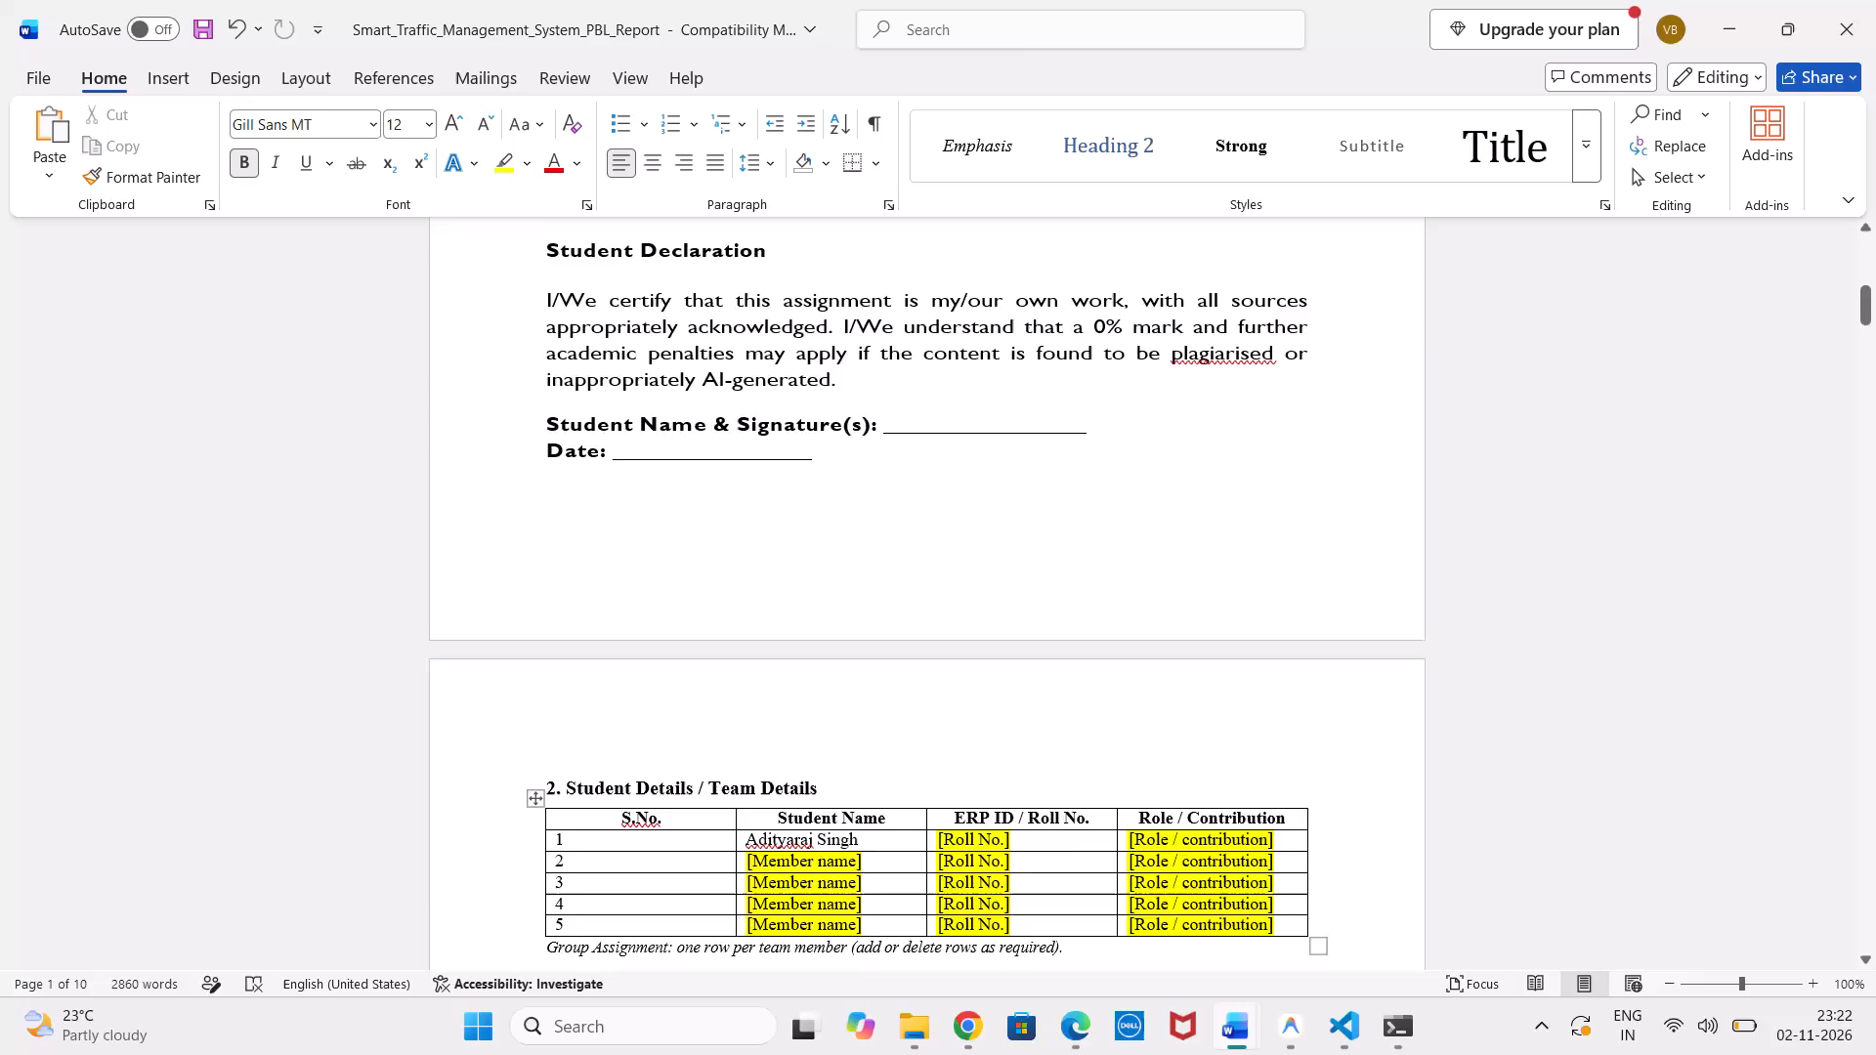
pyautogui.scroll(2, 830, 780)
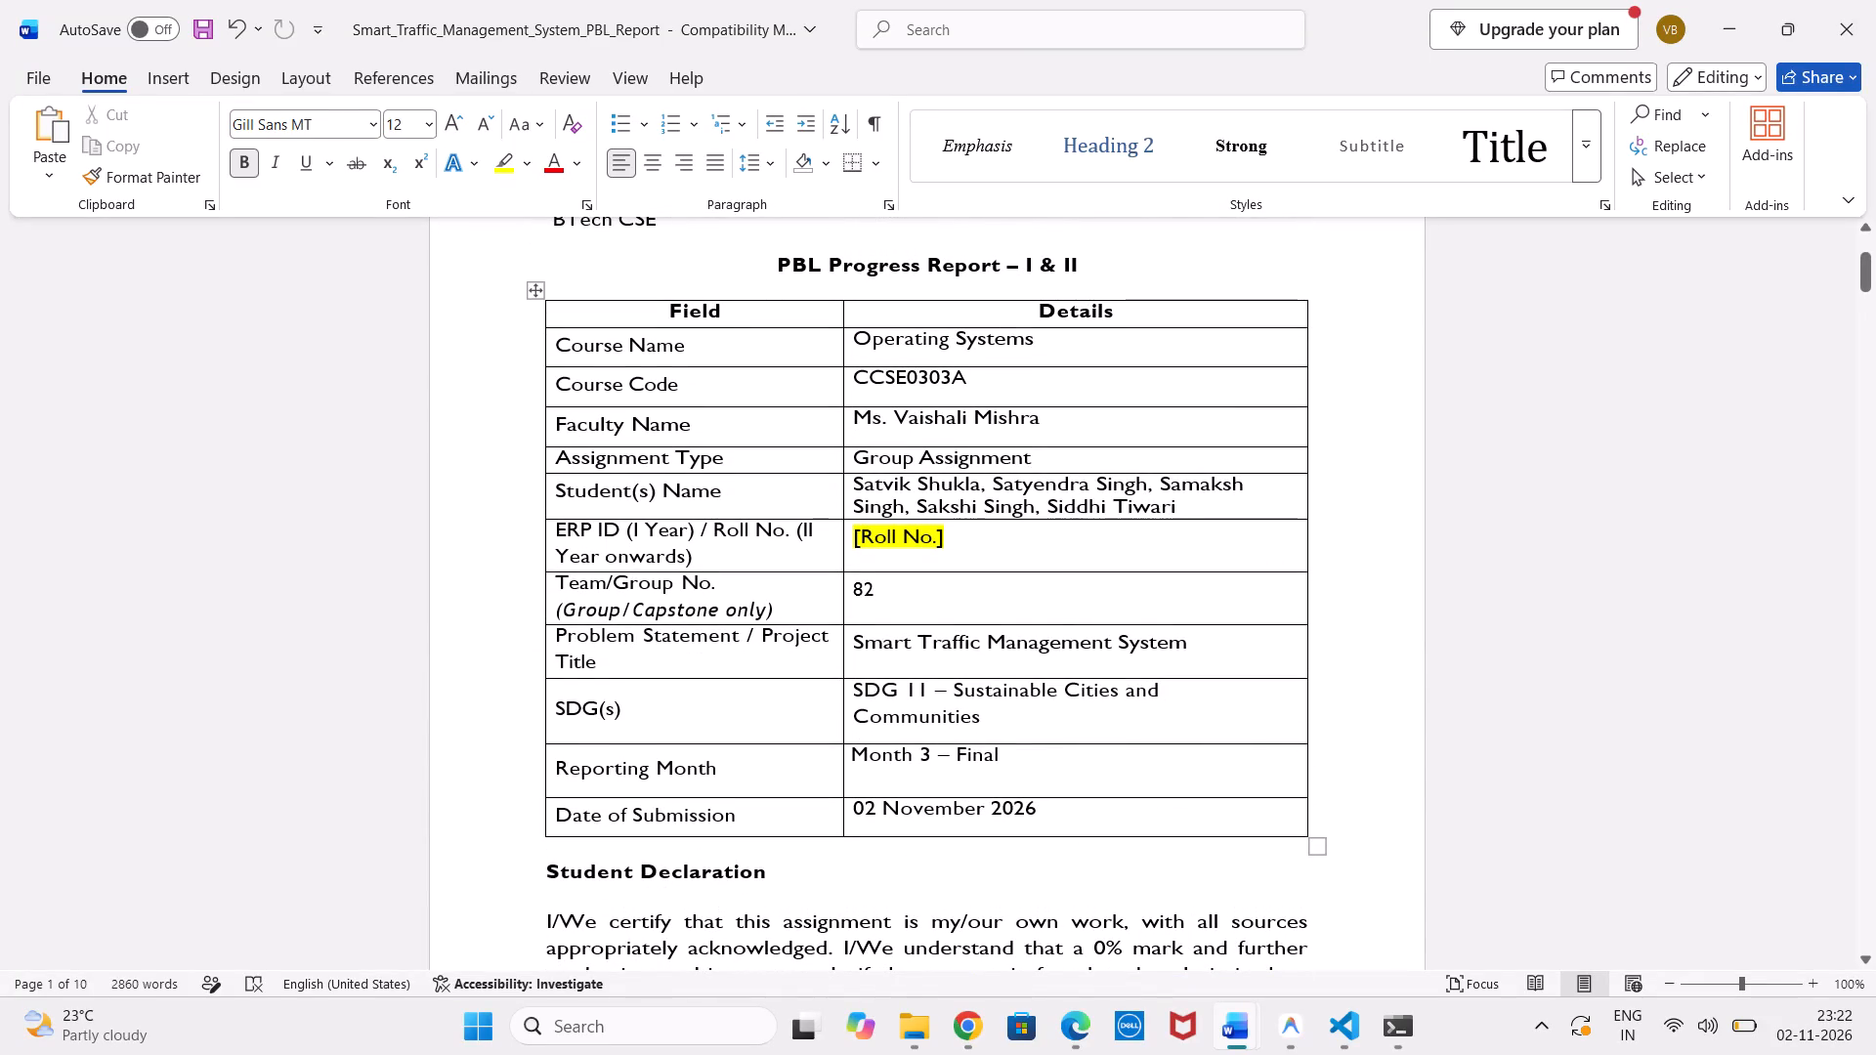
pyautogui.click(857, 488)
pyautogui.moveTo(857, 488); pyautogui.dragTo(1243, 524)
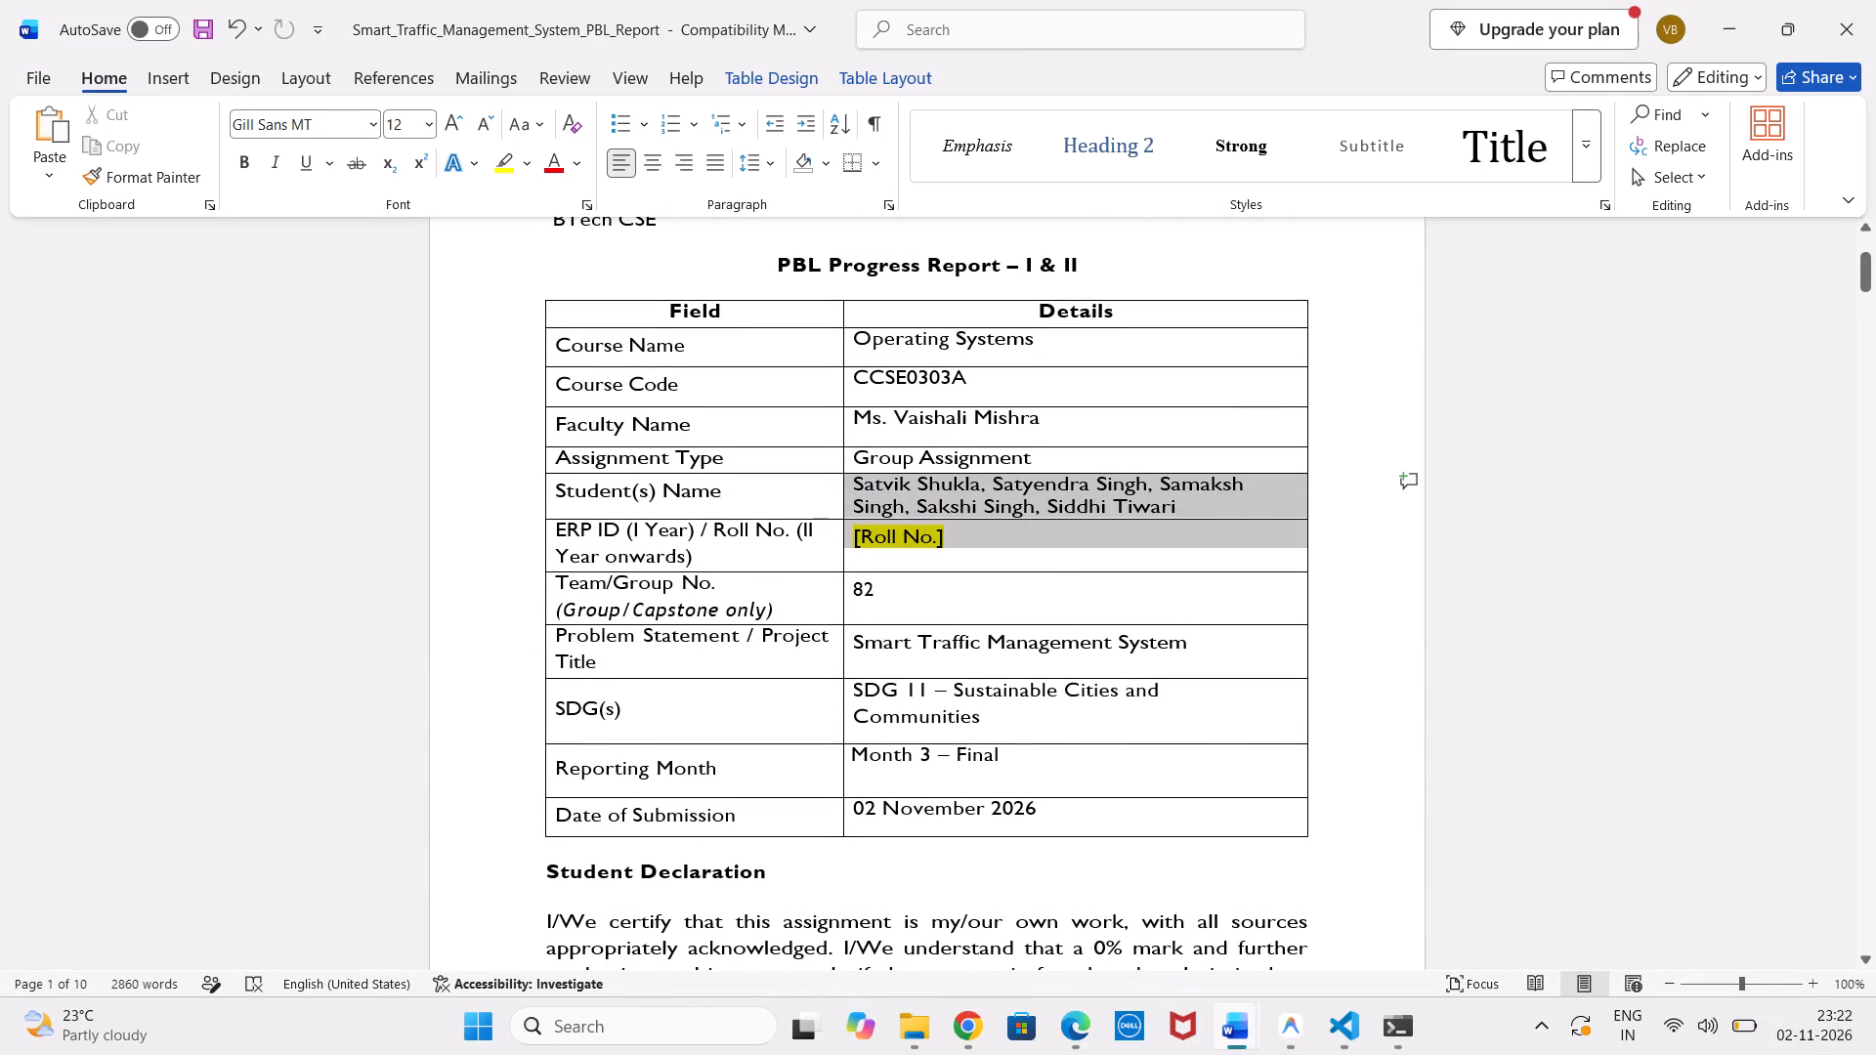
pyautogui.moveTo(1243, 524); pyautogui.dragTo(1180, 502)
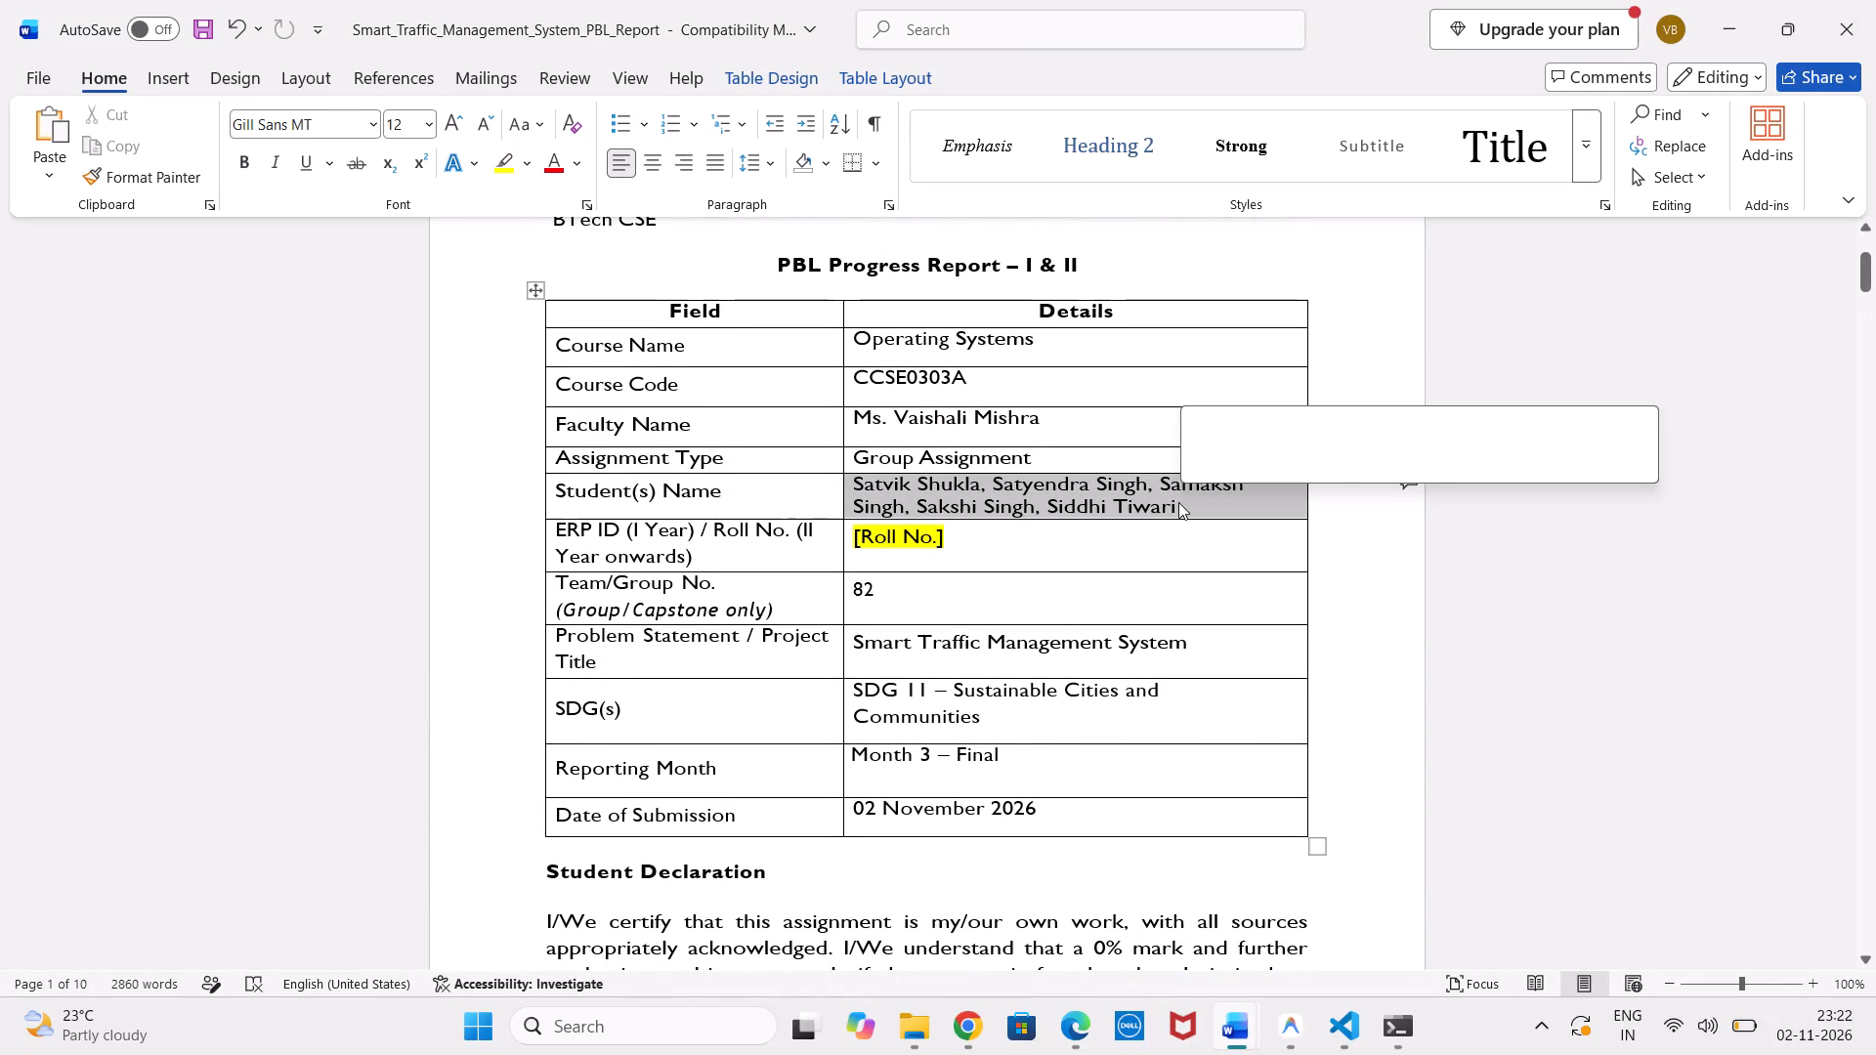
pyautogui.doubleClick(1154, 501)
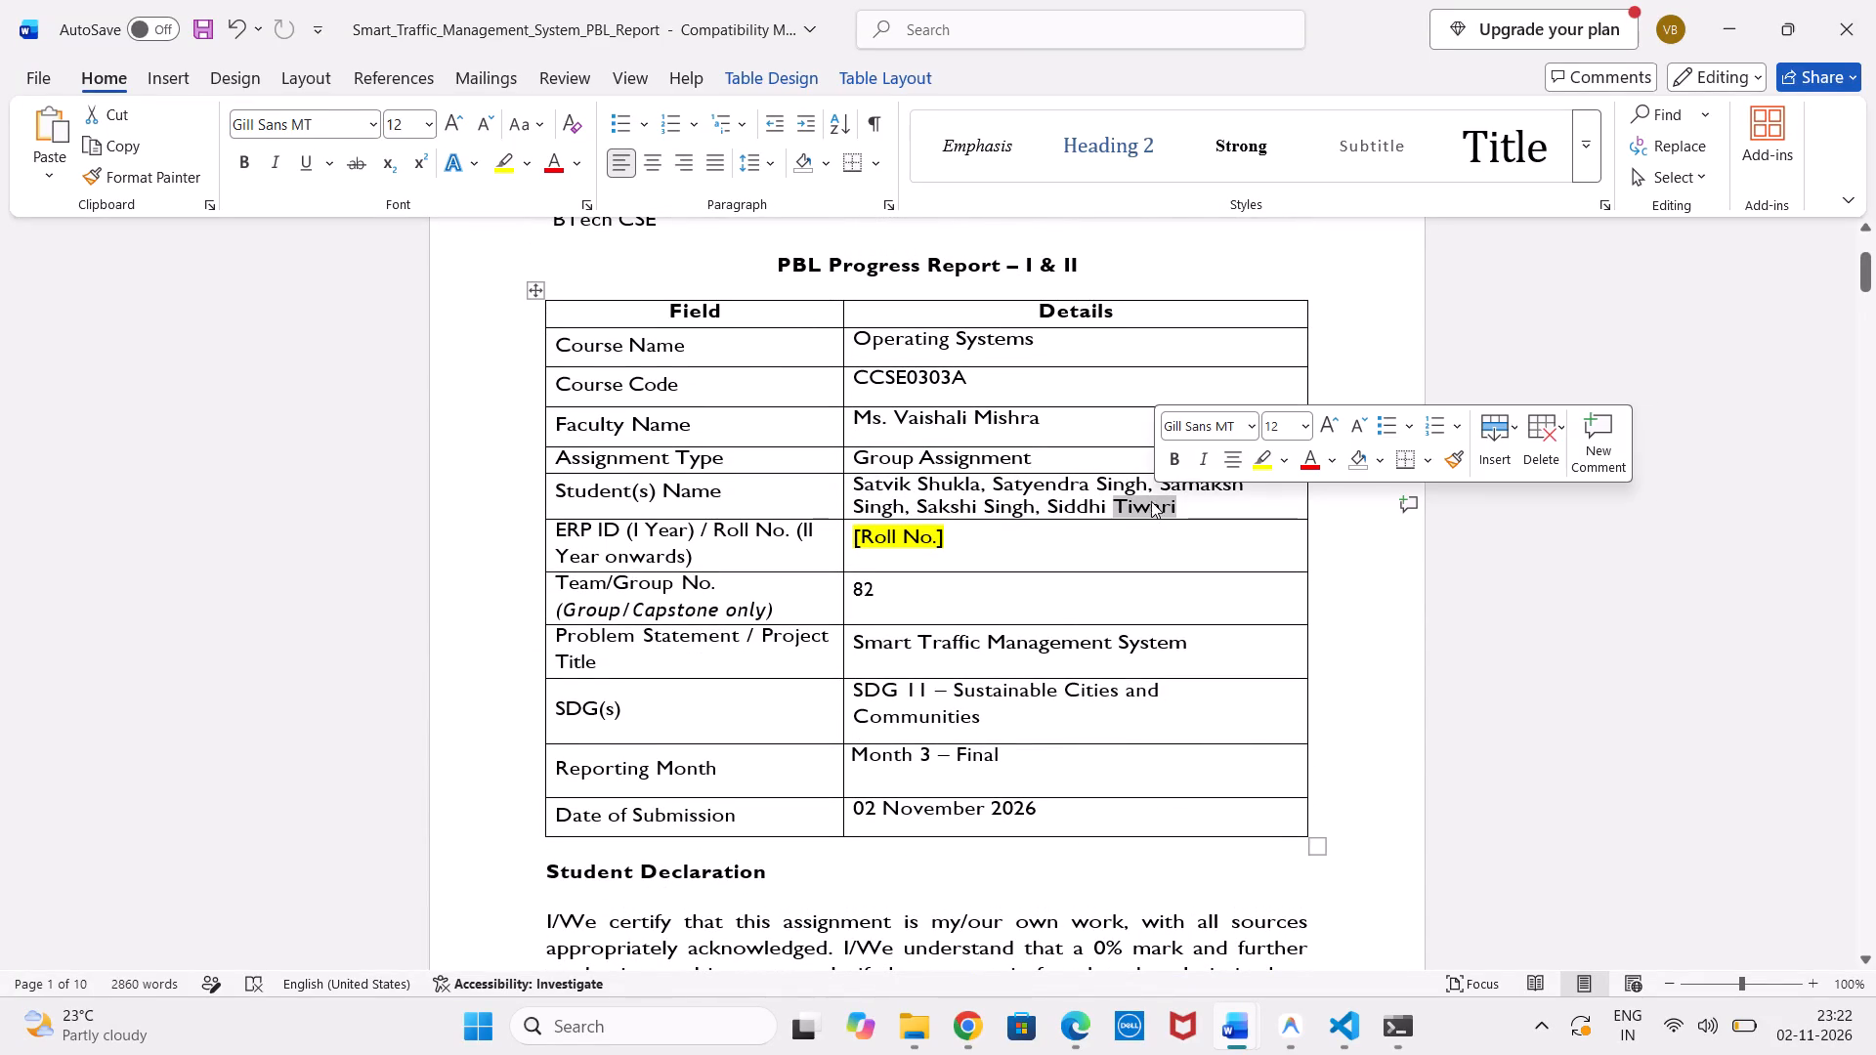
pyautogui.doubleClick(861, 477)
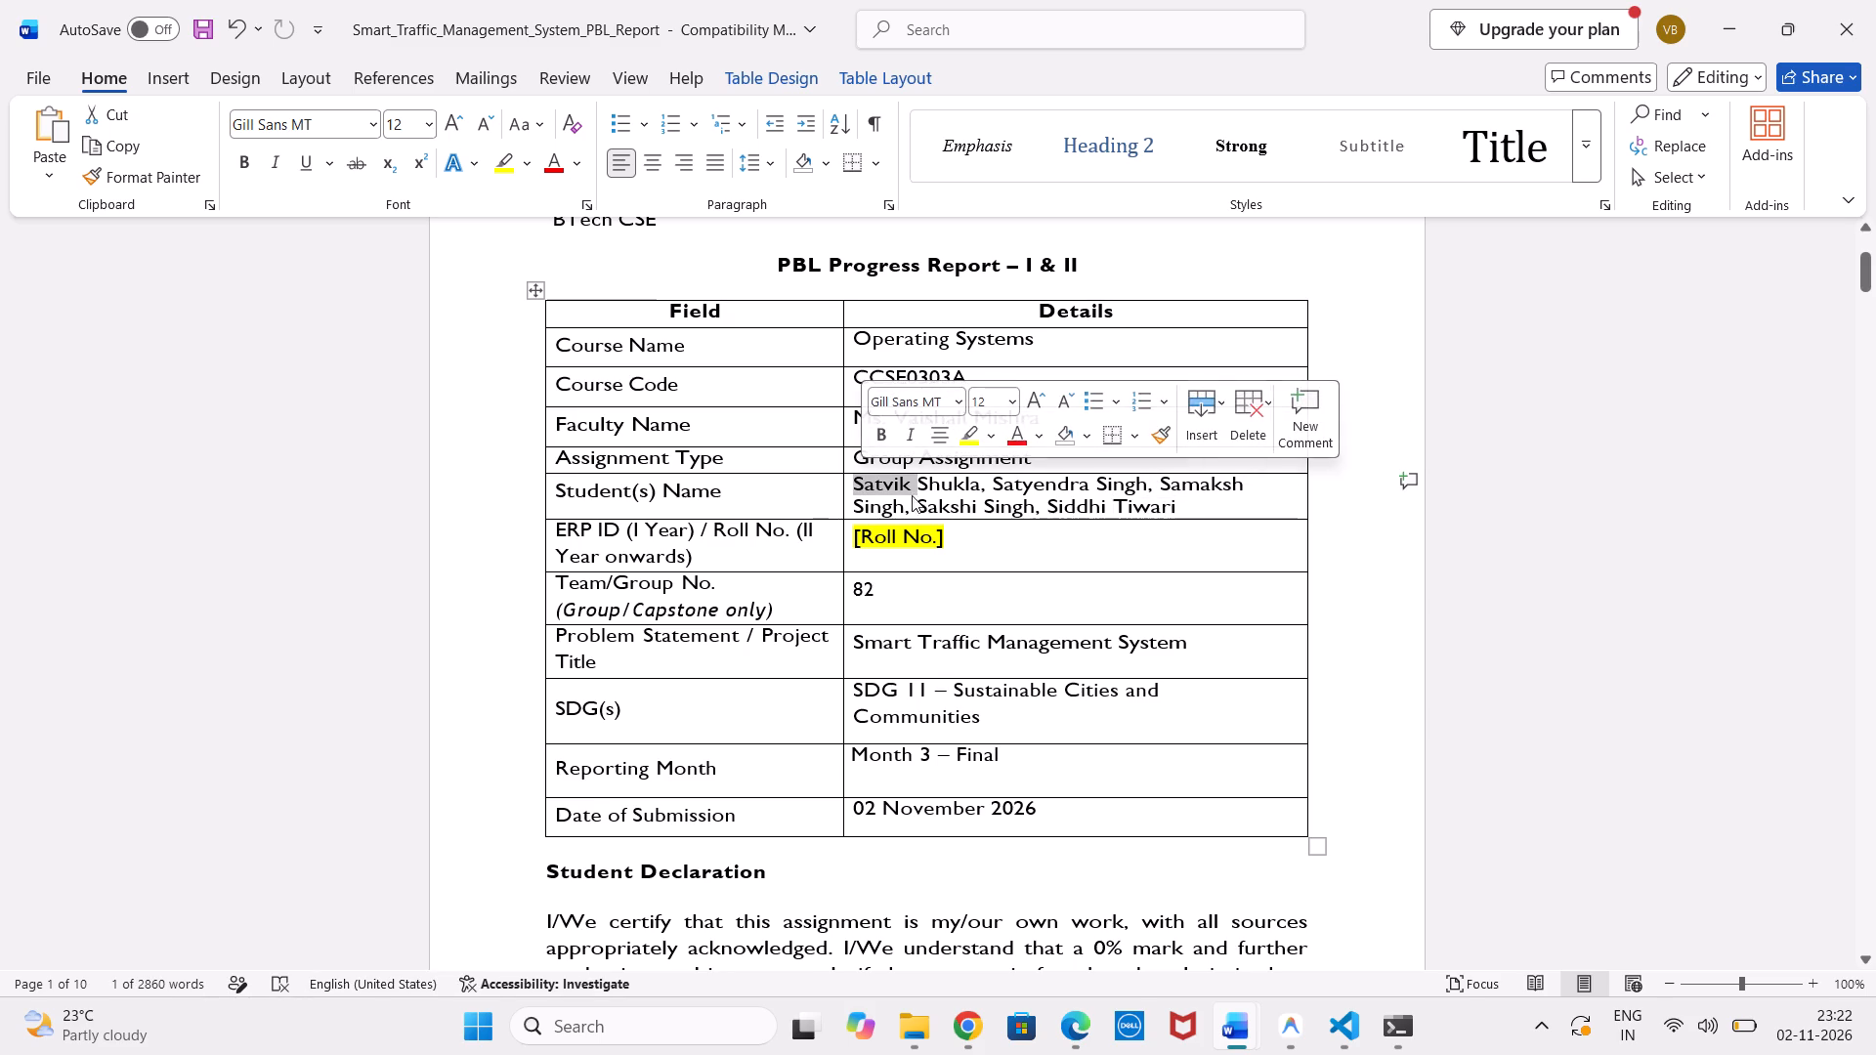
# Replace the highlighted roll number placeholder in the cover table's ERP ID / Roll No. row with the first student's roll number.
pyautogui.click(967, 530)
pyautogui.click(967, 530)
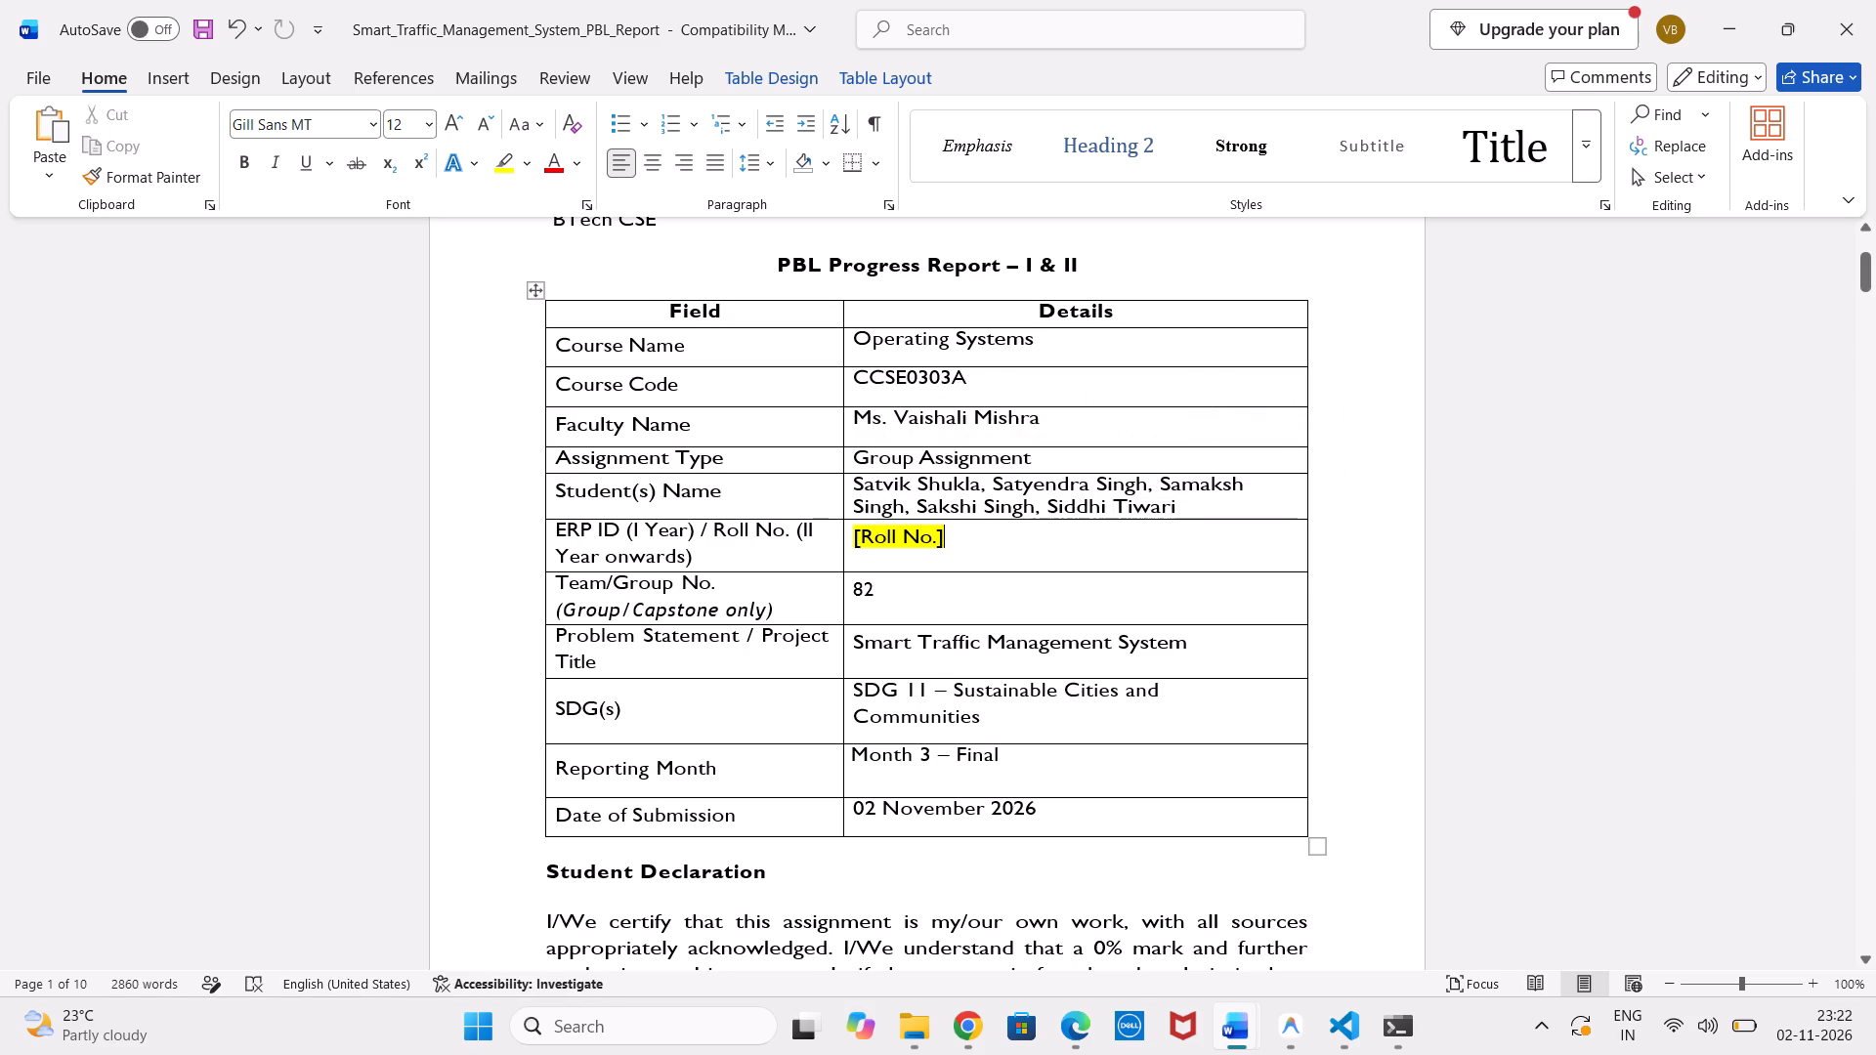
pyautogui.press('BackSpace')
pyautogui.press('BackSpace')
pyautogui.press('BackSpace')
pyautogui.press('BackSpace')
pyautogui.press('BackSpace')
pyautogui.press('BackSpace')
pyautogui.press('BackSpace')
pyautogui.press('BackSpace')
pyautogui.press('BackSpace')
pyautogui.press('BackSpace')
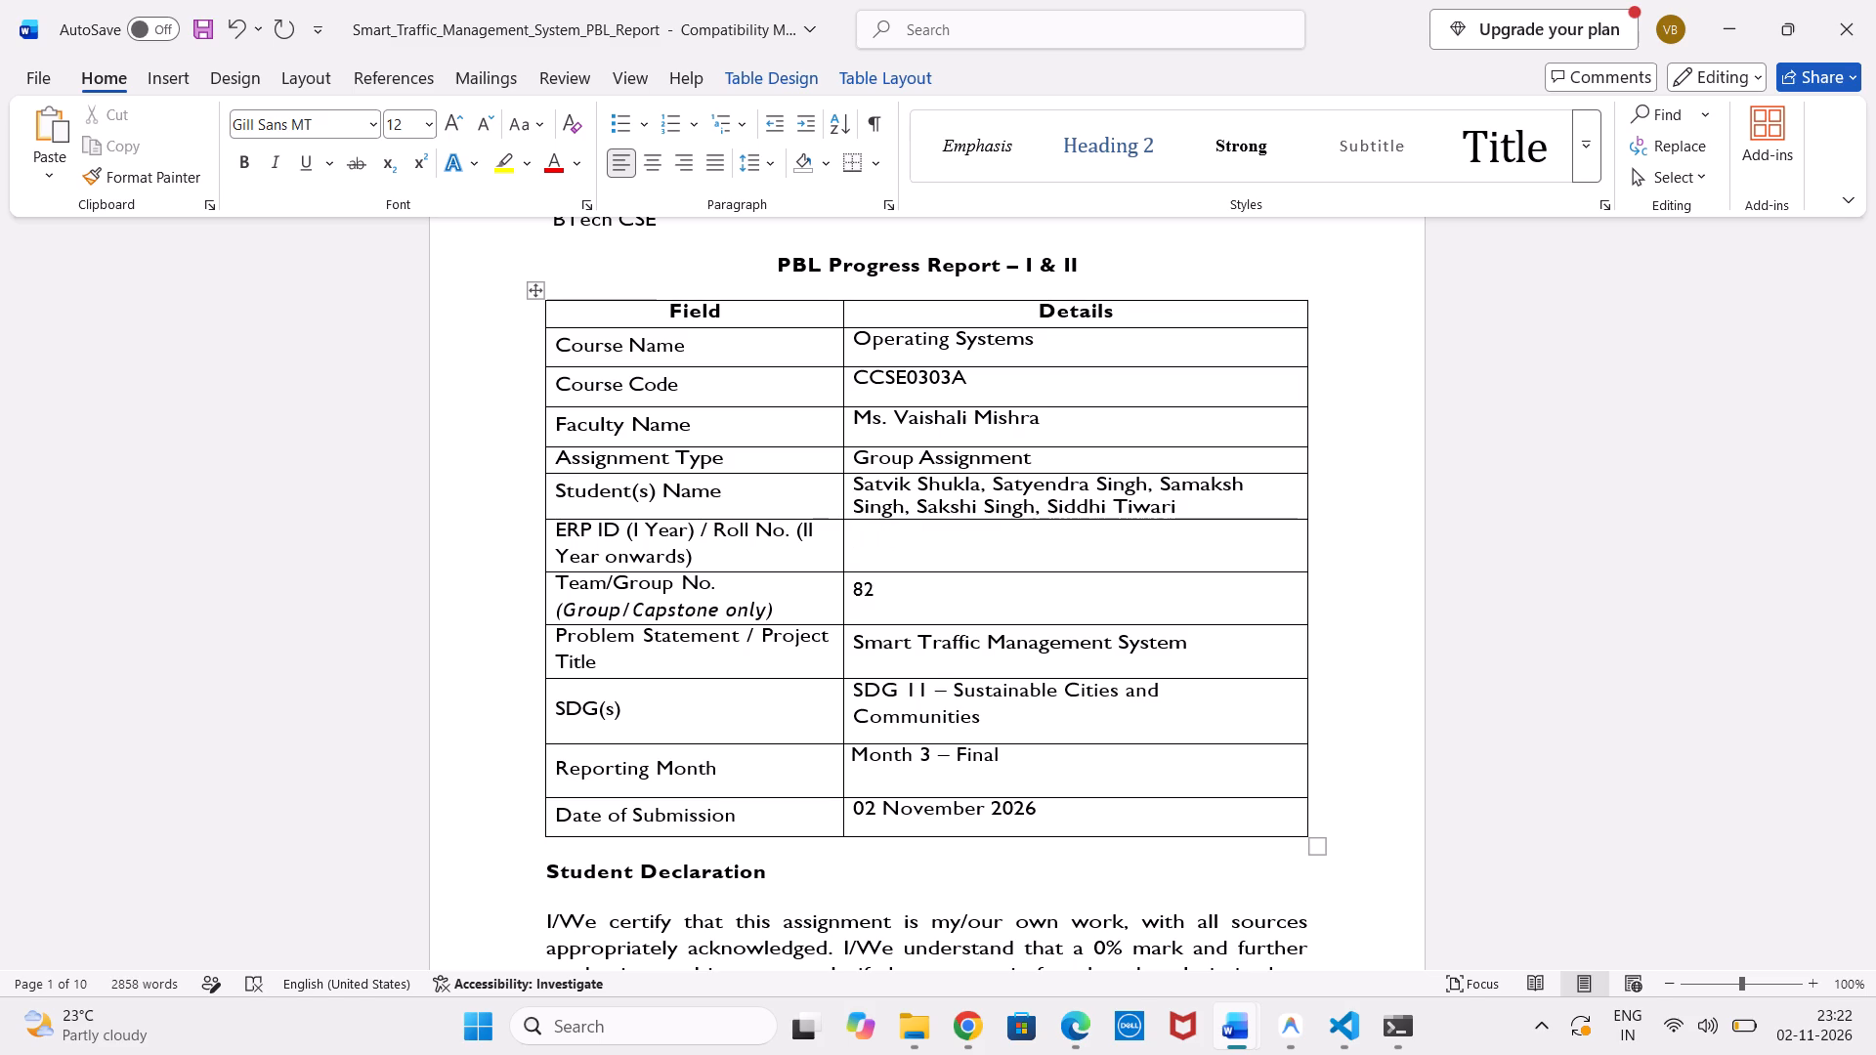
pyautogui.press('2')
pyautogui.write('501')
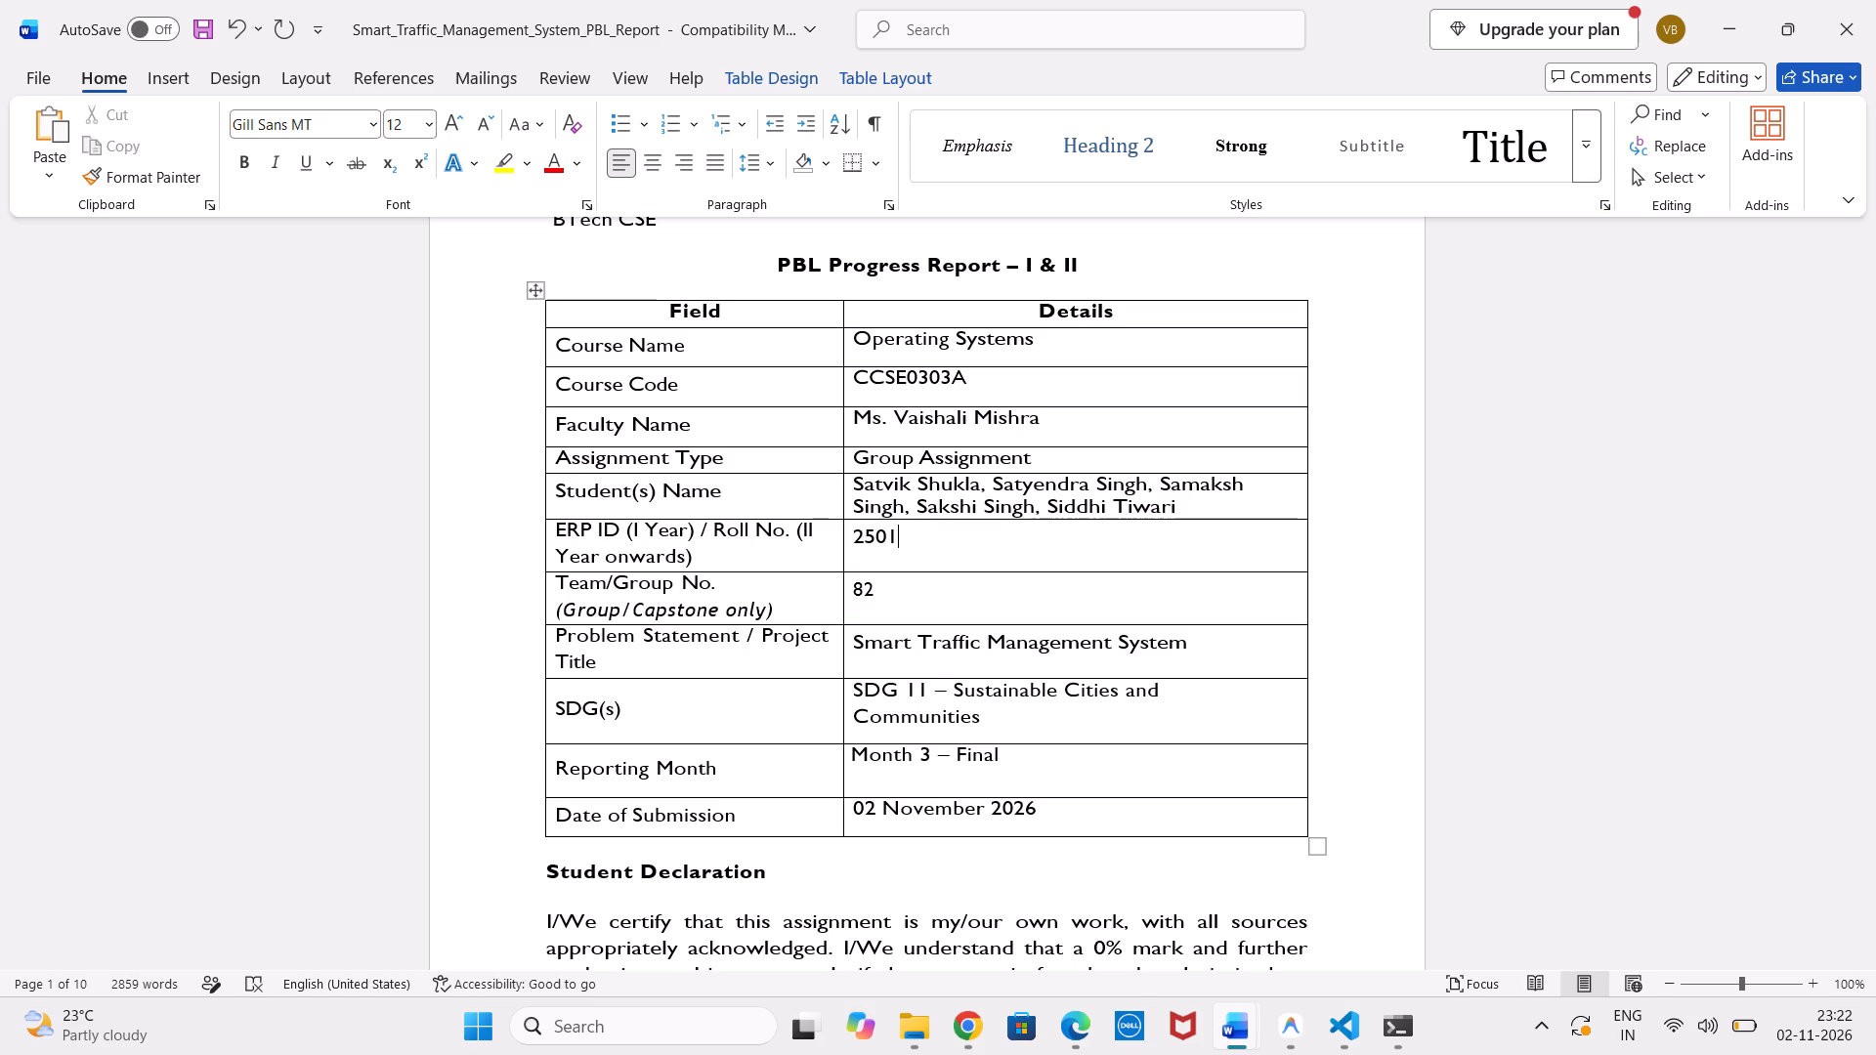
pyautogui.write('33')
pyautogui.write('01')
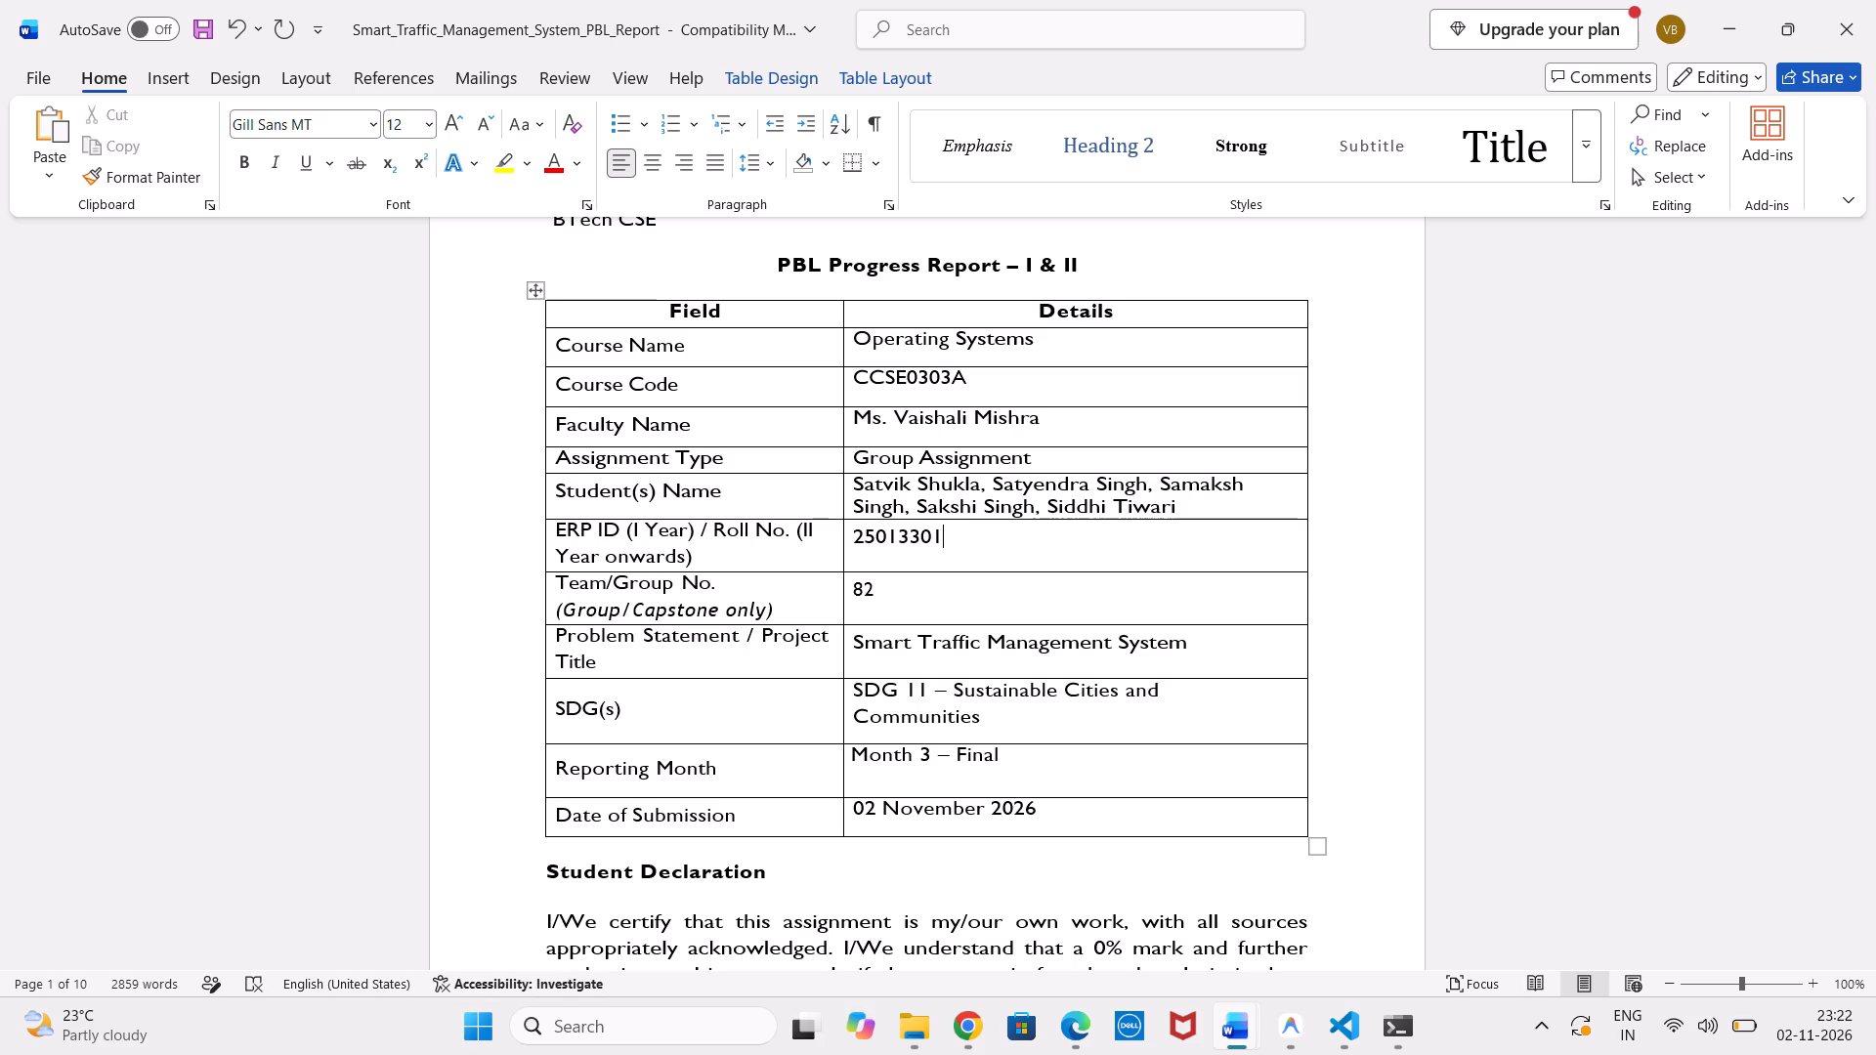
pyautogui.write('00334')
# Add the second and third students' roll numbers, separated by commas, in the ERP ID / Roll No. row.
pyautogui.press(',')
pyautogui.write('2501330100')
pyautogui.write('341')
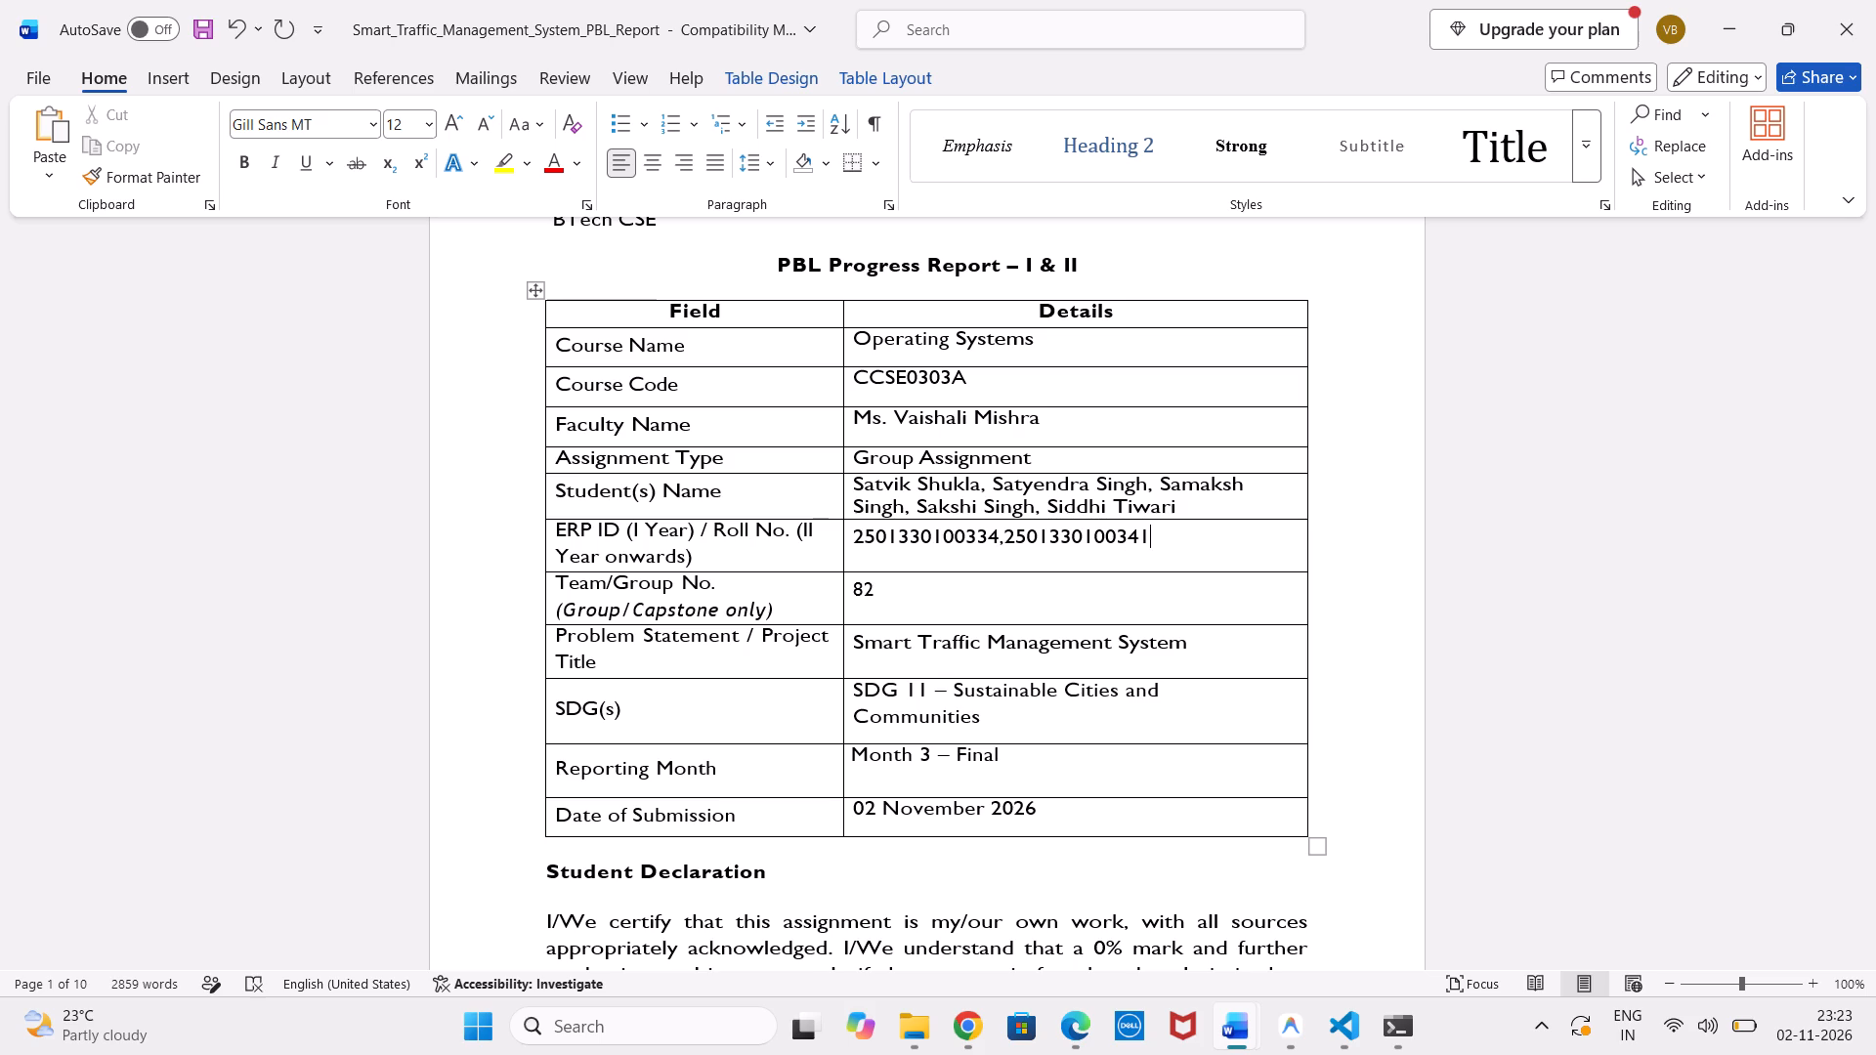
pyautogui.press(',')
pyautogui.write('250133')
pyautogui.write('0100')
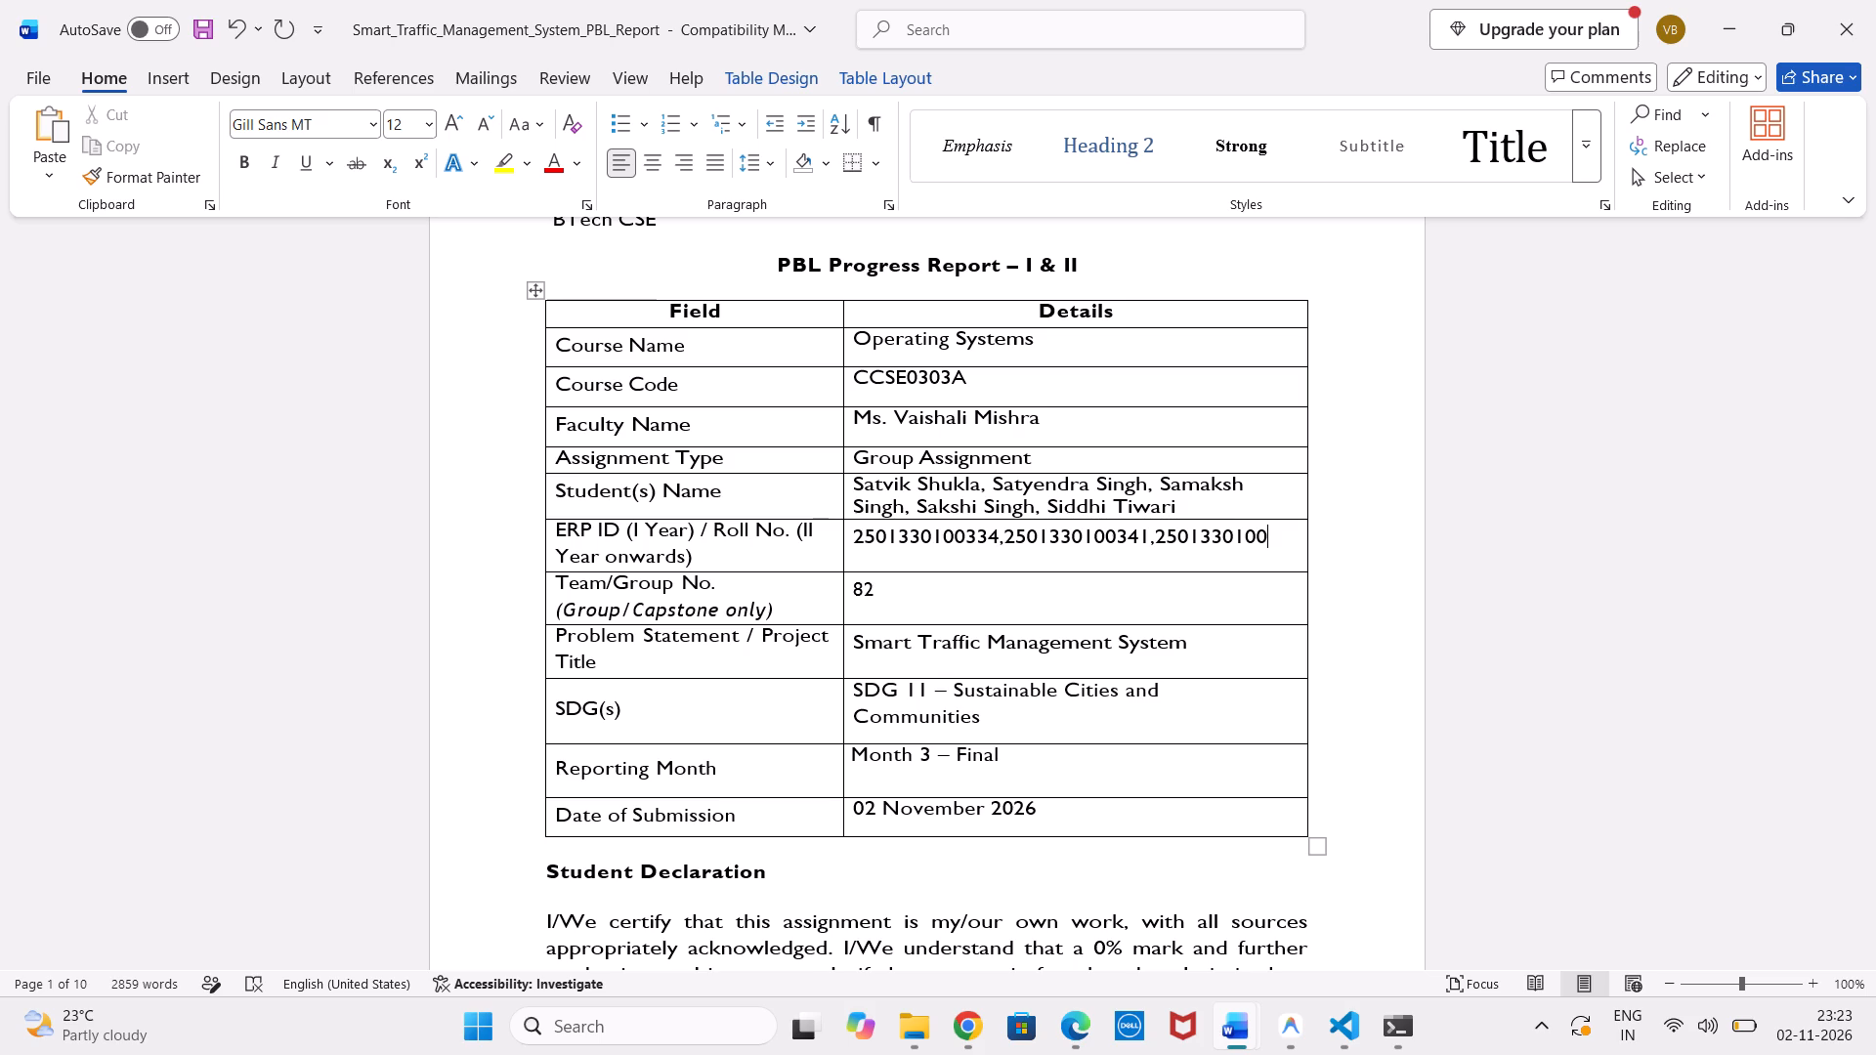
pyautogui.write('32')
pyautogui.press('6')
# Add the fourth and fifth students' roll numbers, separated by commas, to complete the ERP ID / Roll No. row.
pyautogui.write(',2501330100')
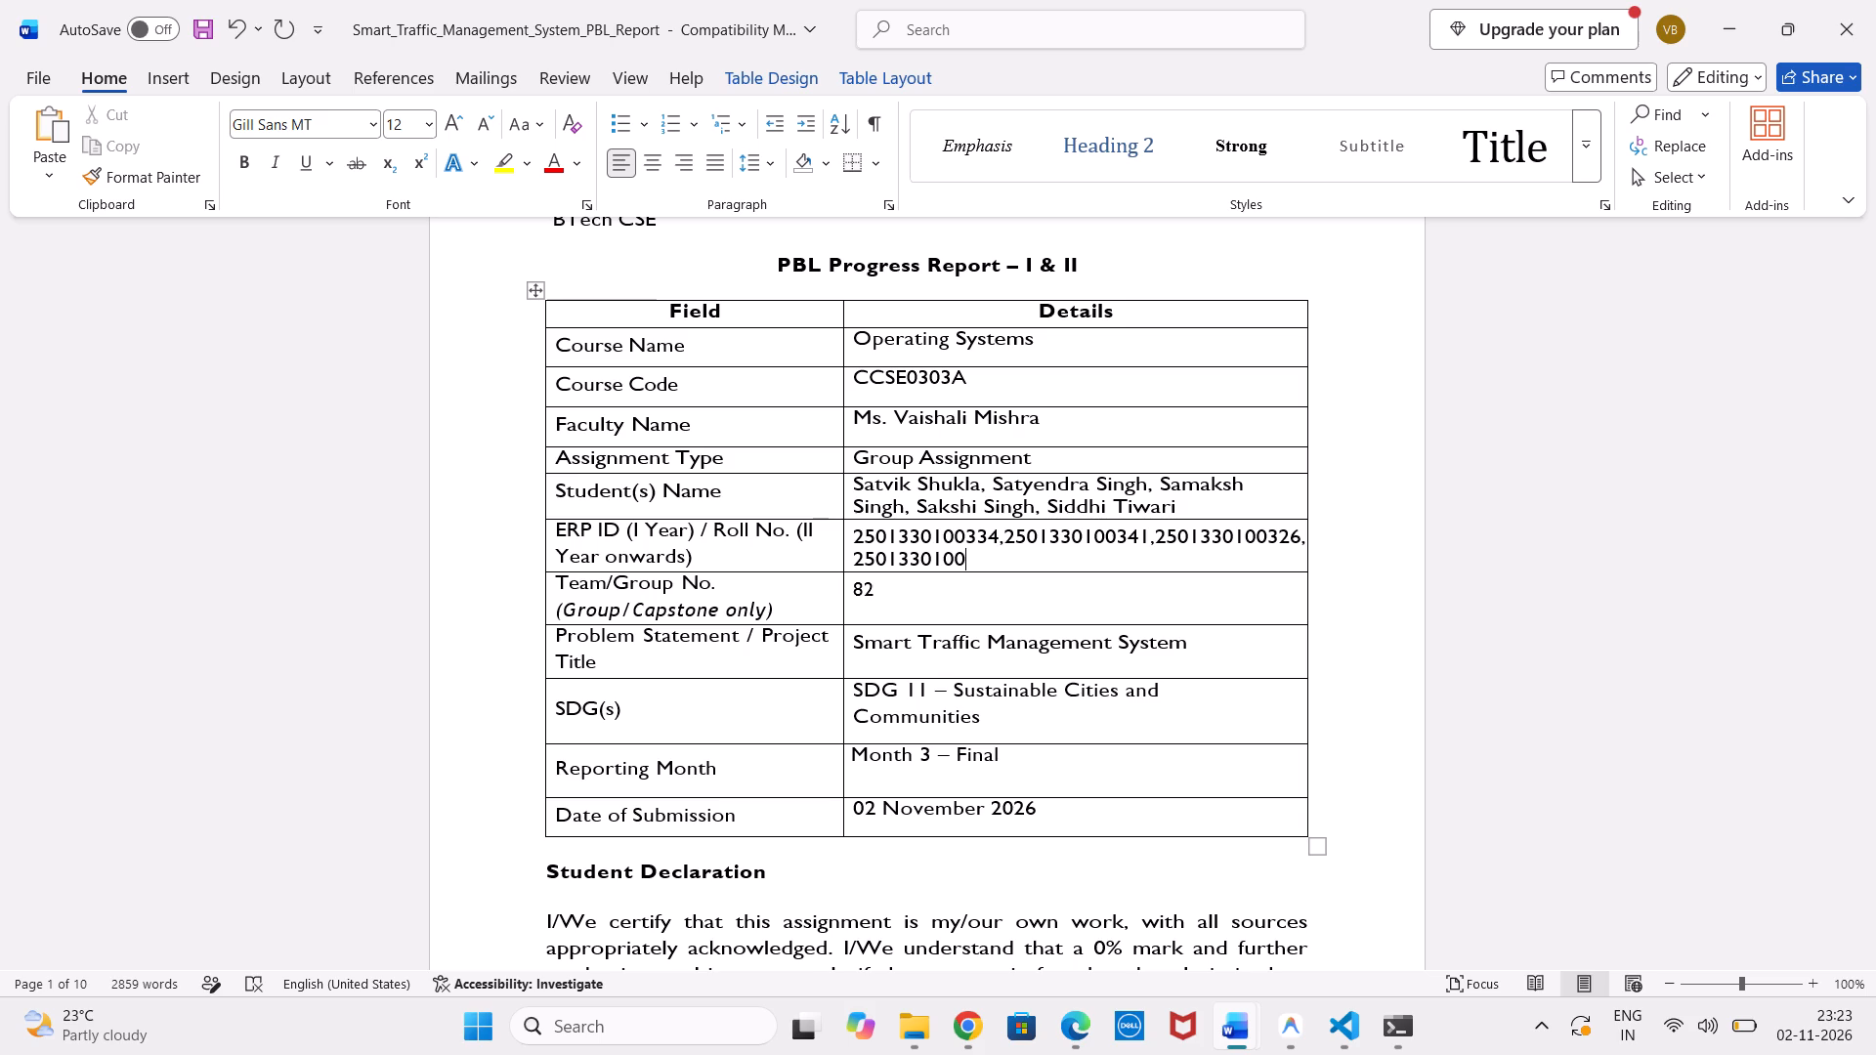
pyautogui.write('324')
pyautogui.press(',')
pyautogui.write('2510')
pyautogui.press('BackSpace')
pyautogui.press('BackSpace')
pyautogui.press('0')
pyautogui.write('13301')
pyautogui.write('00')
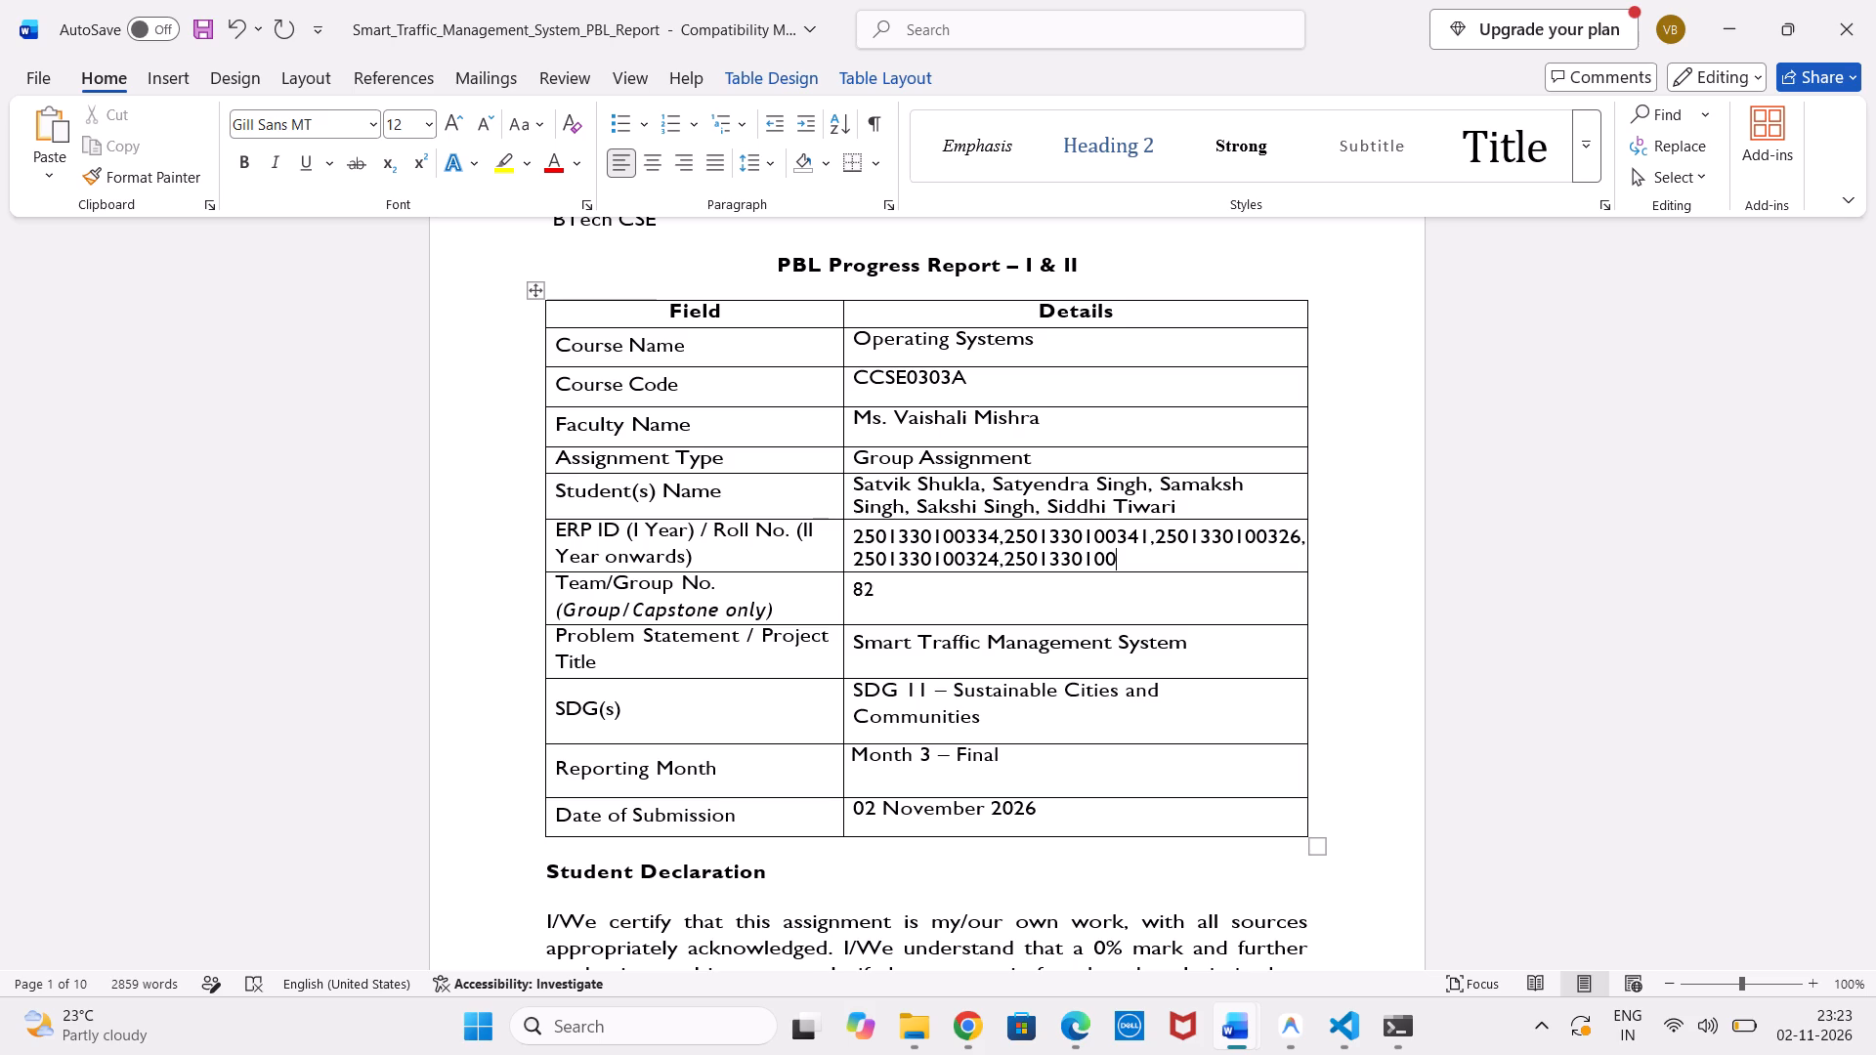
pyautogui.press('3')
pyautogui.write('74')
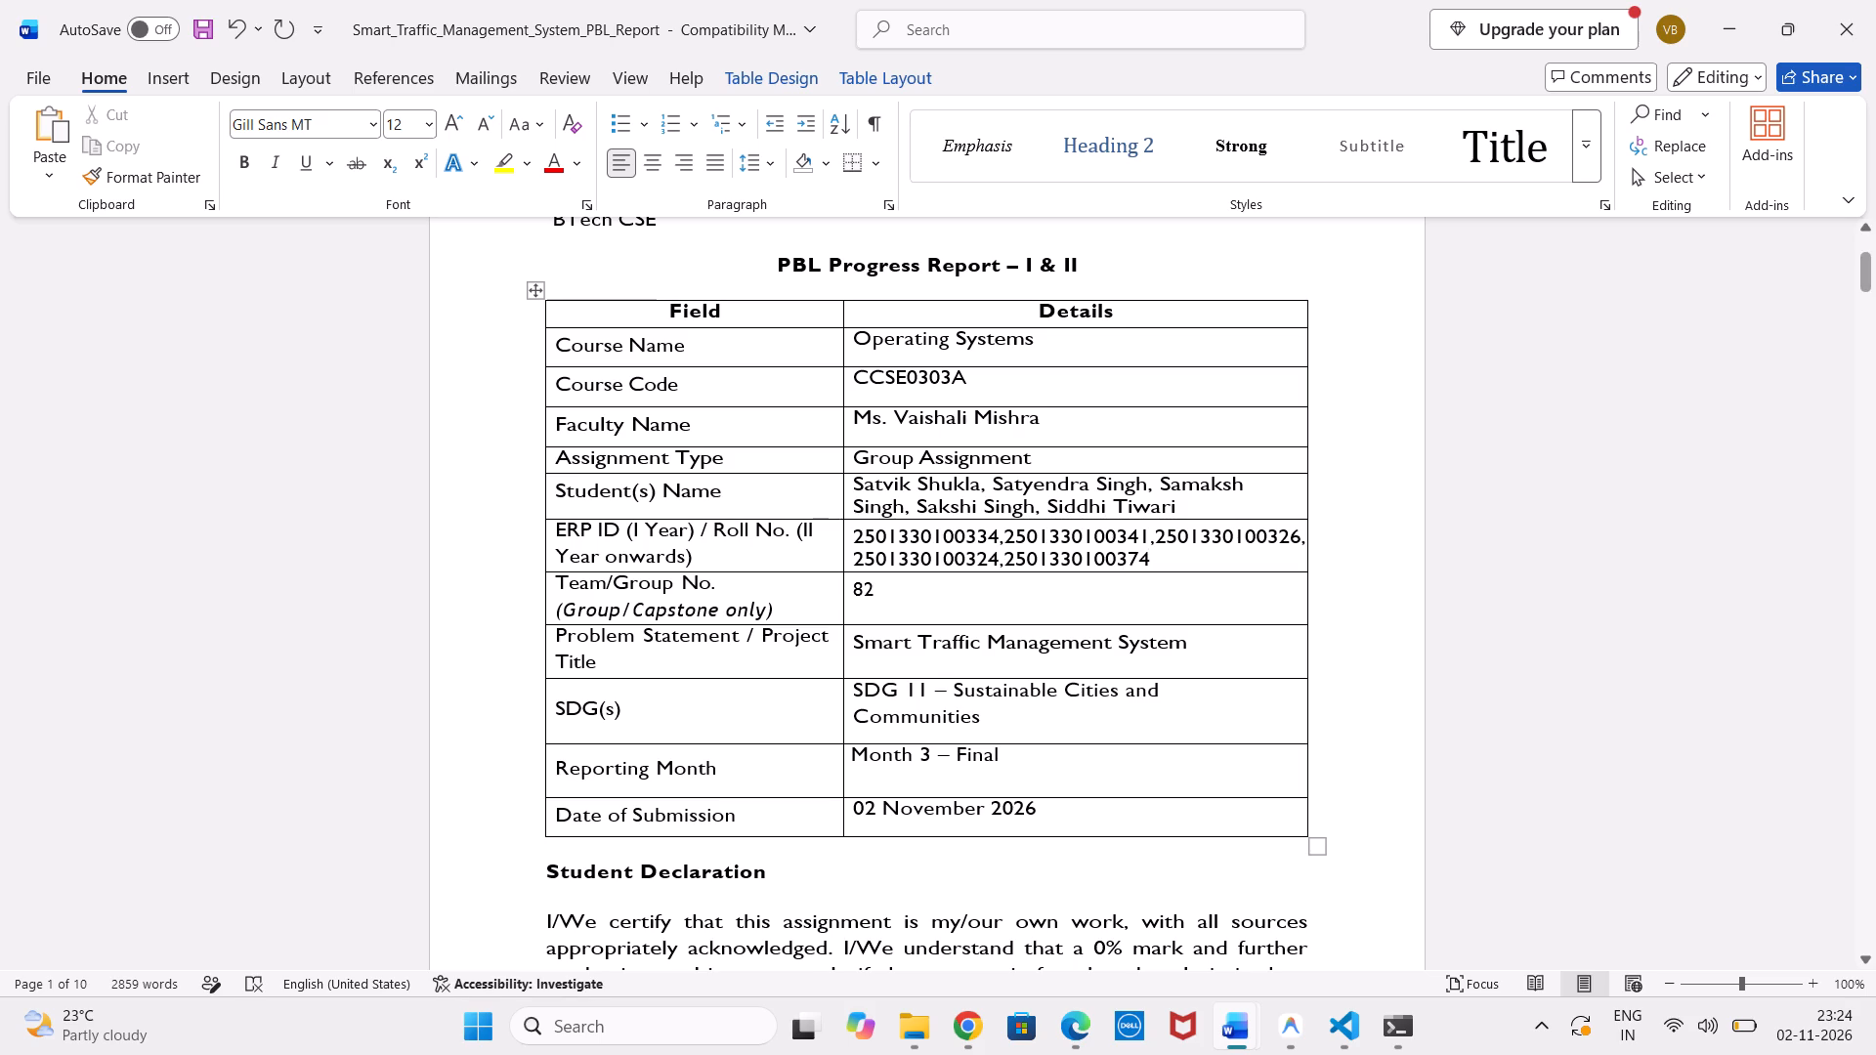
# Select the full list of student names in the cover table's Student(s) Name row.
pyautogui.scroll(-1, 1010, 636)
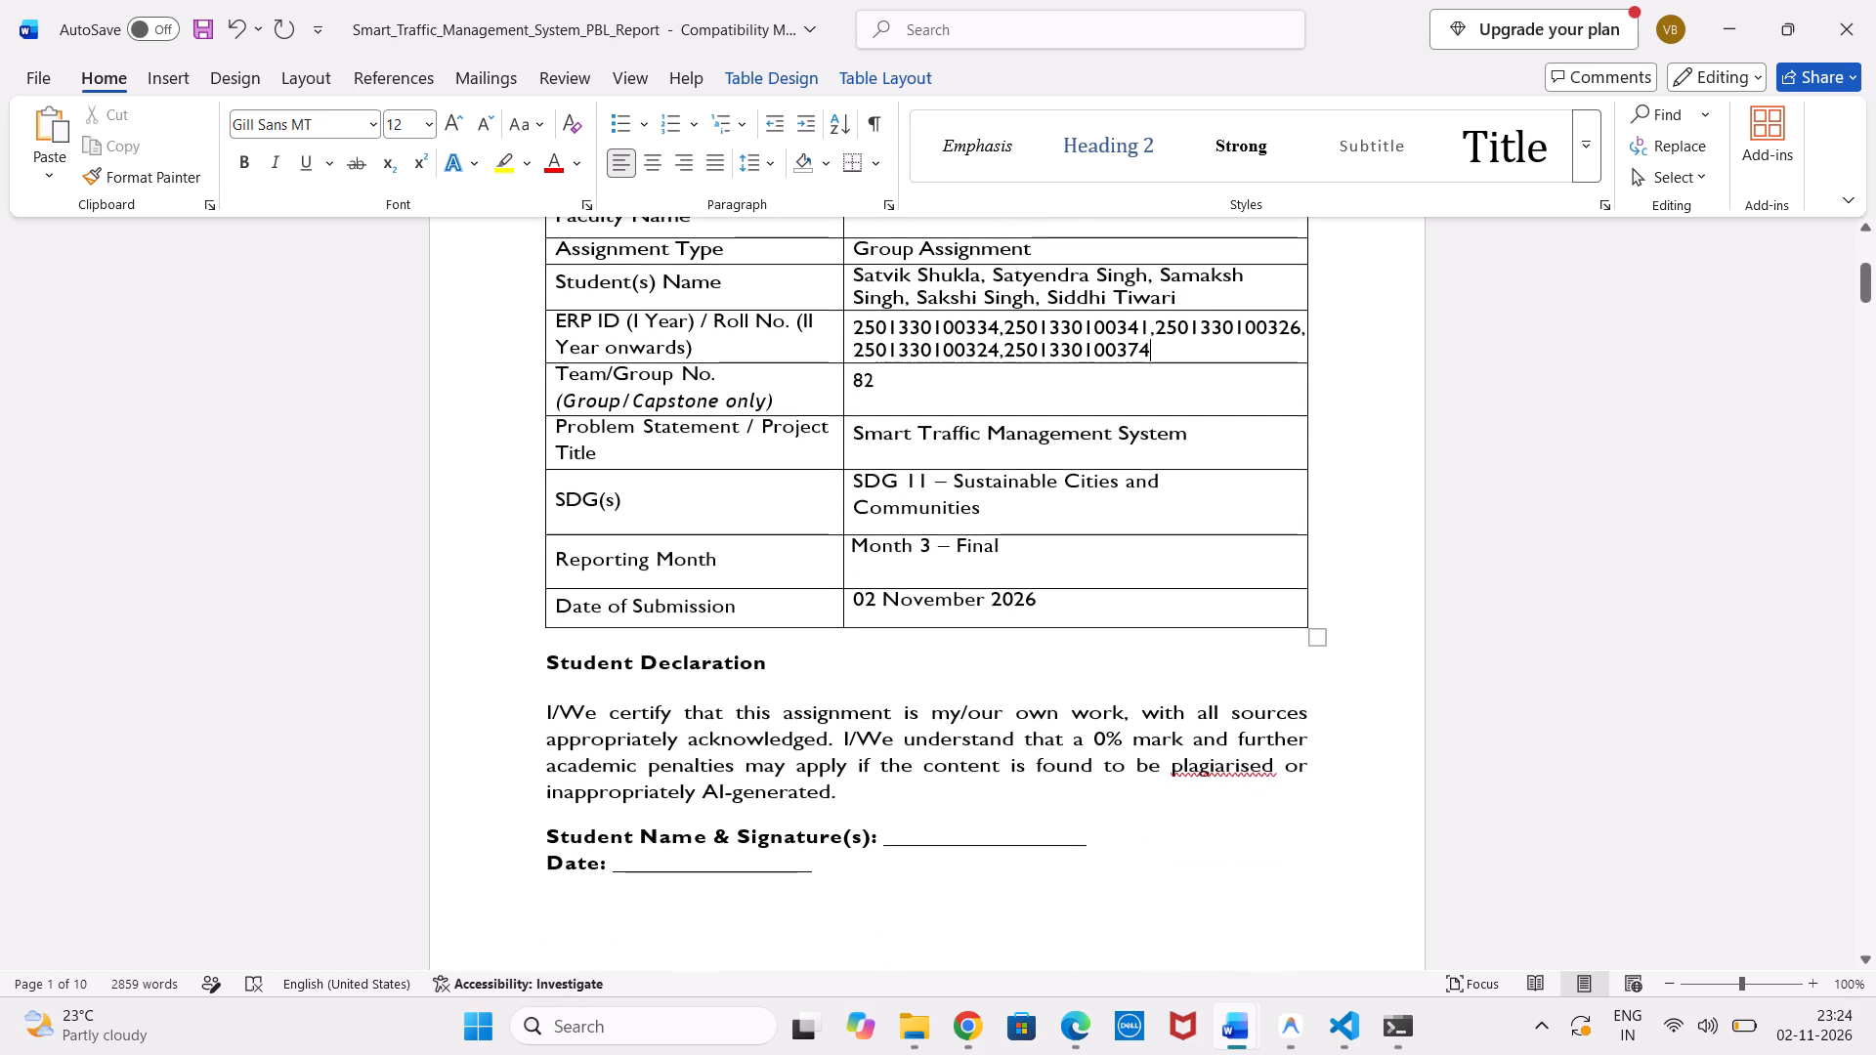
pyautogui.scroll(-2, 1010, 636)
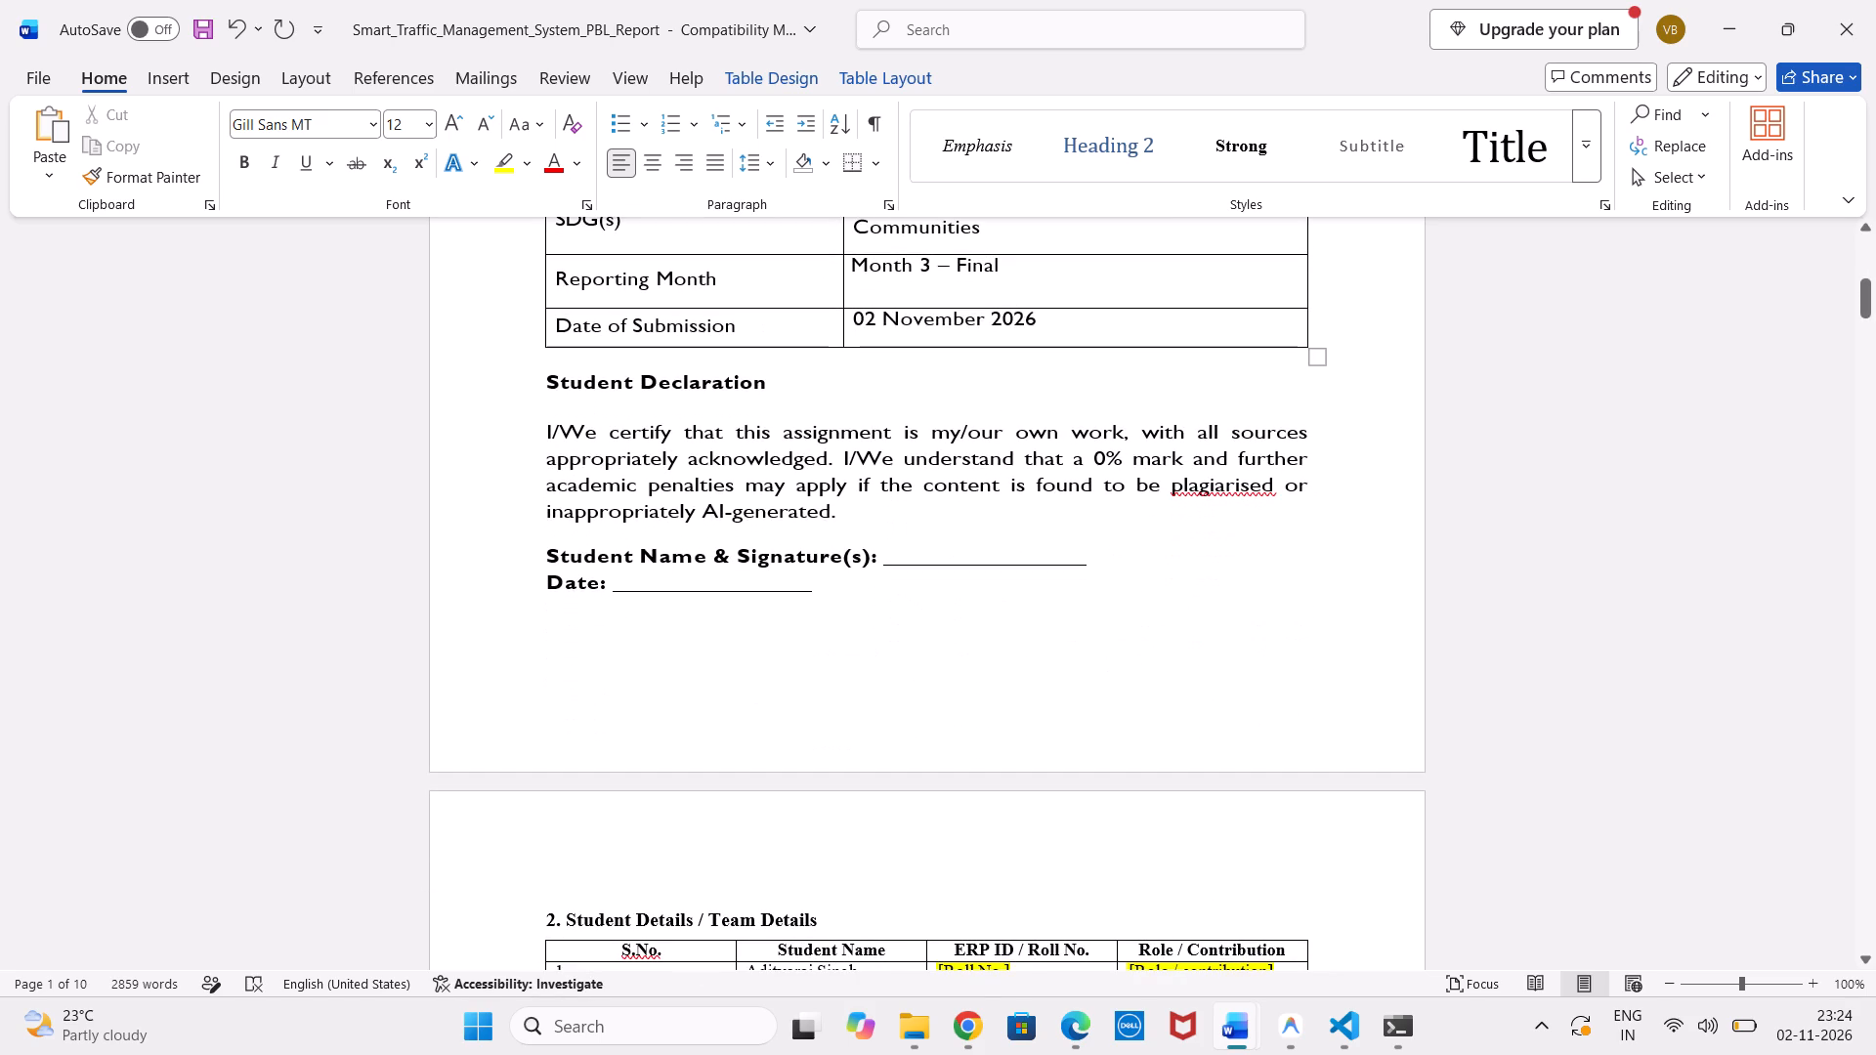
pyautogui.click(919, 558)
pyautogui.scroll(4, 919, 558)
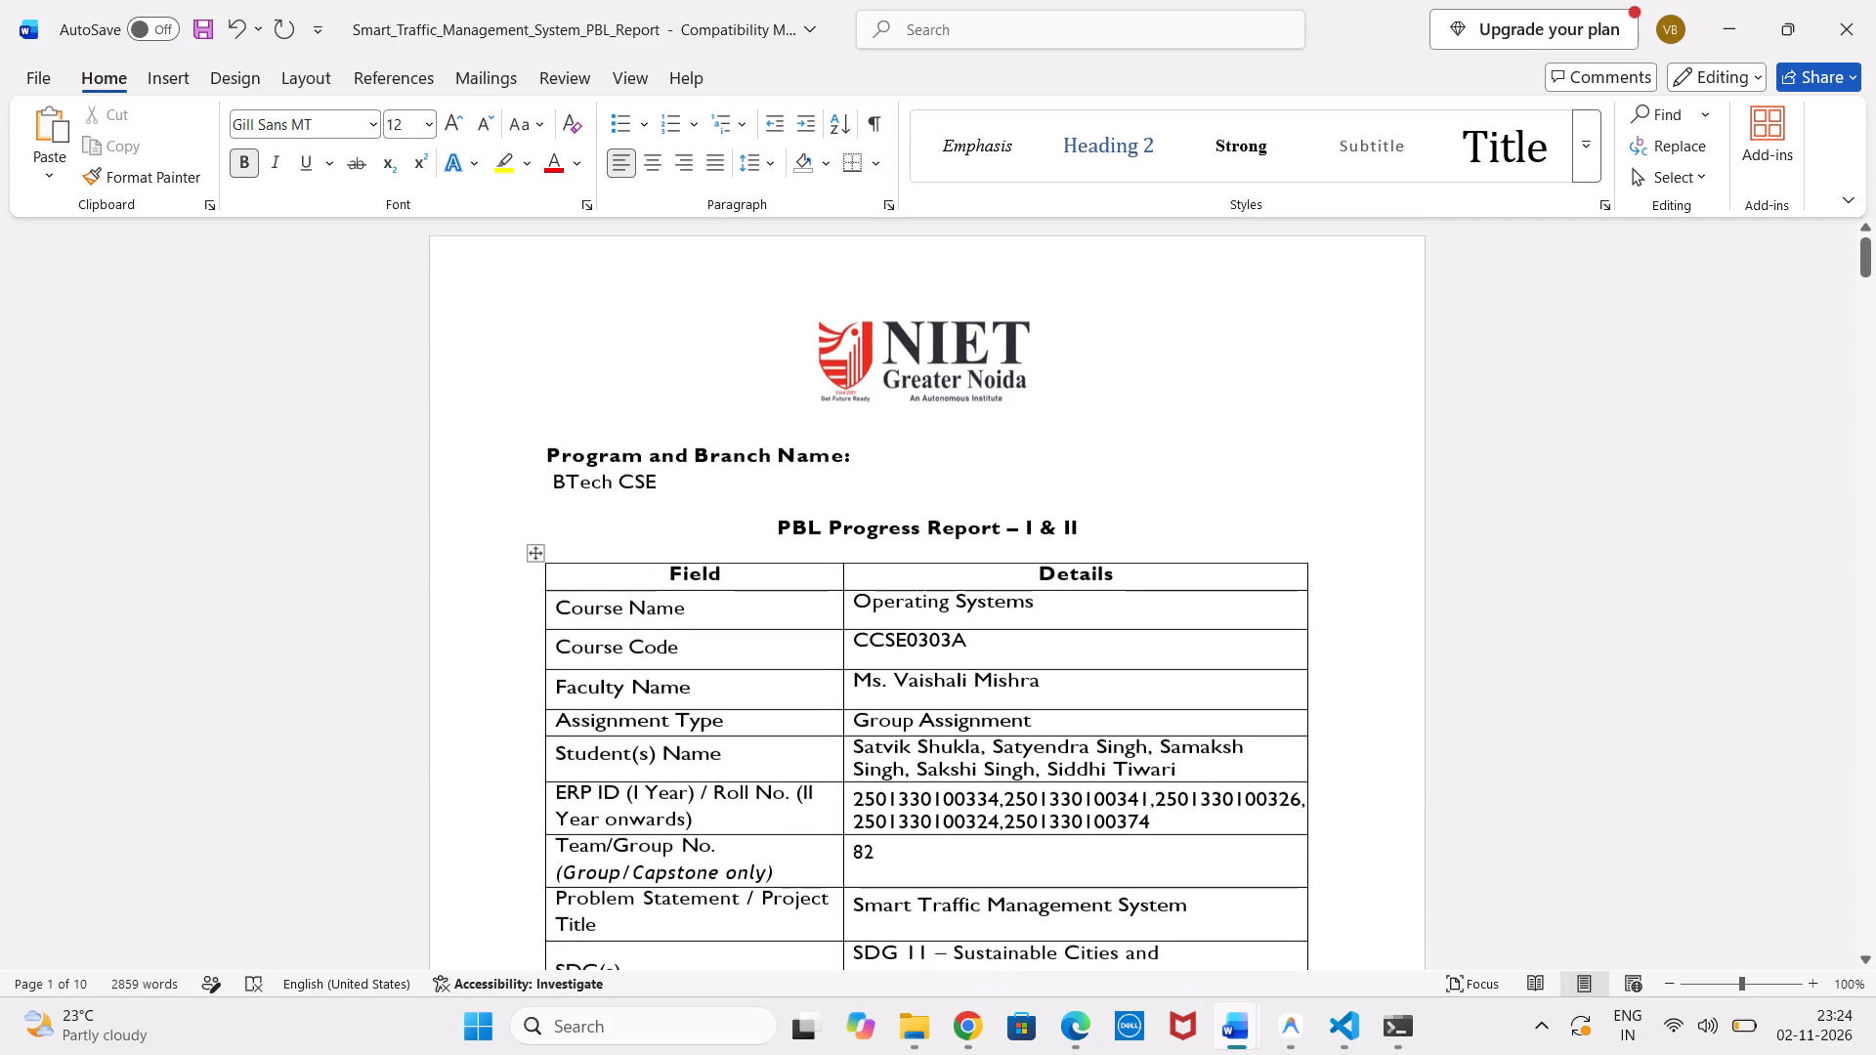
pyautogui.doubleClick(858, 749)
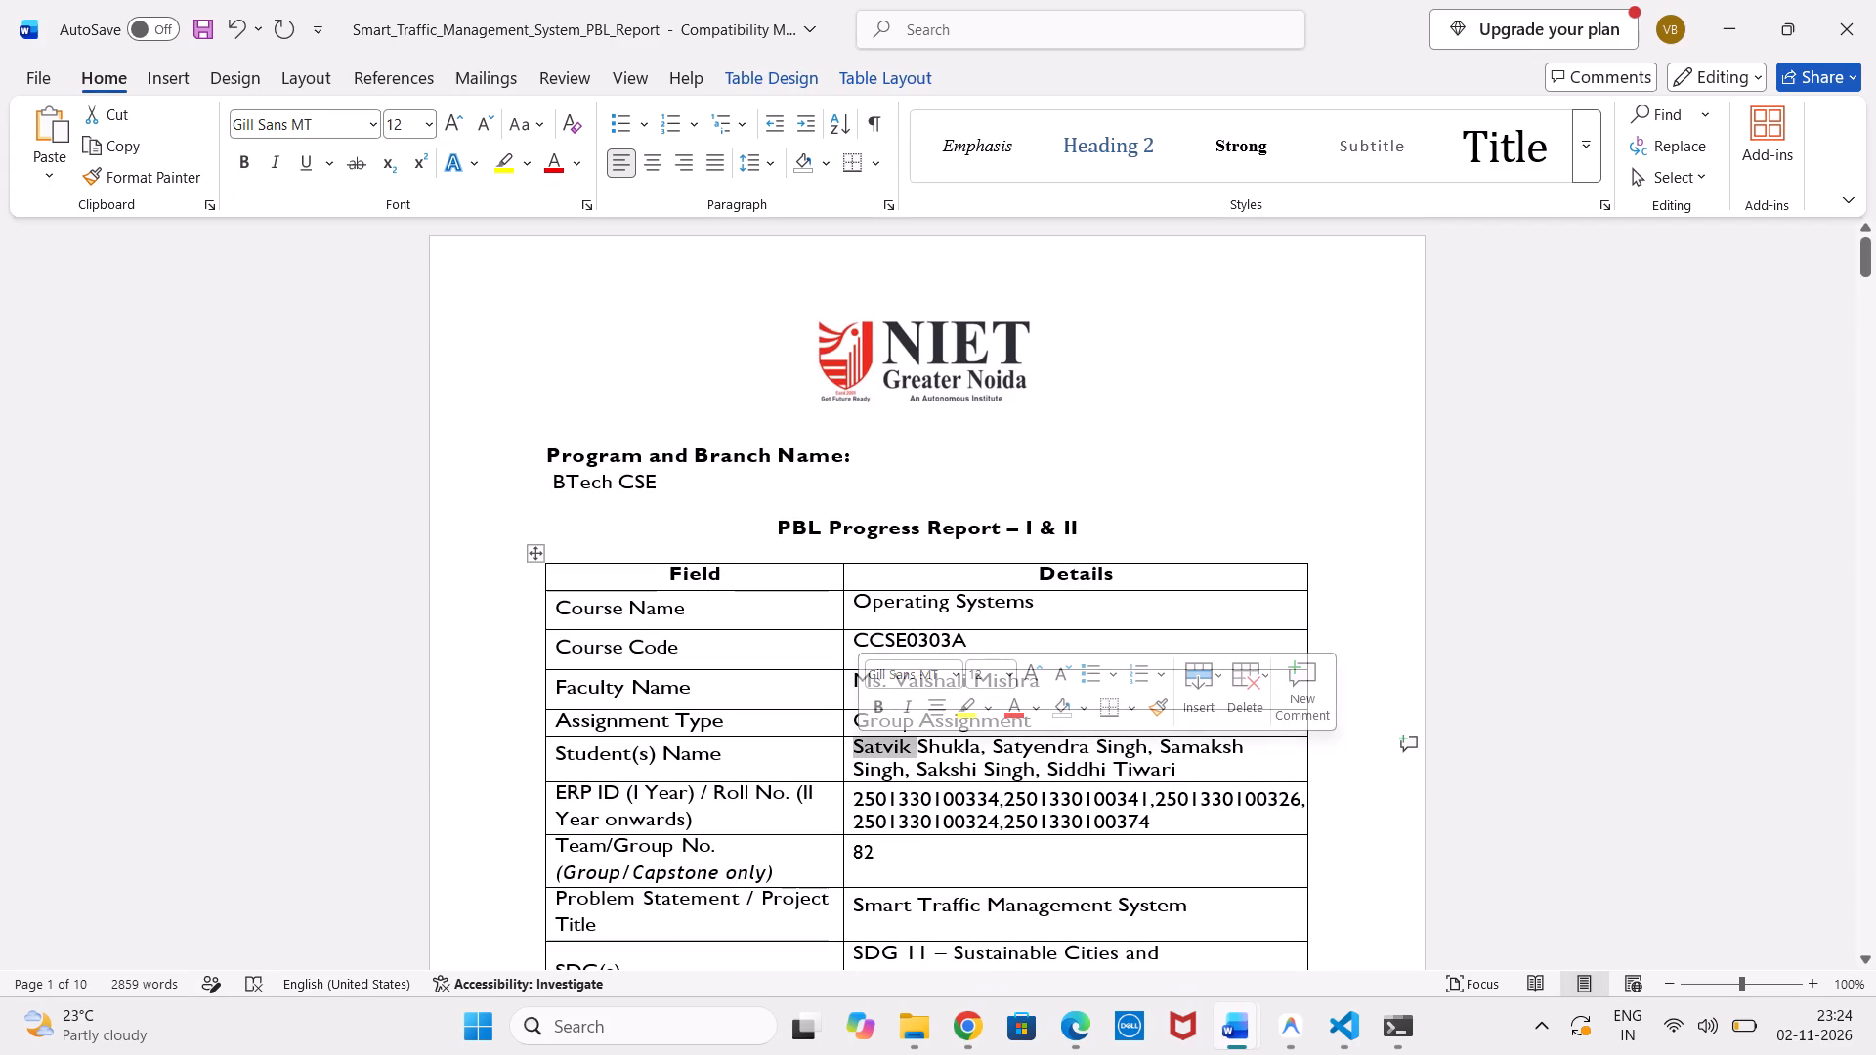
pyautogui.tripleClick(1175, 776)
pyautogui.click(1175, 776)
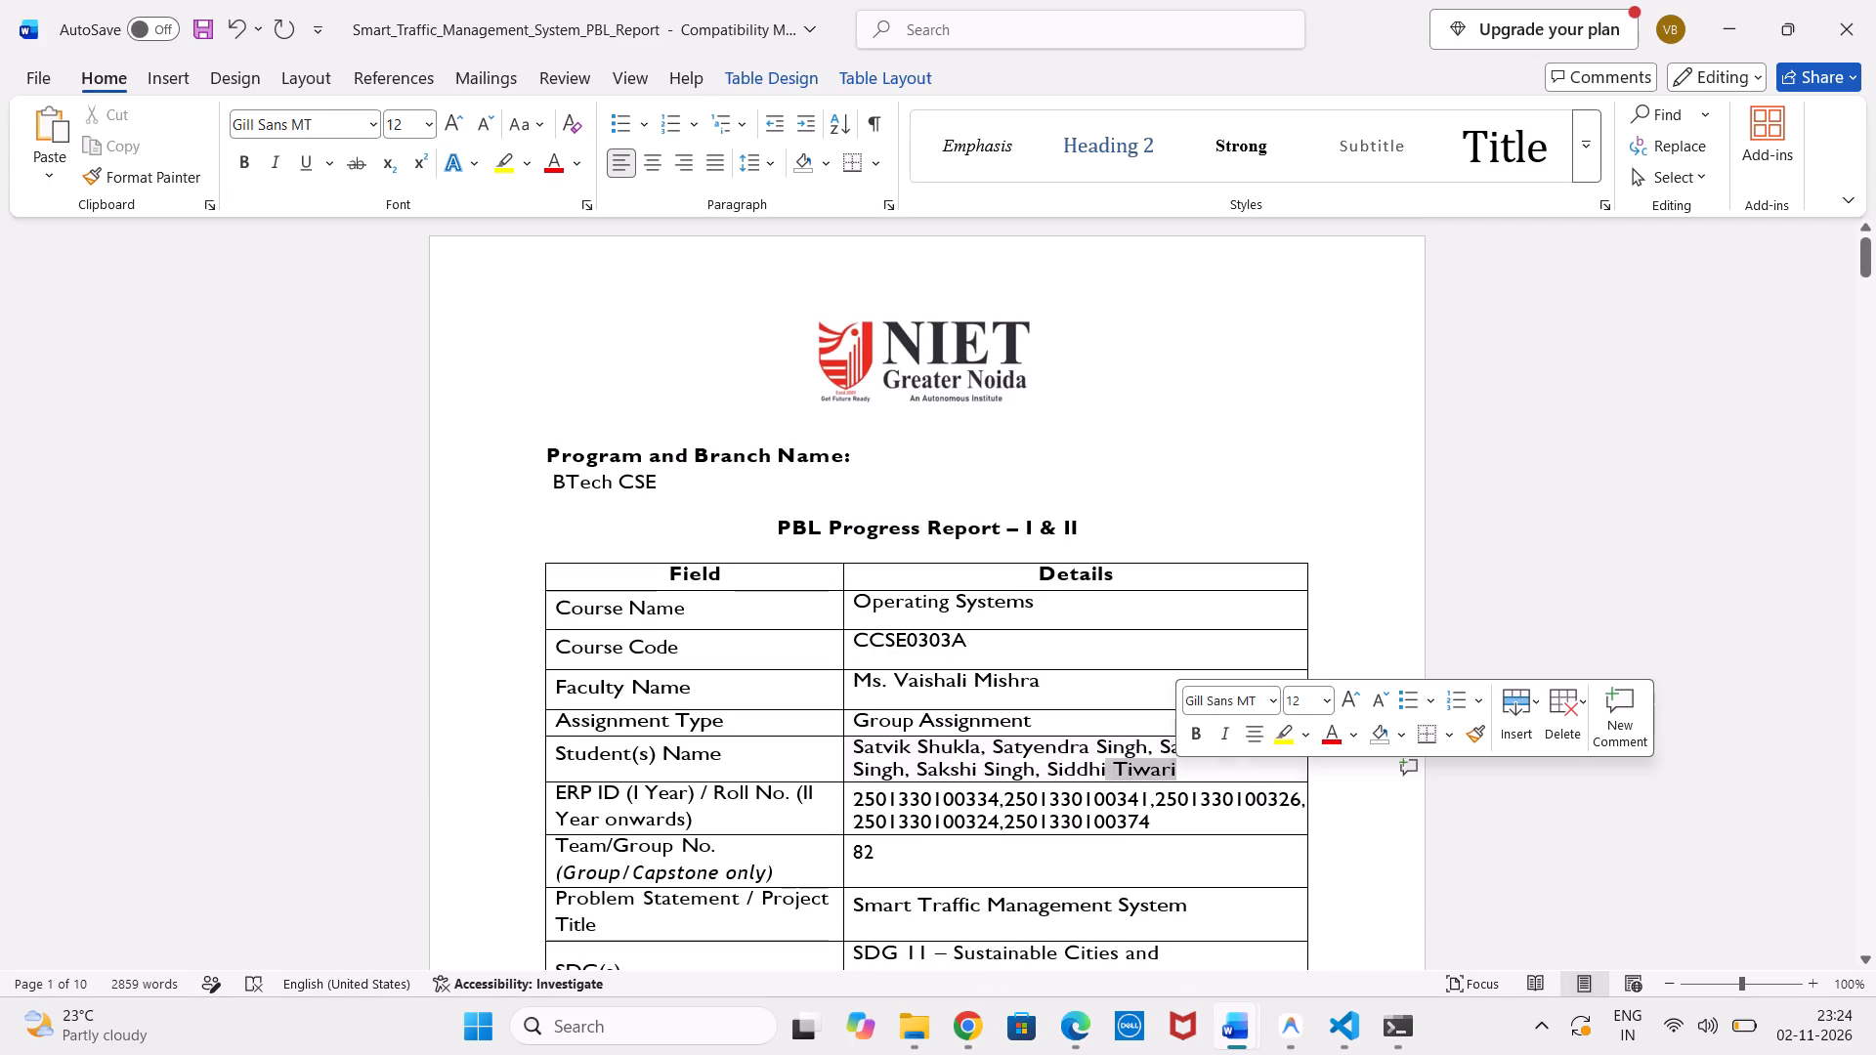
pyautogui.click(1180, 775)
pyautogui.rightClick(1180, 775)
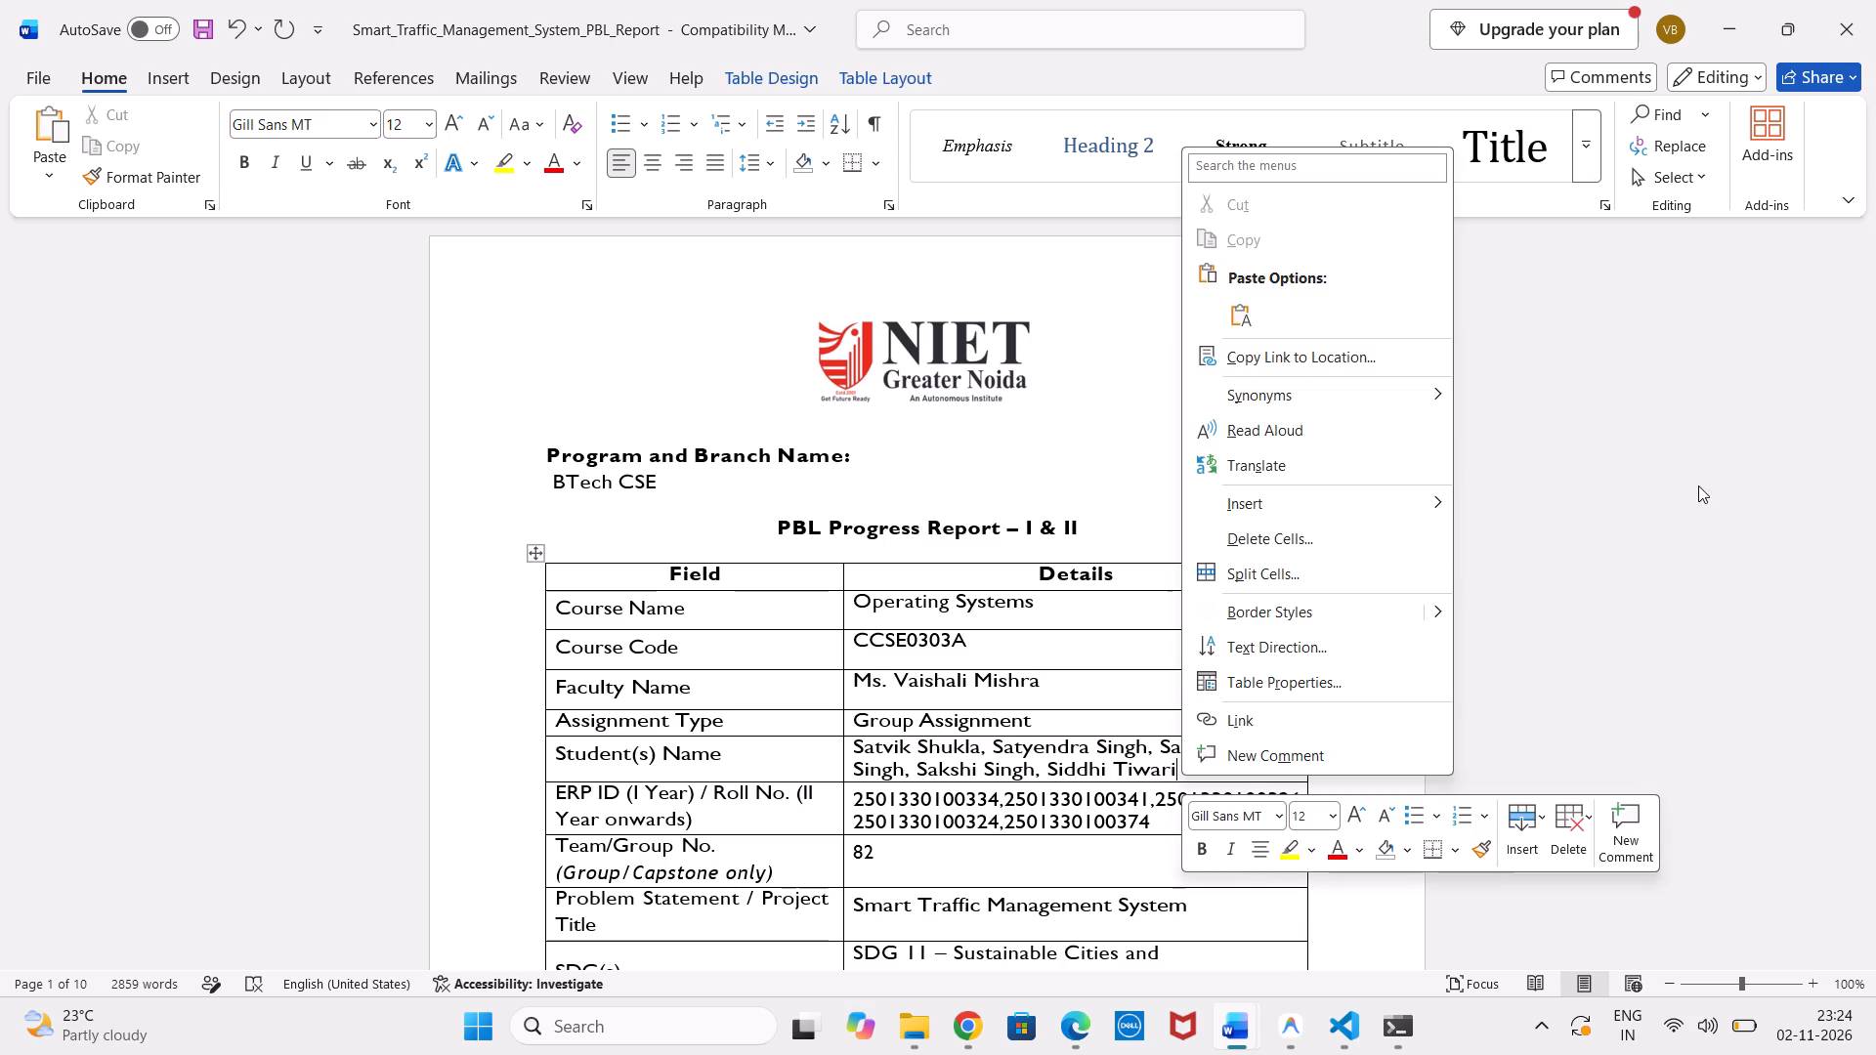
pyautogui.click(1698, 485)
pyautogui.click(1175, 781)
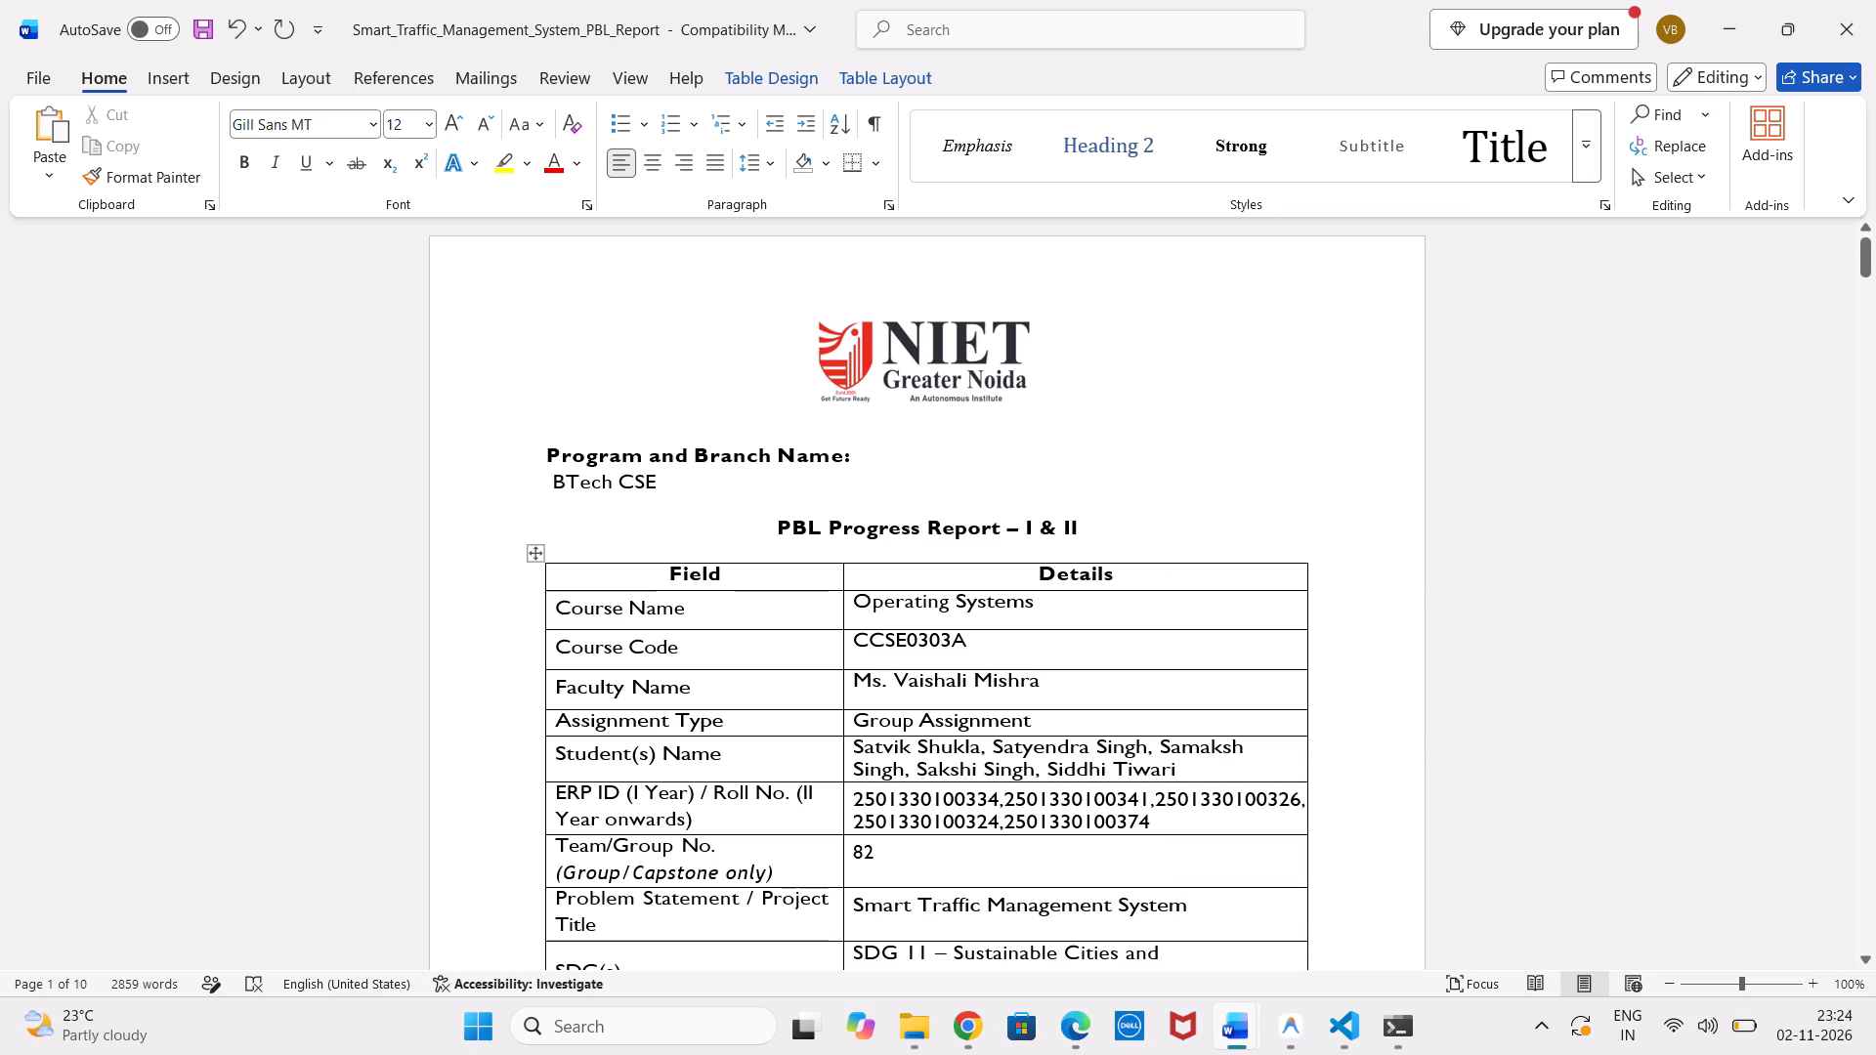
pyautogui.moveTo(1175, 781); pyautogui.dragTo(864, 740)
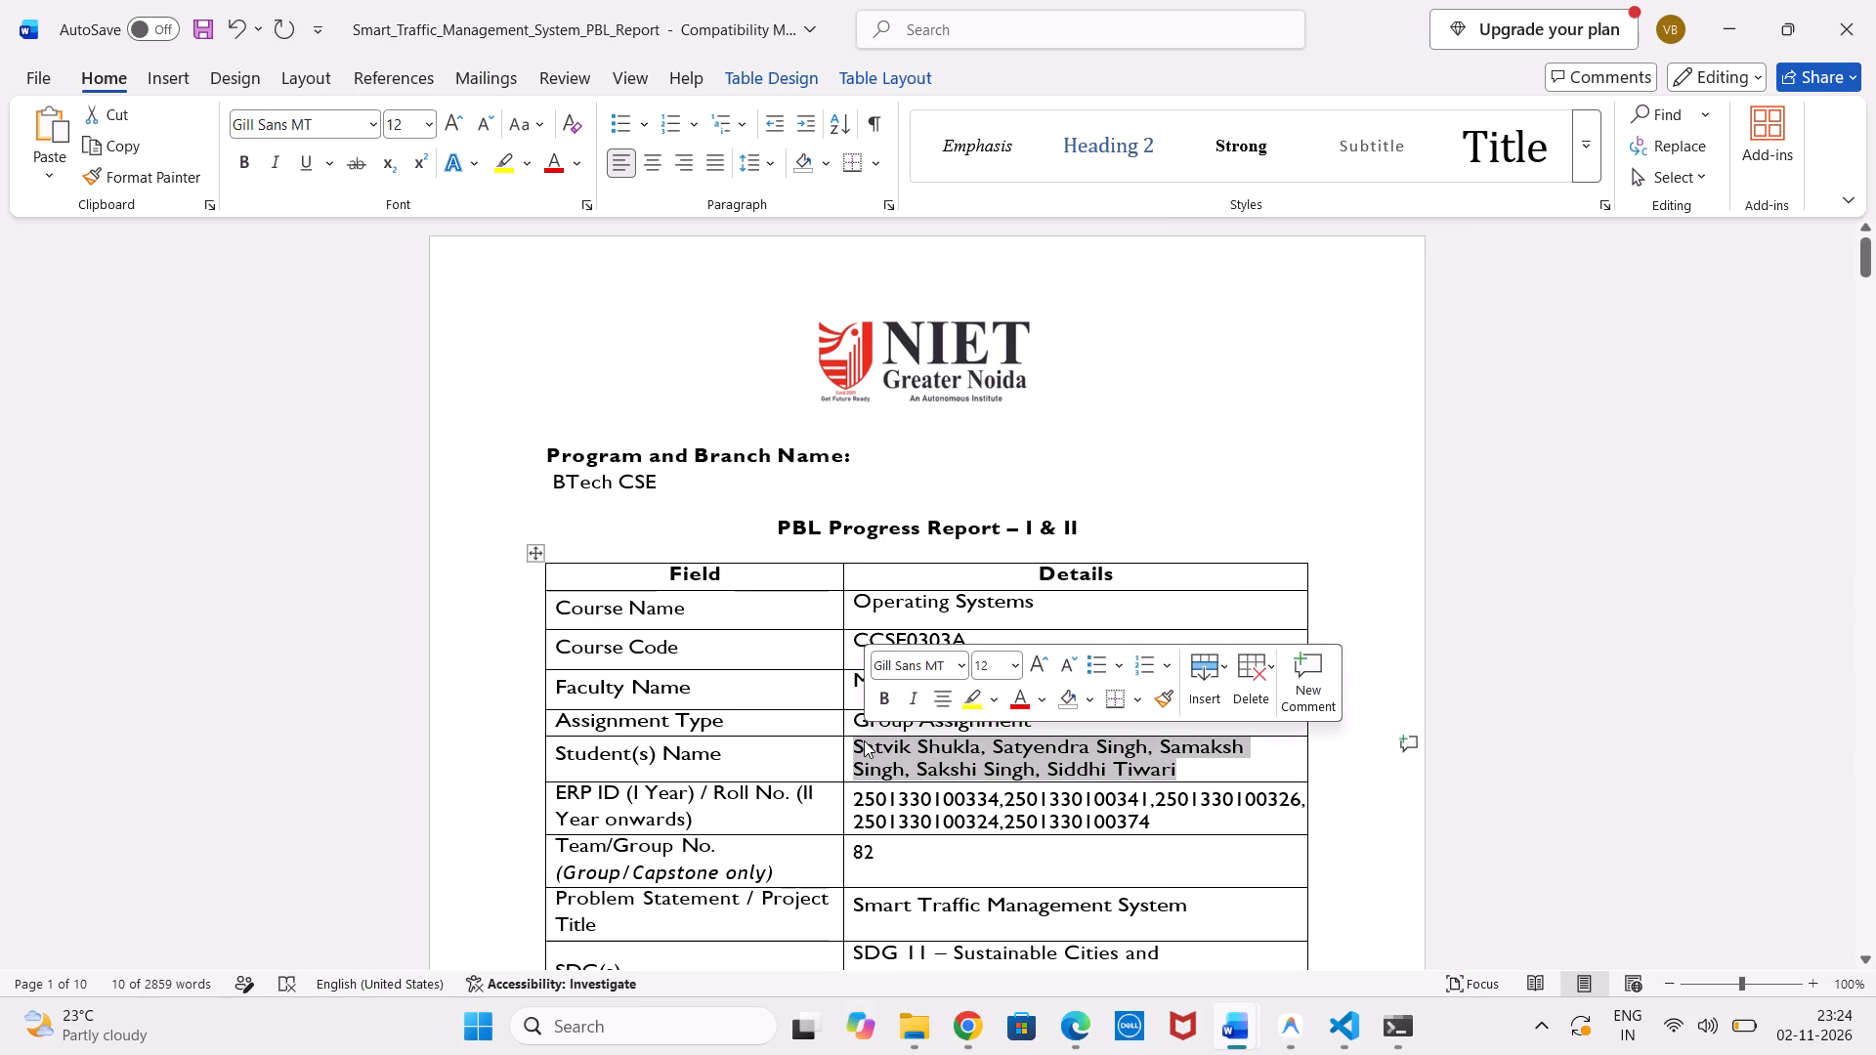
# Copy the selected student names from the cover table into the Student Name & Signature(s) line of the Student Declaration.
pyautogui.rightClick(864, 740)
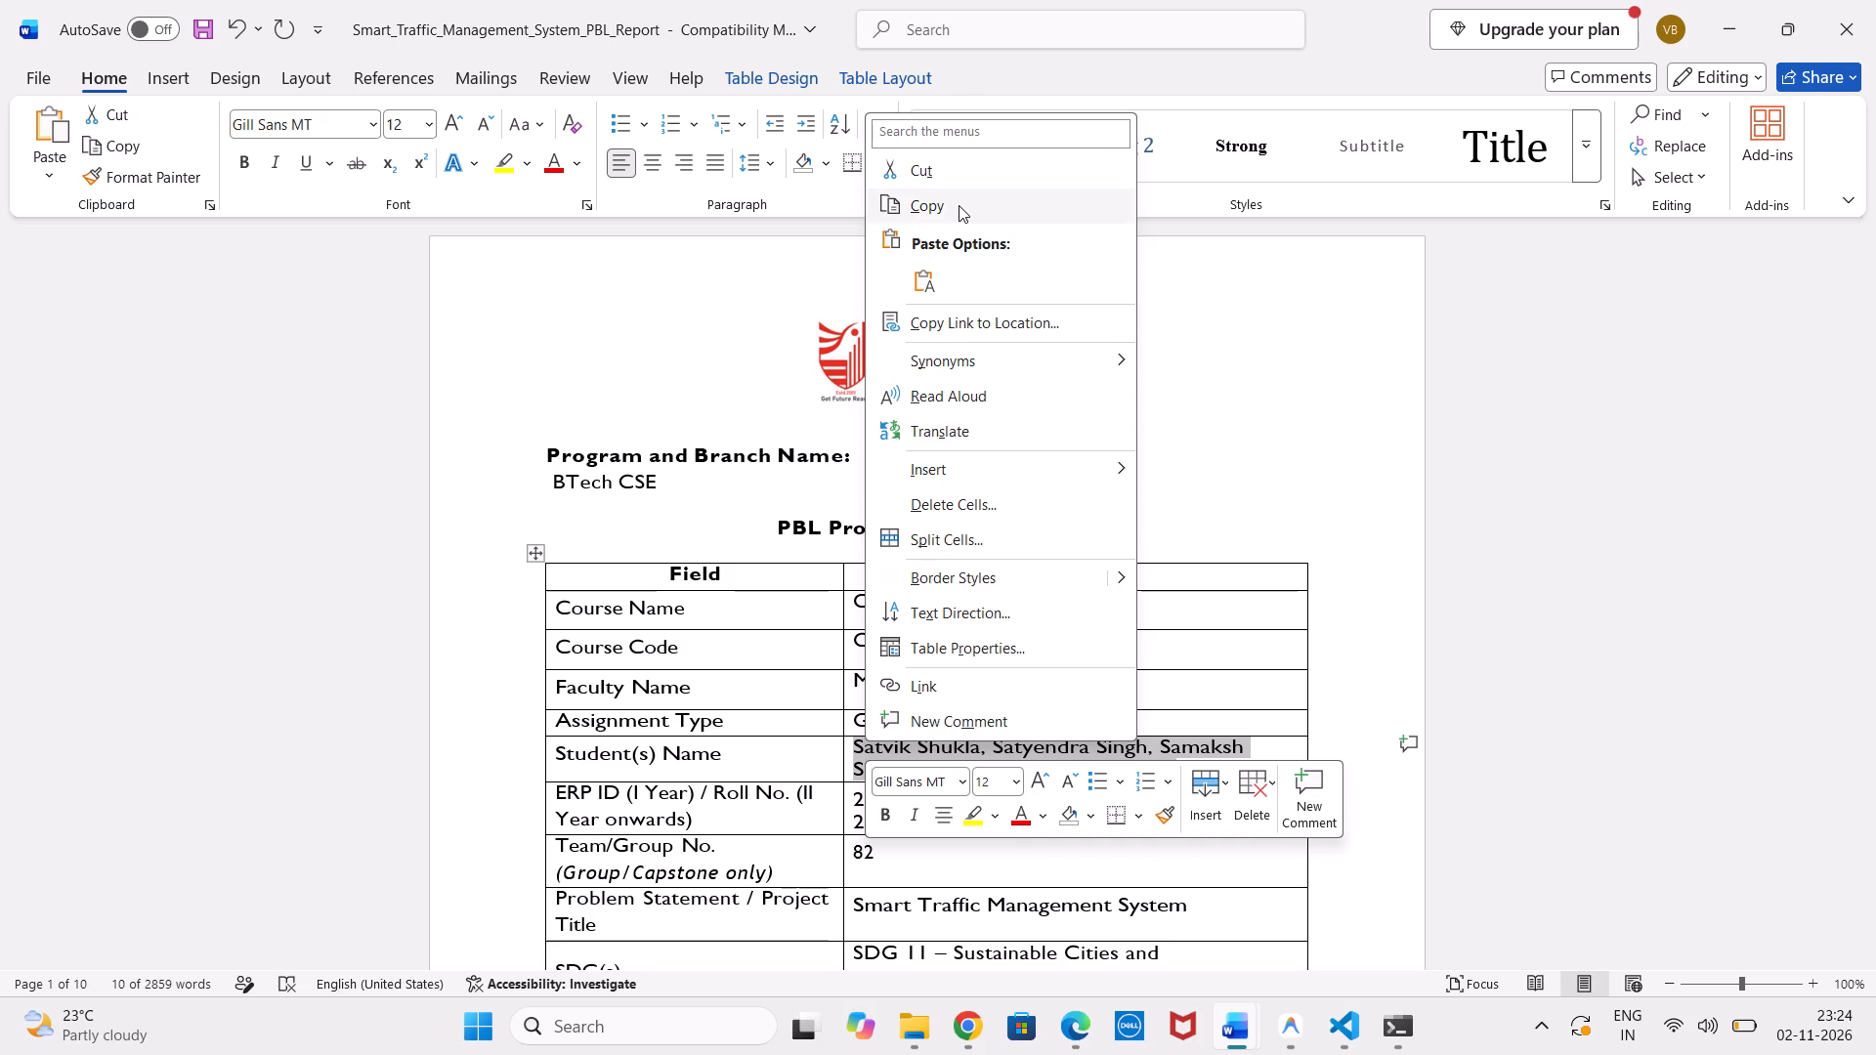
pyautogui.click(959, 205)
pyautogui.click(1771, 620)
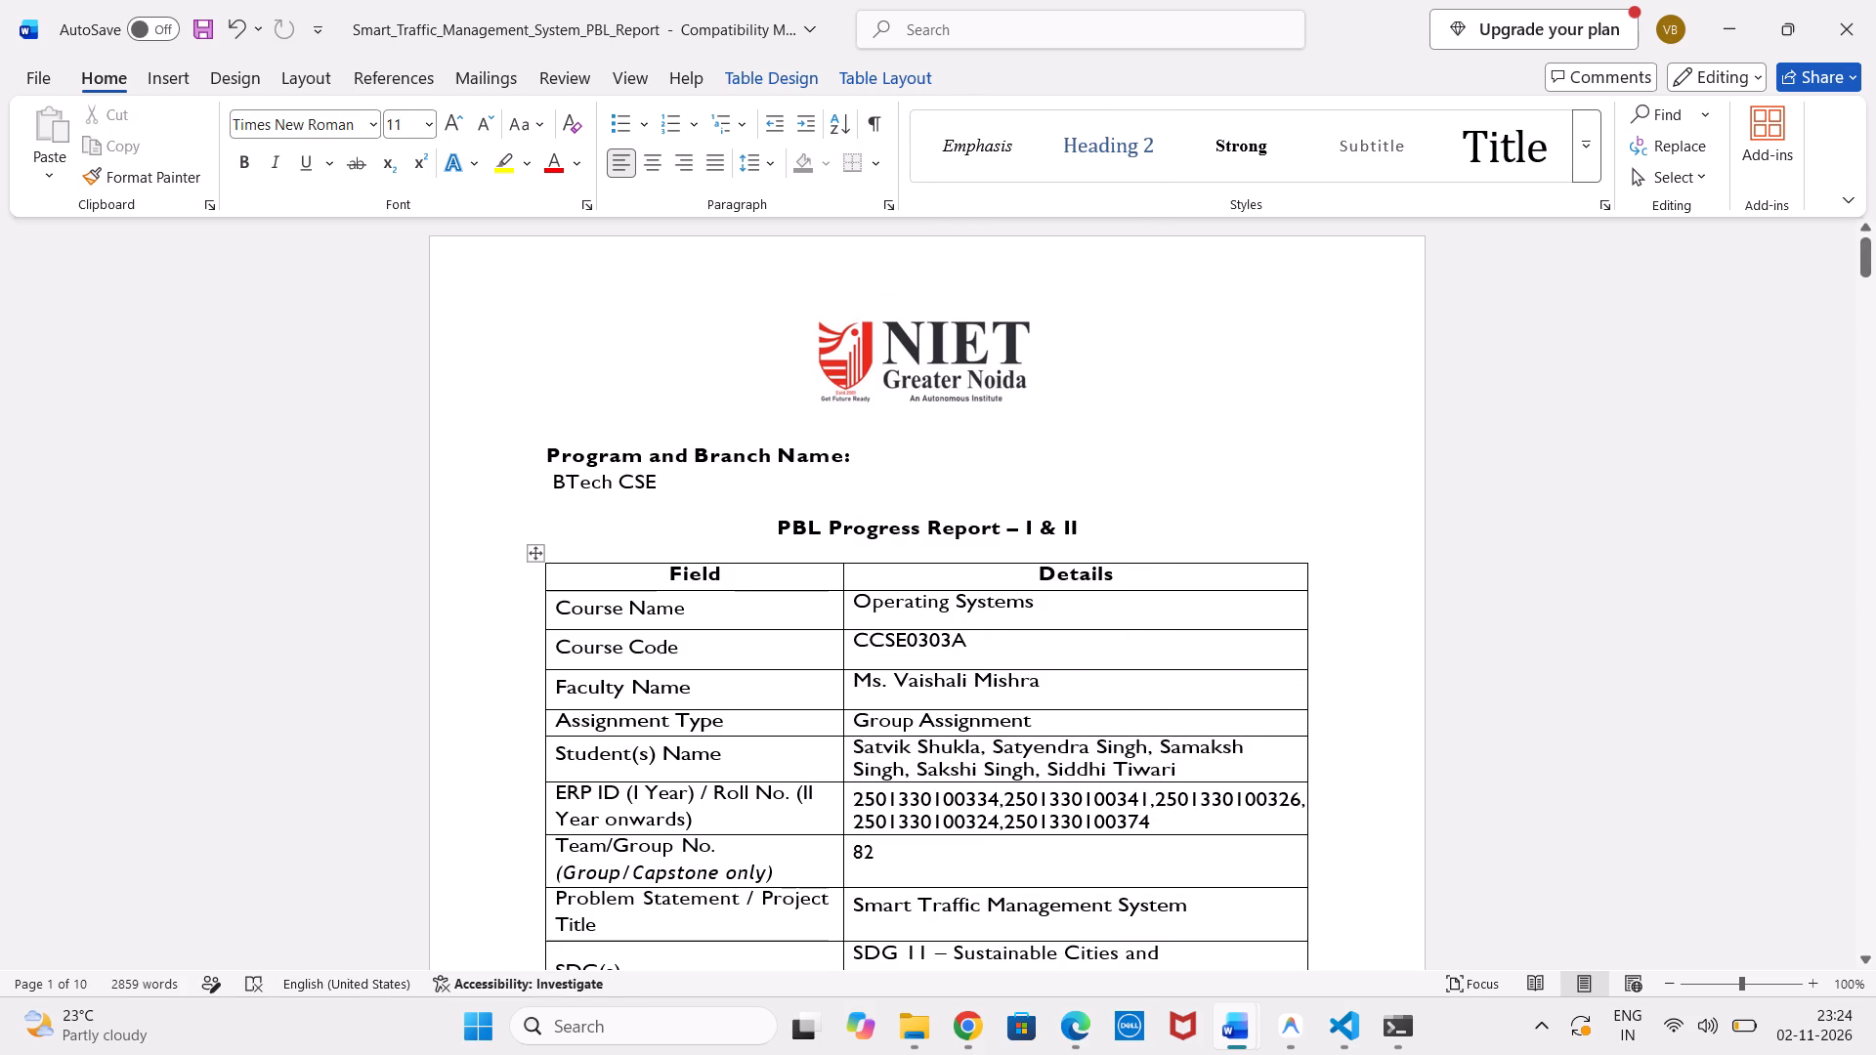
pyautogui.scroll(-2, 1708, 647)
pyautogui.click(984, 535)
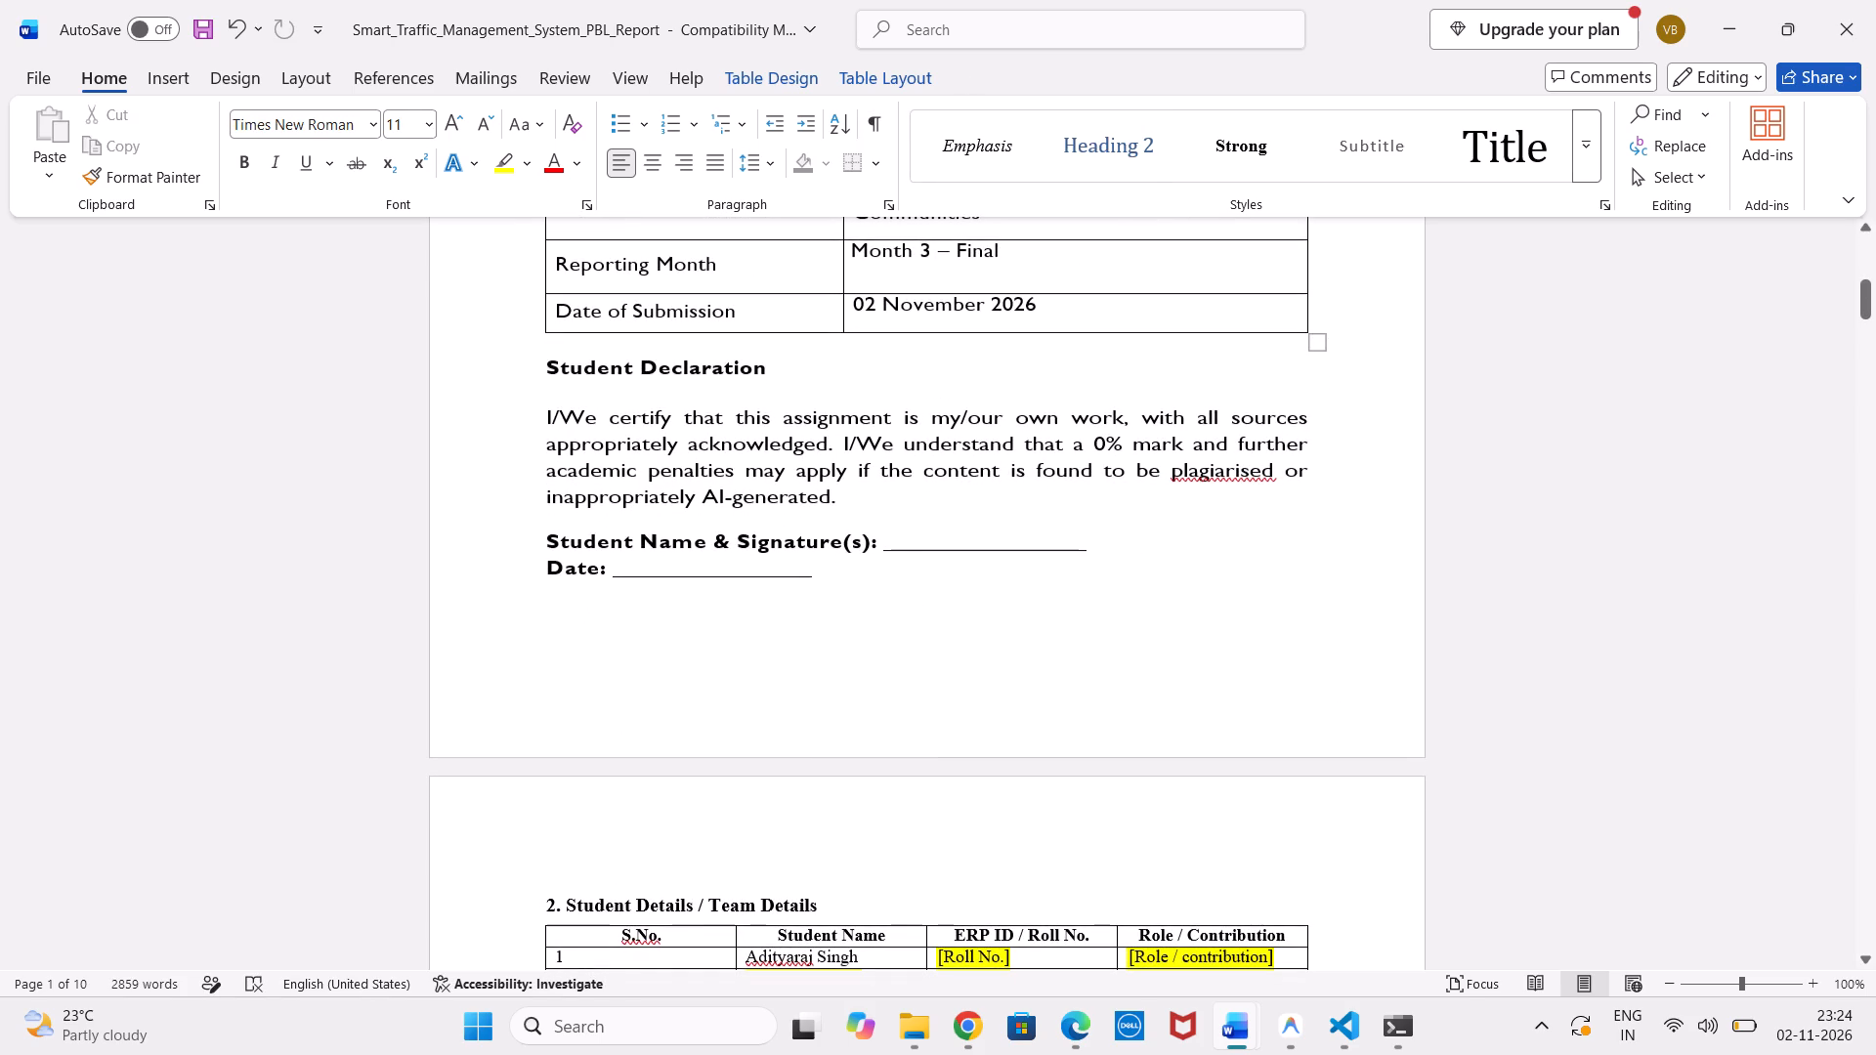
pyautogui.hotkey('ctrl', 'v')
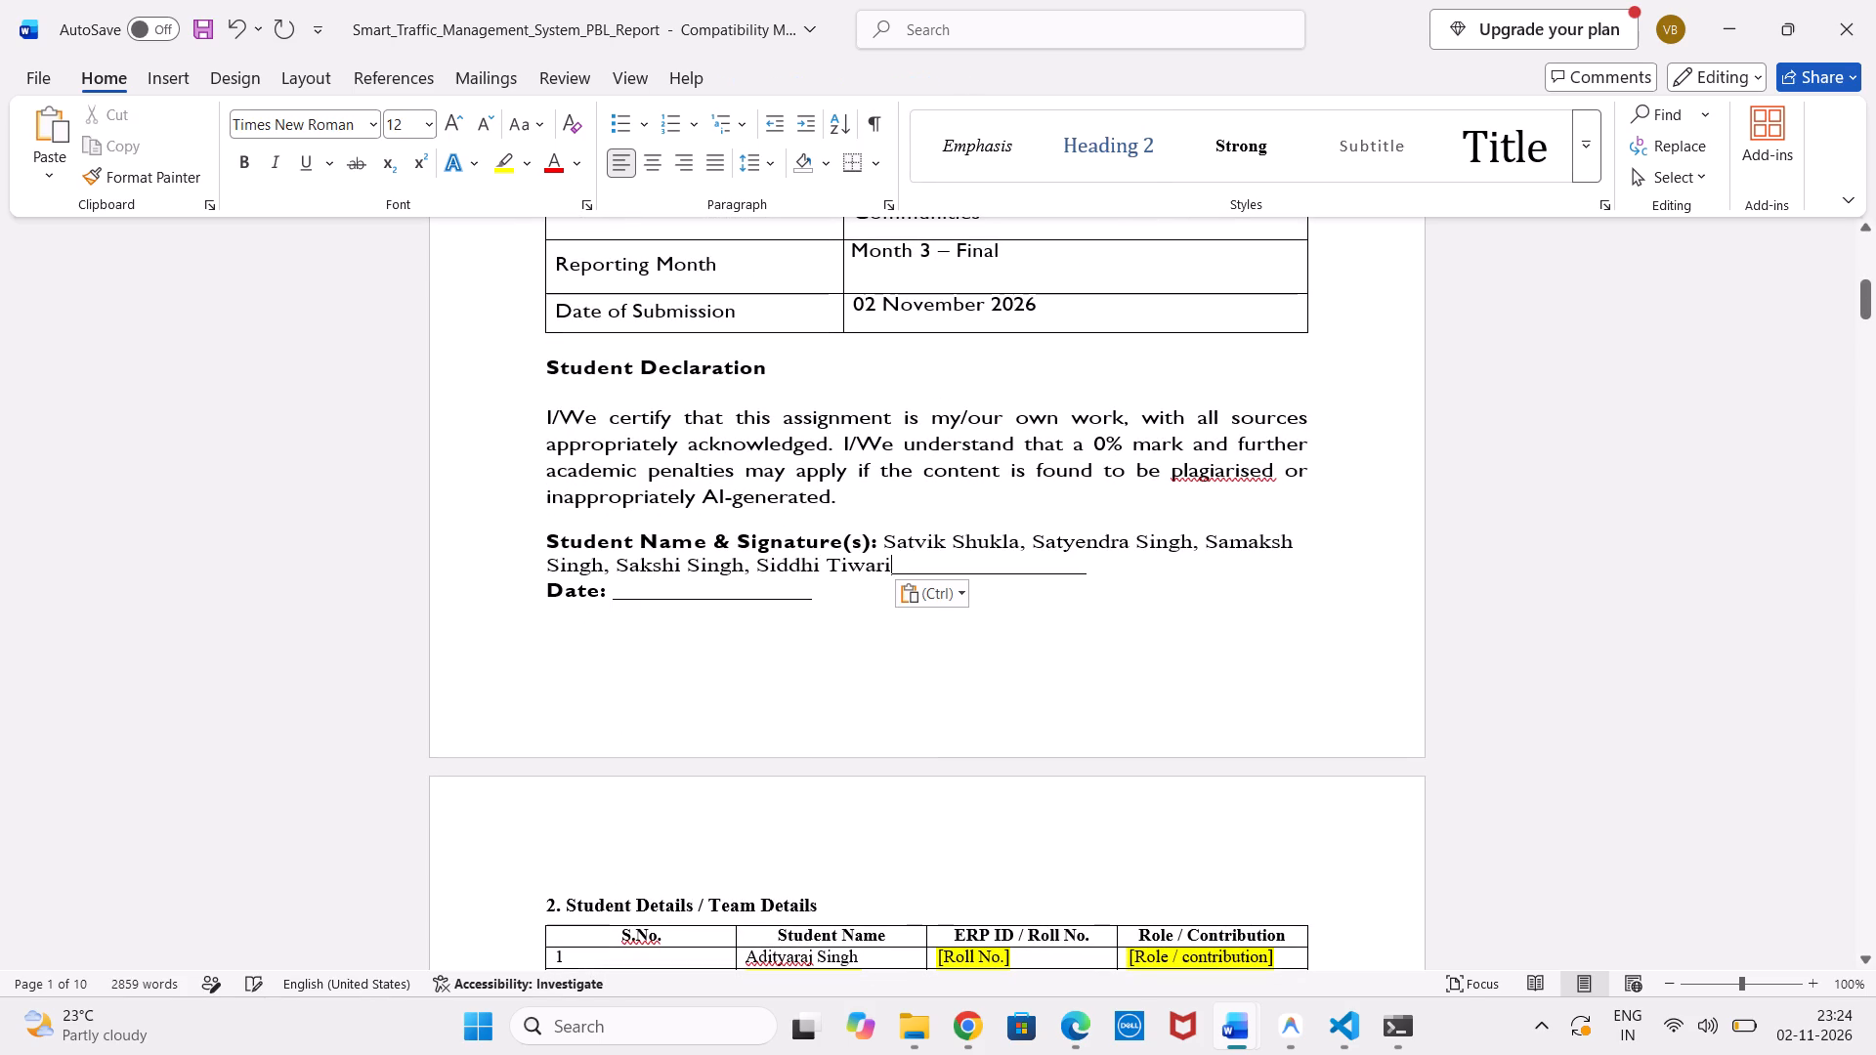
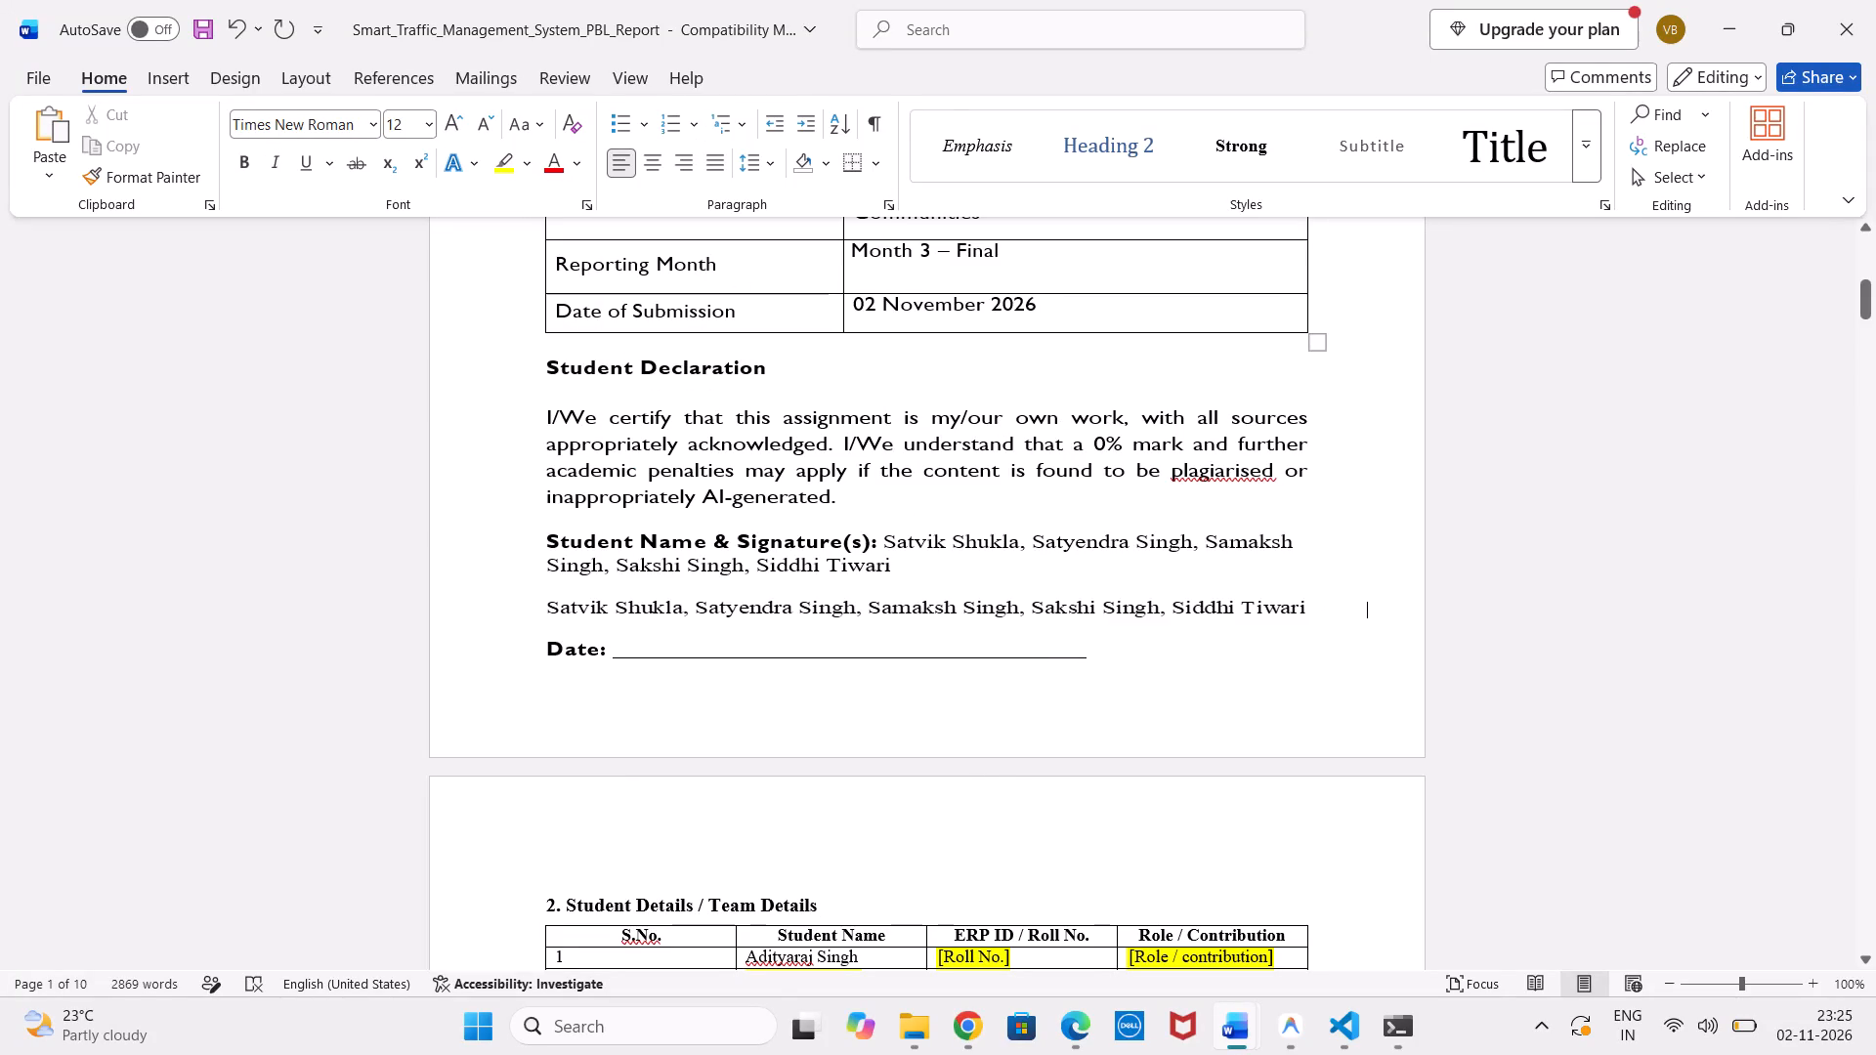
# Delete the duplicate student-names picture between the Student Name & Signature(s) entry and the Date line in the Student Declaration.
pyautogui.click(1306, 613)
pyautogui.click(1306, 613)
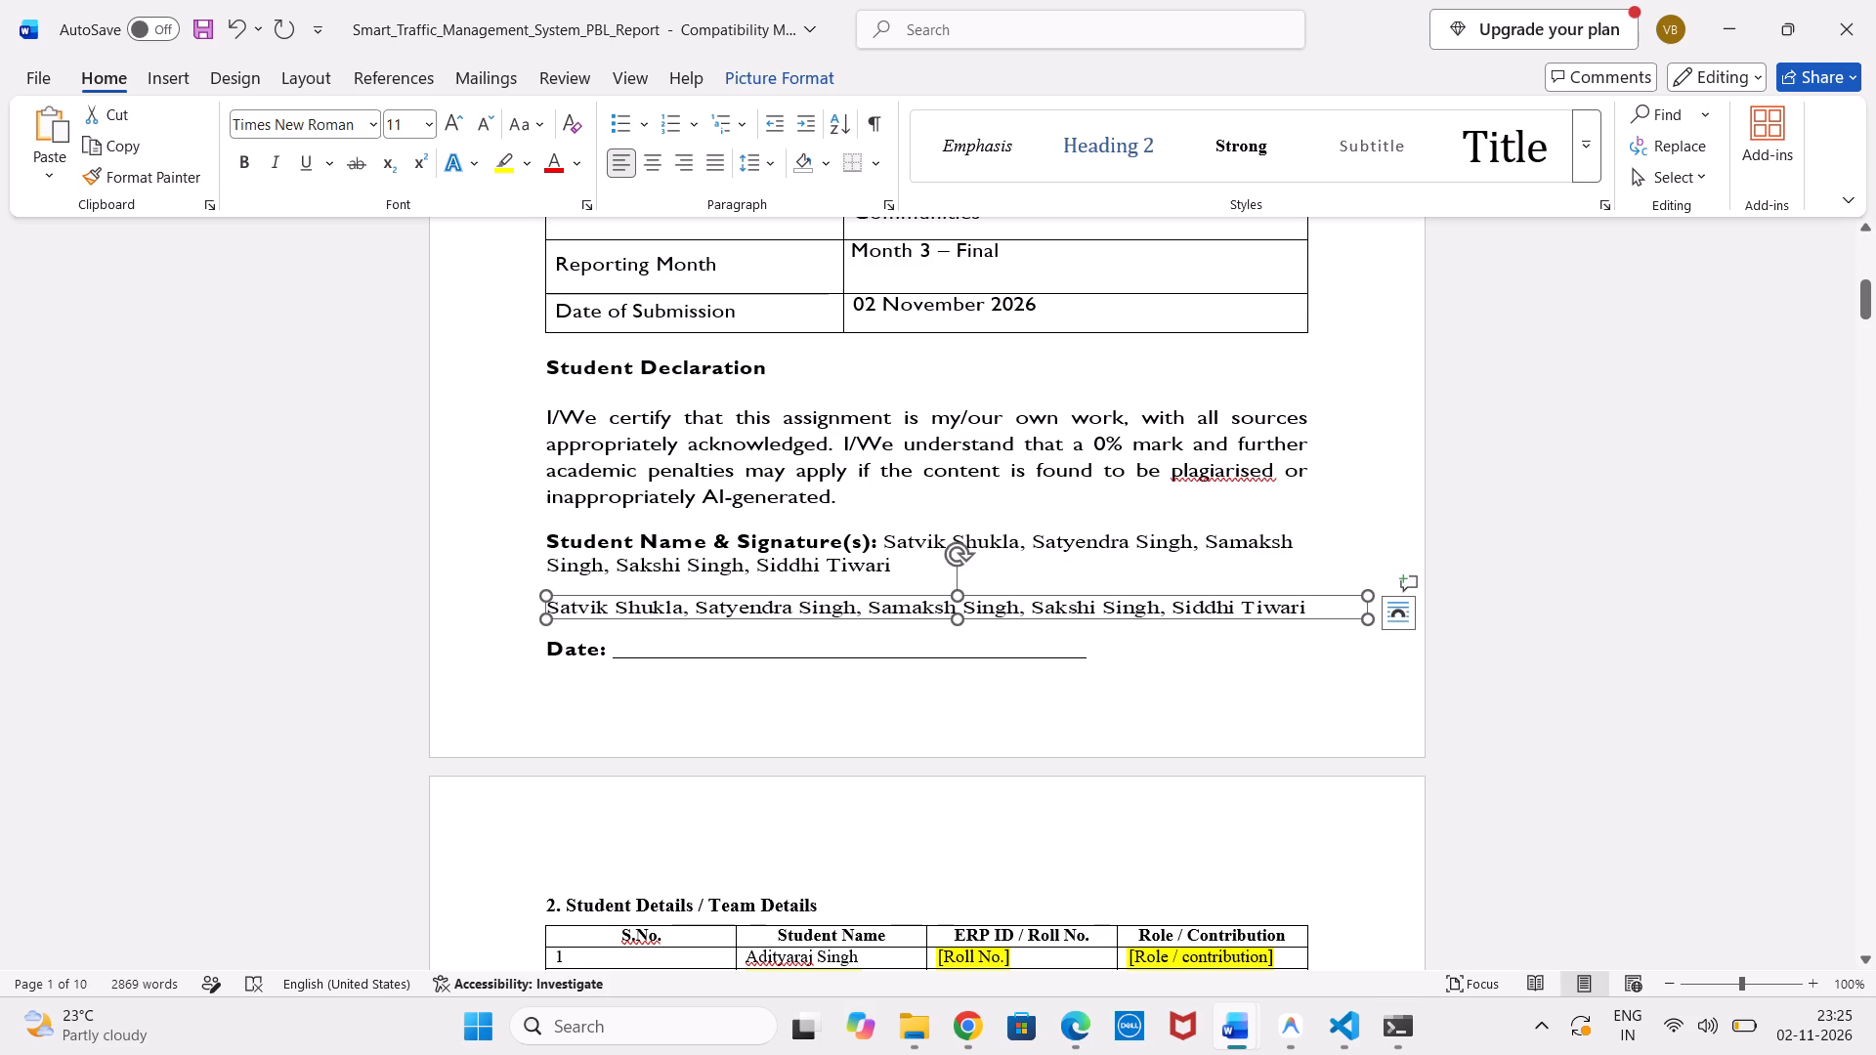
pyautogui.press('BackSpace')
pyautogui.rightClick(1306, 613)
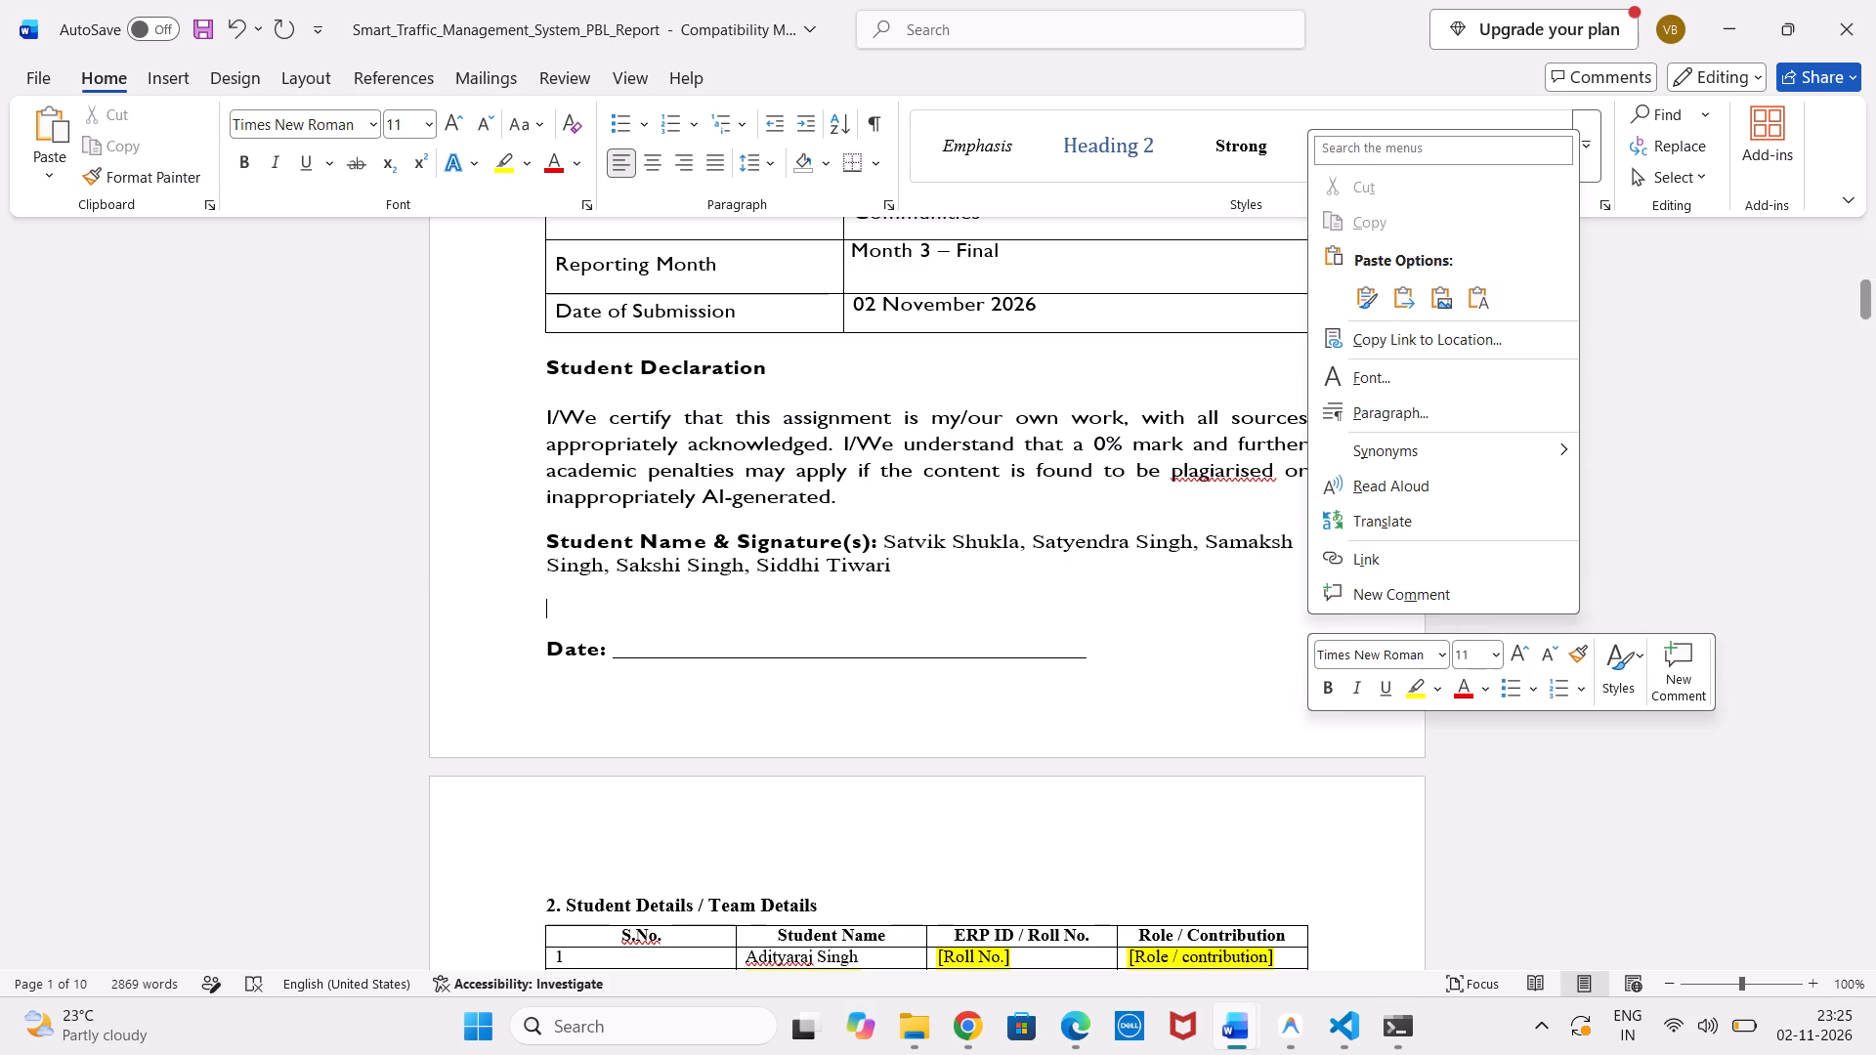
pyautogui.moveTo(580, 589); pyautogui.dragTo(565, 614)
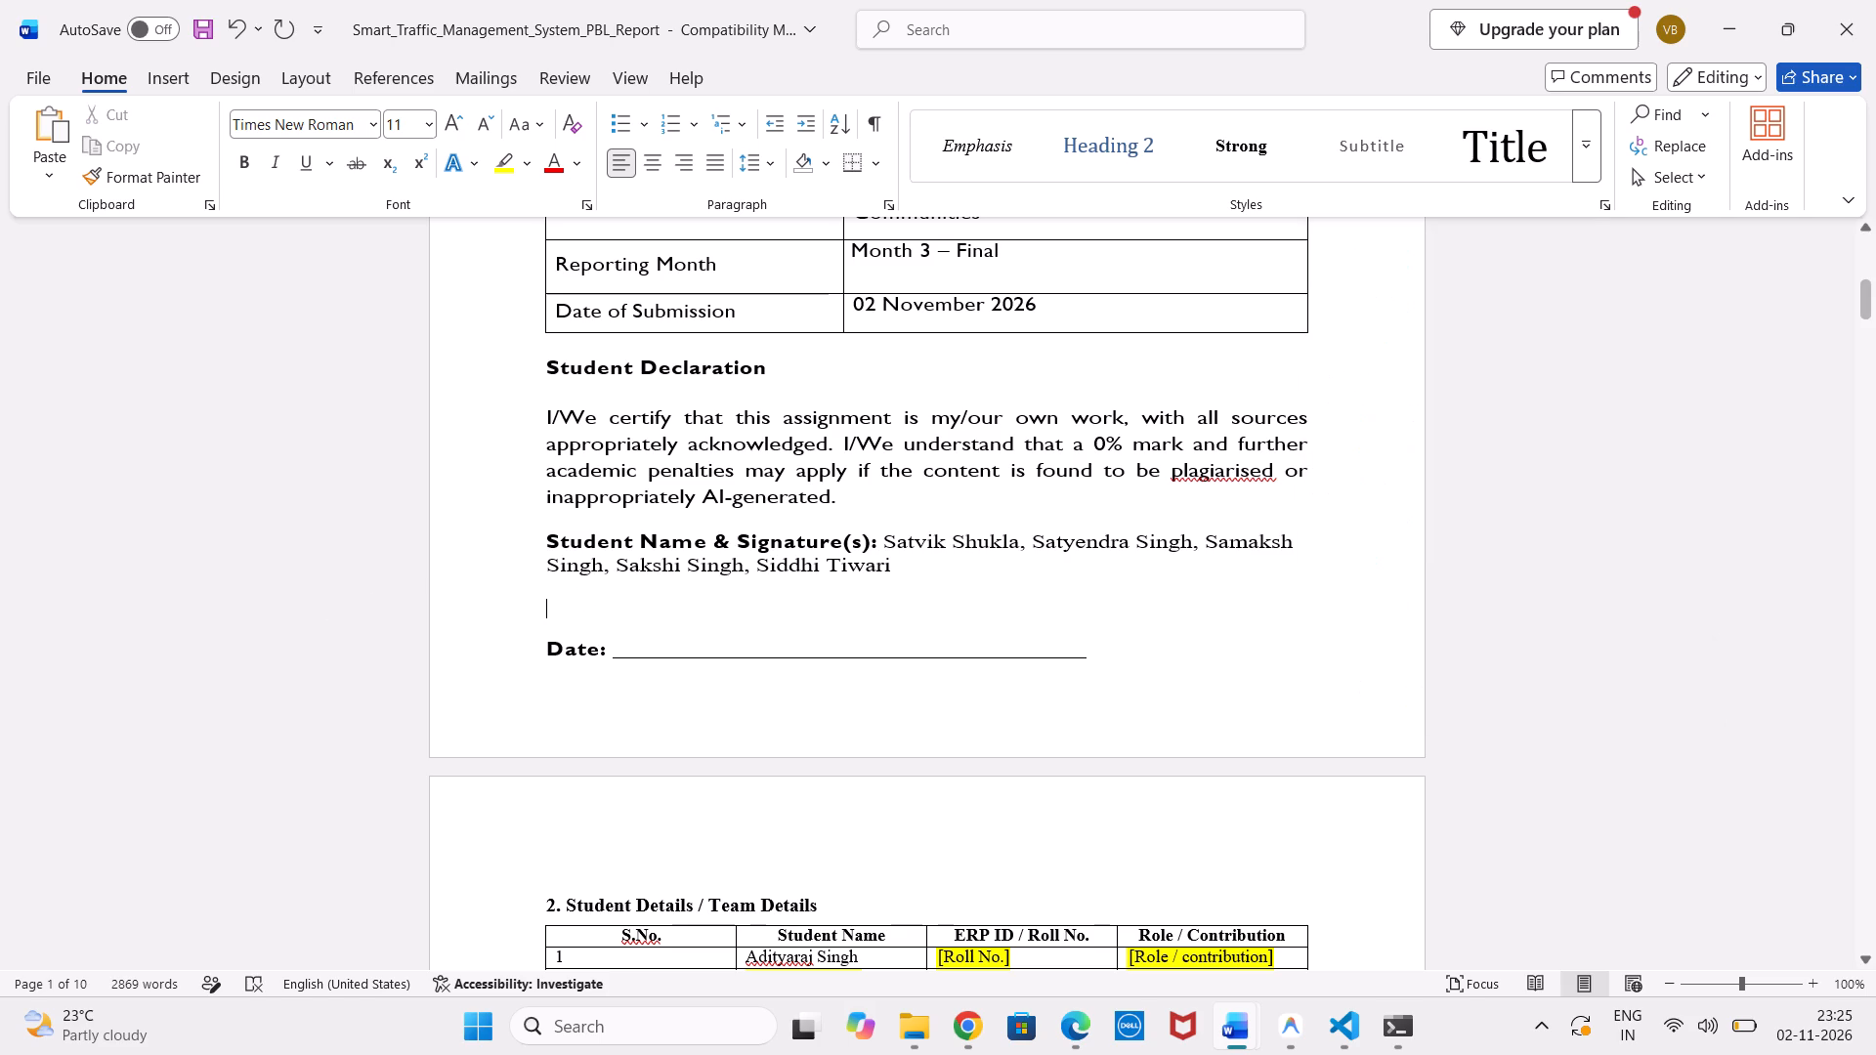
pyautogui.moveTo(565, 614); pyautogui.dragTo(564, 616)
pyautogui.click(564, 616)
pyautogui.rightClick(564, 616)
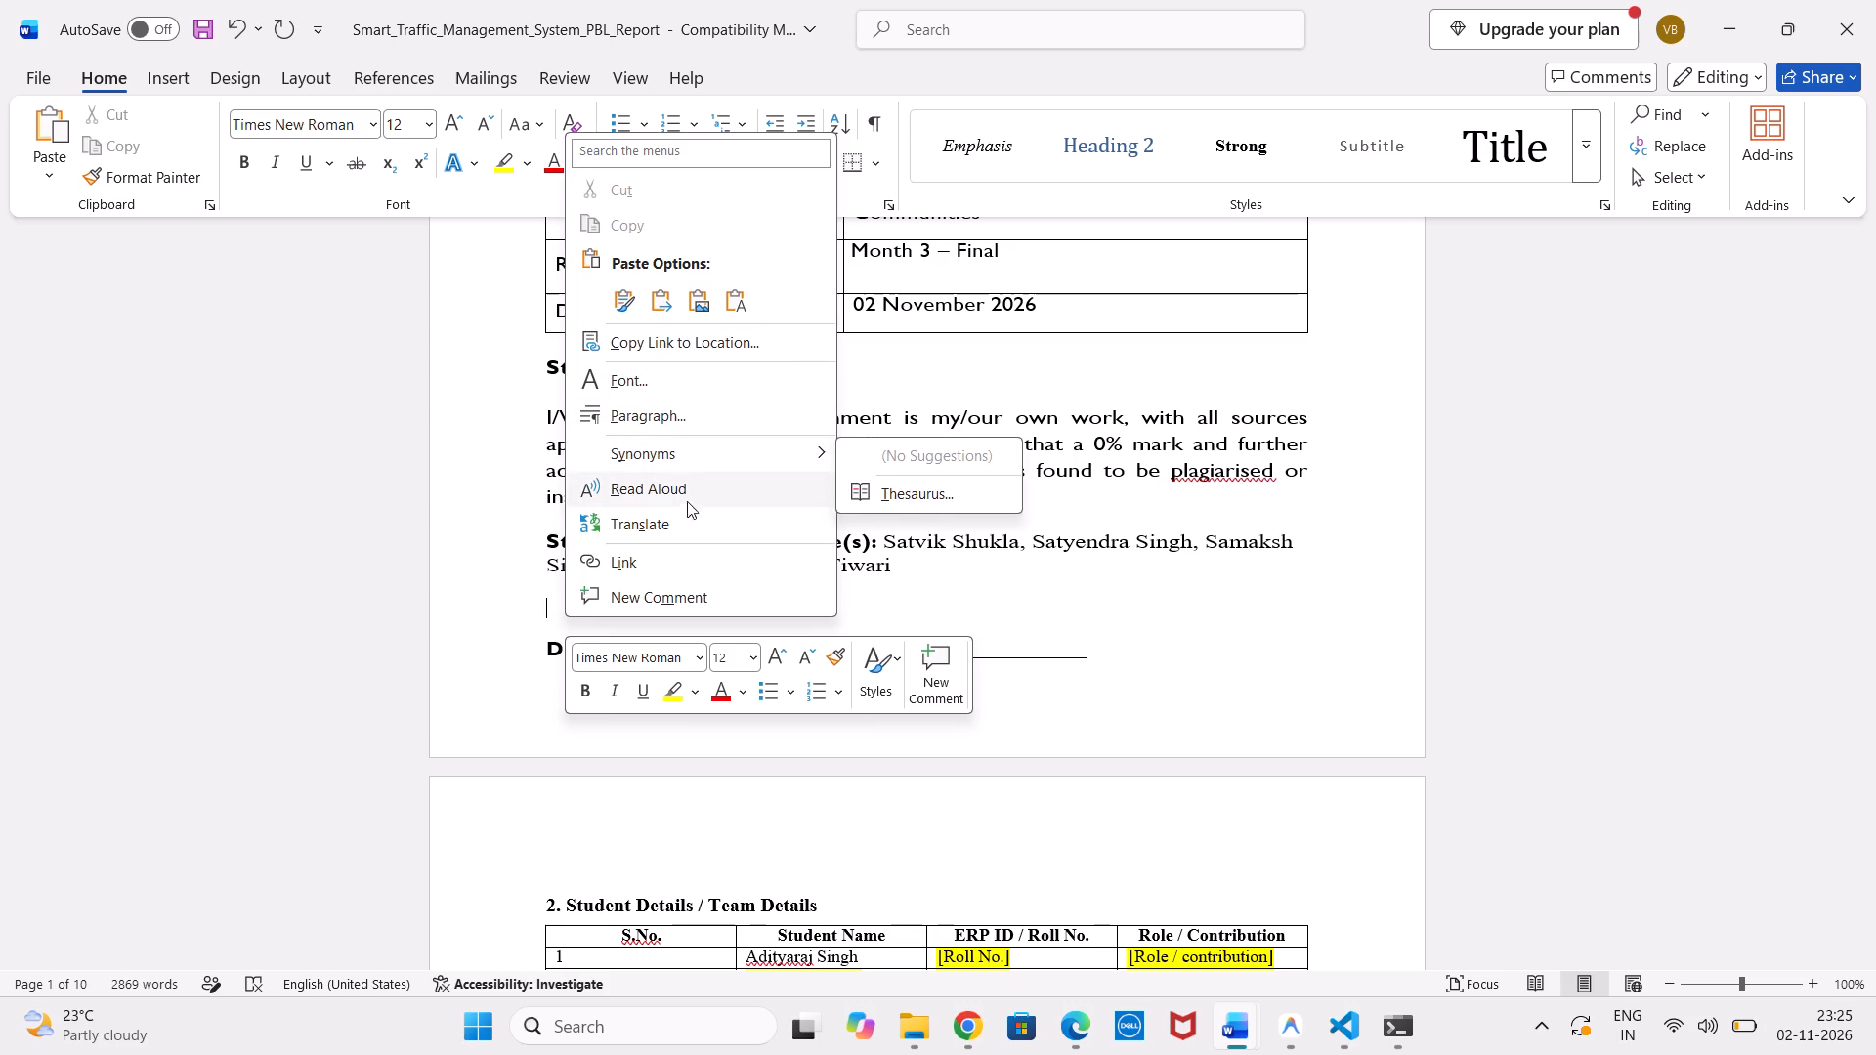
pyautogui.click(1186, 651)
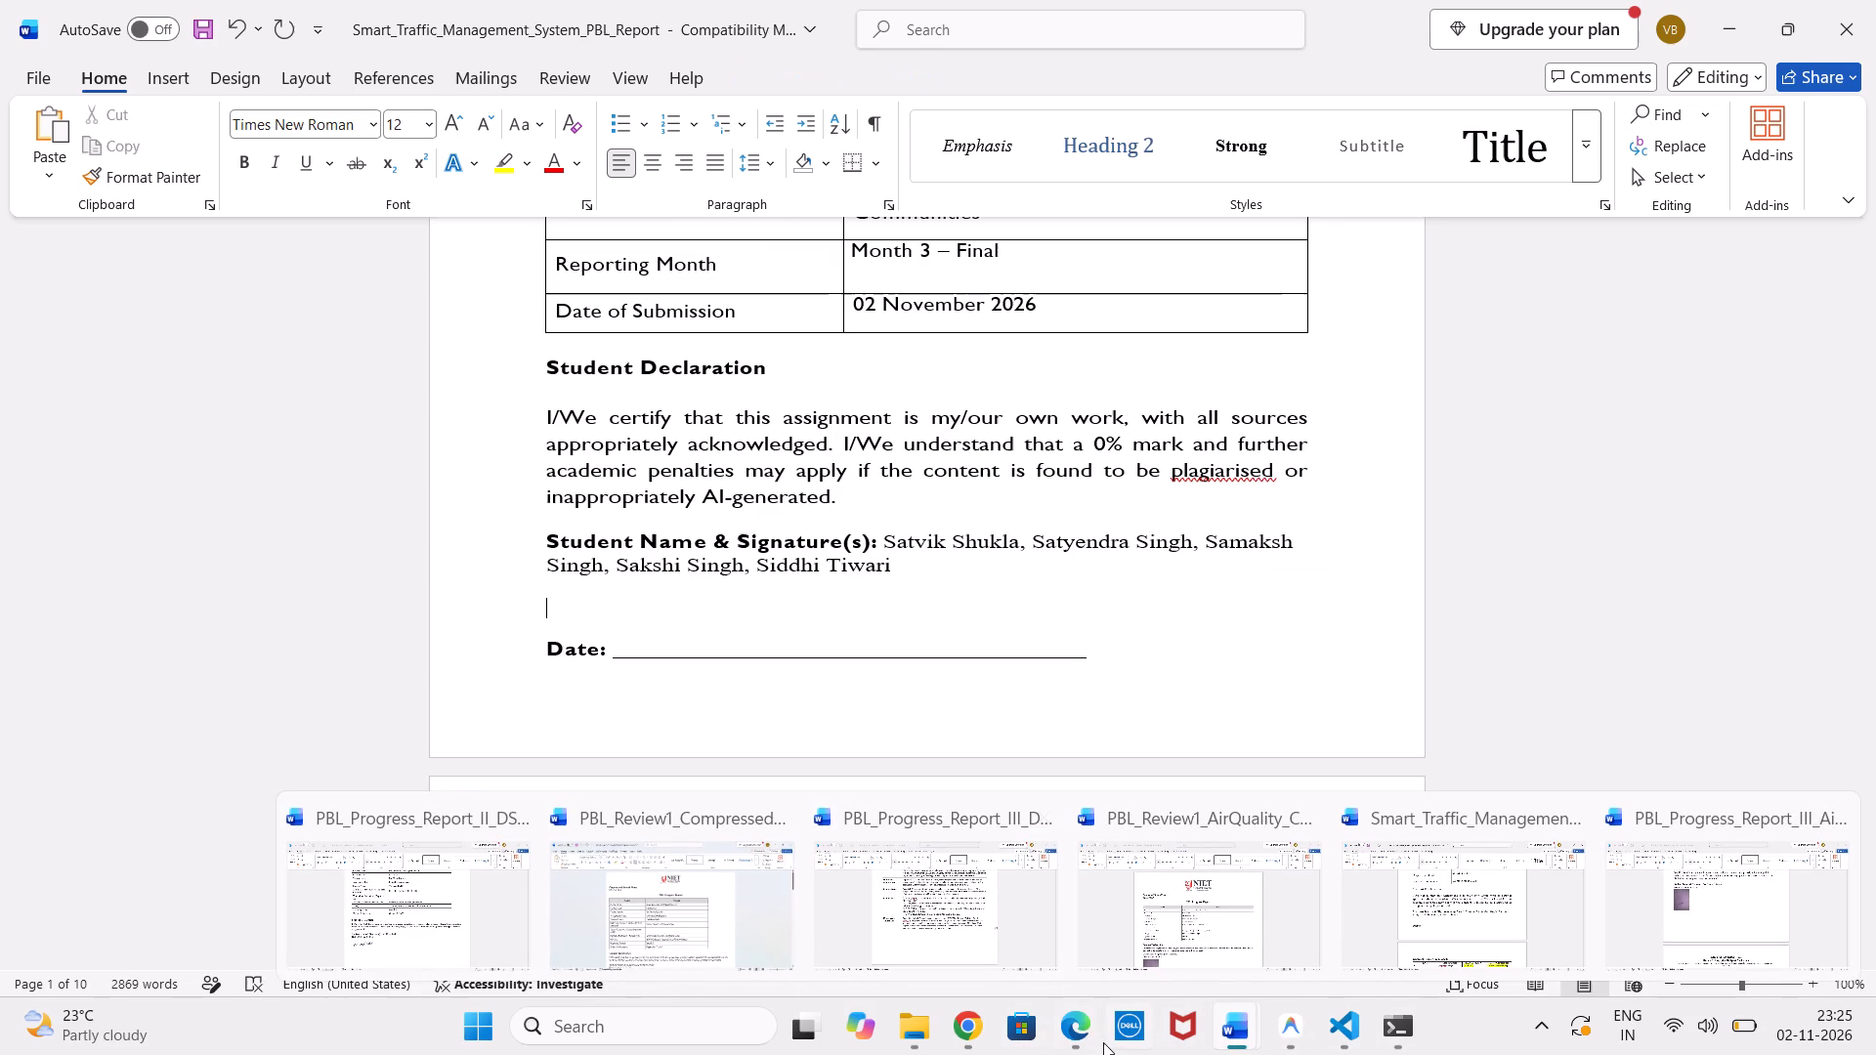
# Switch to Chrome to bring up the WhatsApp window with the handwritten signature image.
pyautogui.click(983, 1027)
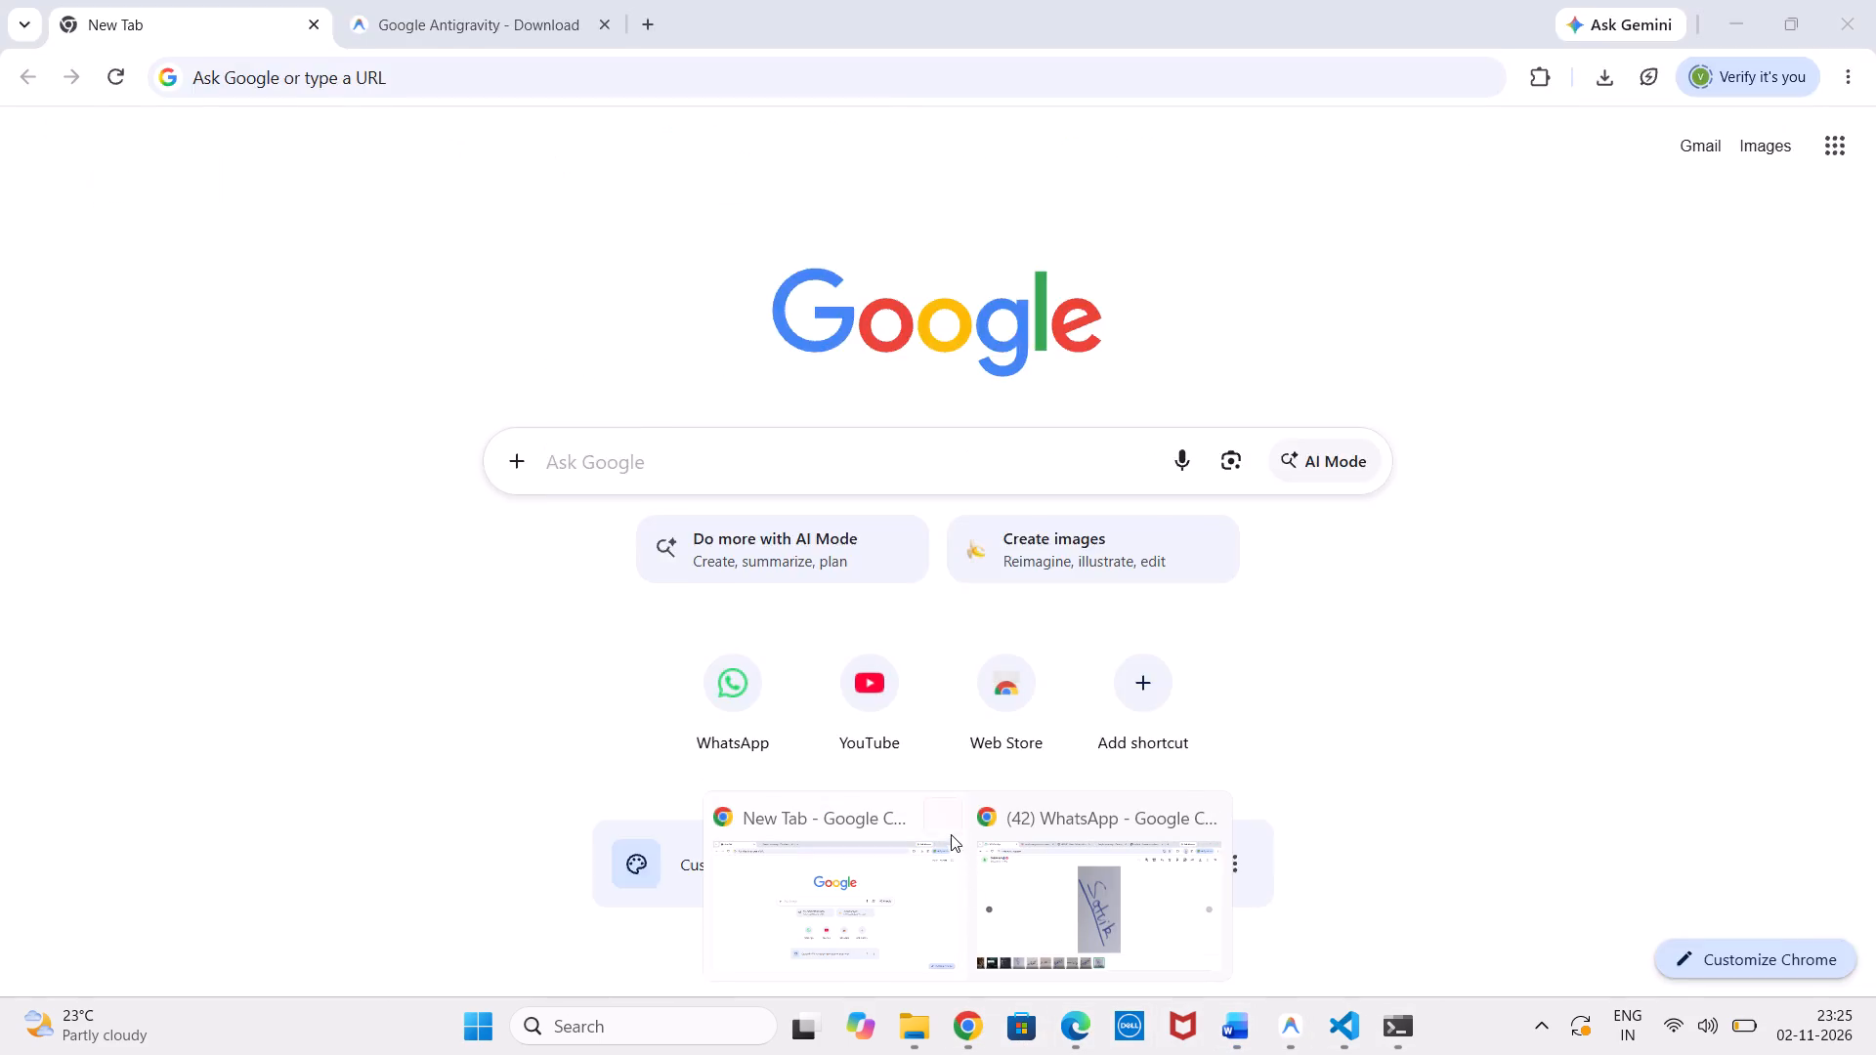
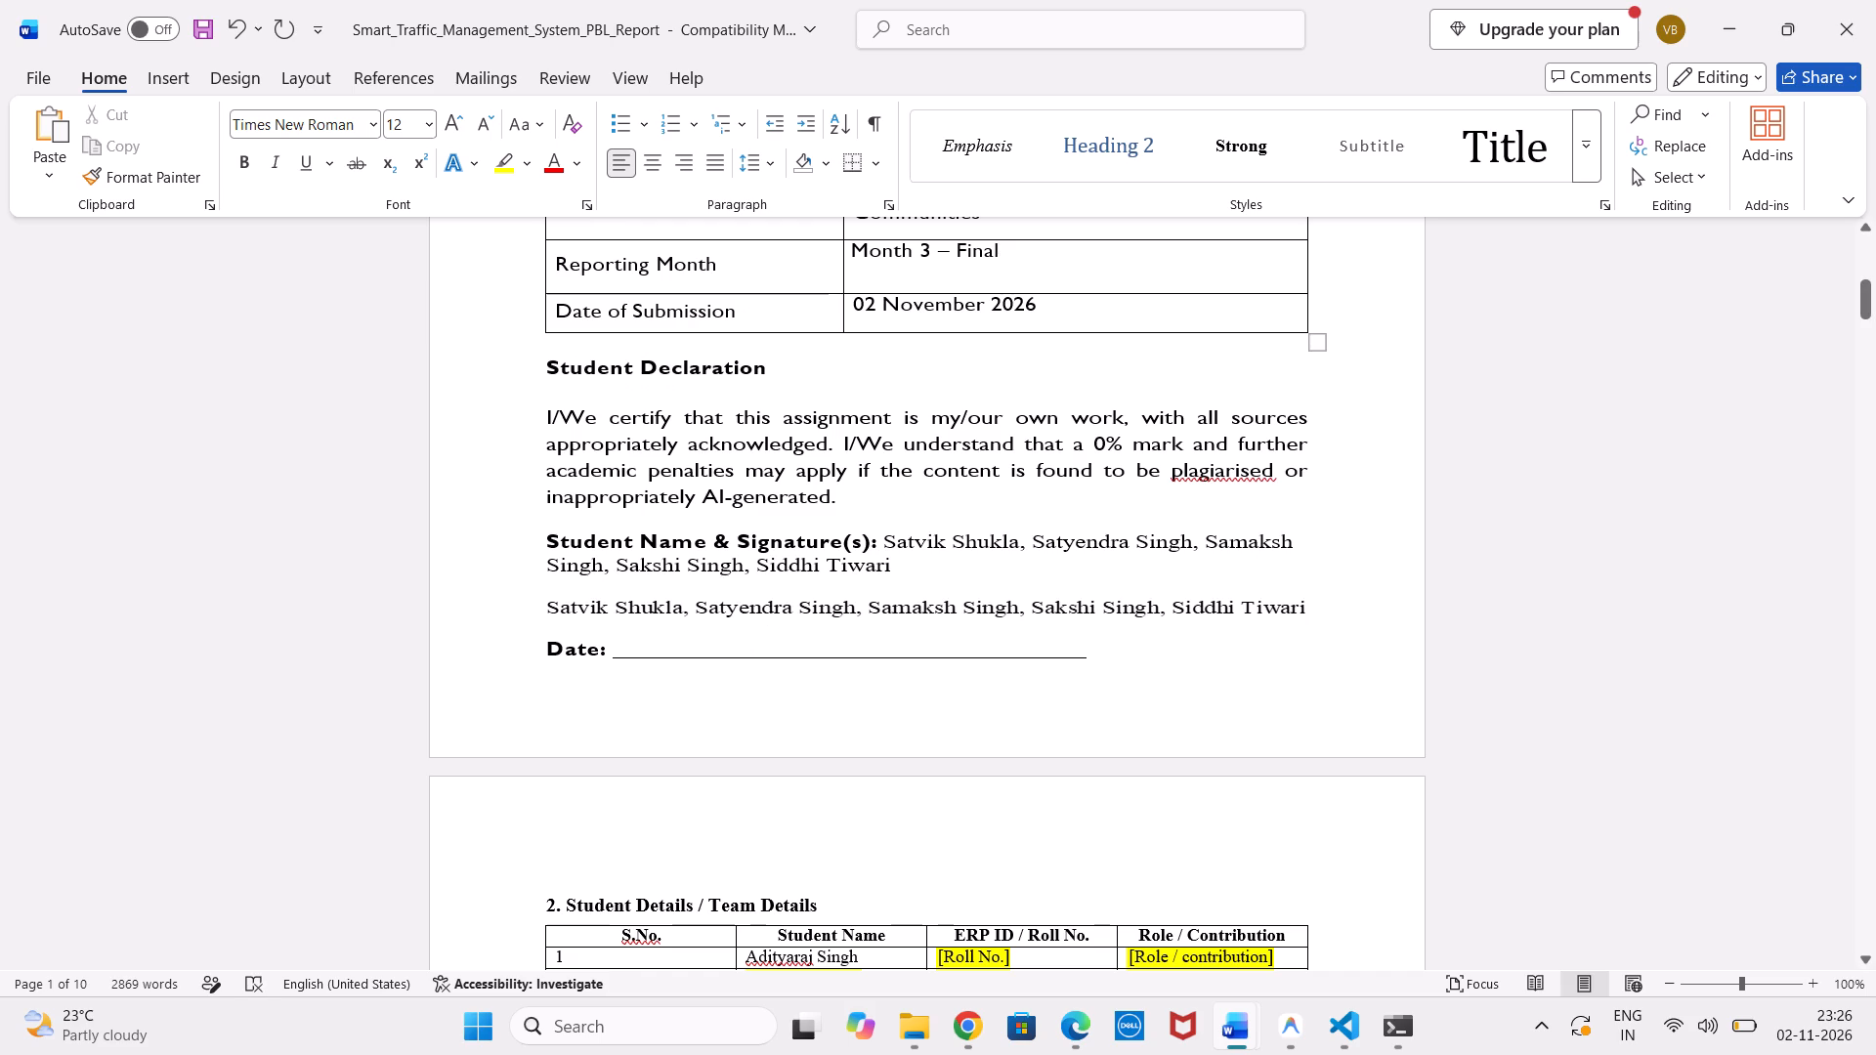
# Delete the picture of the duplicated student names above the Date line in the Student Declaration.
pyautogui.click(1317, 607)
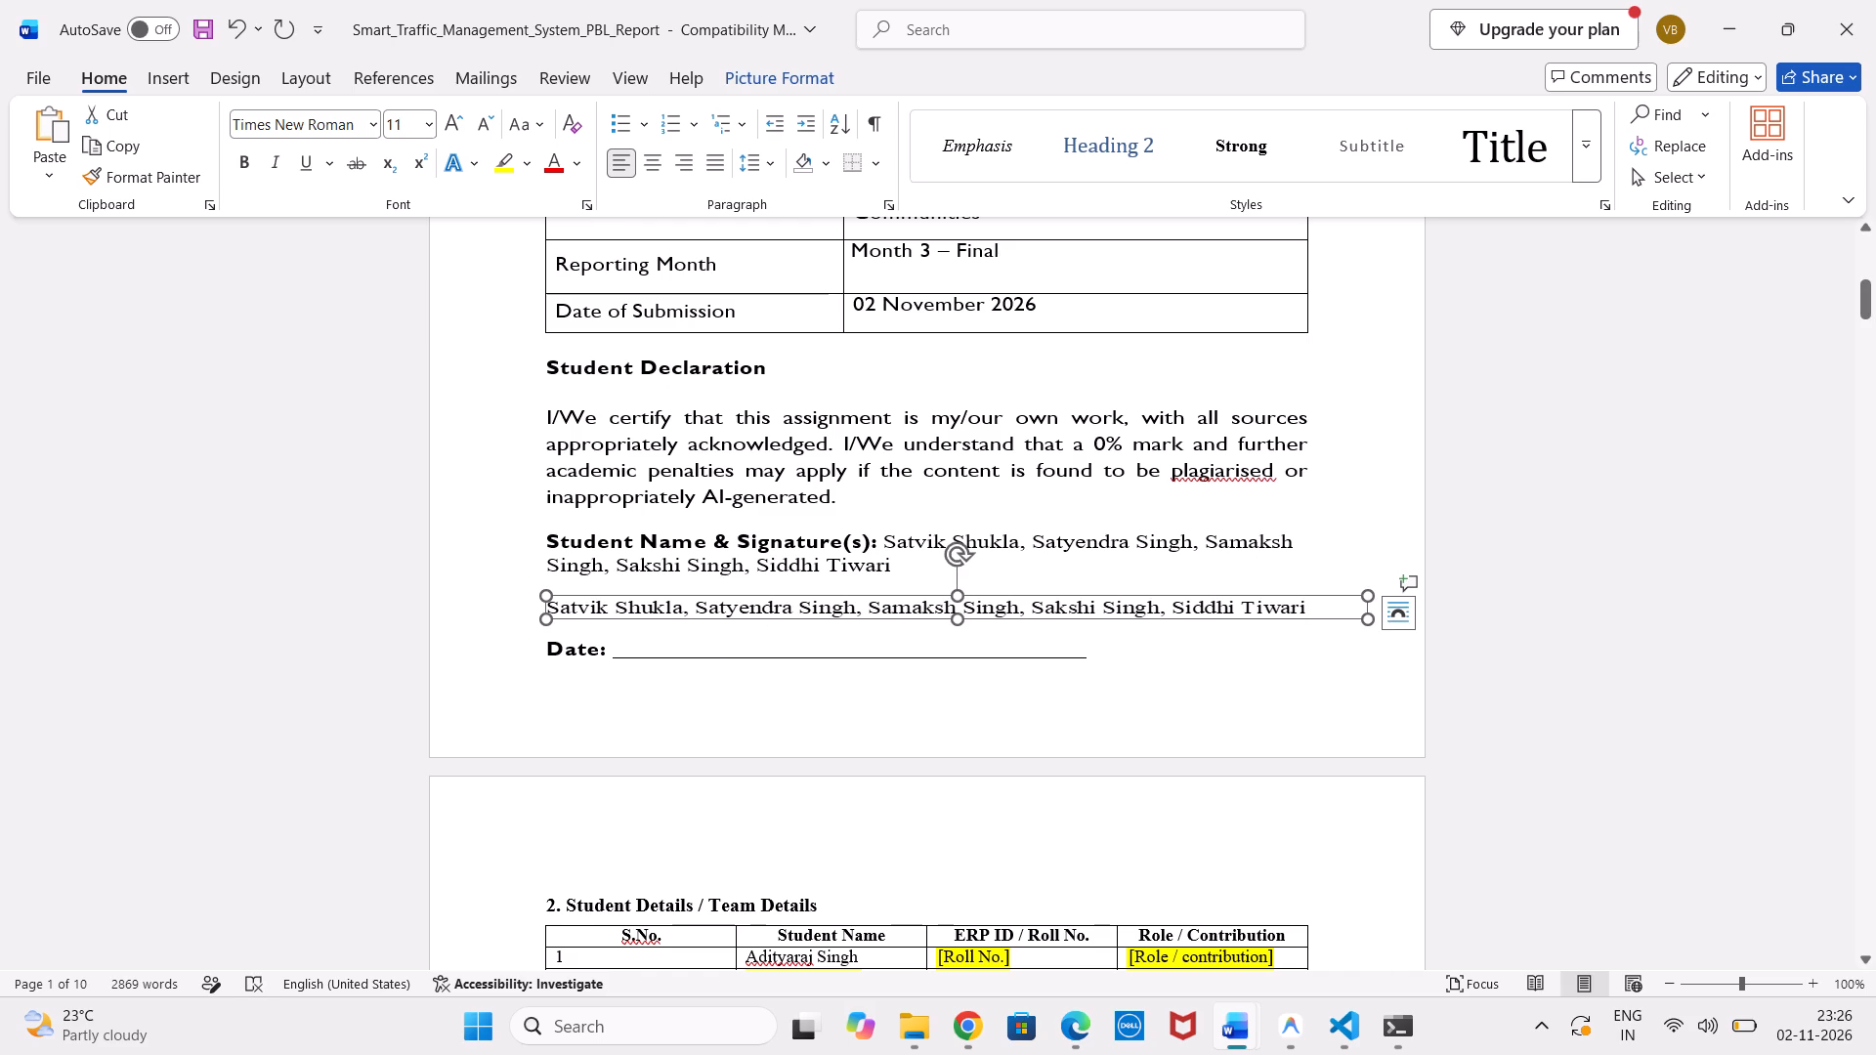
pyautogui.press('BackSpace')
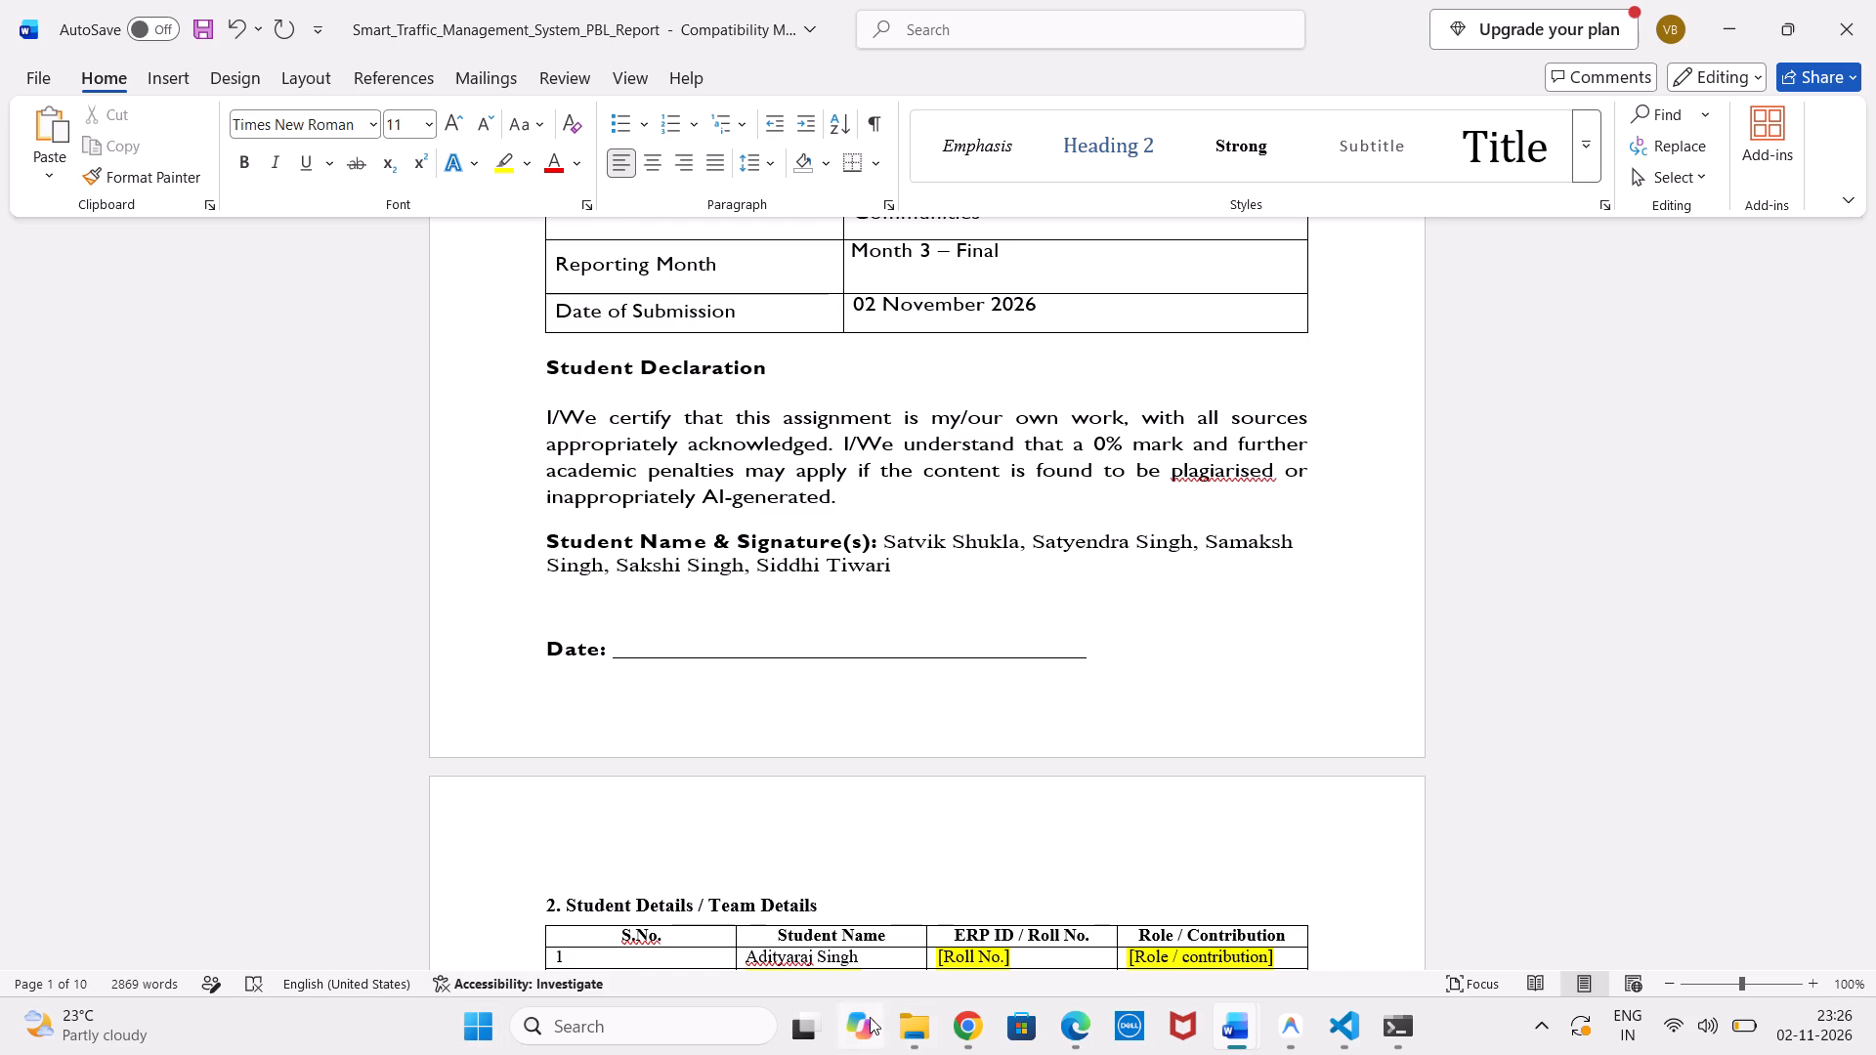
# Switch to File Explorer and look through the Downloads folder and the recent files in Home.
pyautogui.click(916, 1044)
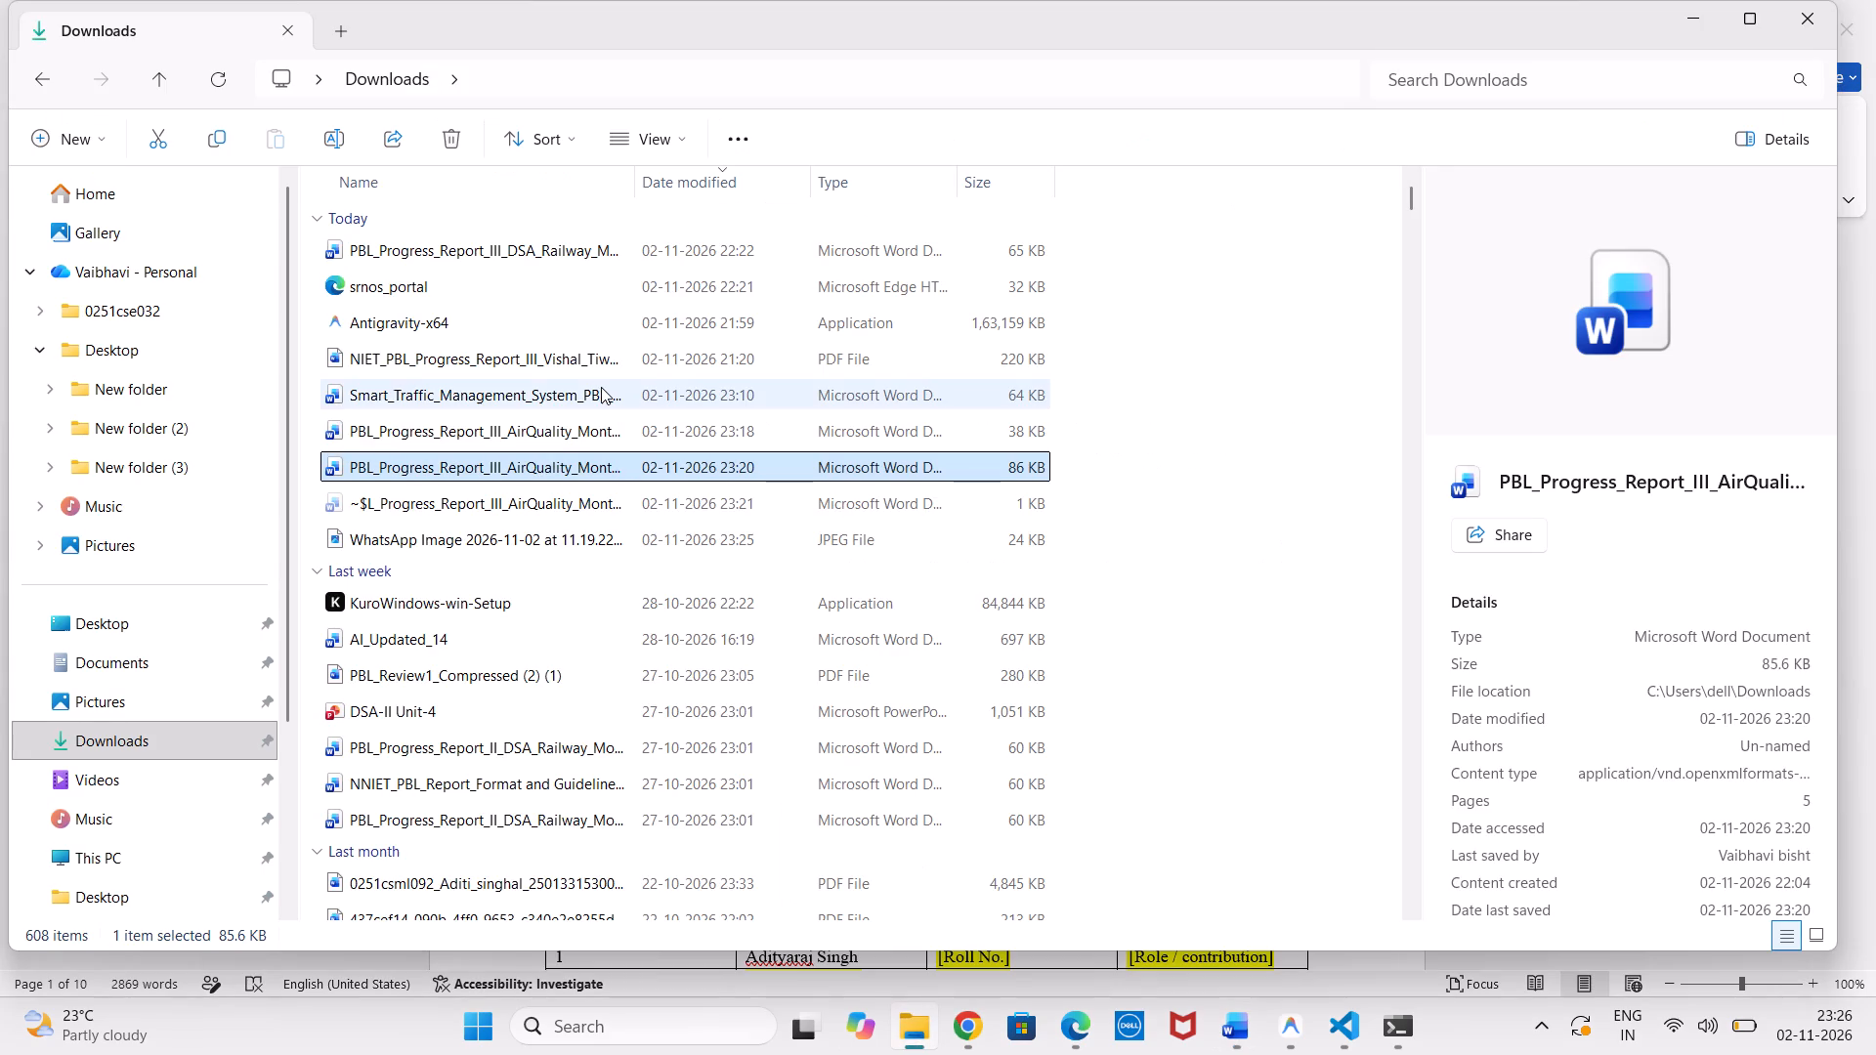
pyautogui.scroll(6, 601, 387)
pyautogui.hscroll(3, 245, 539)
pyautogui.scroll(4, 364, 435)
pyautogui.click(136, 205)
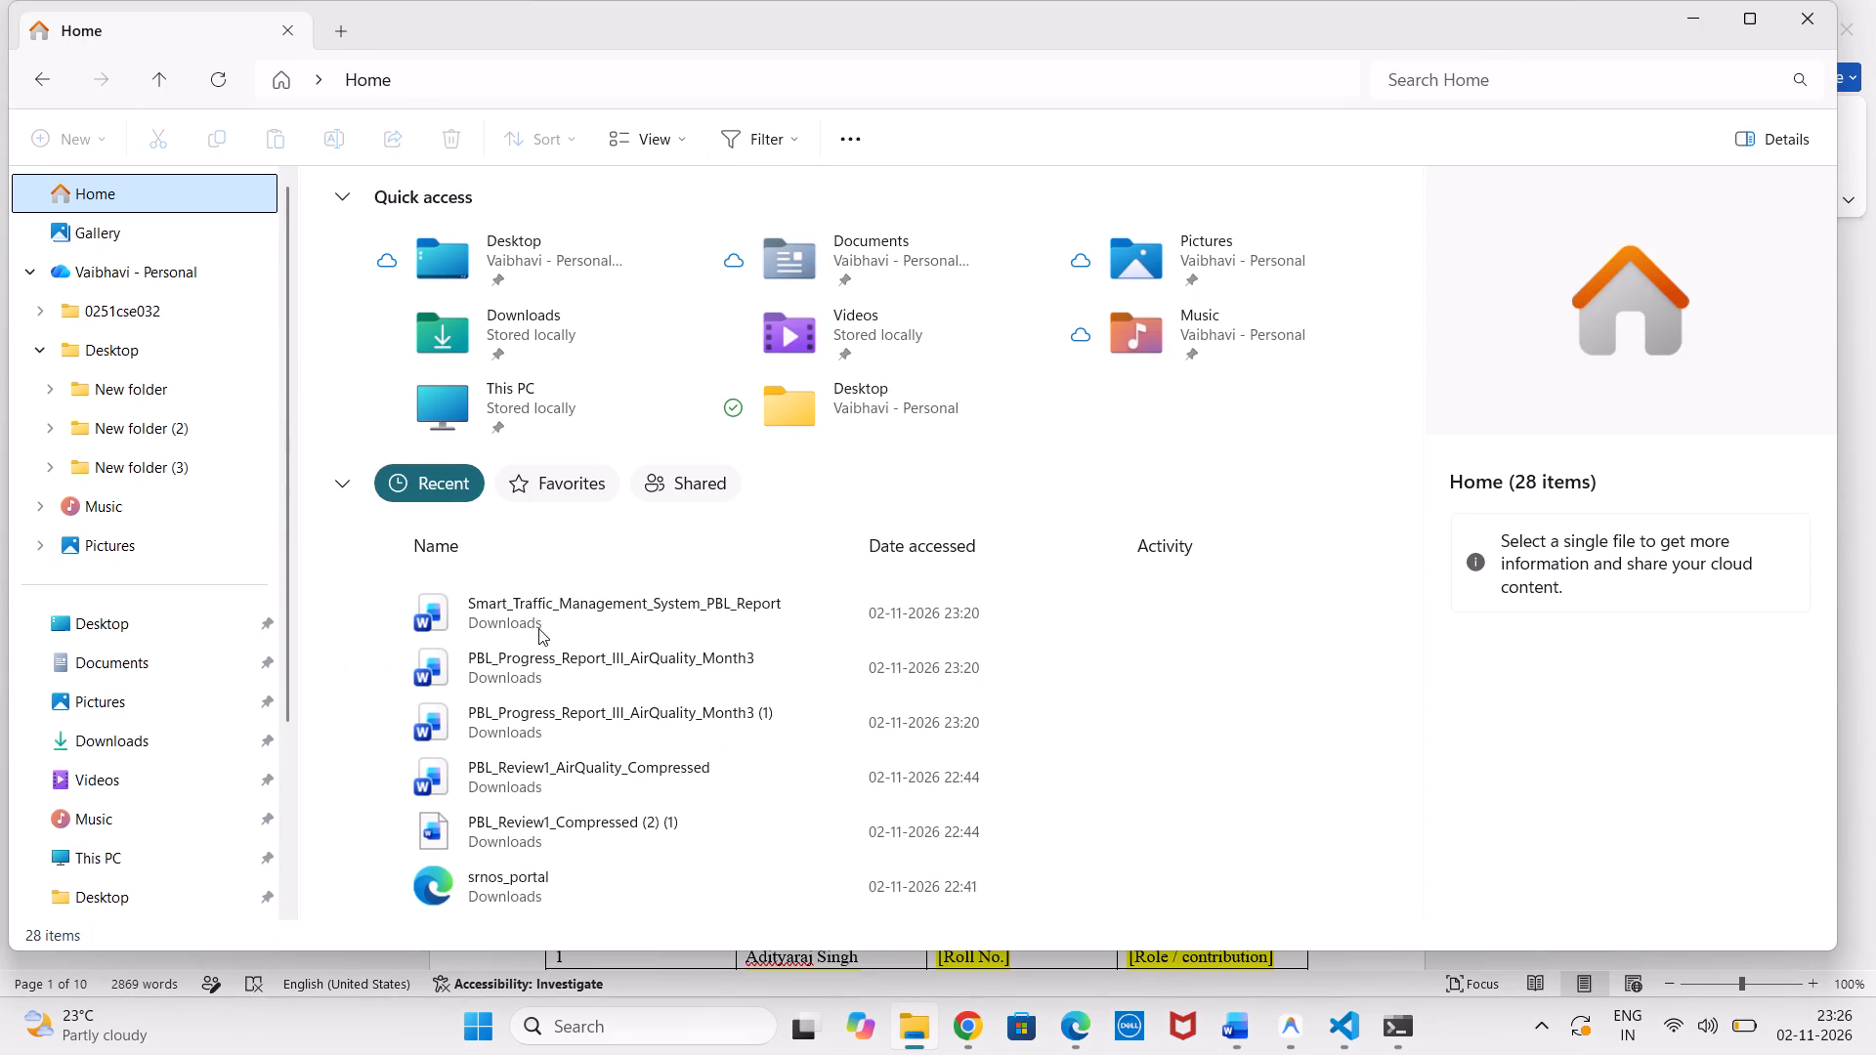
pyautogui.scroll(14, 598, 791)
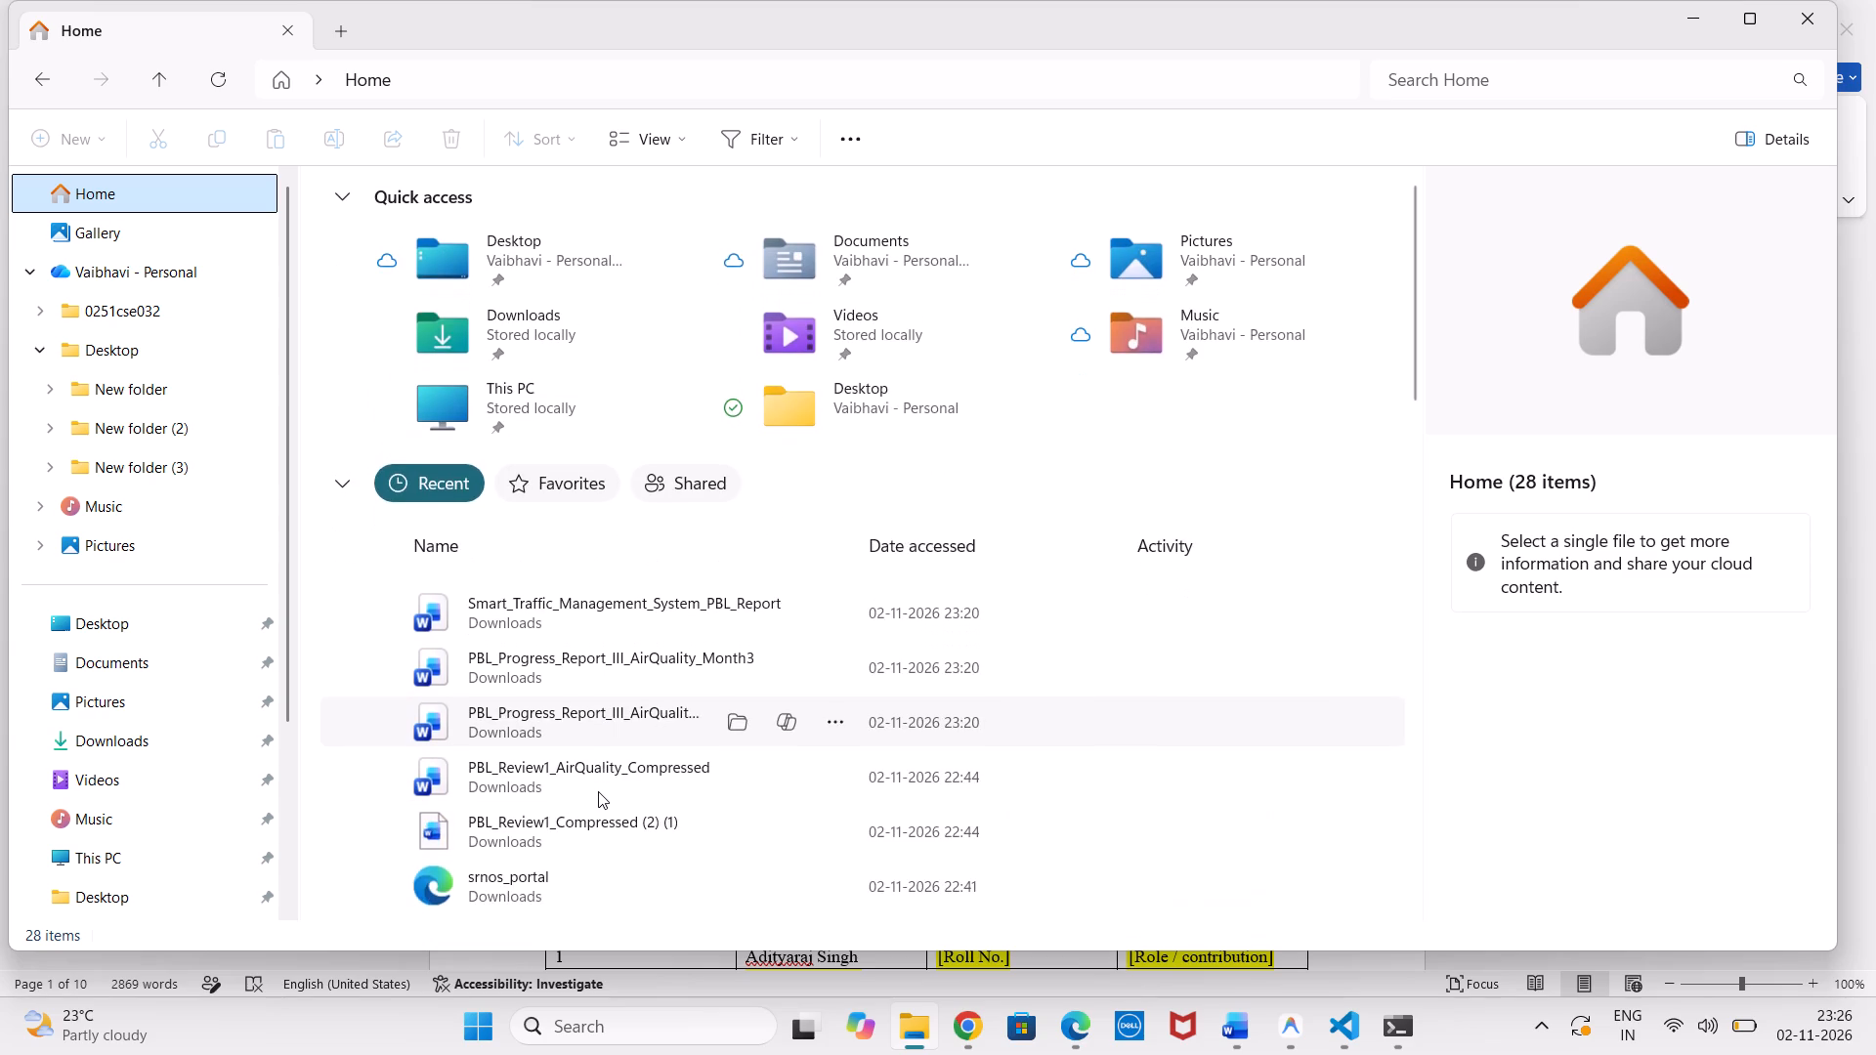
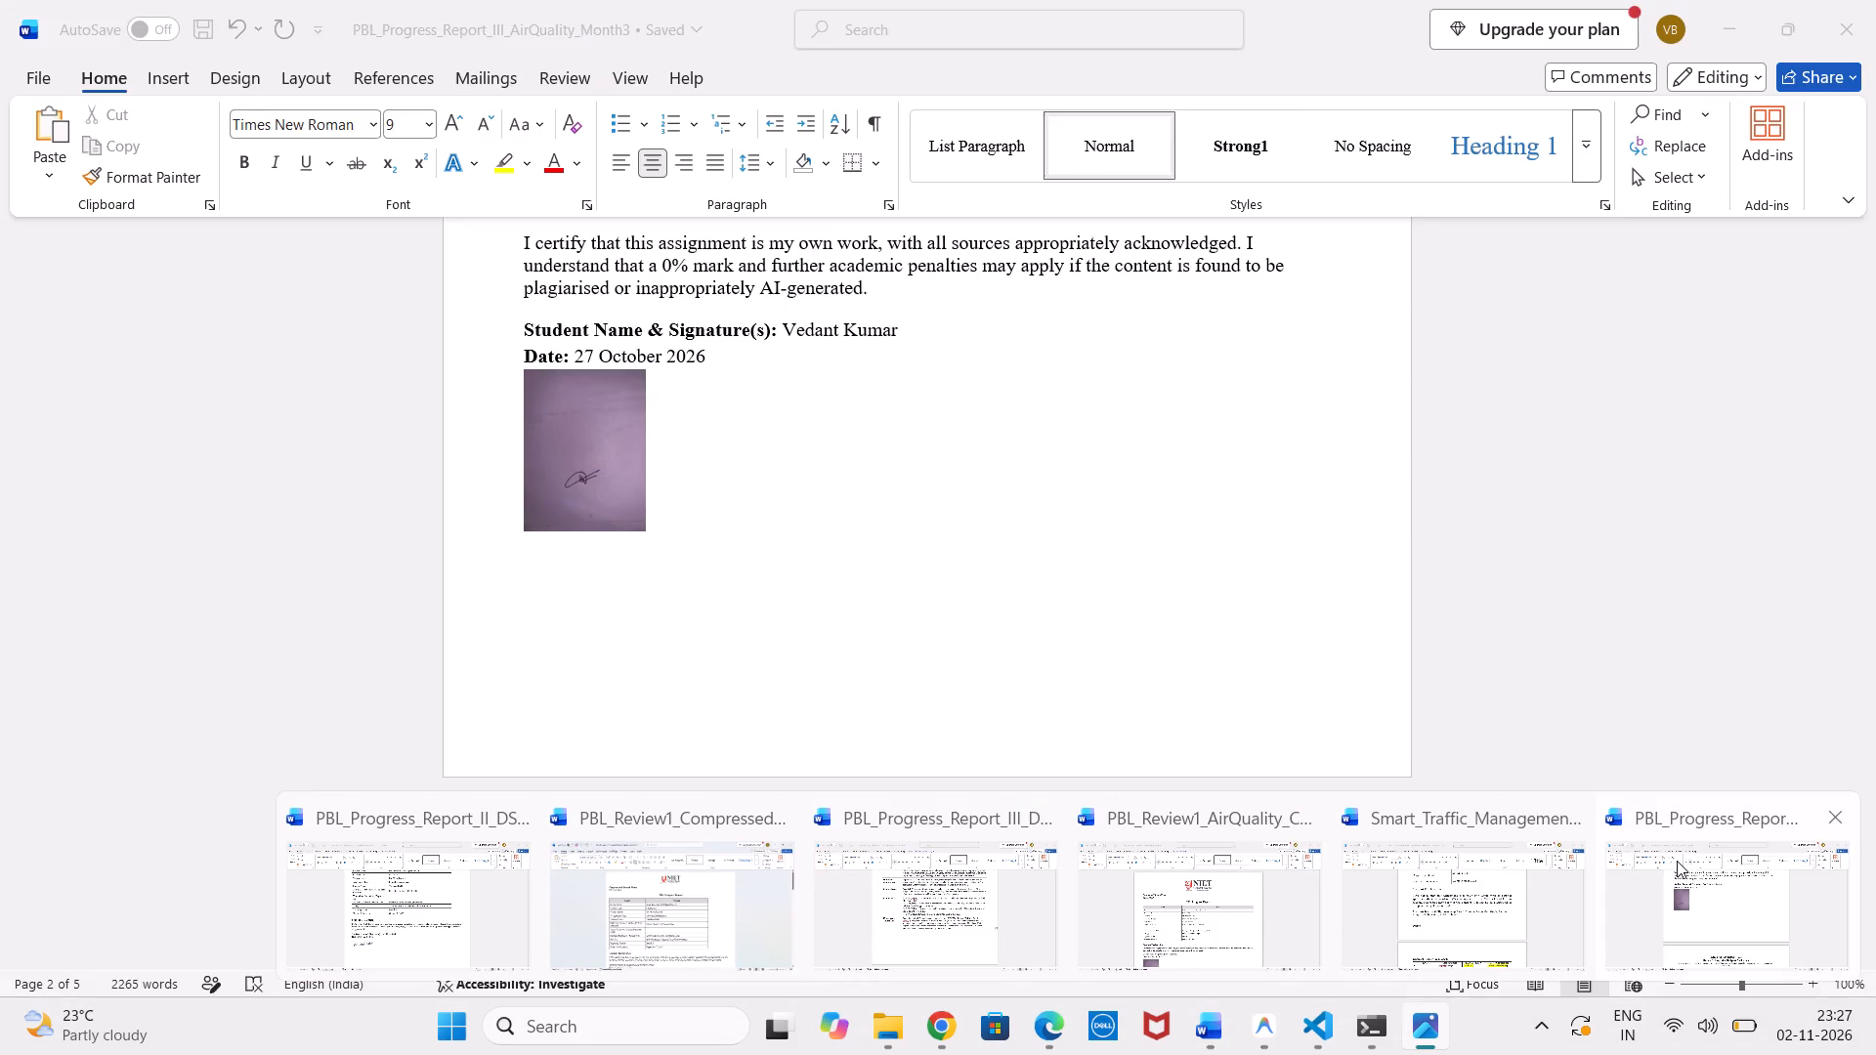
# Switch to the Smart Traffic Management System report in Word and paste the copied signature picture between the student names and the Date line.
pyautogui.click(1454, 926)
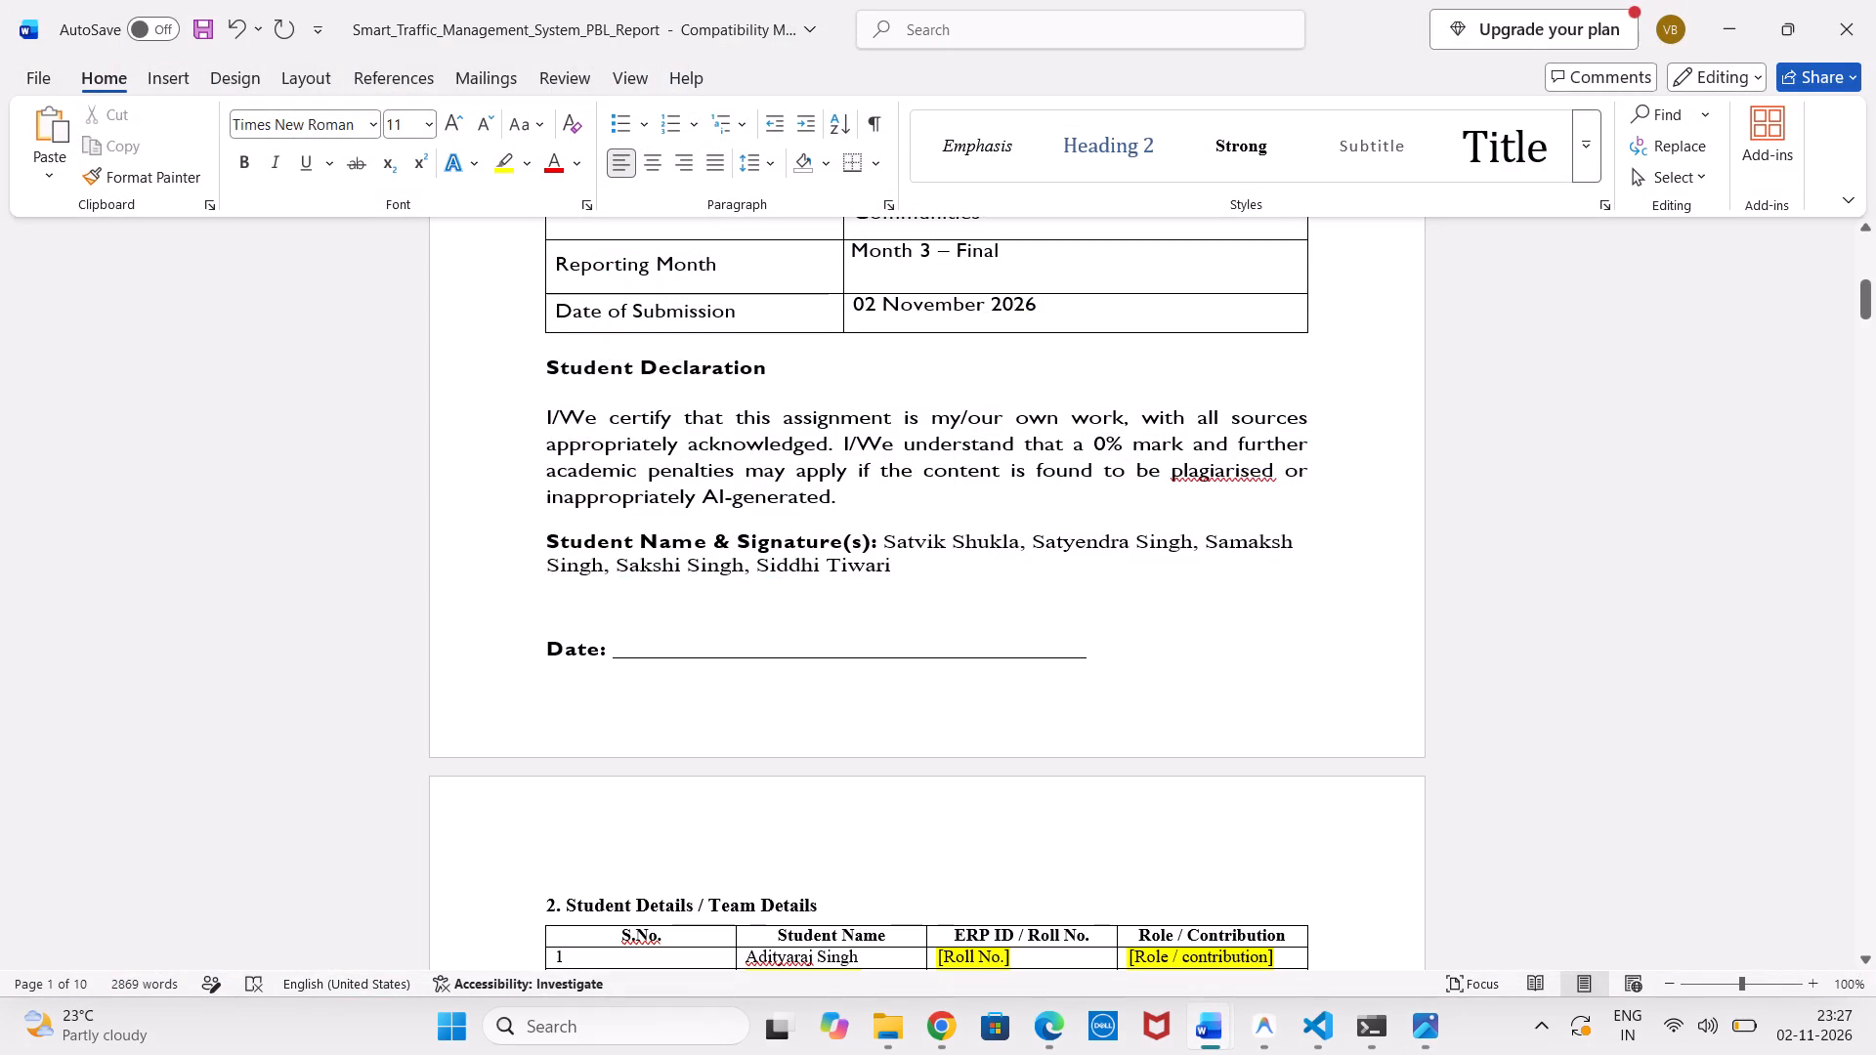
pyautogui.click(562, 589)
pyautogui.press('BackSpace')
pyautogui.press('BackSpace')
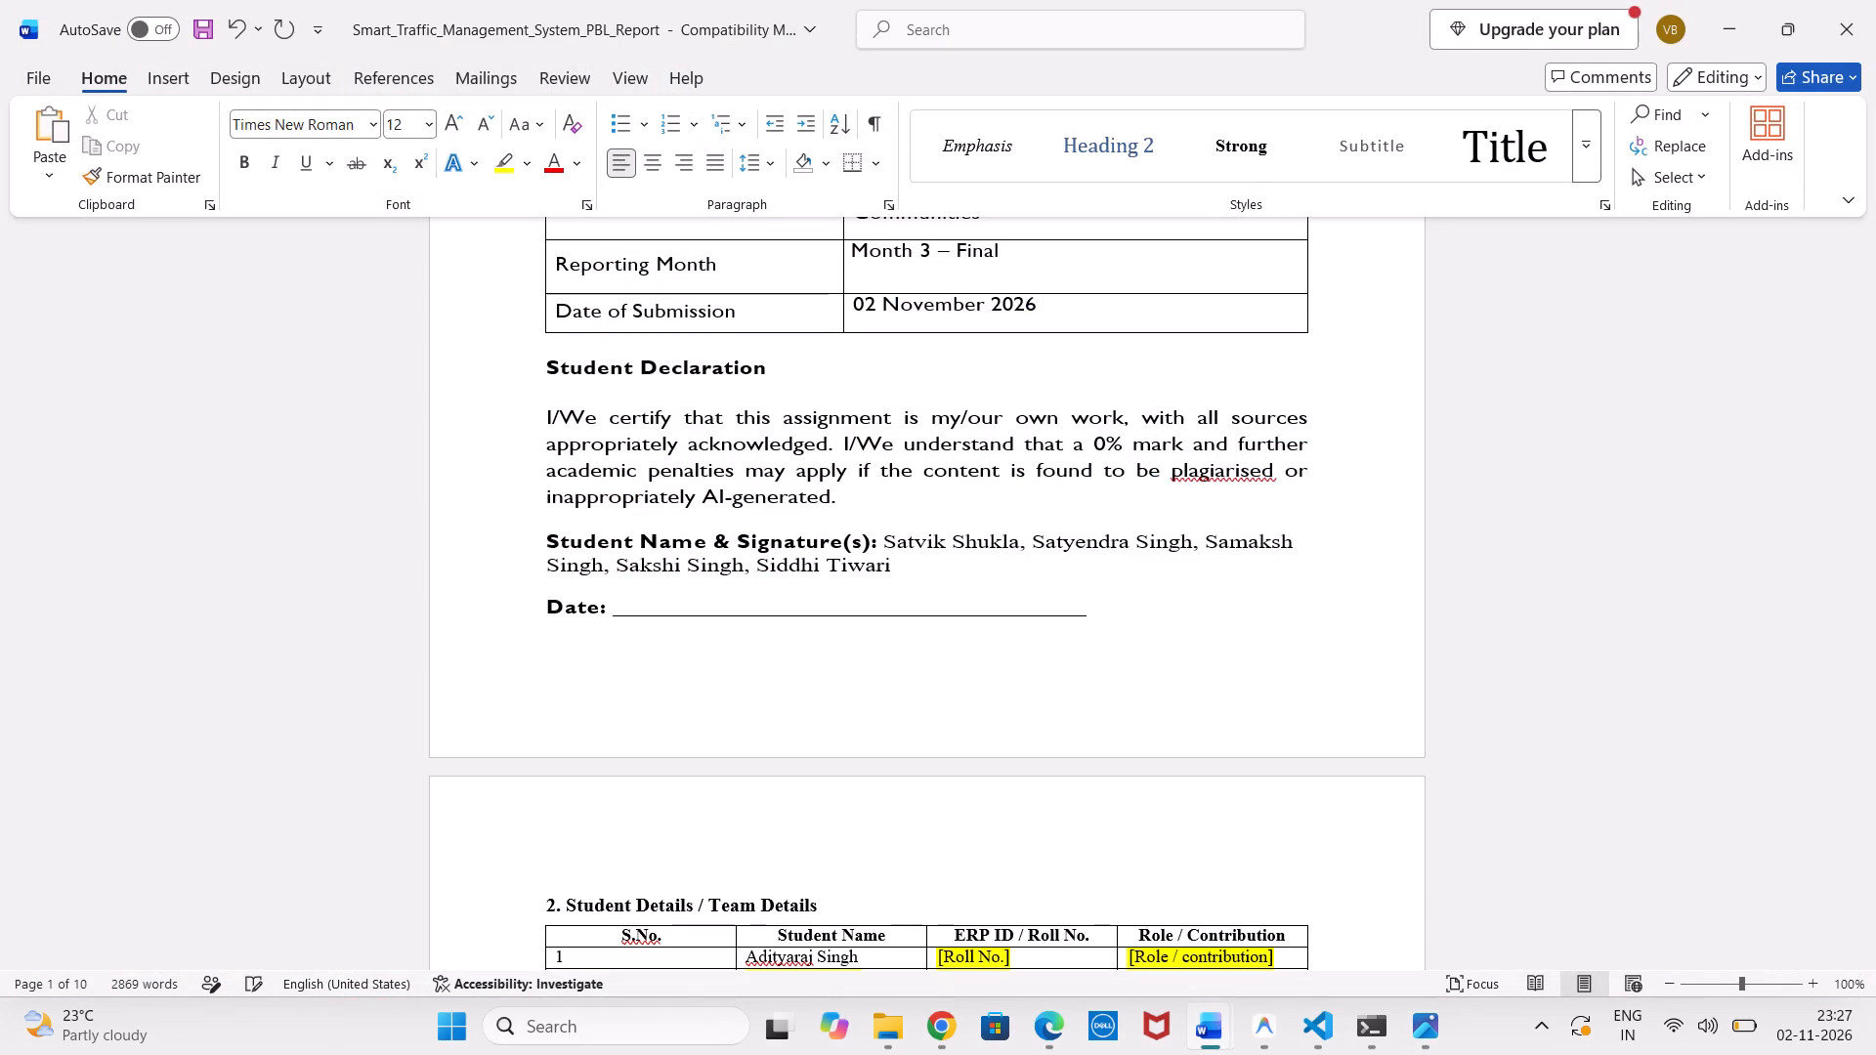
pyautogui.press('Return')
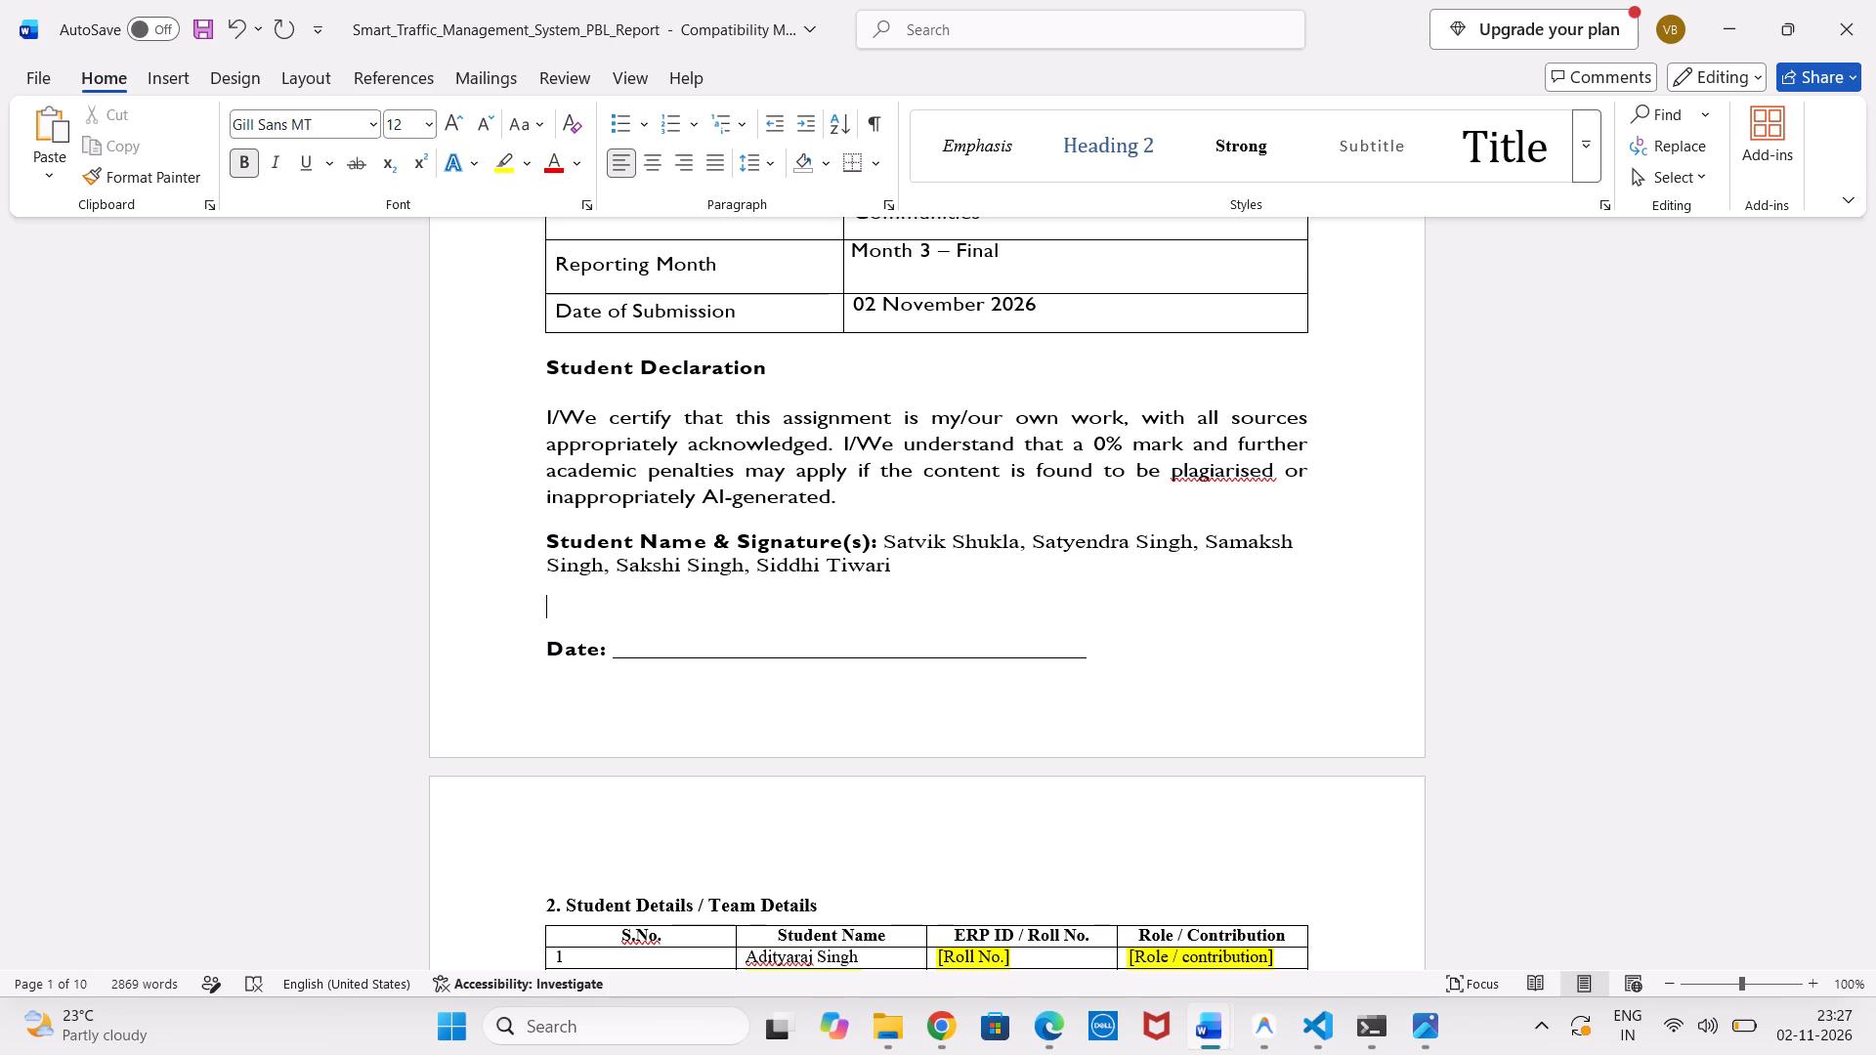
pyautogui.hotkey('ctrl', 'v')
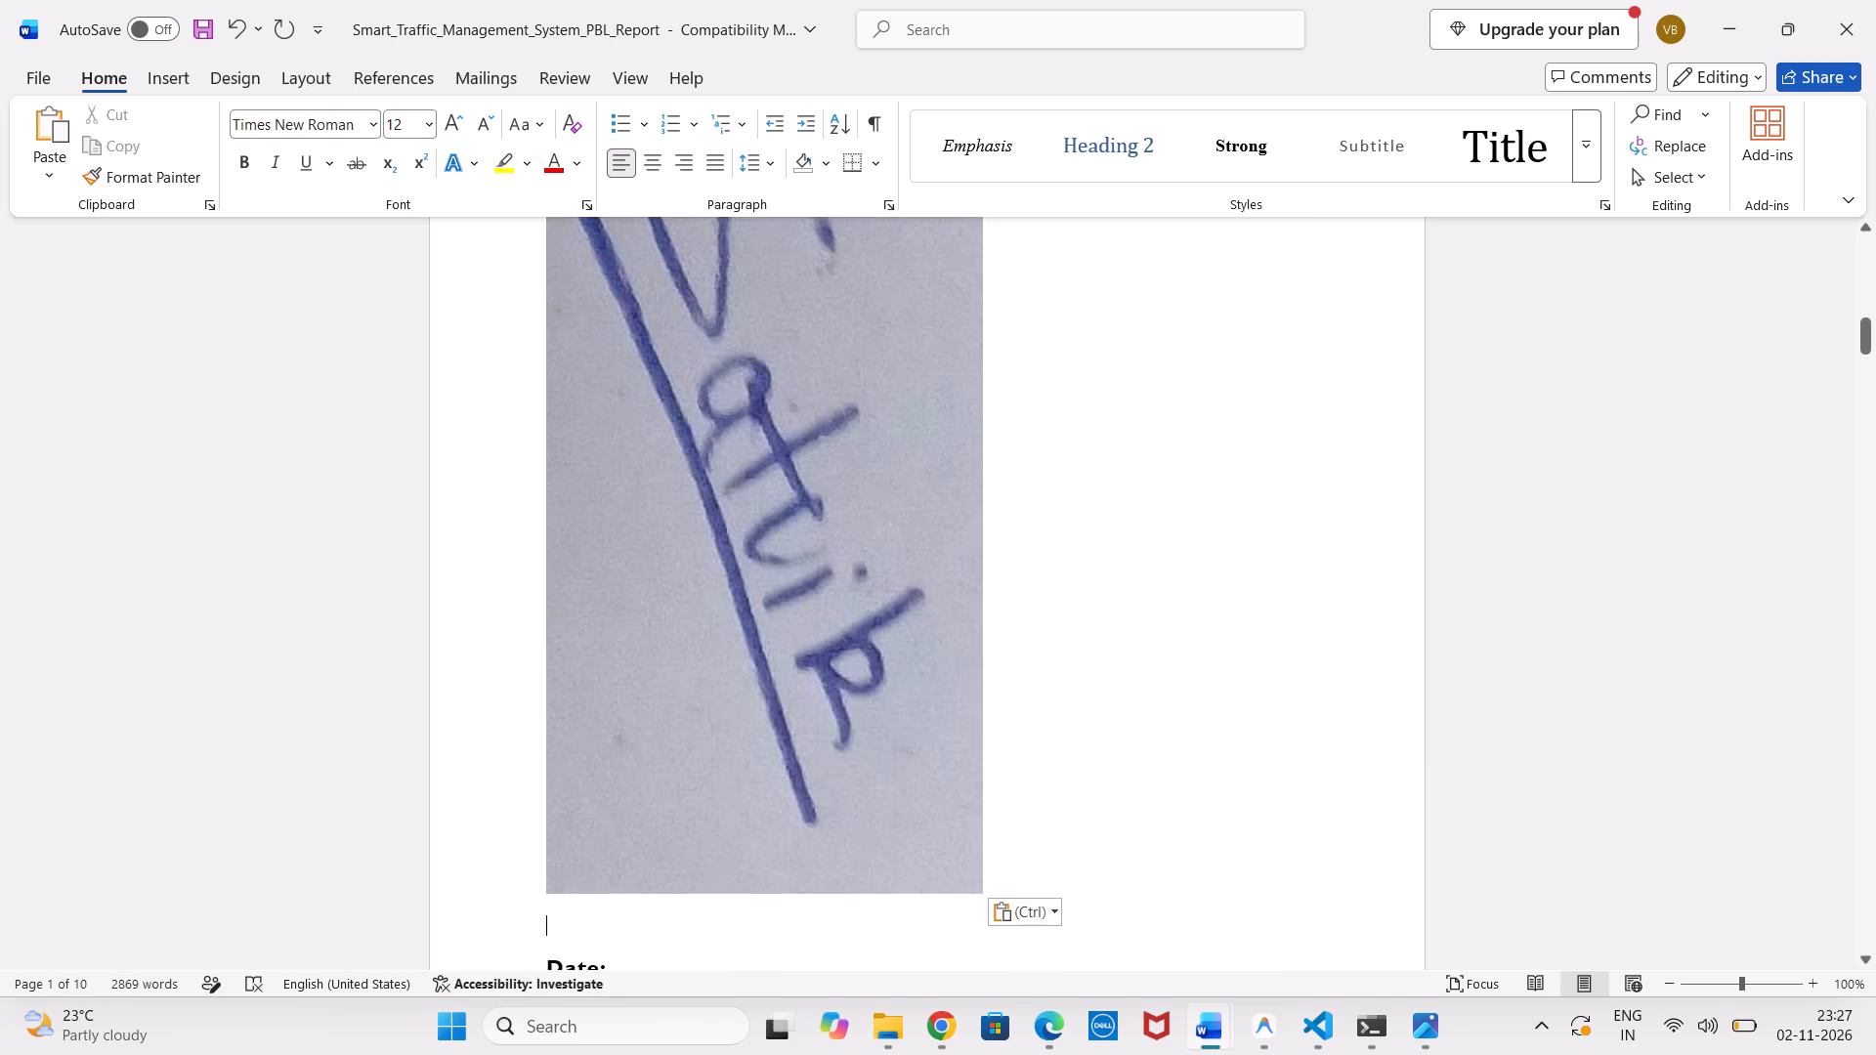
# Select the pasted signature picture above the Date line in the Student Declaration.
pyautogui.click(773, 742)
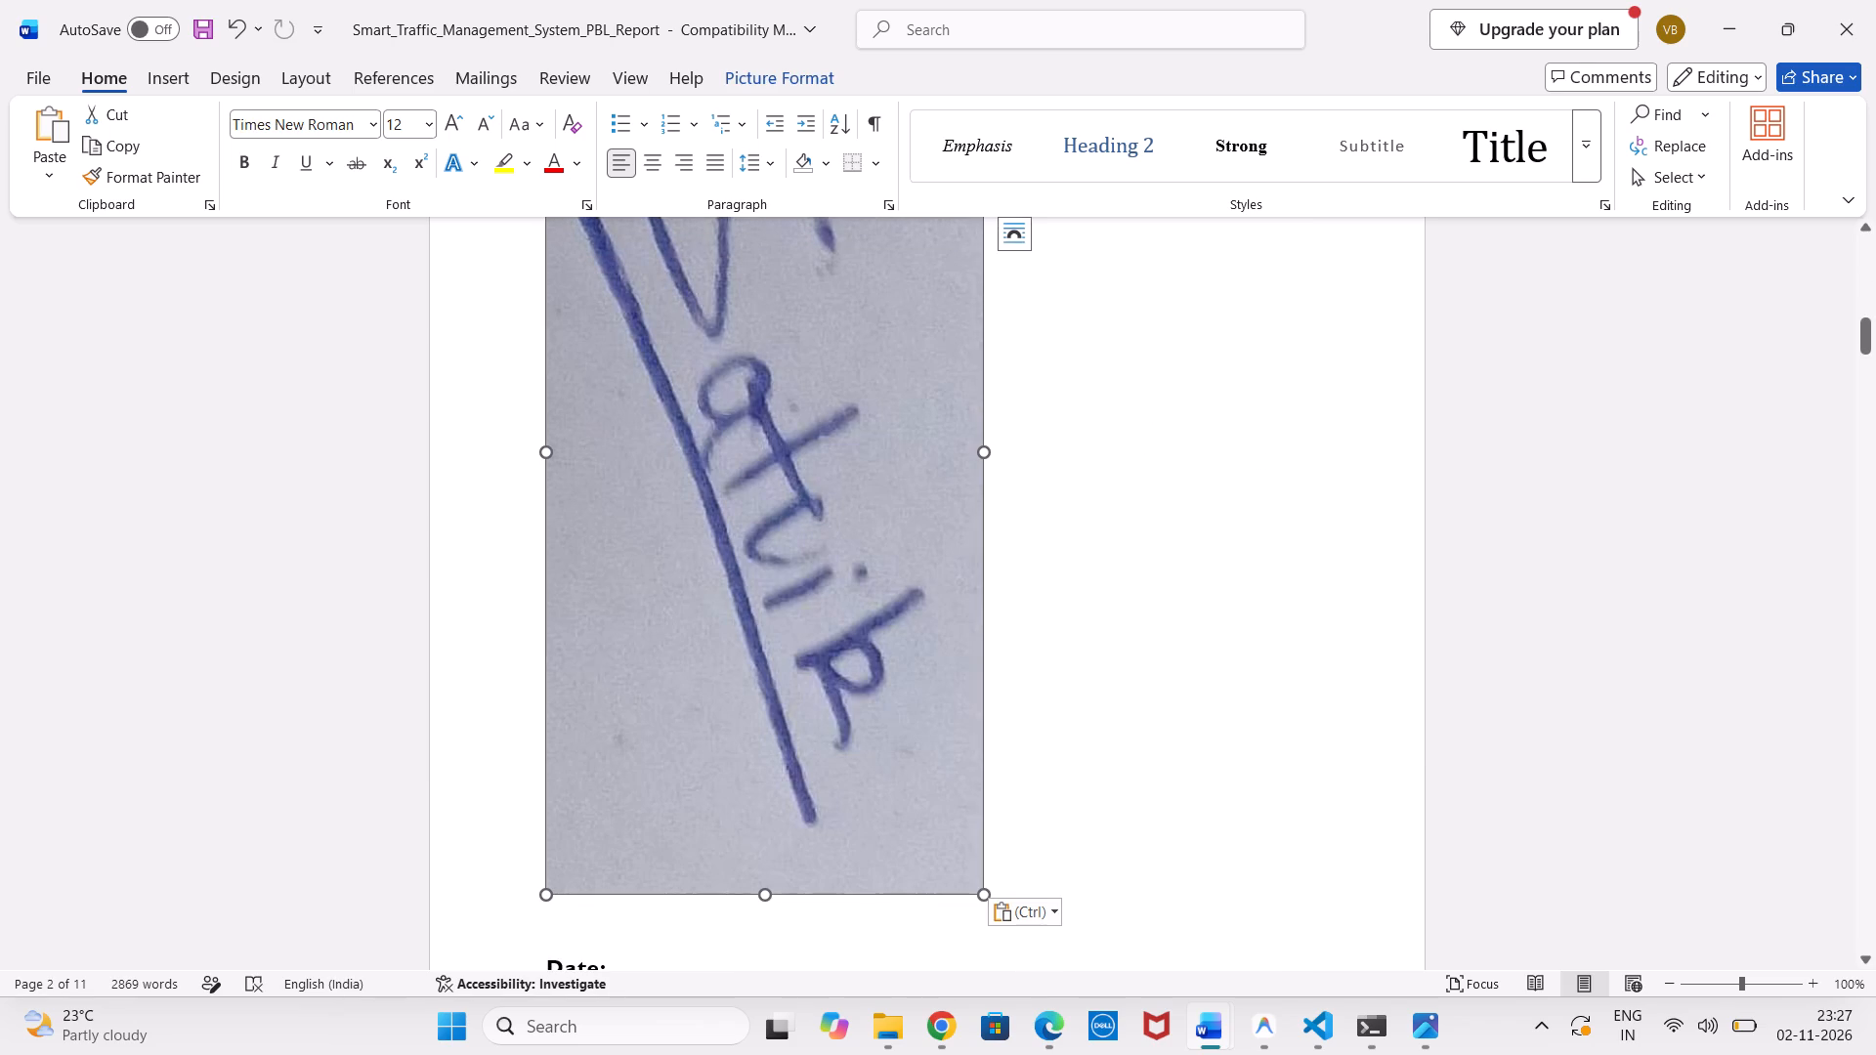
# Compress the height of the handwritten signature picture above the Date line until it fits on the first page below the student names.
pyautogui.click(760, 895)
pyautogui.moveTo(760, 895); pyautogui.dragTo(759, 882)
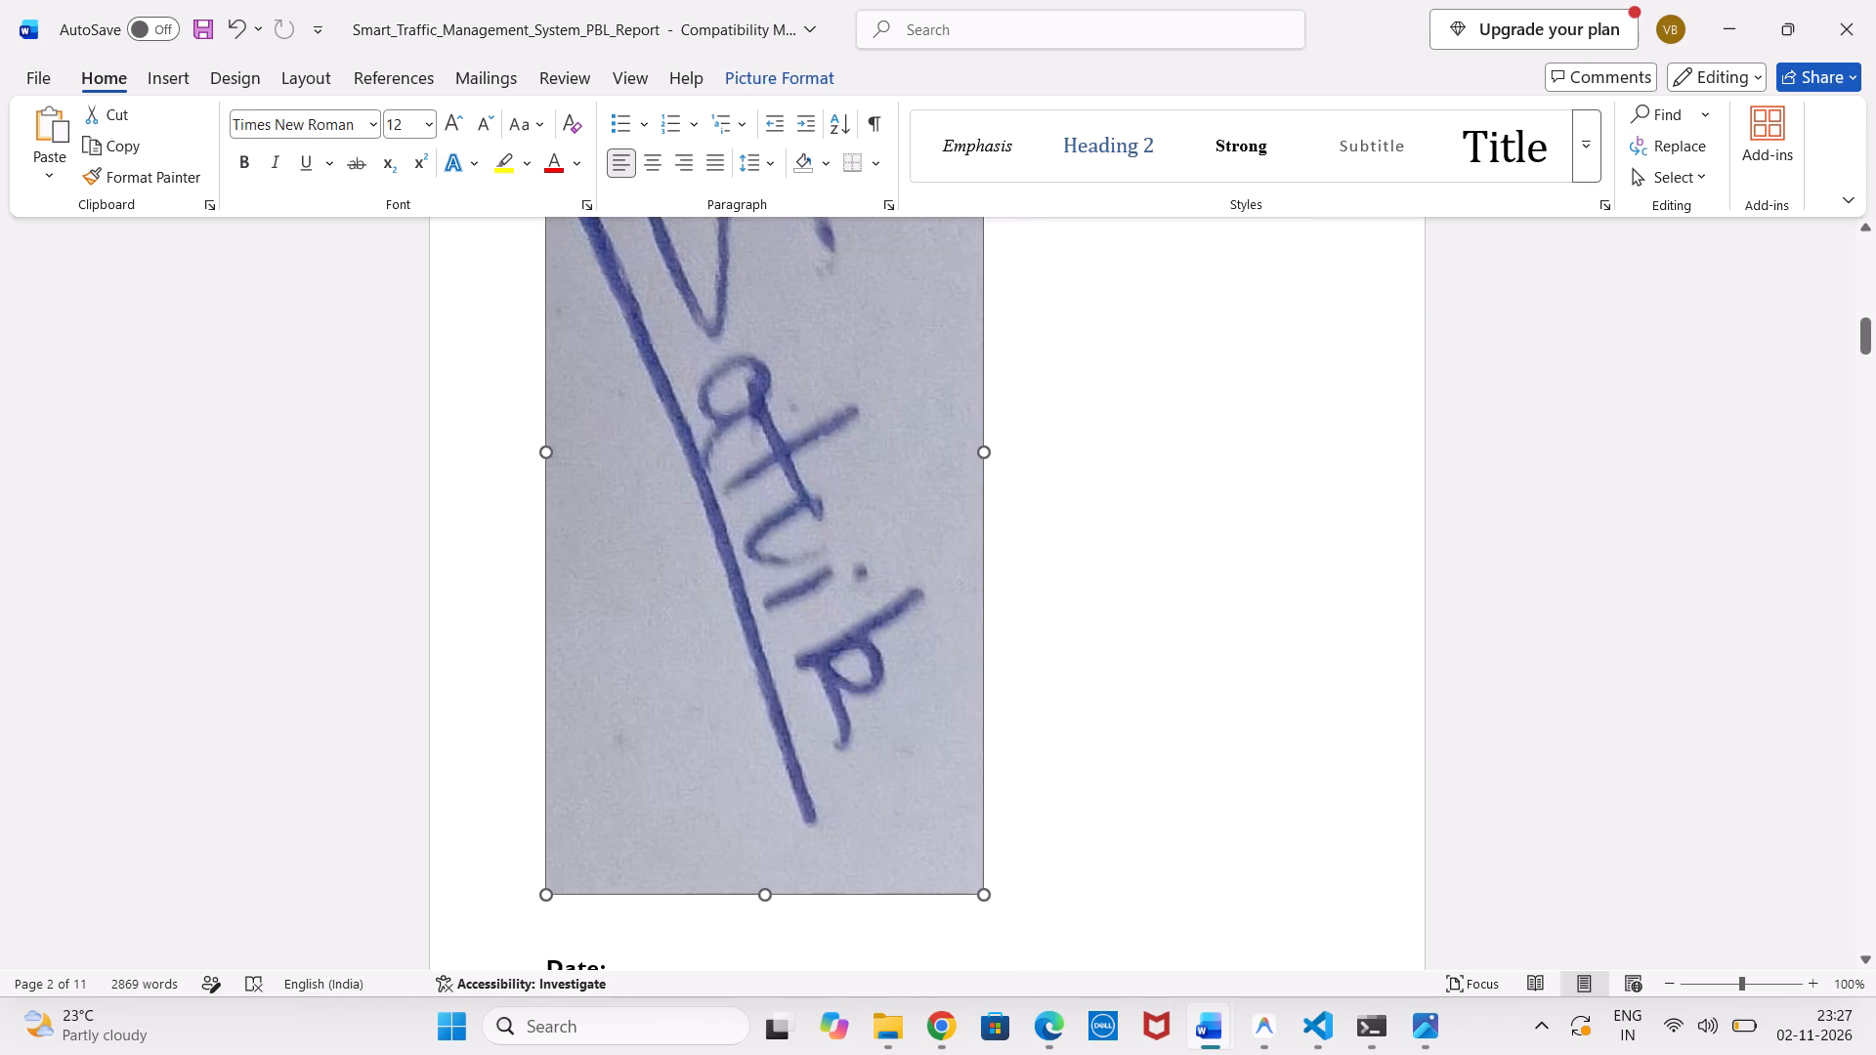
pyautogui.moveTo(759, 882); pyautogui.dragTo(789, 318)
pyautogui.scroll(1, 789, 318)
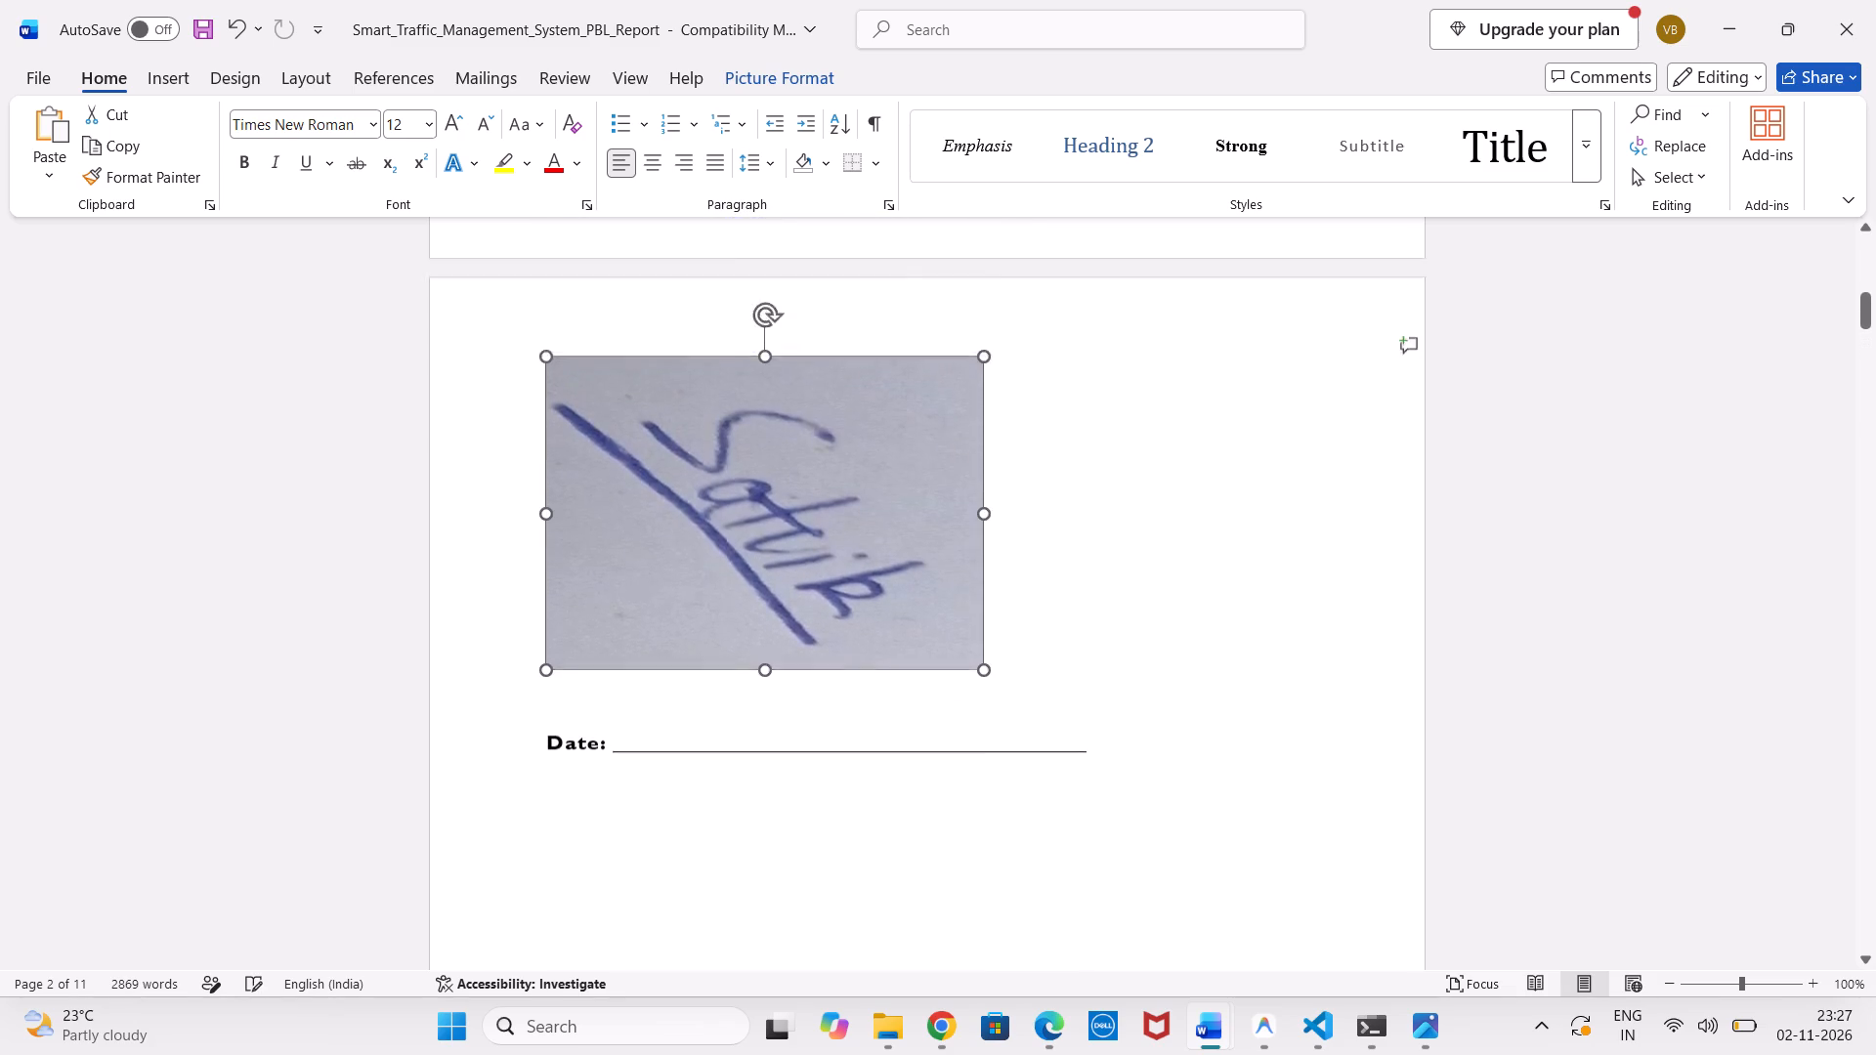
pyautogui.scroll(2, 789, 318)
pyautogui.scroll(-6, 815, 786)
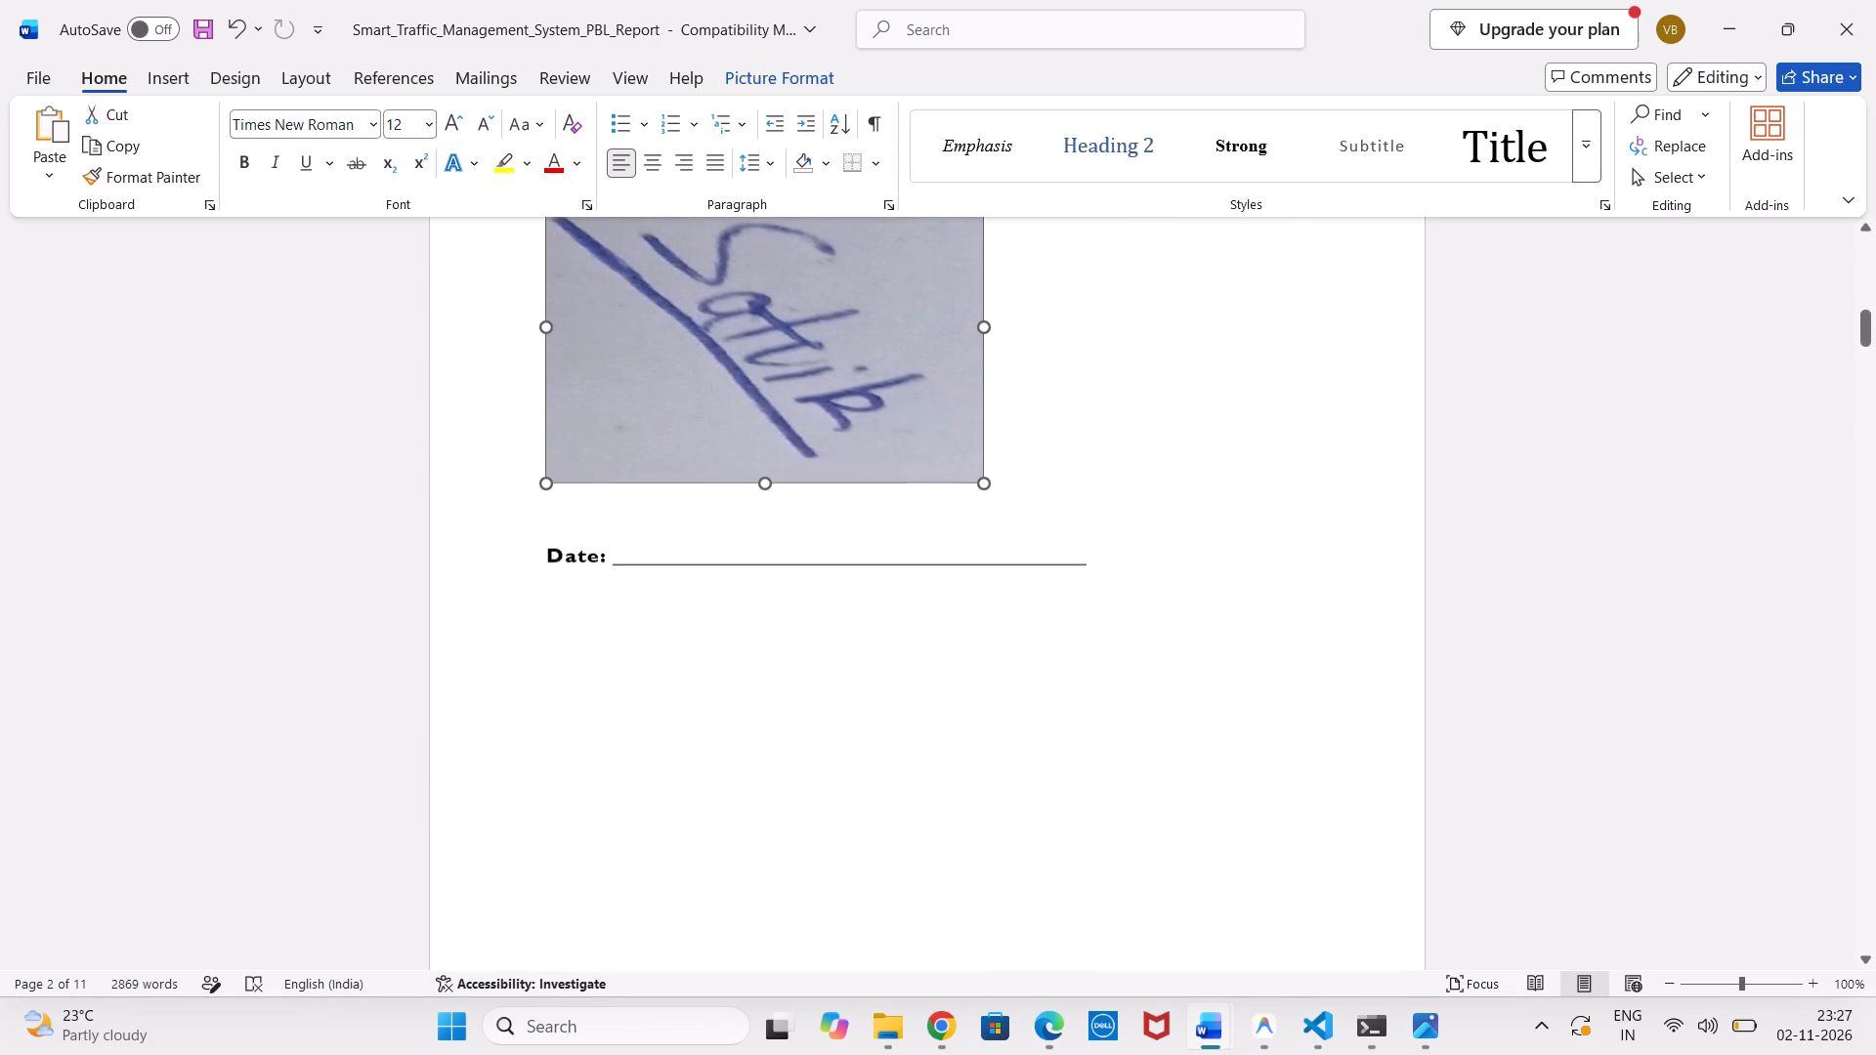
pyautogui.click(763, 481)
pyautogui.moveTo(763, 481); pyautogui.dragTo(763, 468)
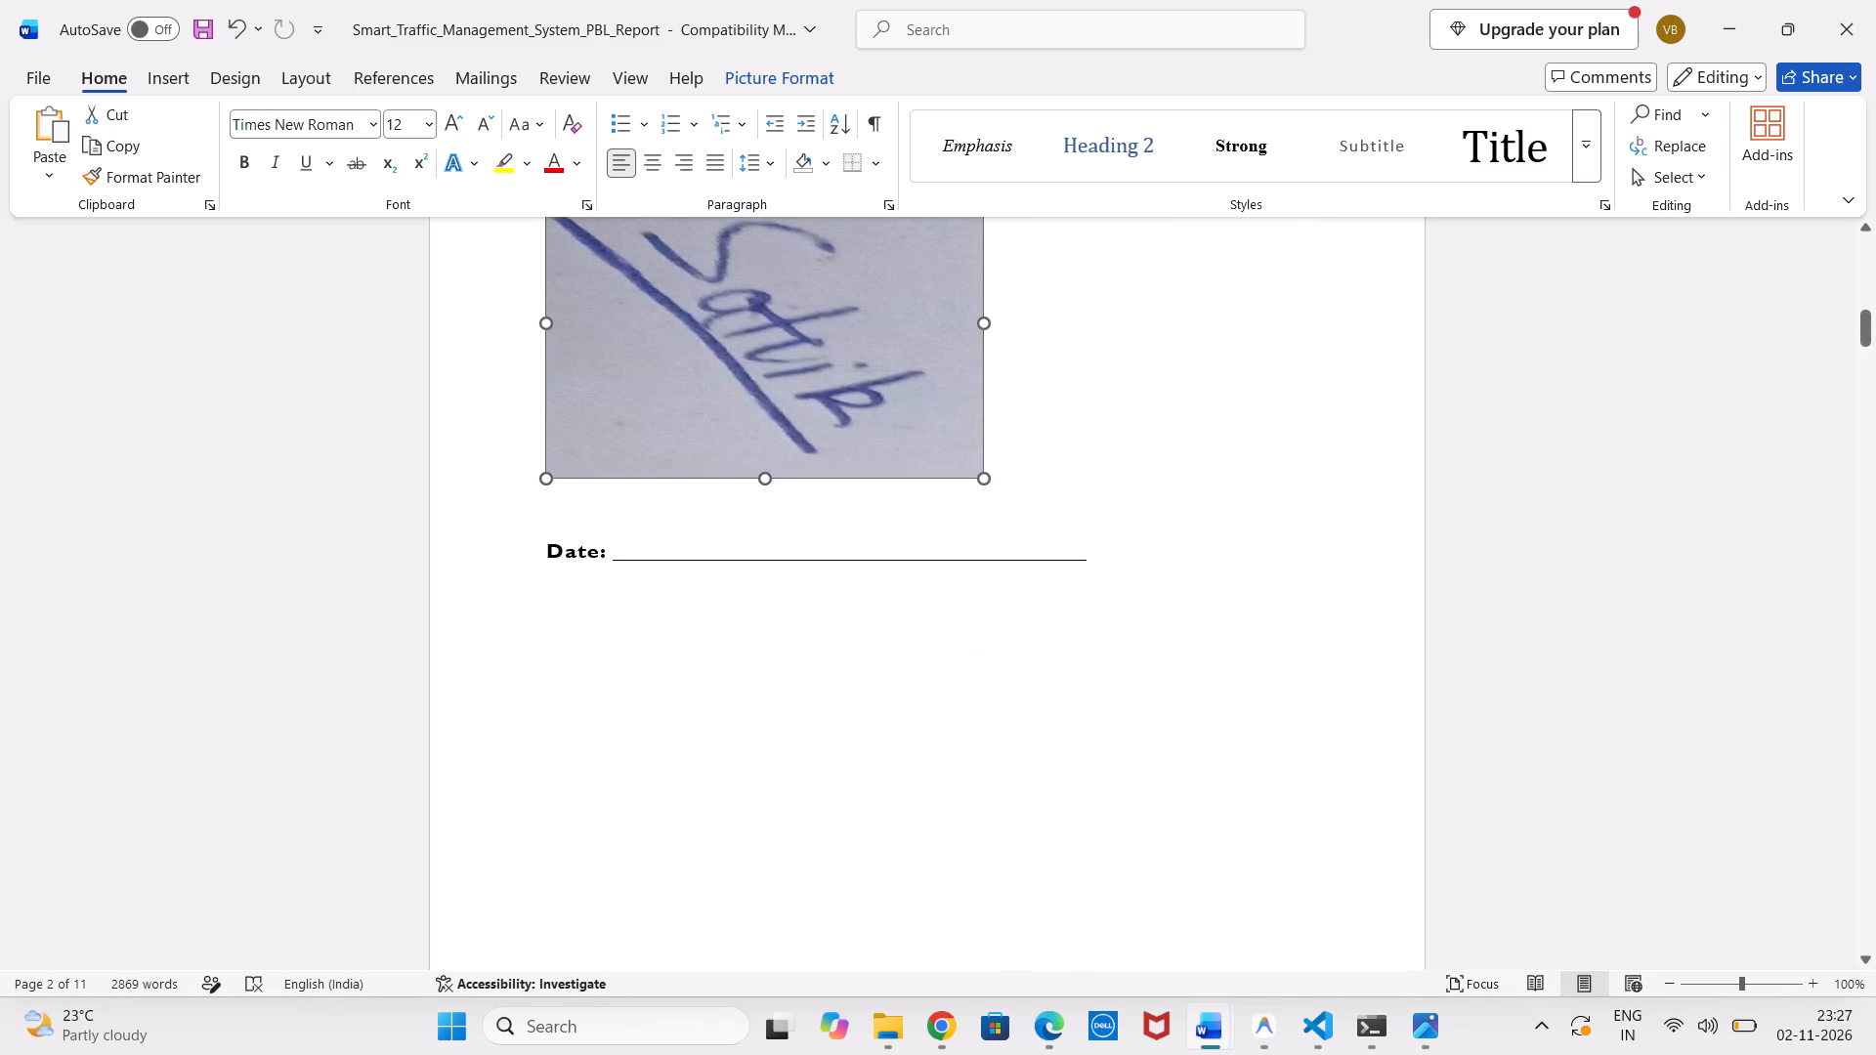
pyautogui.moveTo(763, 468); pyautogui.dragTo(759, 212)
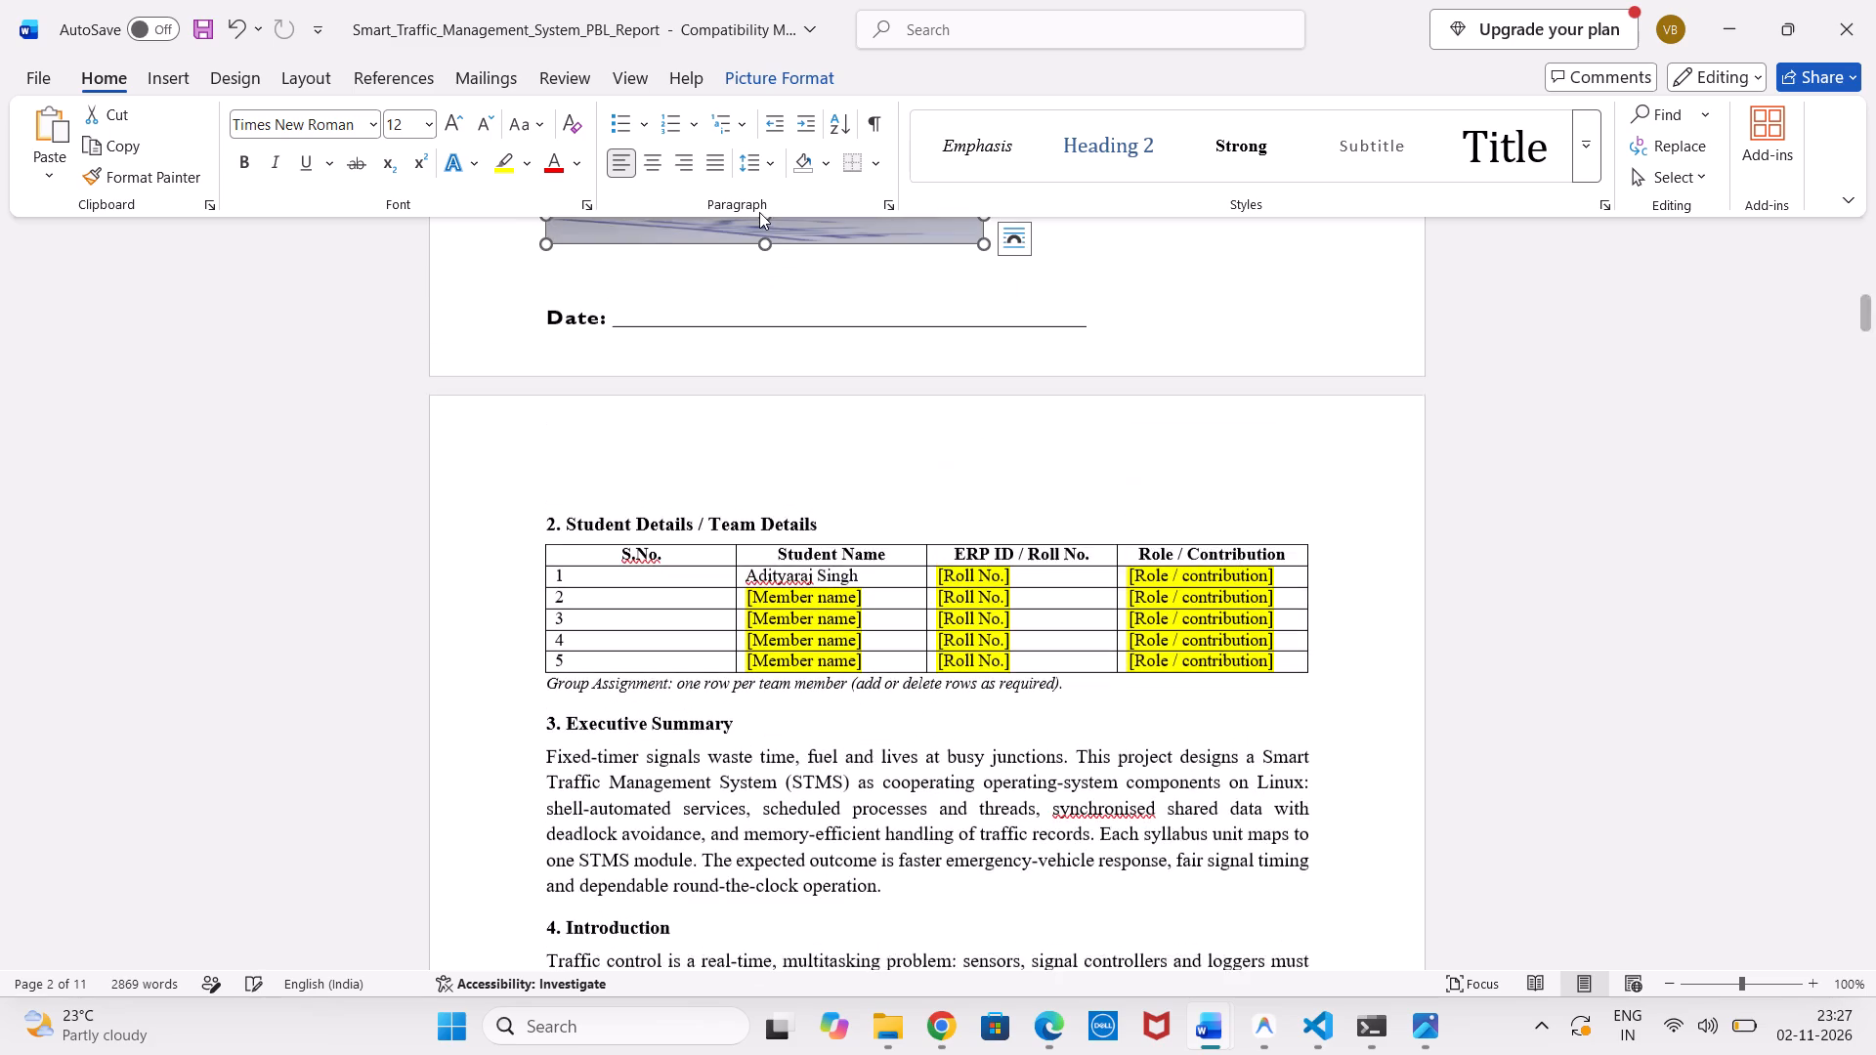
# Readjust the signature picture's height from the flattened strip to a low, wide rectangle, keeping its width nearly the same.
pyautogui.scroll(2, 824, 646)
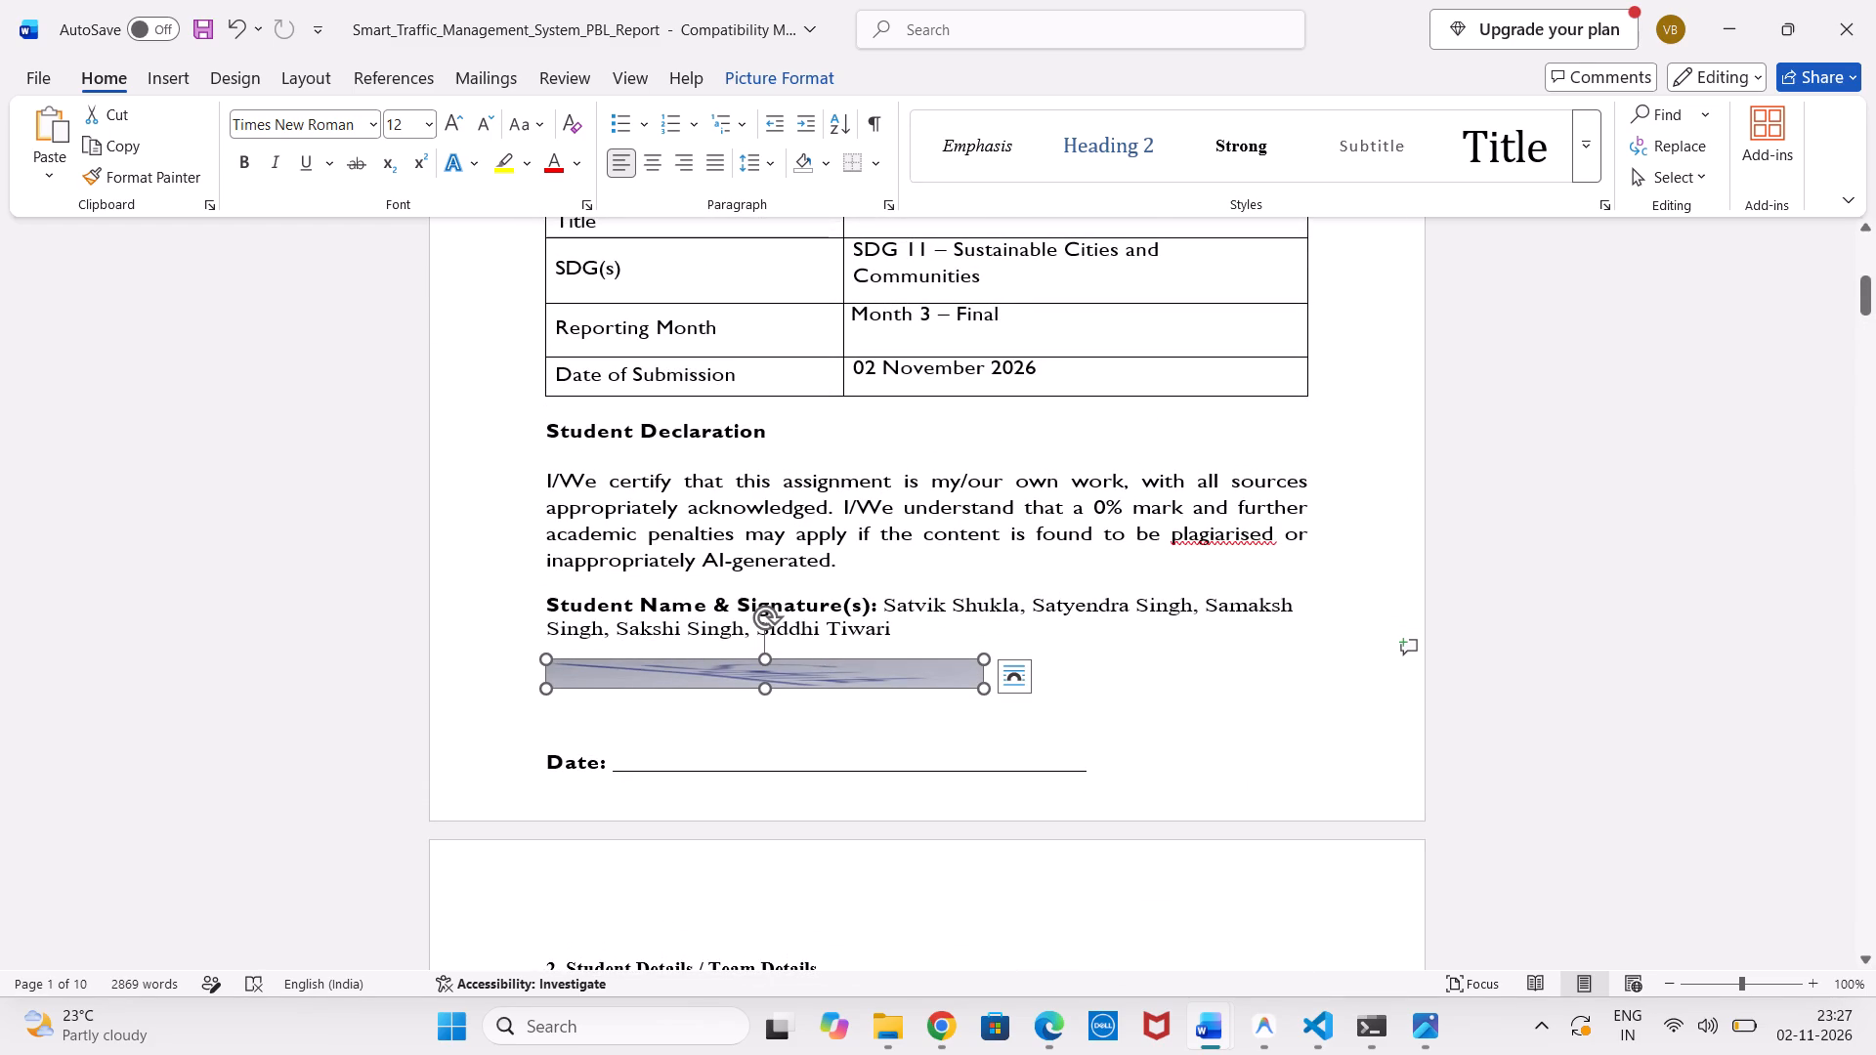
pyautogui.moveTo(764, 690); pyautogui.dragTo(774, 751)
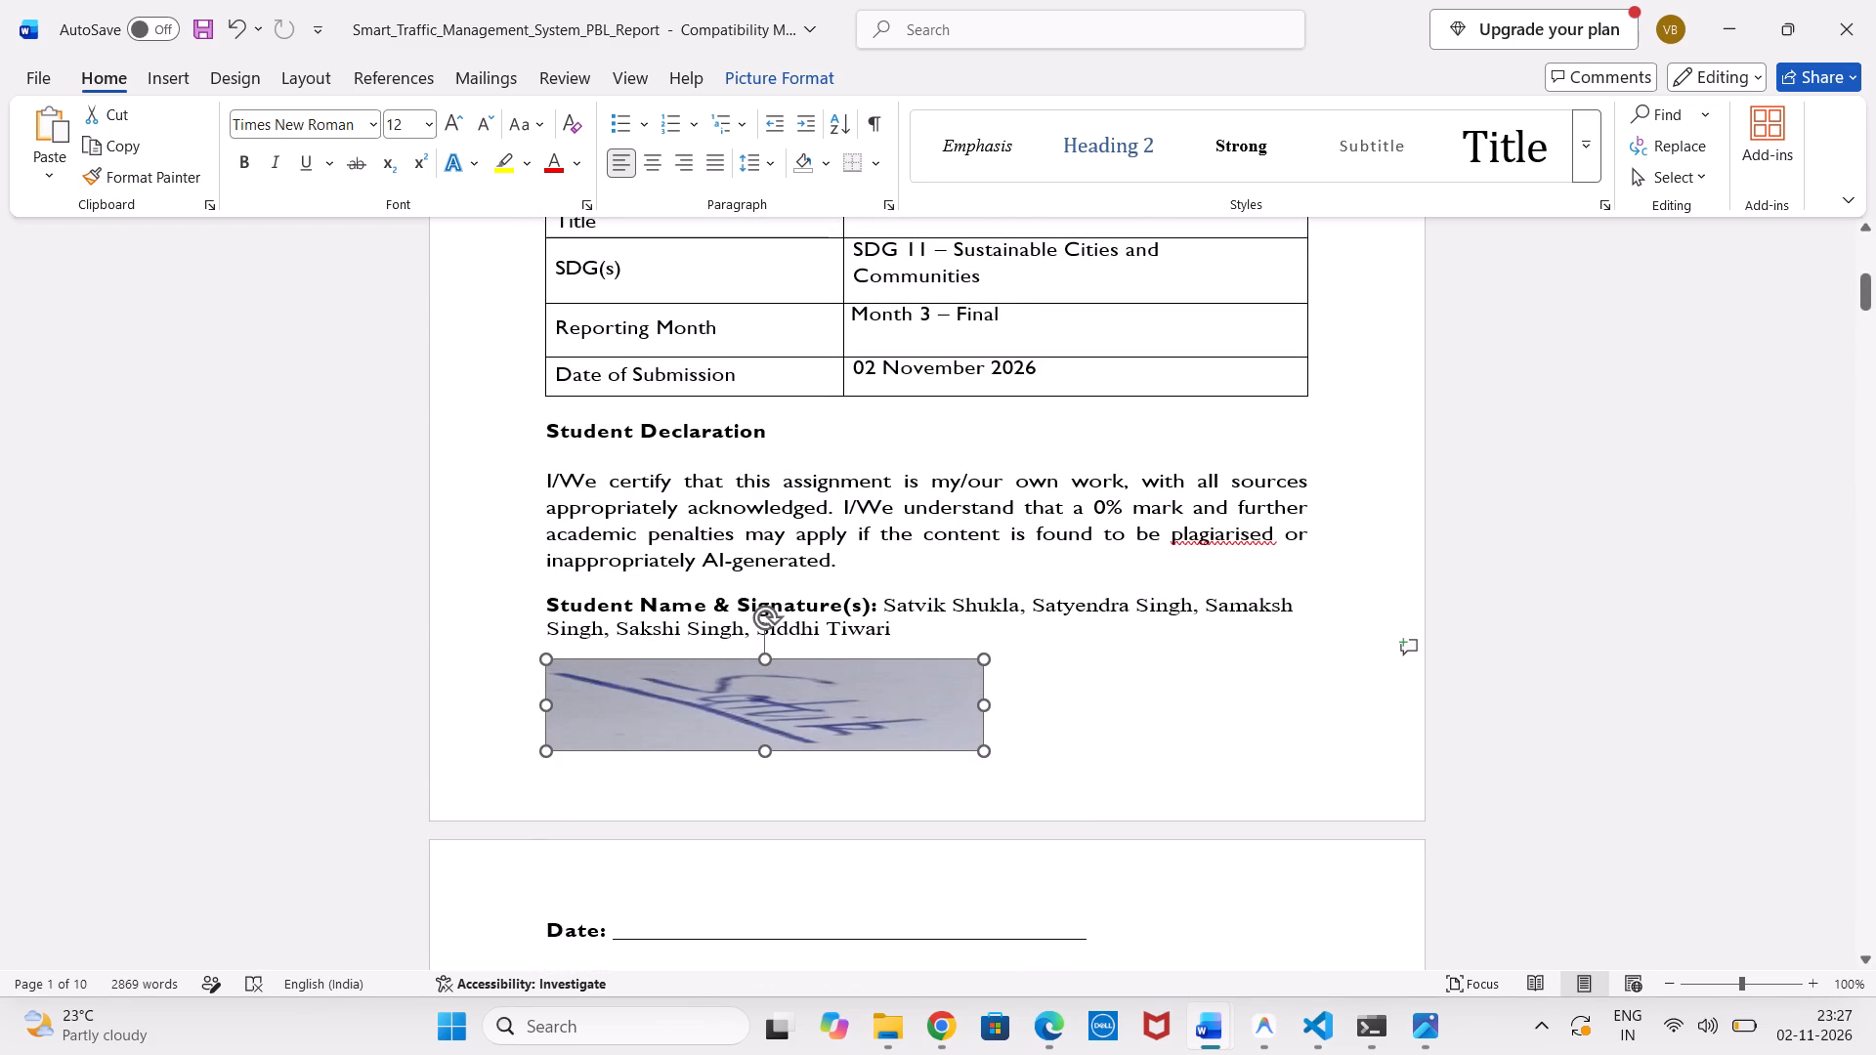
pyautogui.moveTo(774, 751); pyautogui.dragTo(785, 815)
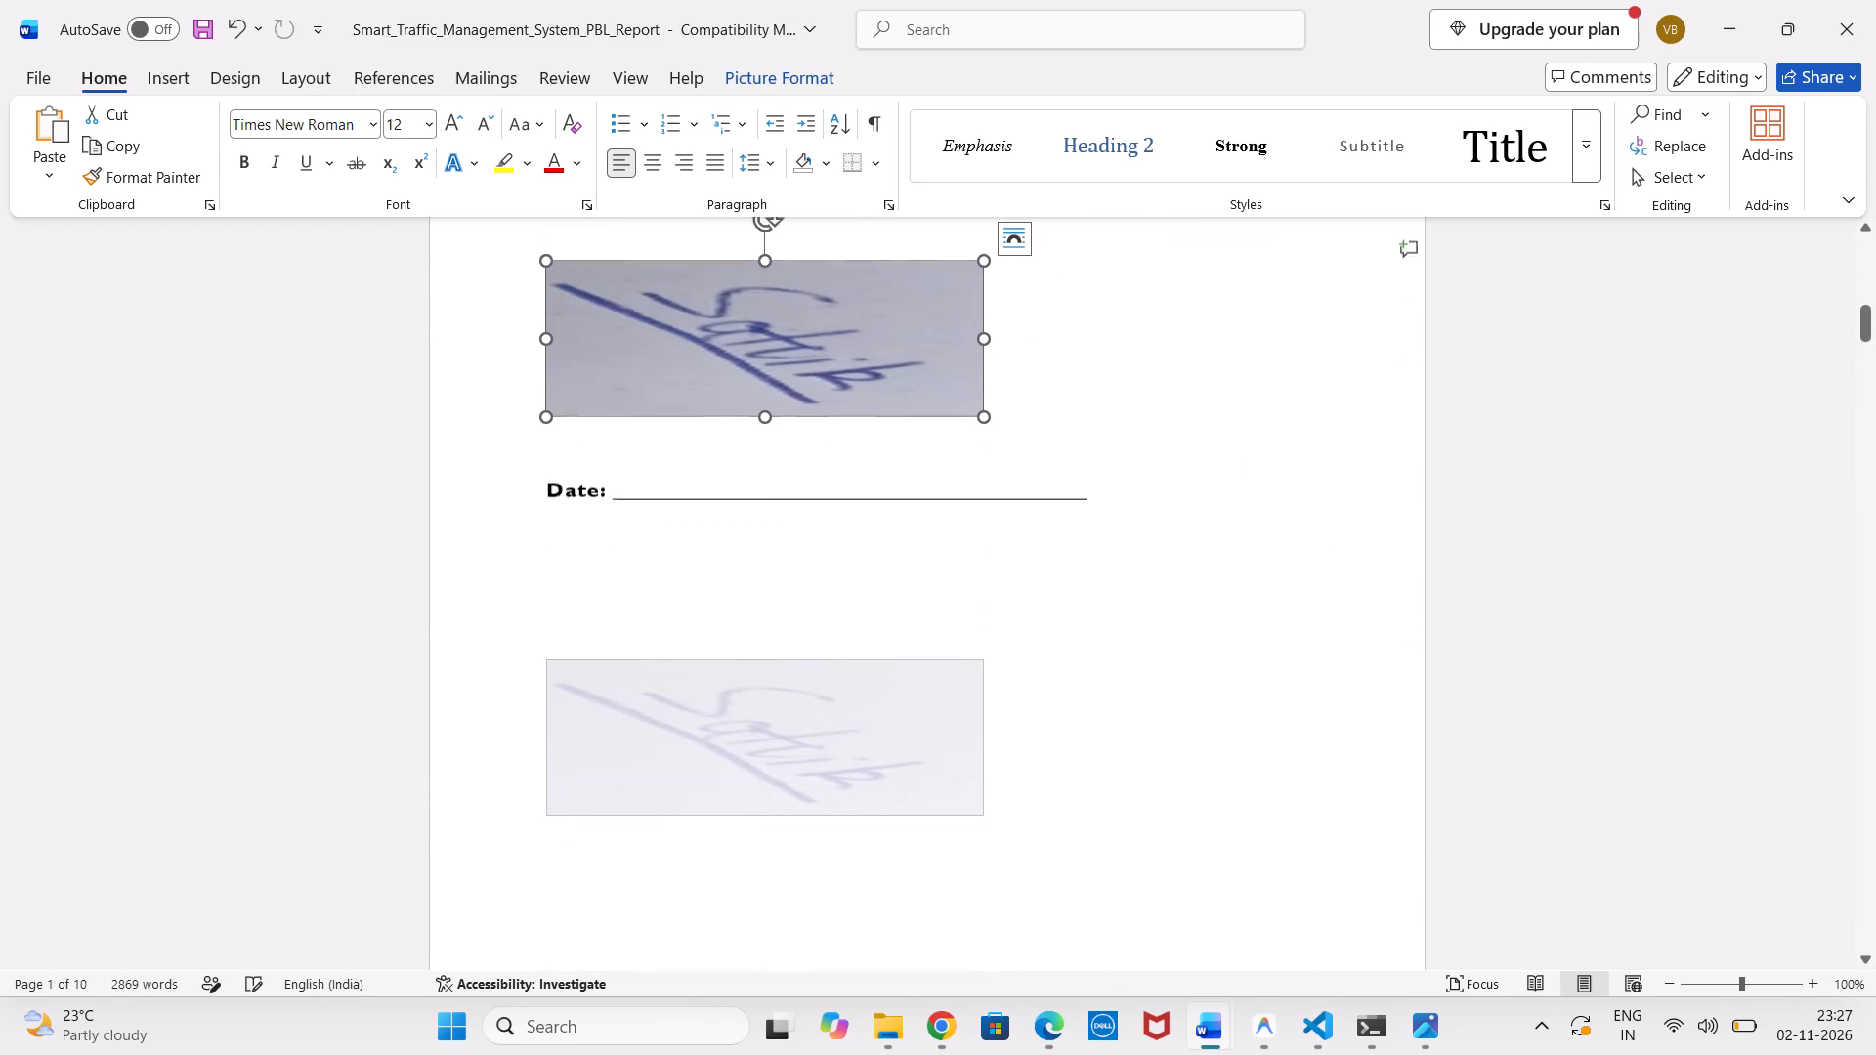
pyautogui.scroll(2, 787, 692)
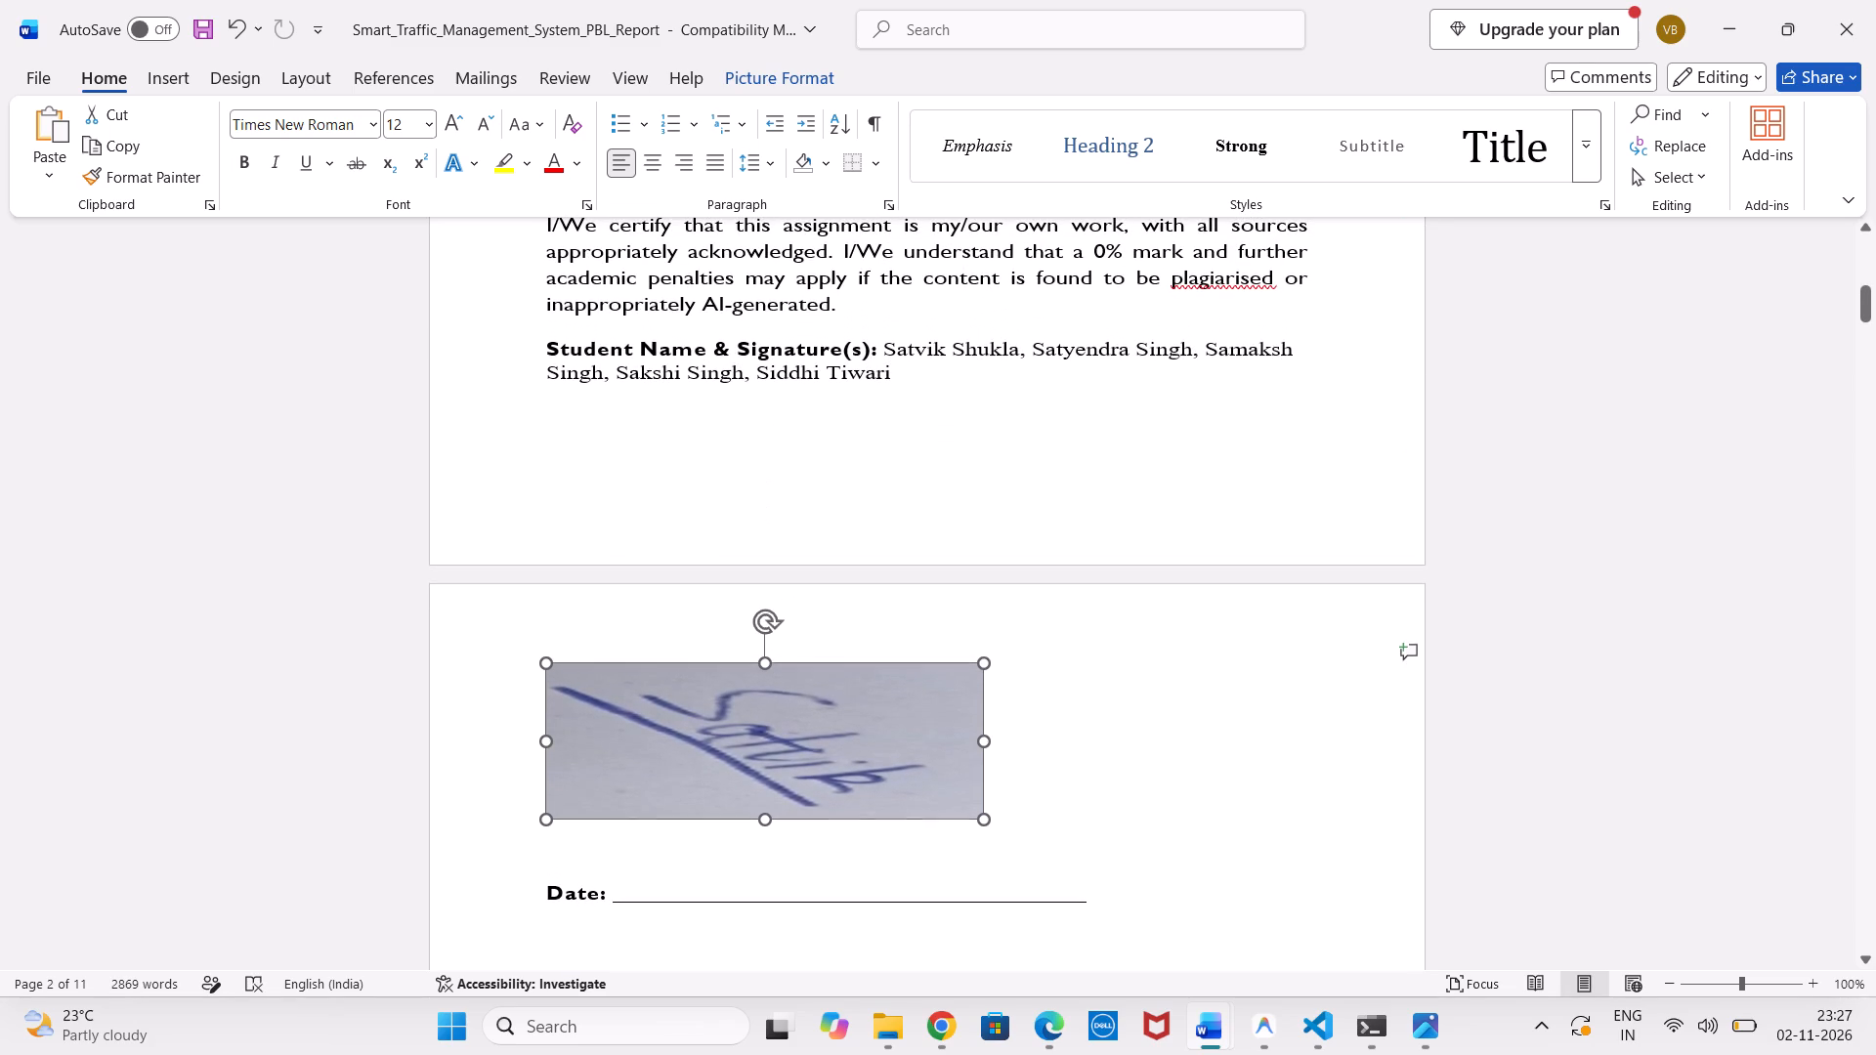
pyautogui.click(984, 741)
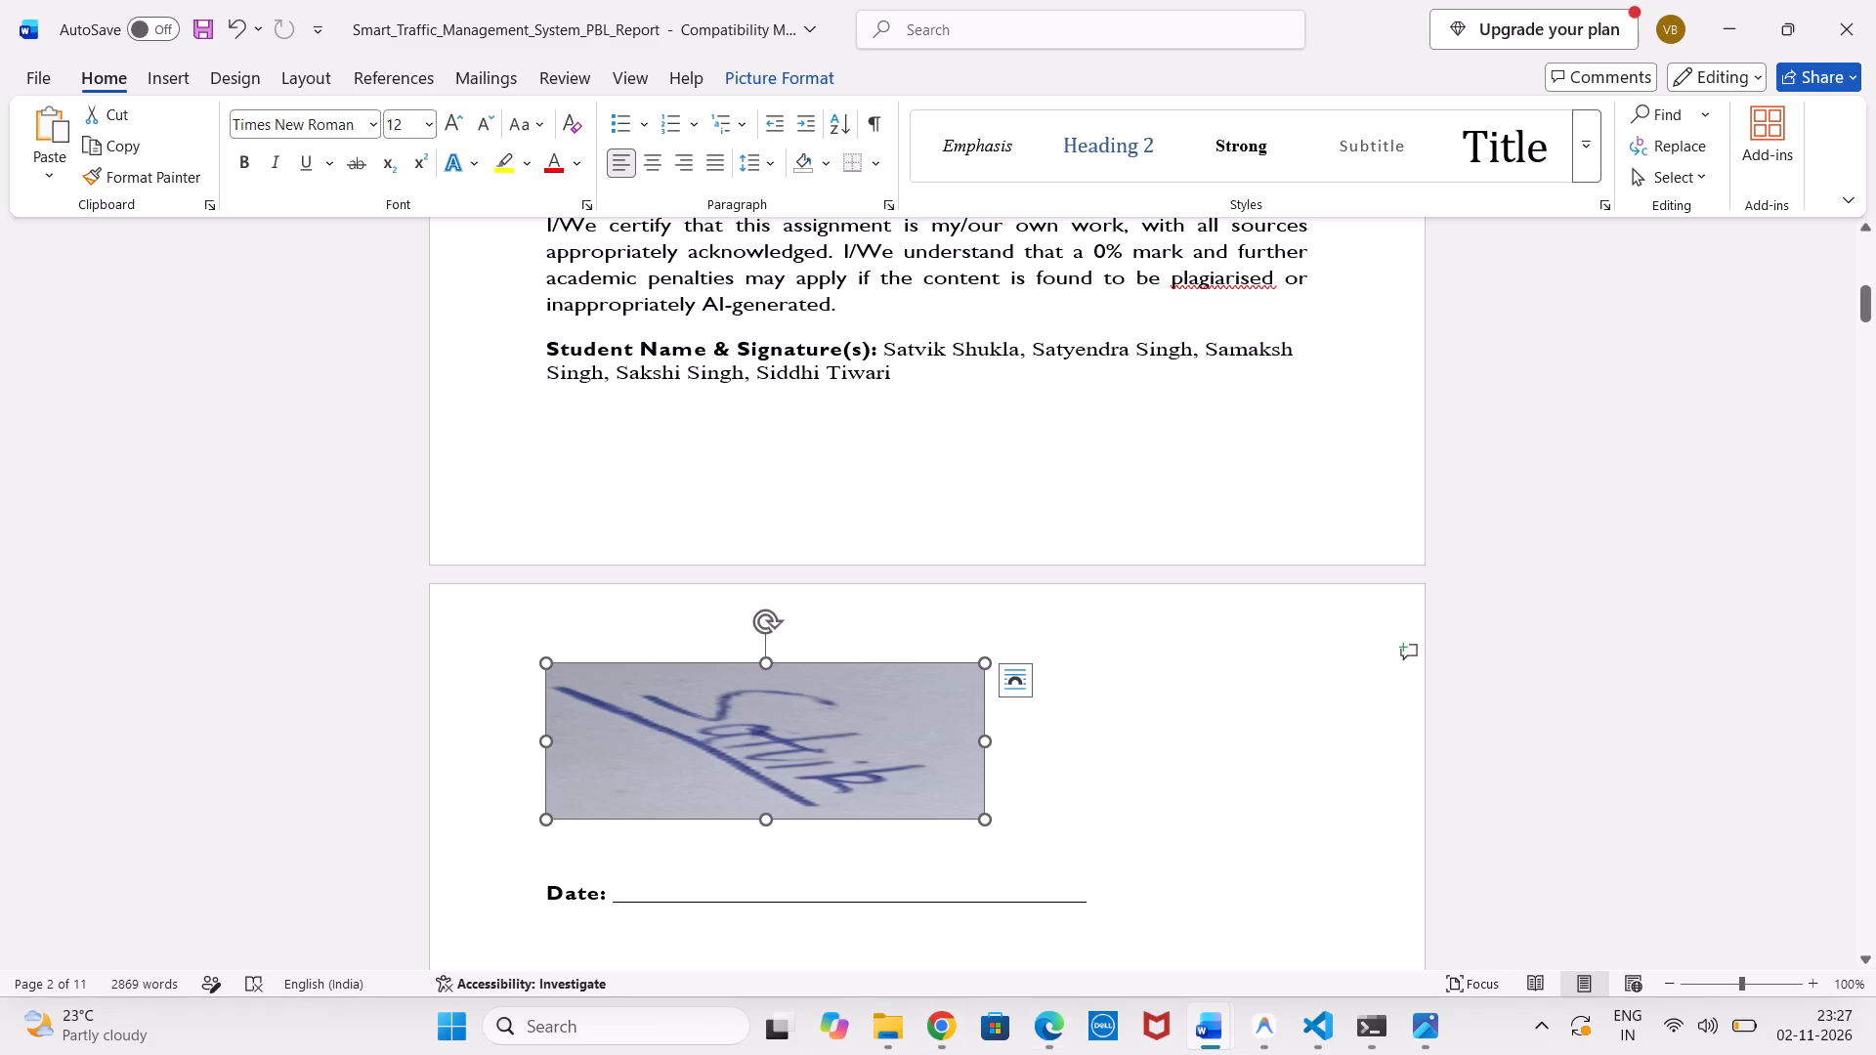
pyautogui.moveTo(767, 823); pyautogui.dragTo(796, 762)
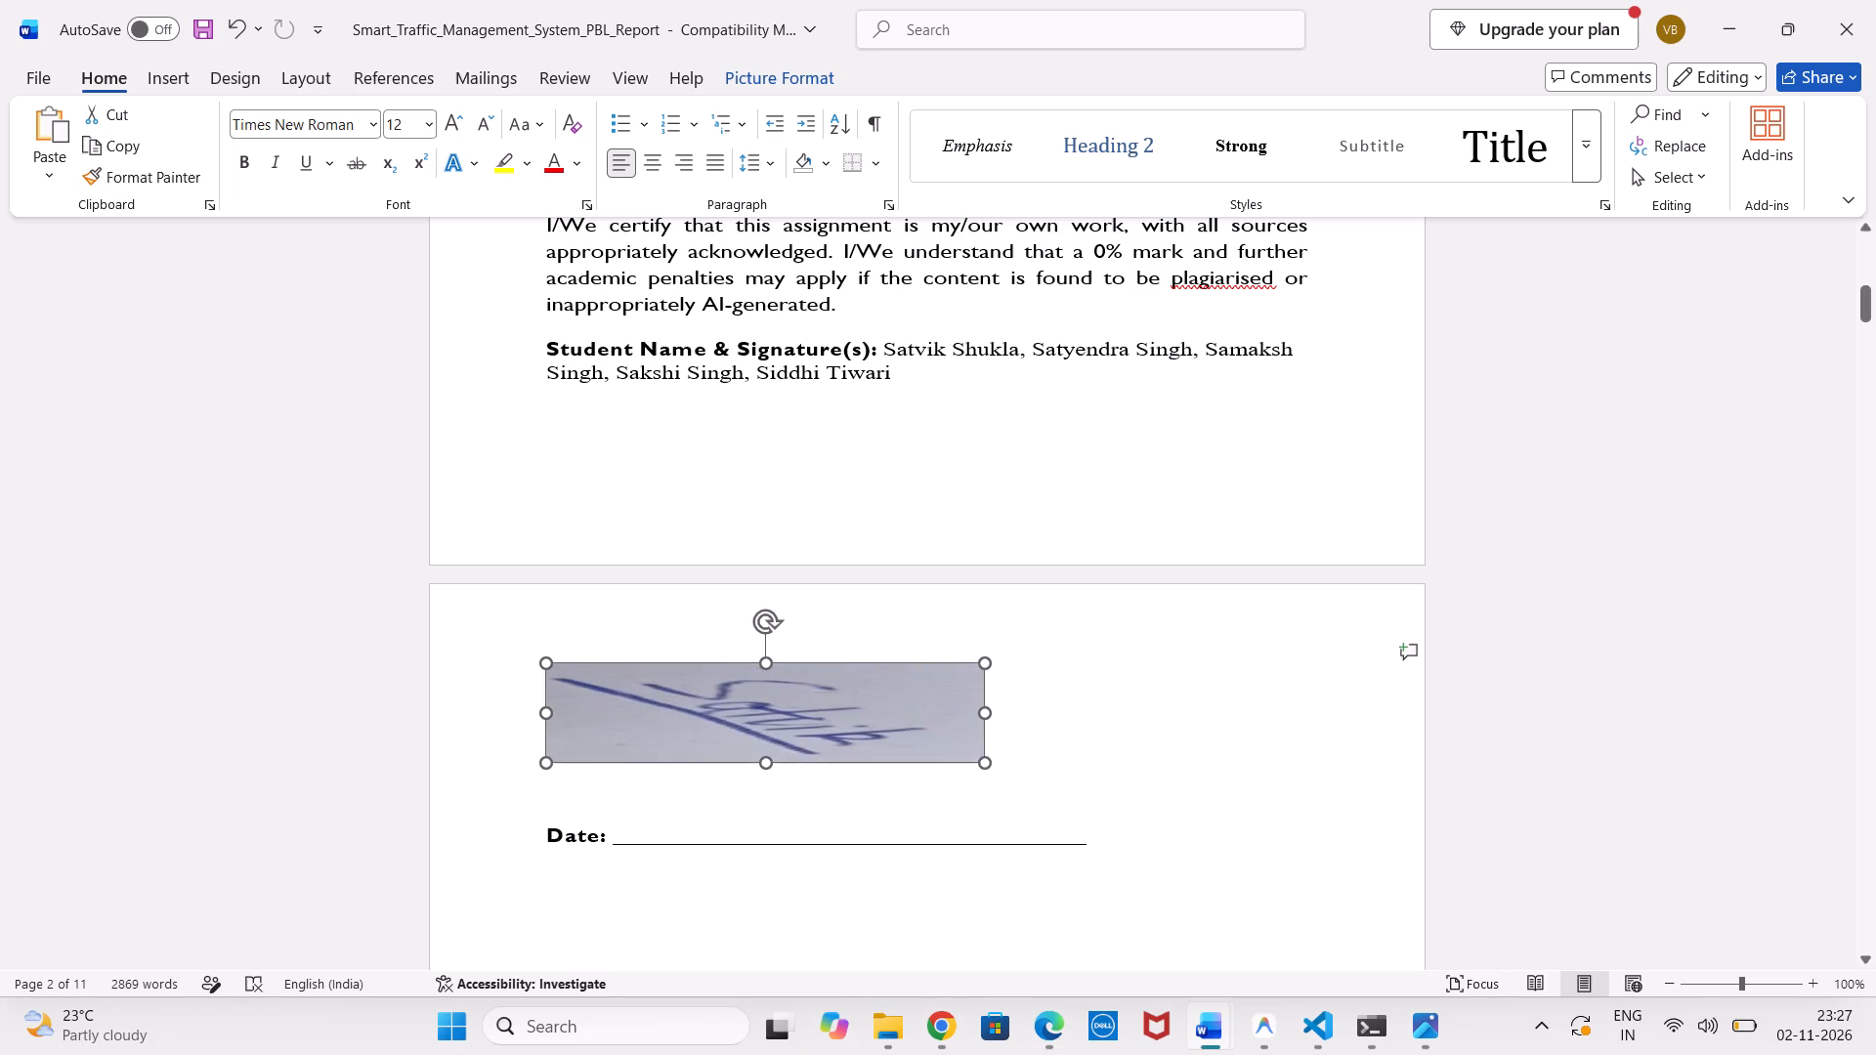
# Scale the signature picture down proportionally to about two thirds of its width beneath the student names in the Student Declaration.
pyautogui.moveTo(549, 402); pyautogui.dragTo(702, 455)
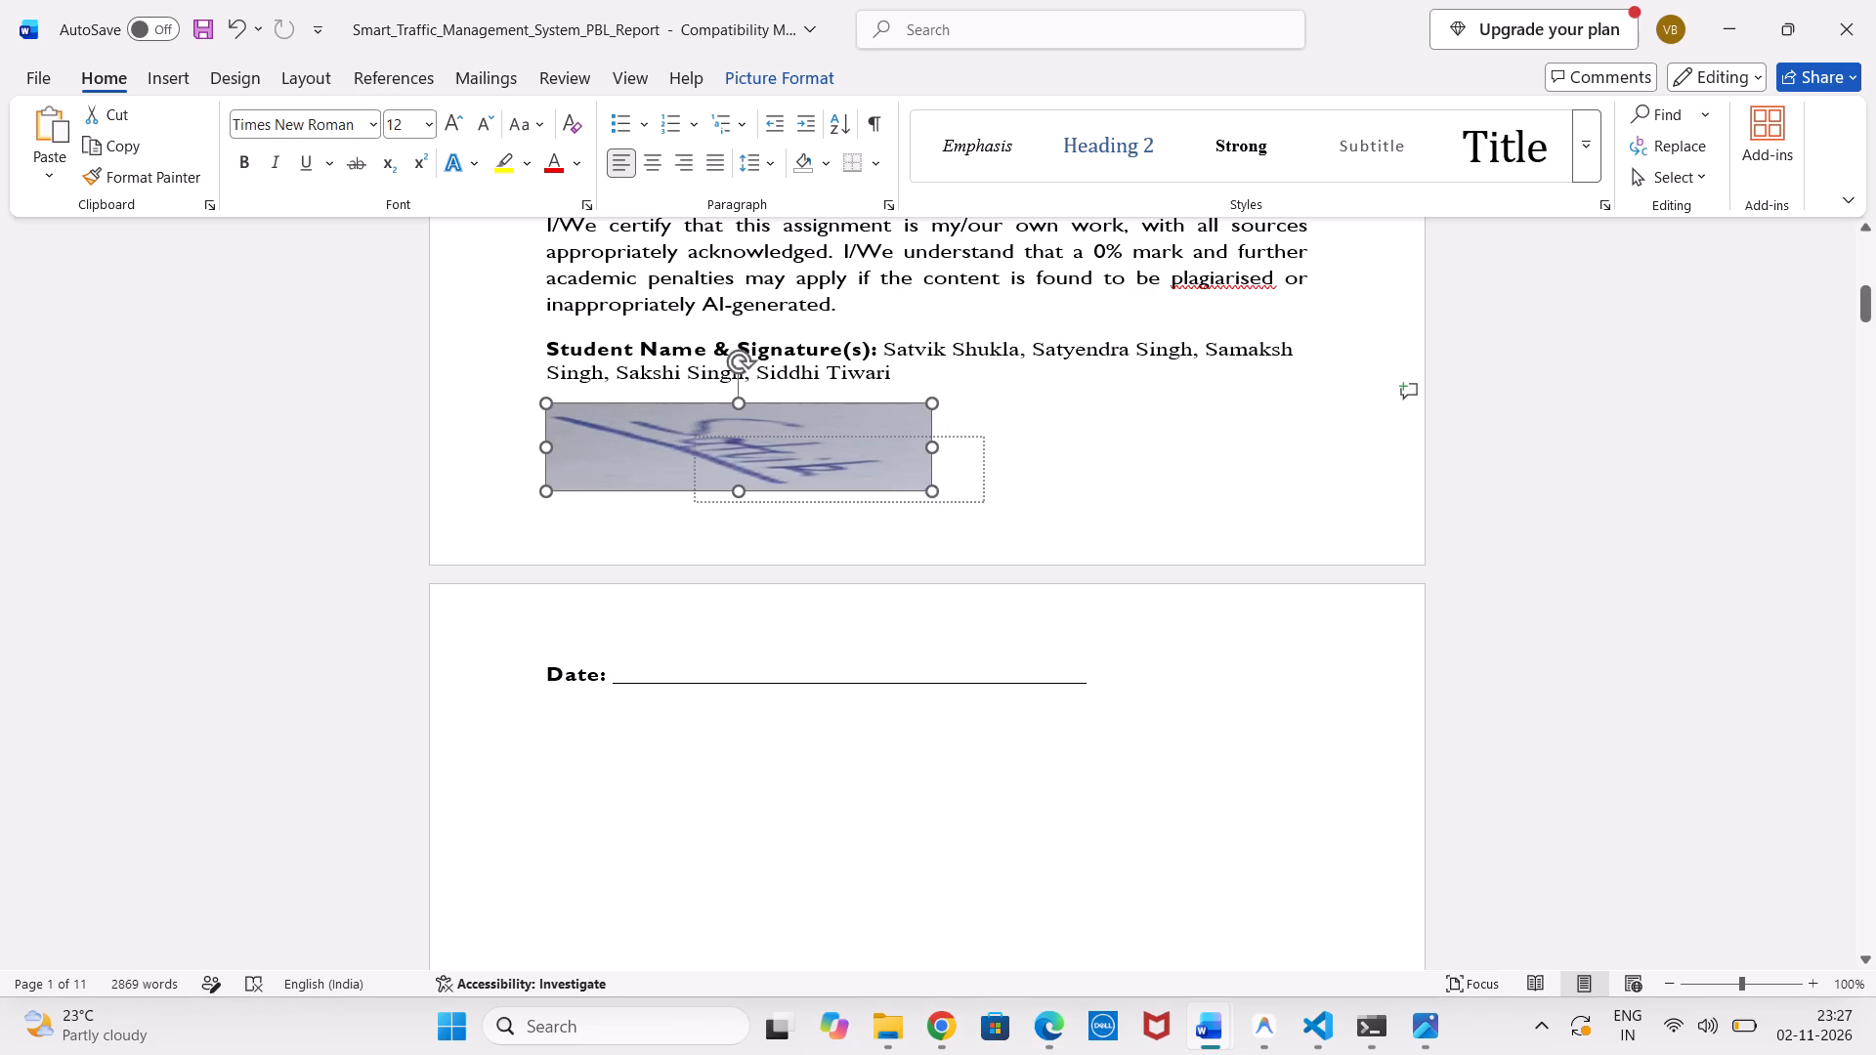
pyautogui.moveTo(702, 455); pyautogui.dragTo(729, 468)
pyautogui.moveTo(800, 396); pyautogui.dragTo(770, 401)
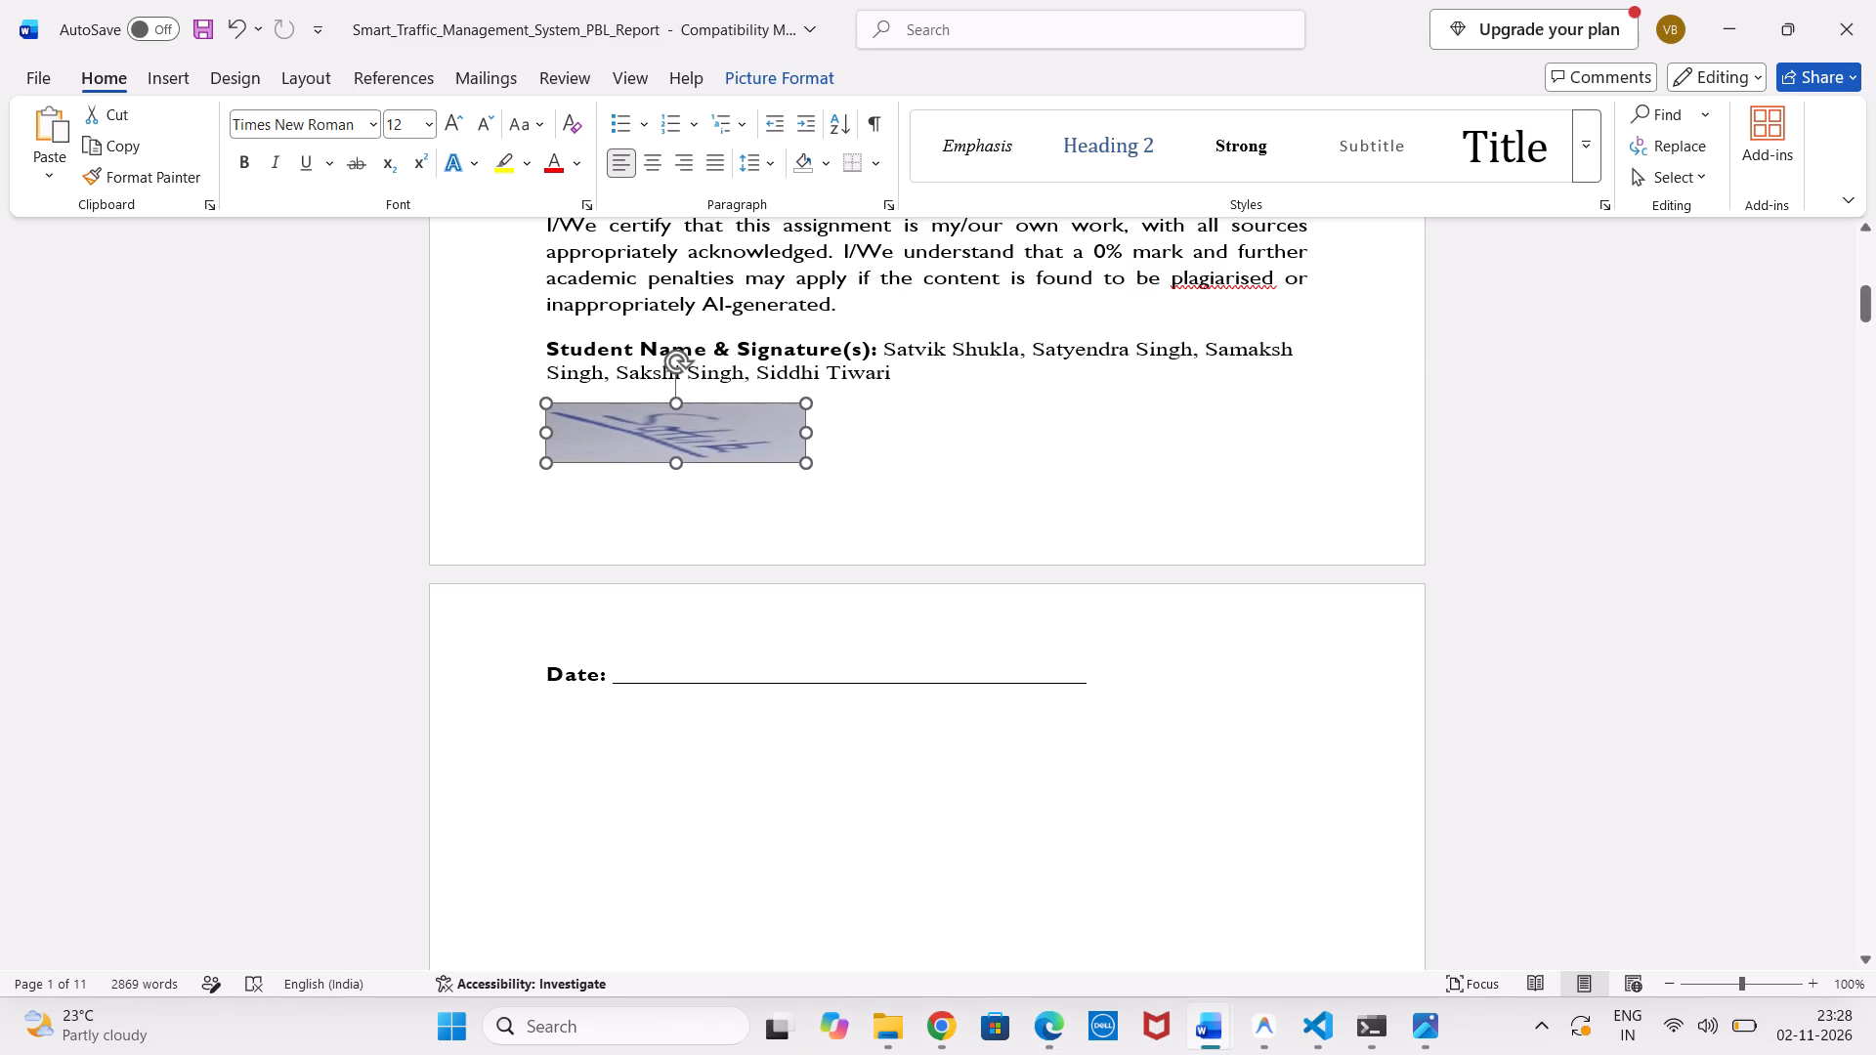
pyautogui.moveTo(770, 401); pyautogui.dragTo(765, 394)
pyautogui.click(699, 358)
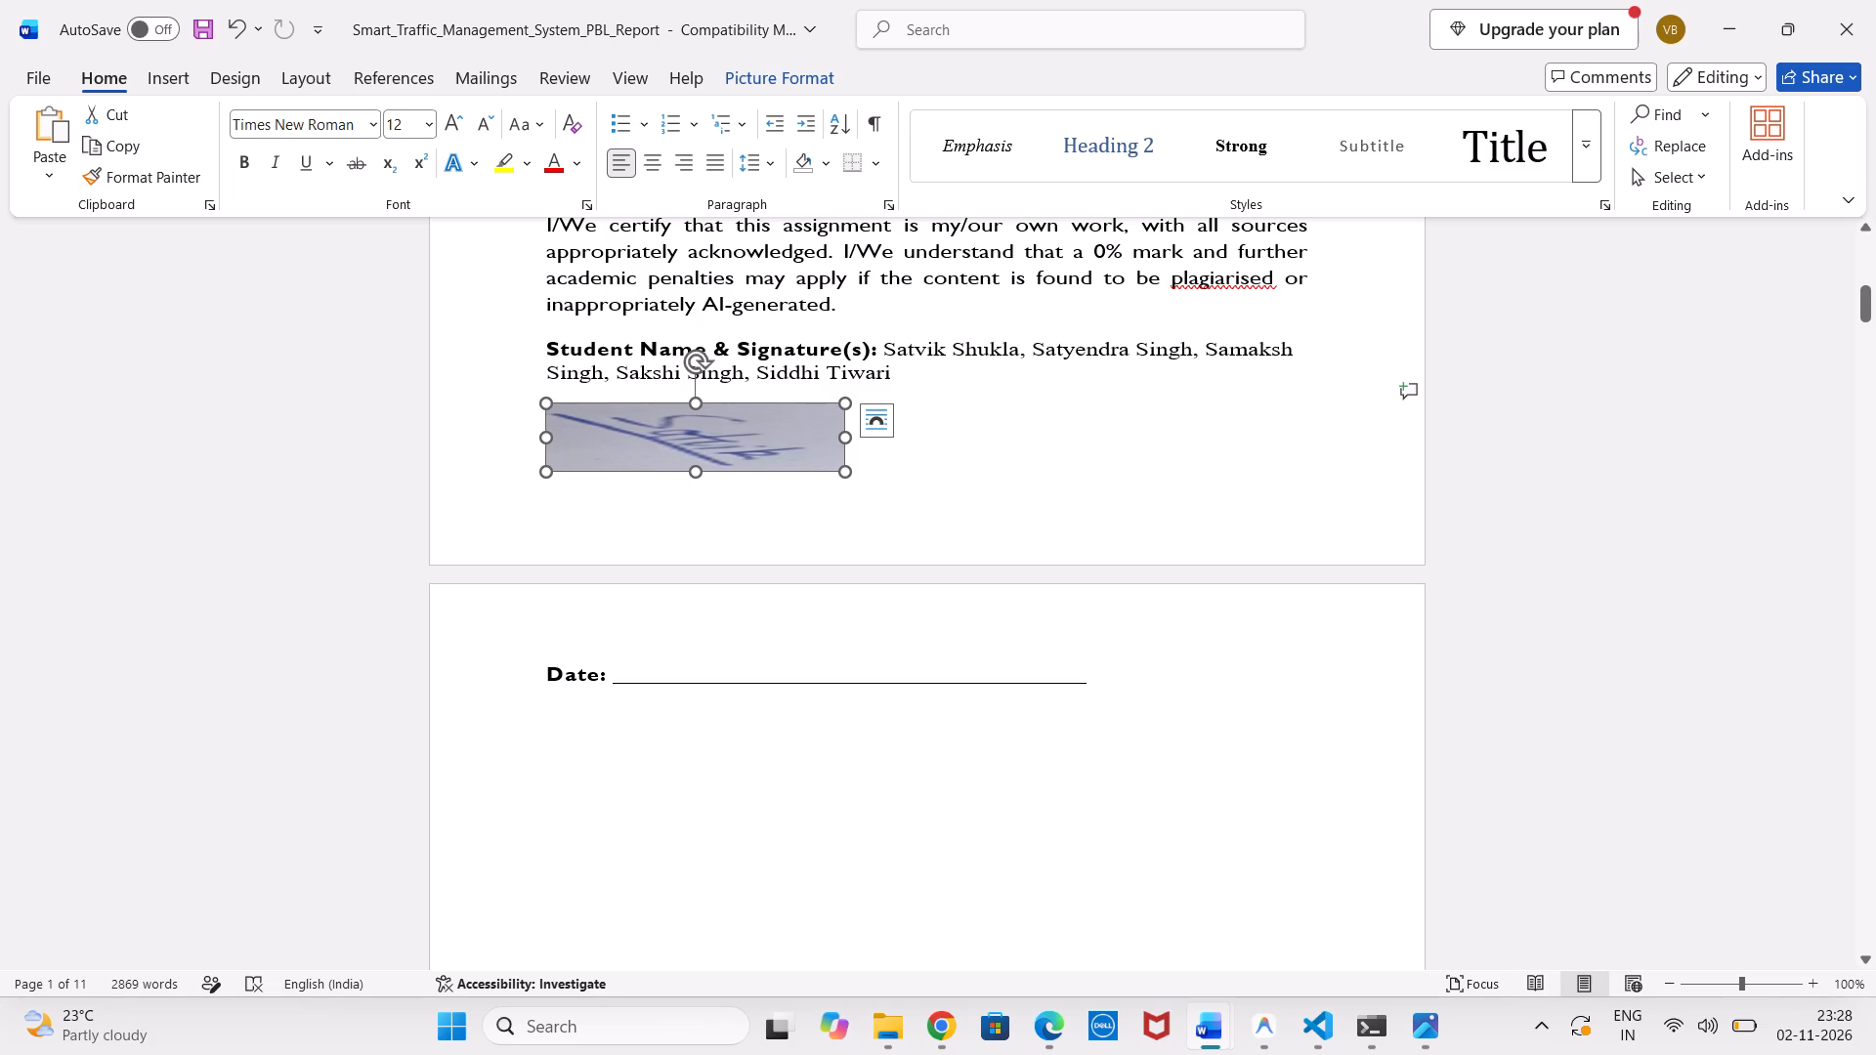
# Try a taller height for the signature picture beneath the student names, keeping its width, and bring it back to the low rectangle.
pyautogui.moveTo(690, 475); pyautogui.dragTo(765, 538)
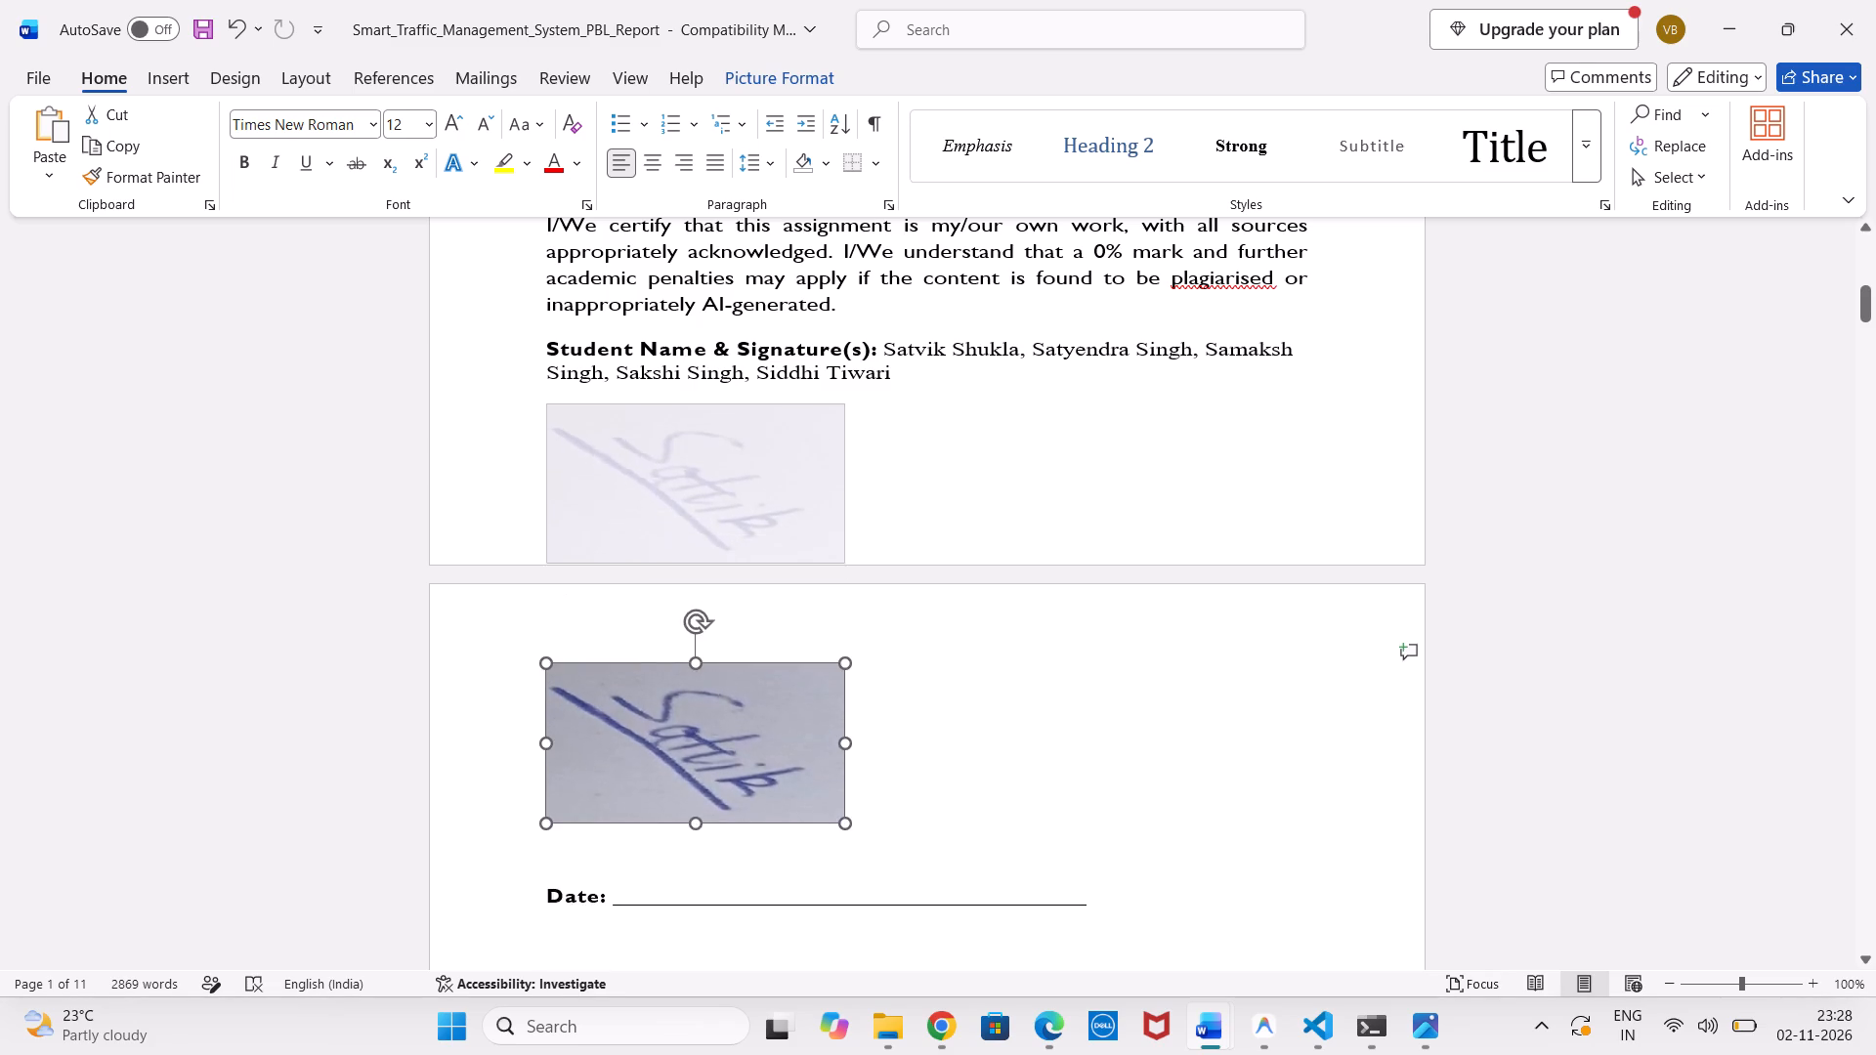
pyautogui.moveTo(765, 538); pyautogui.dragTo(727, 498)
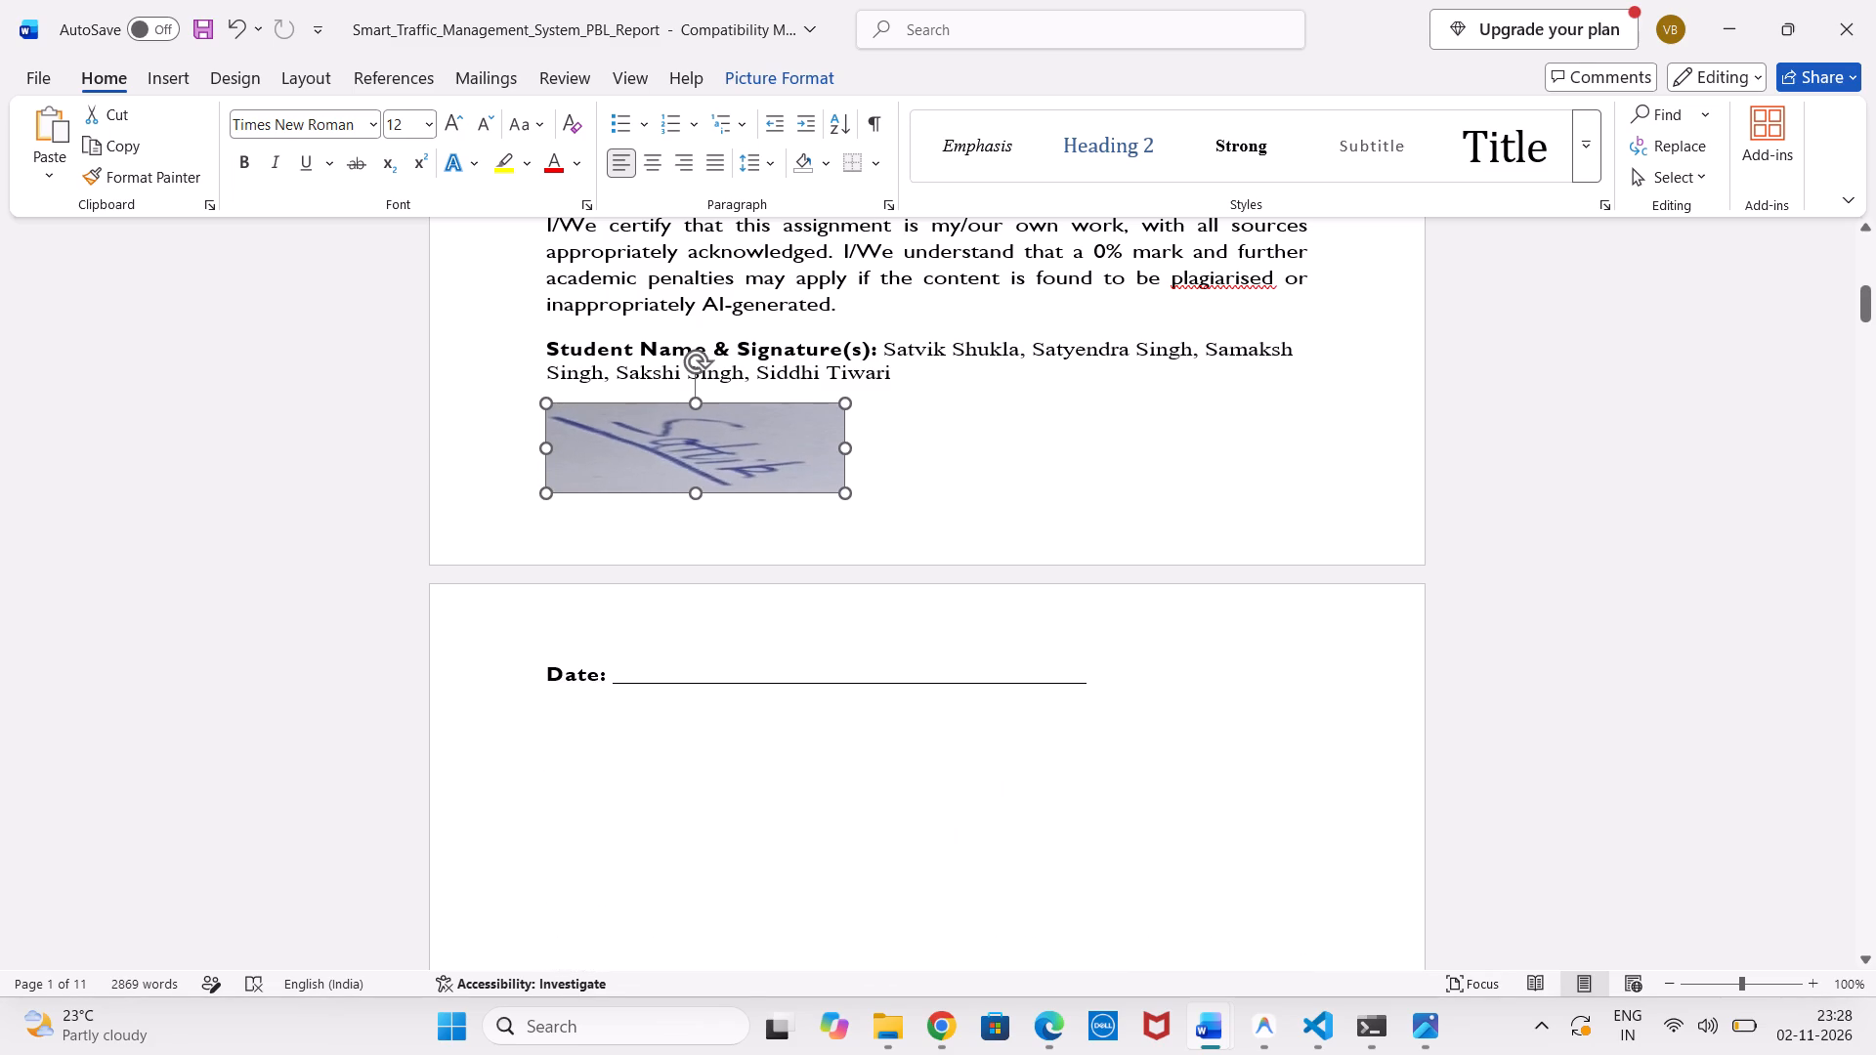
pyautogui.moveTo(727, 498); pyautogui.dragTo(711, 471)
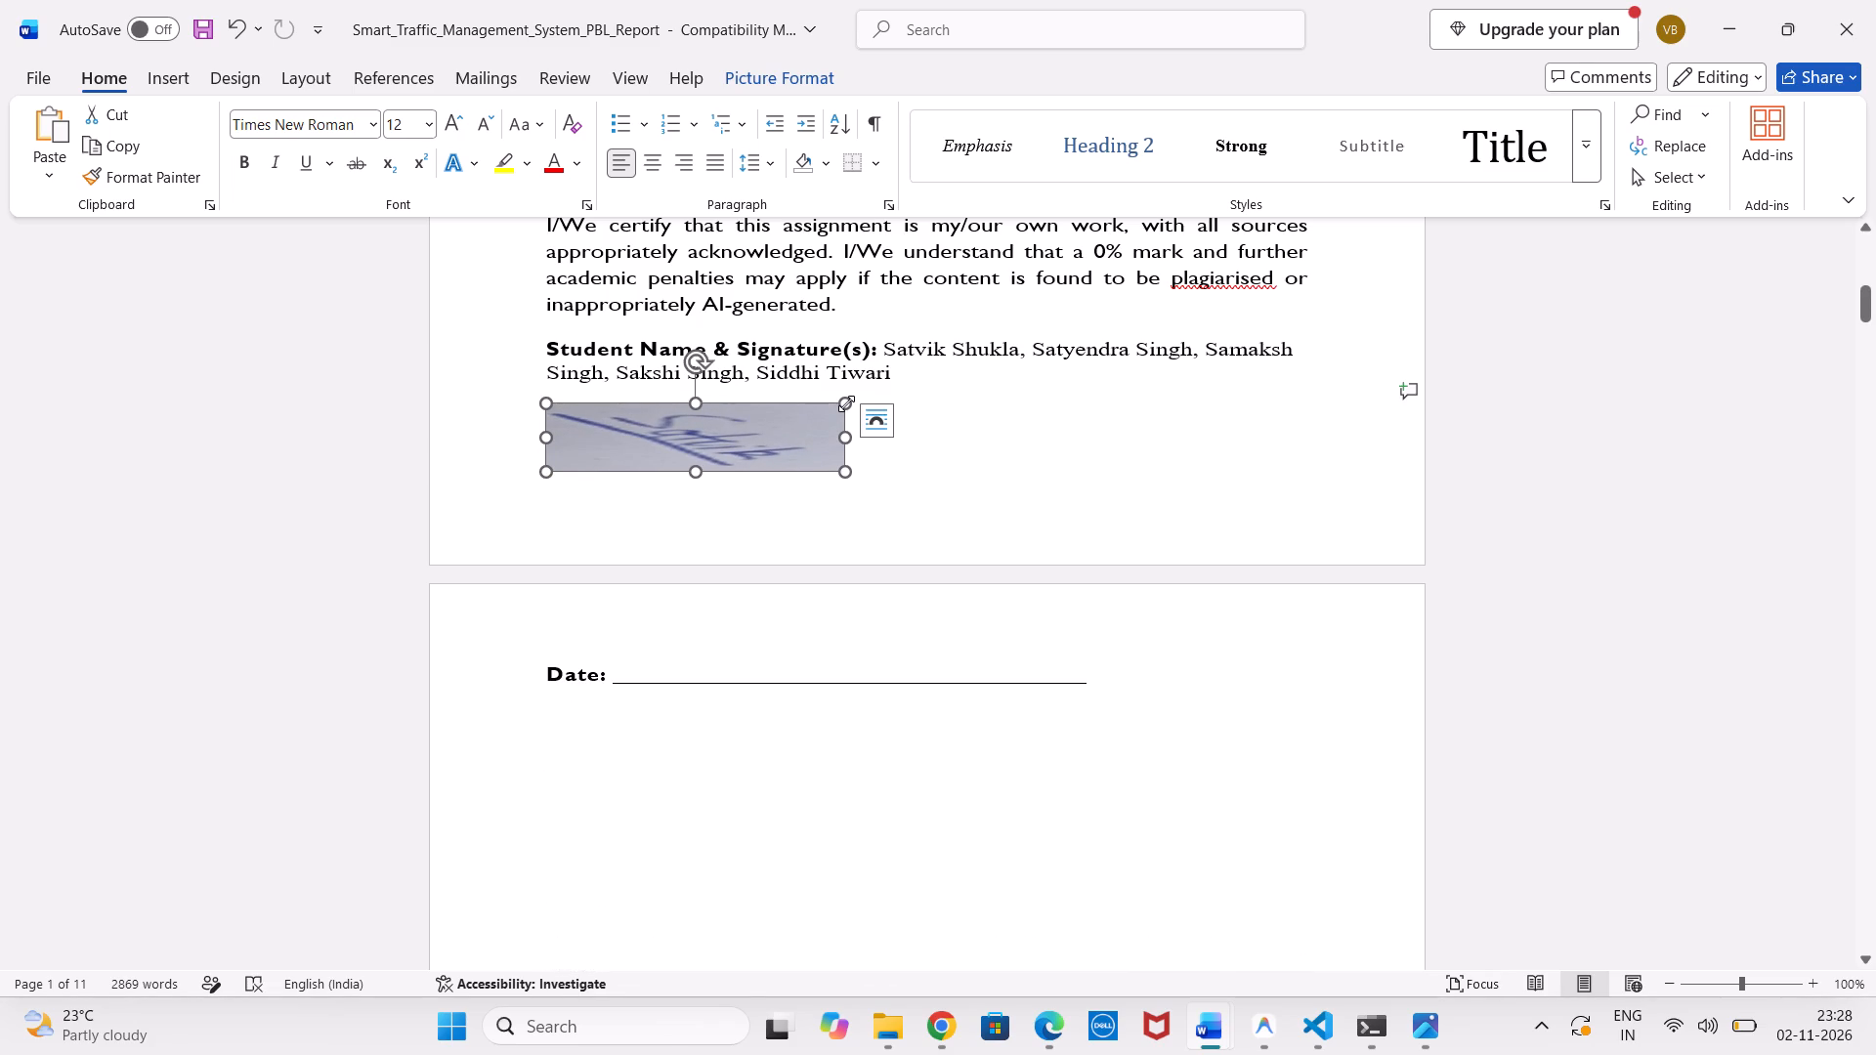
# Scale the signature picture down proportionally to a little over half its width so the Date line fits beneath it on the first page.
pyautogui.moveTo(846, 403); pyautogui.dragTo(691, 443)
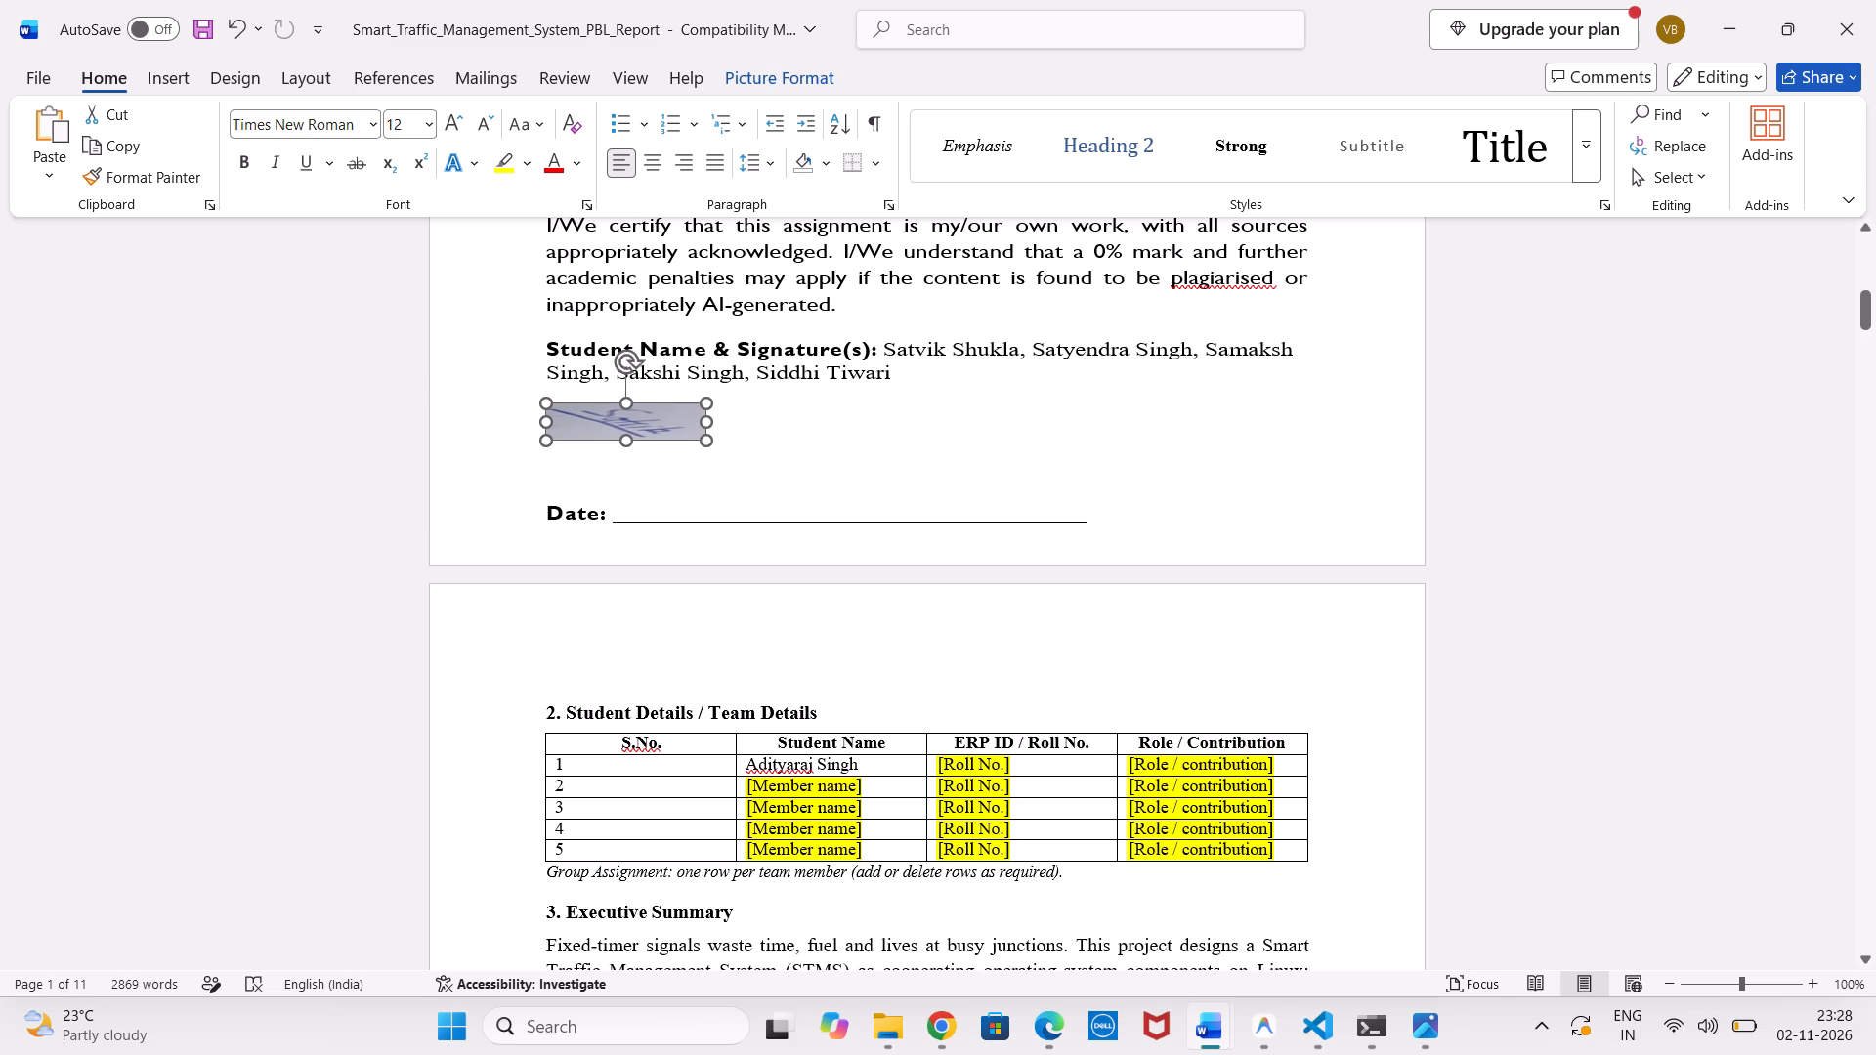
pyautogui.moveTo(691, 443); pyautogui.dragTo(718, 452)
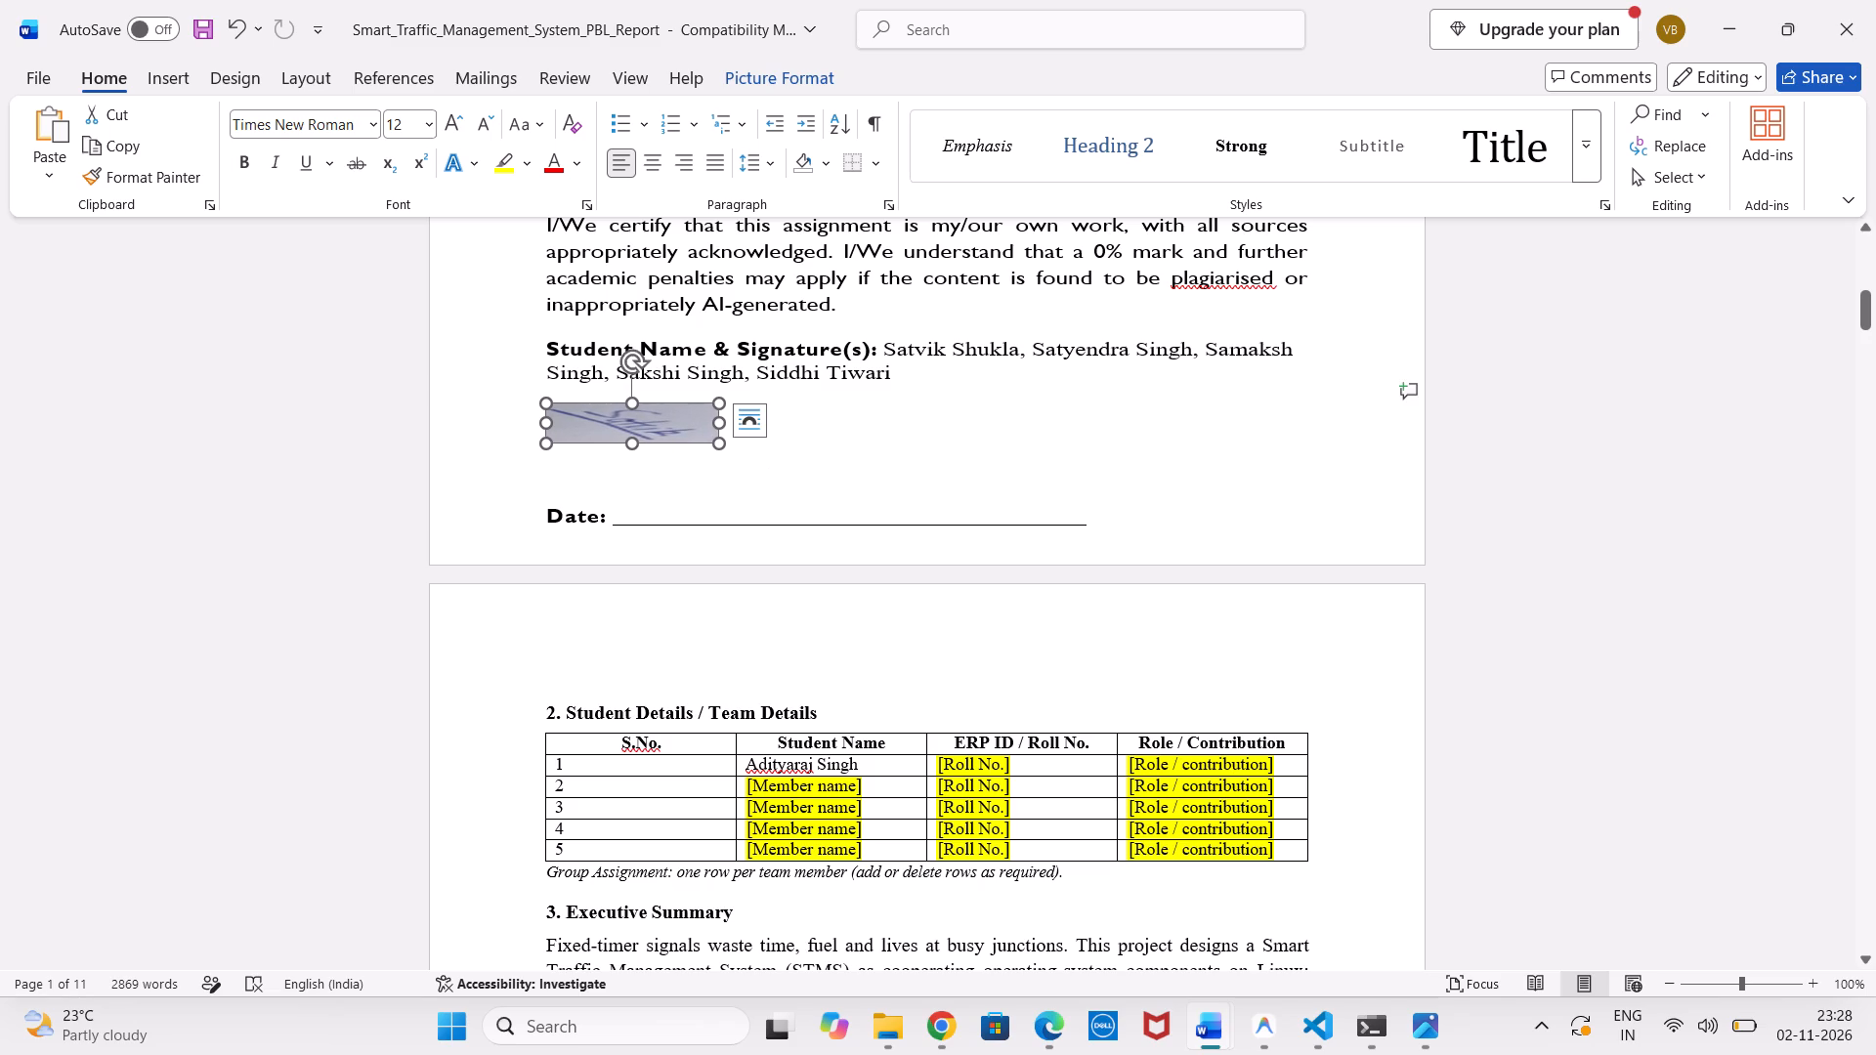
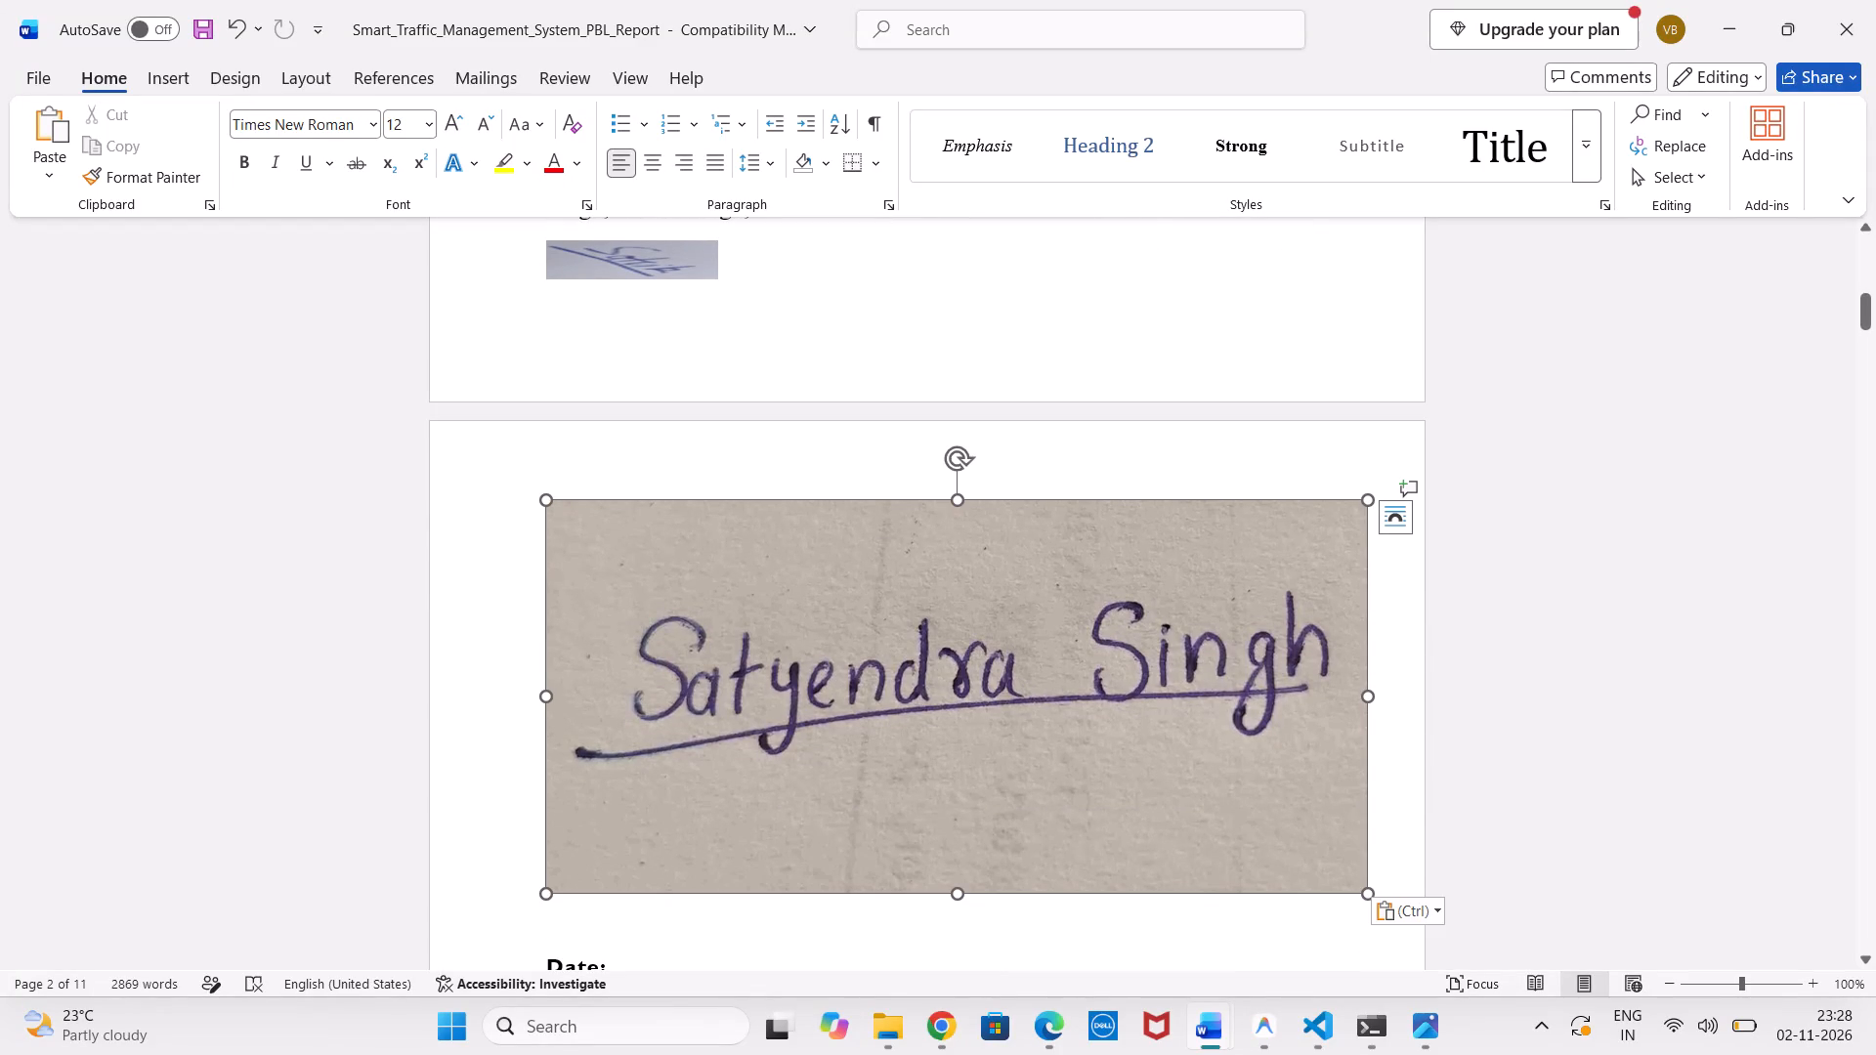
# Shrink the newly pasted second signature picture to about two fifths of its width and a low strip fitting below the first signature on page one.
pyautogui.moveTo(544, 695); pyautogui.dragTo(592, 700)
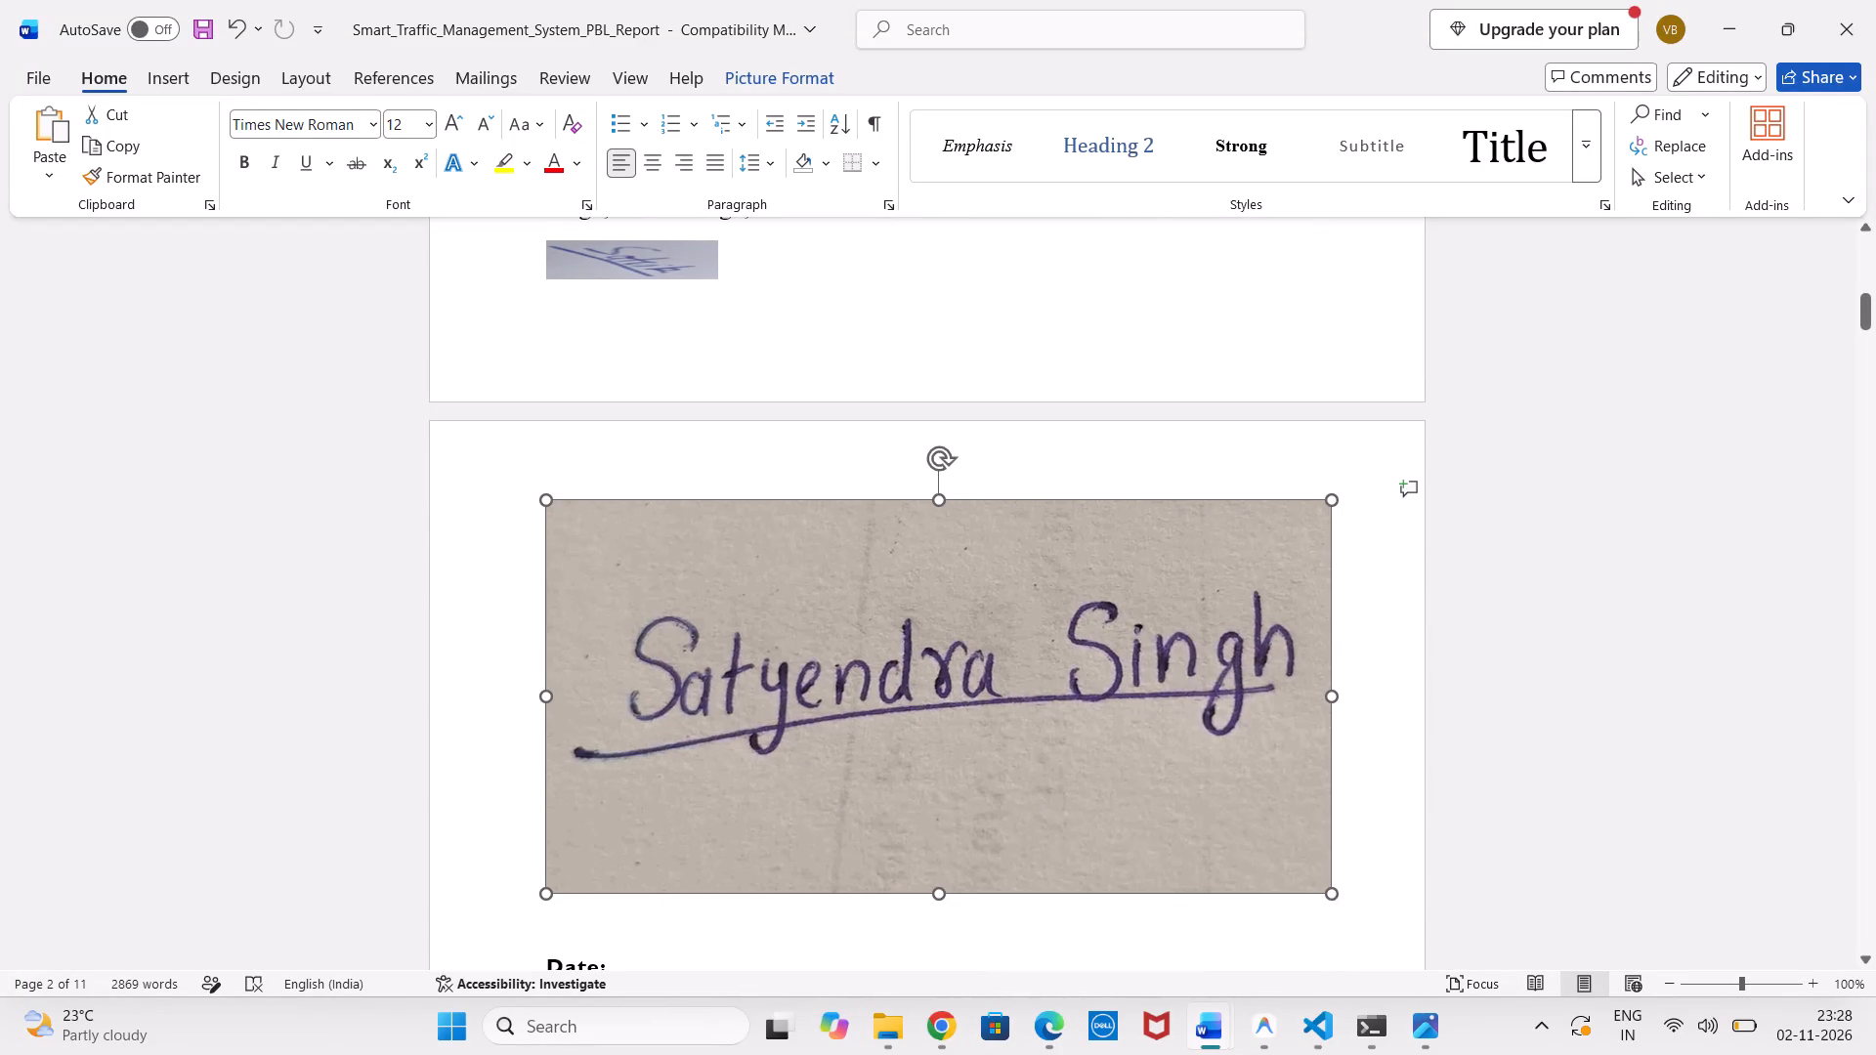
pyautogui.moveTo(592, 700); pyautogui.dragTo(1034, 788)
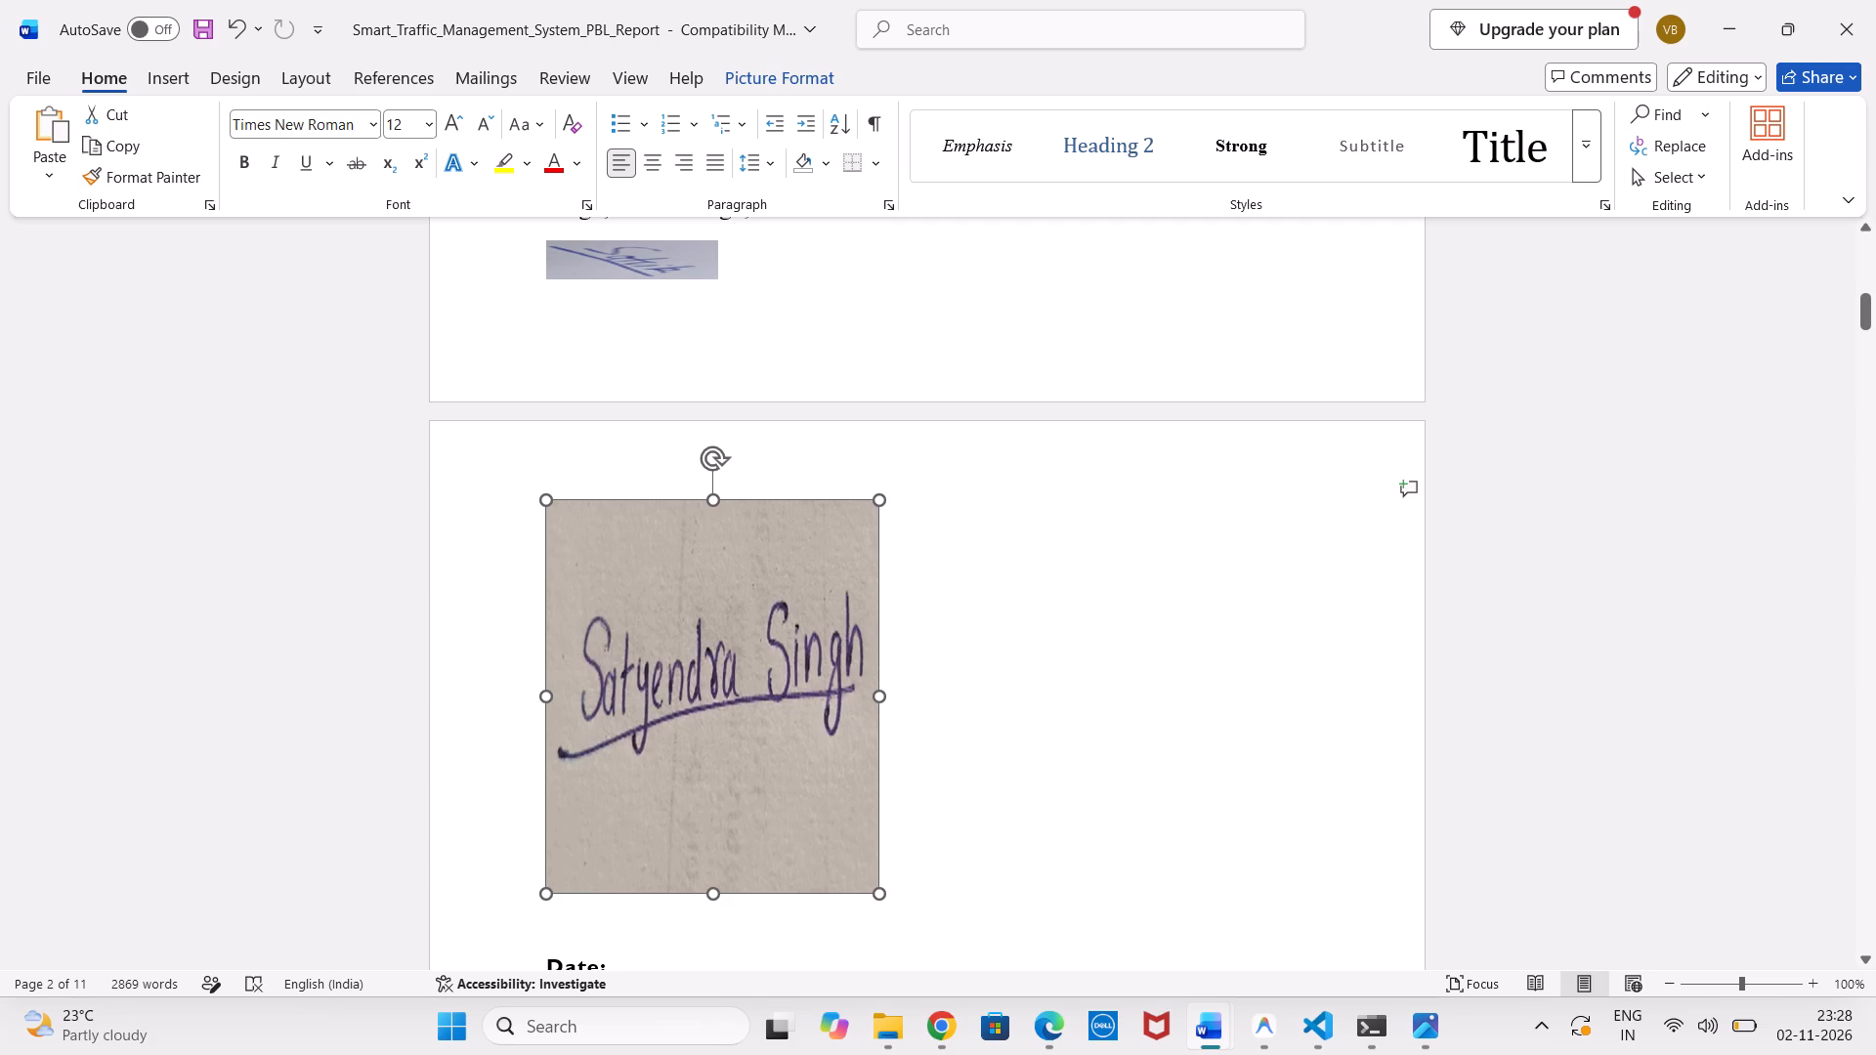
pyautogui.moveTo(717, 894); pyautogui.dragTo(712, 838)
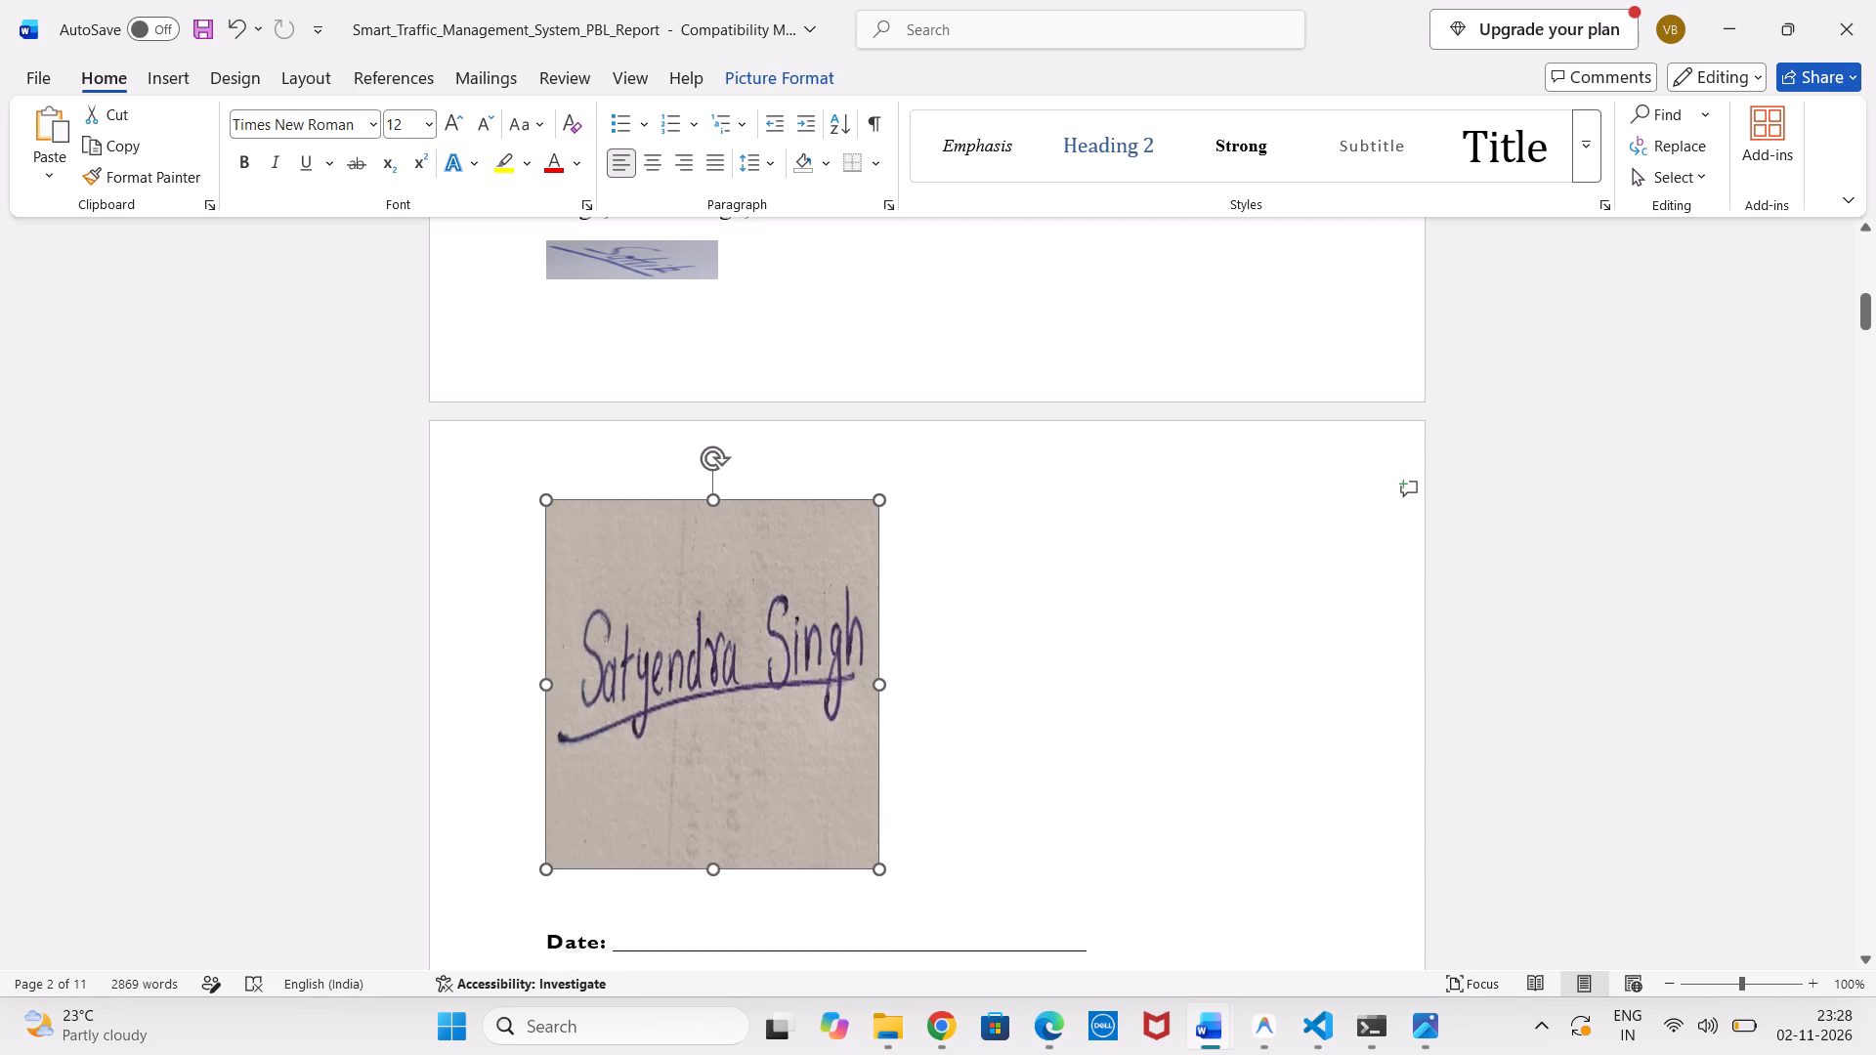
pyautogui.moveTo(712, 838); pyautogui.dragTo(714, 557)
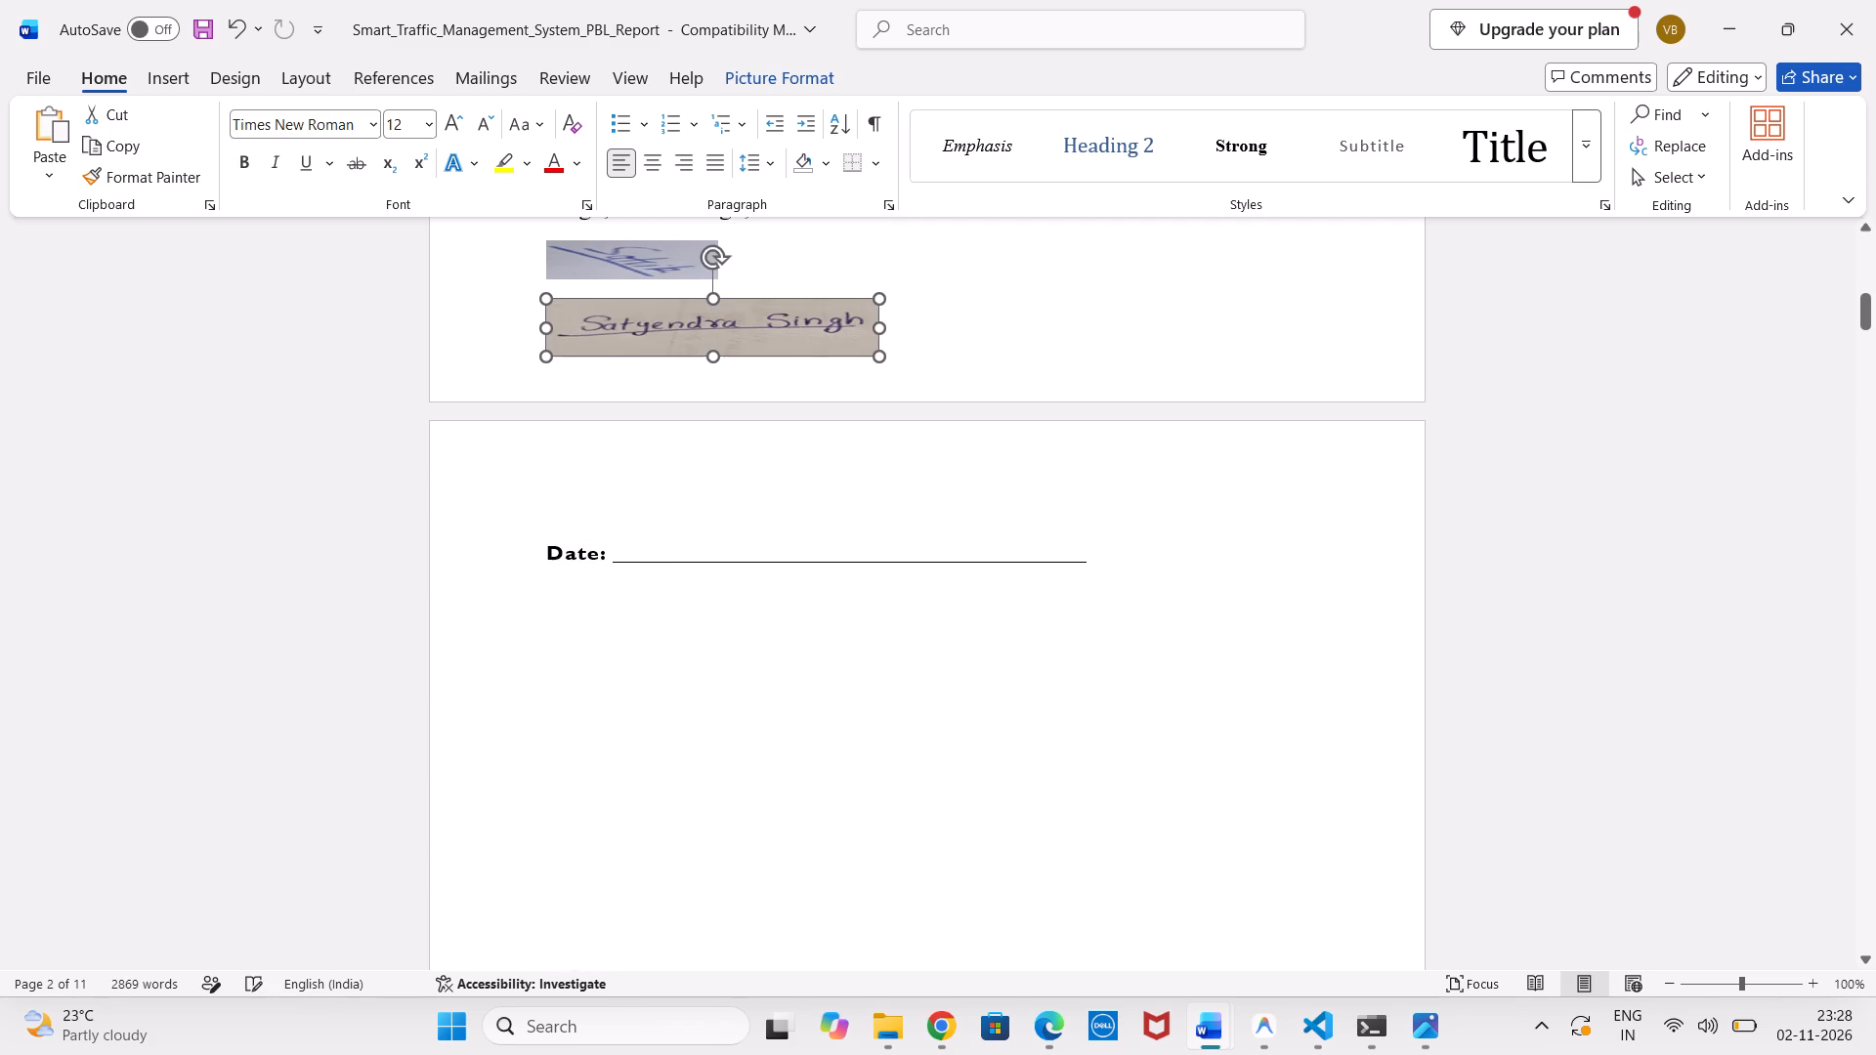
pyautogui.scroll(1, 705, 489)
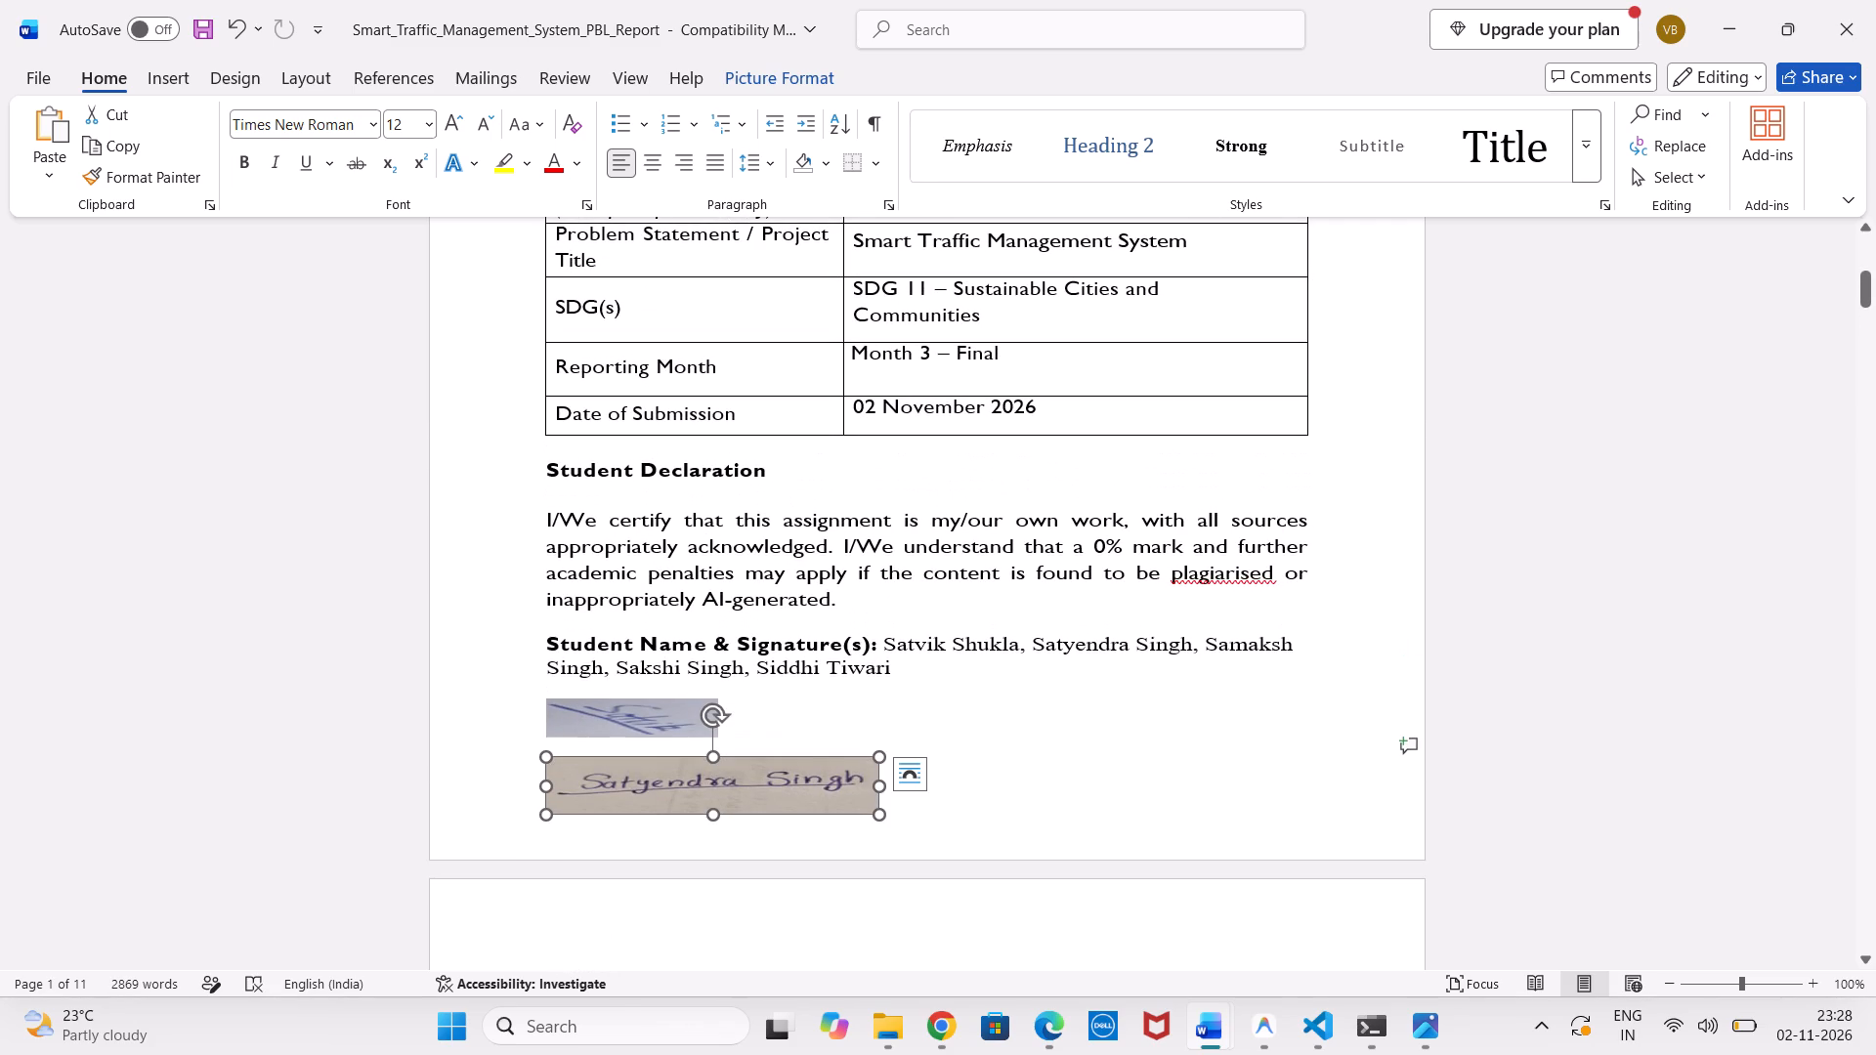
pyautogui.click(892, 704)
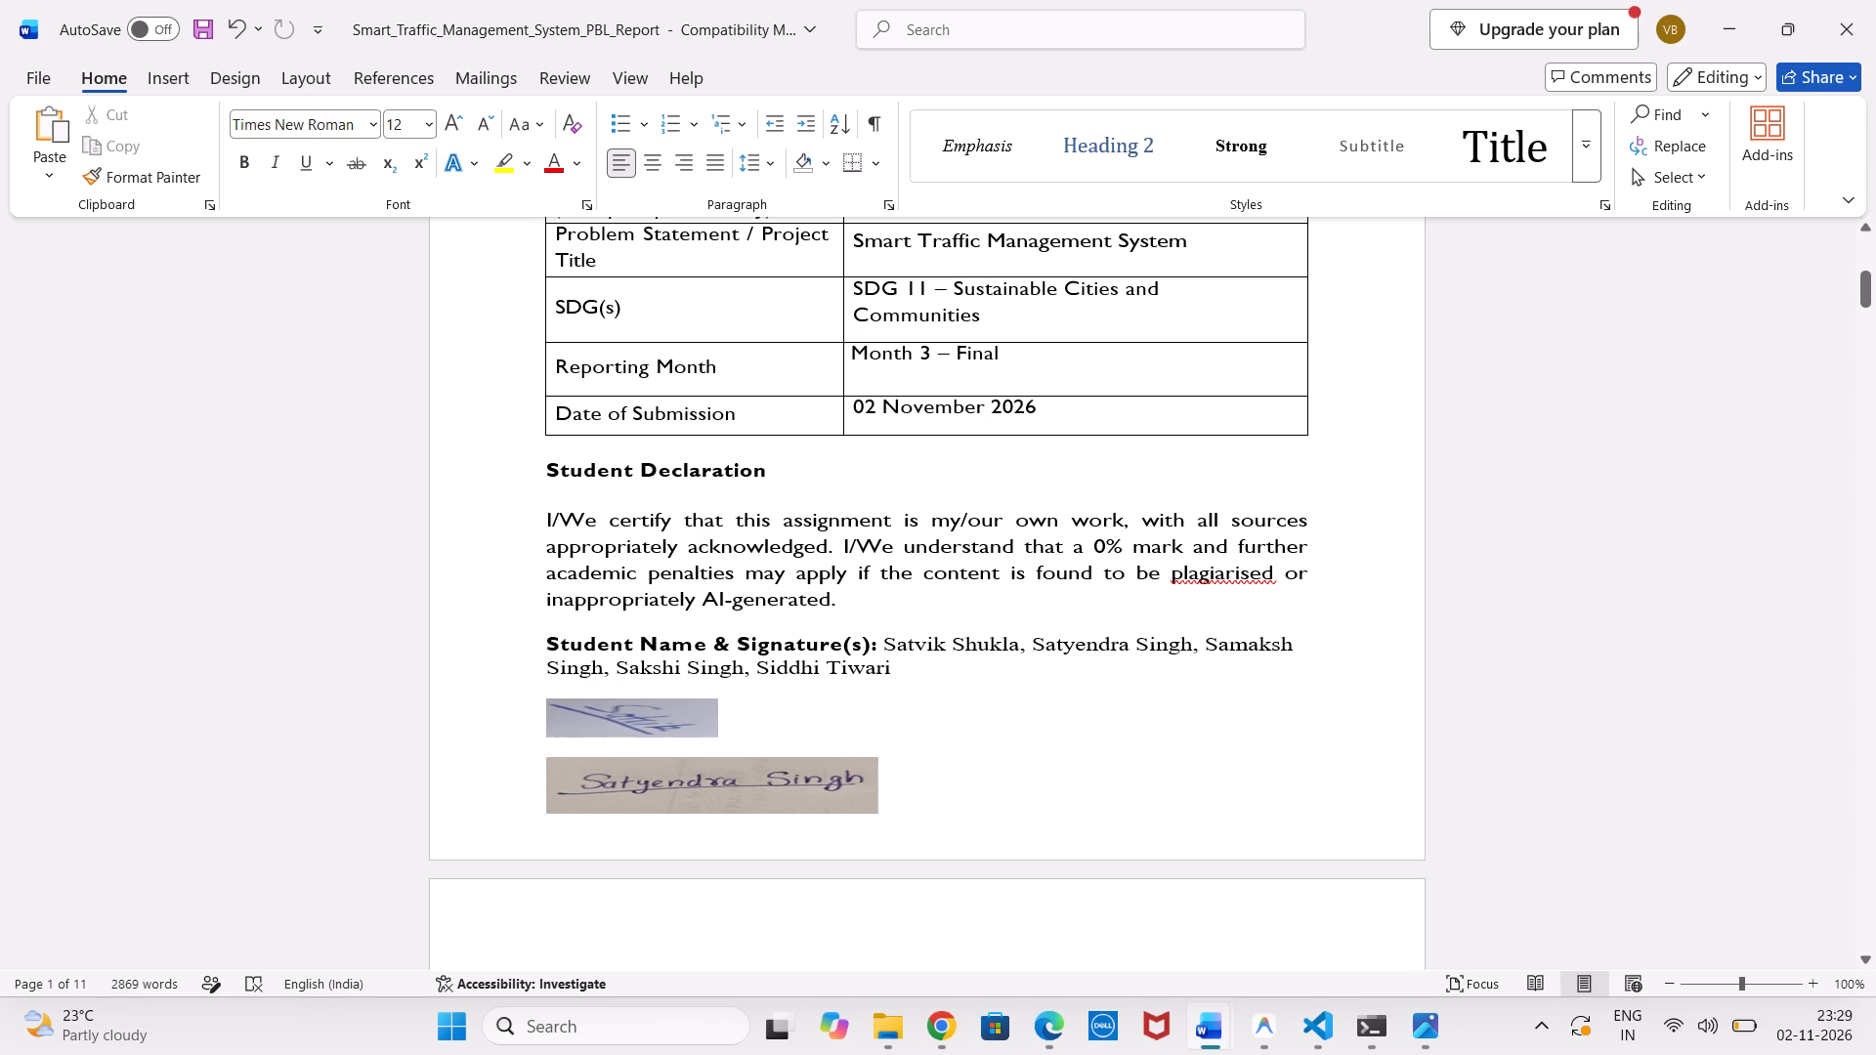
# Select the second signature picture in the Student Declaration to adjust its height from the bottom edge.
pyautogui.click(648, 809)
pyautogui.click(707, 821)
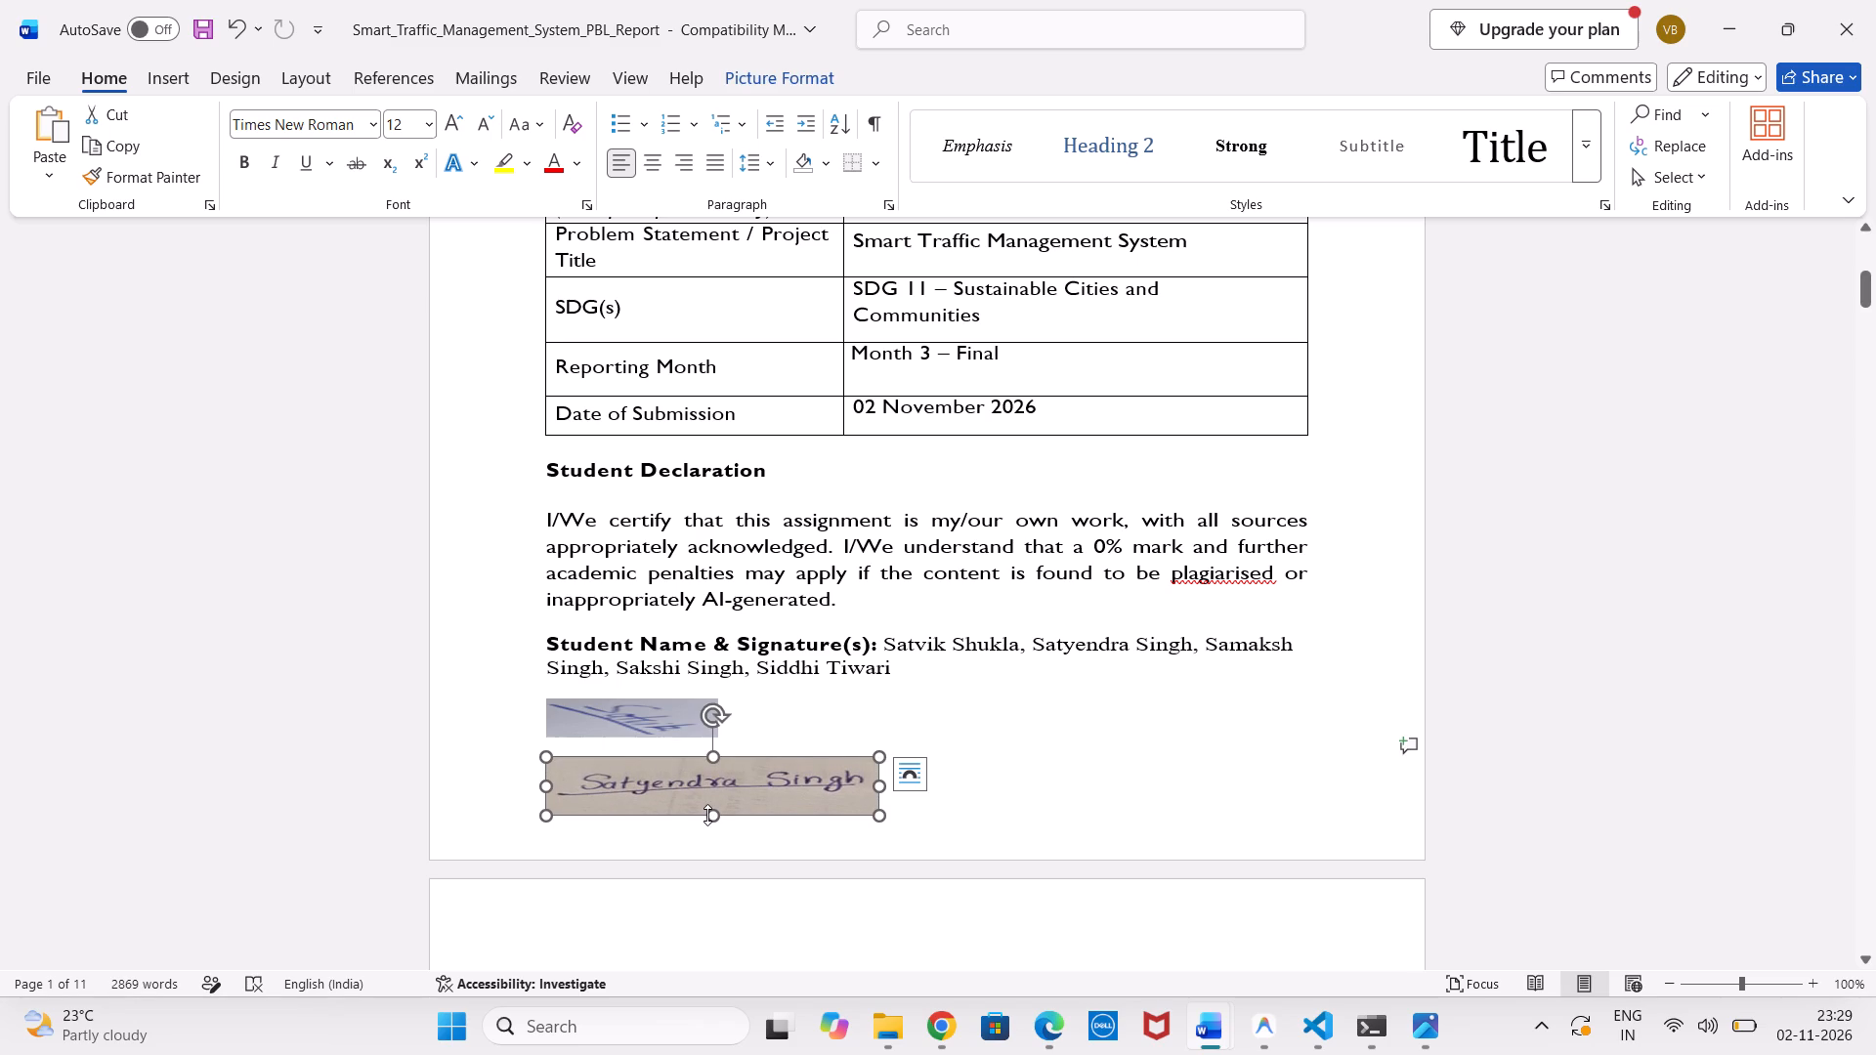
pyautogui.click(707, 815)
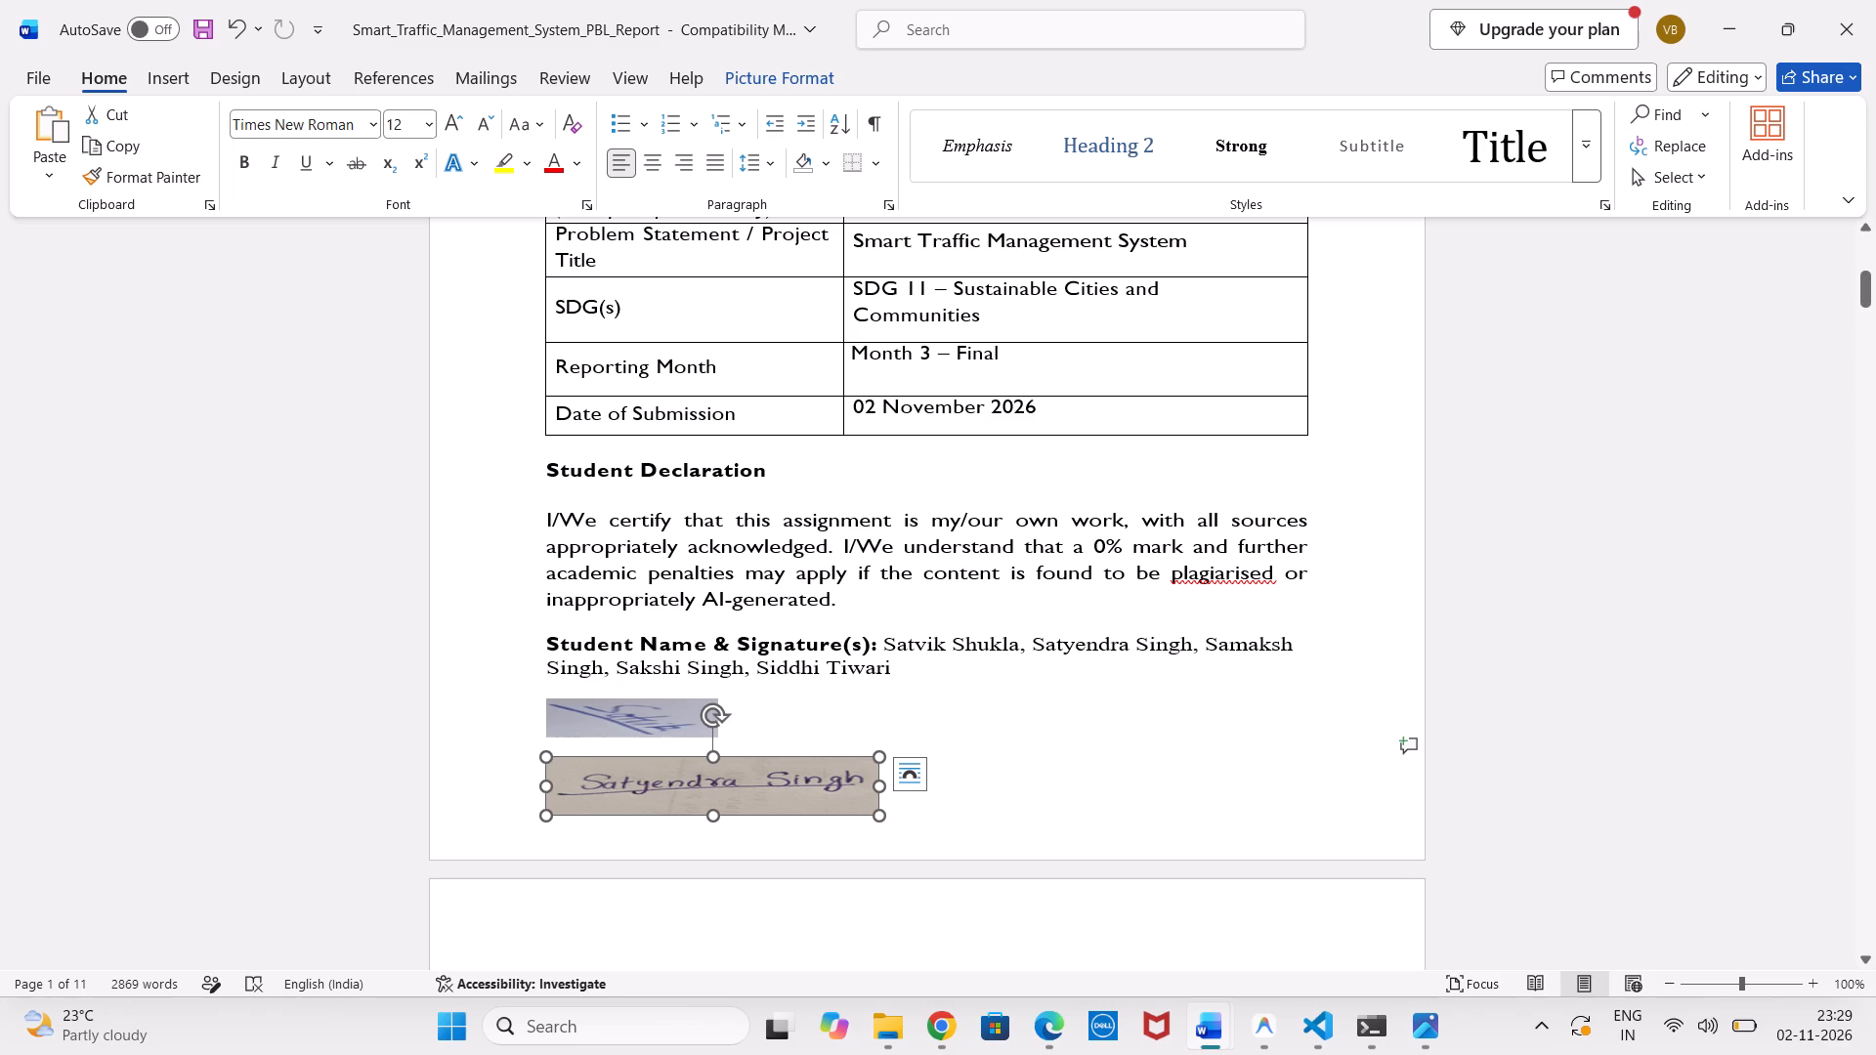
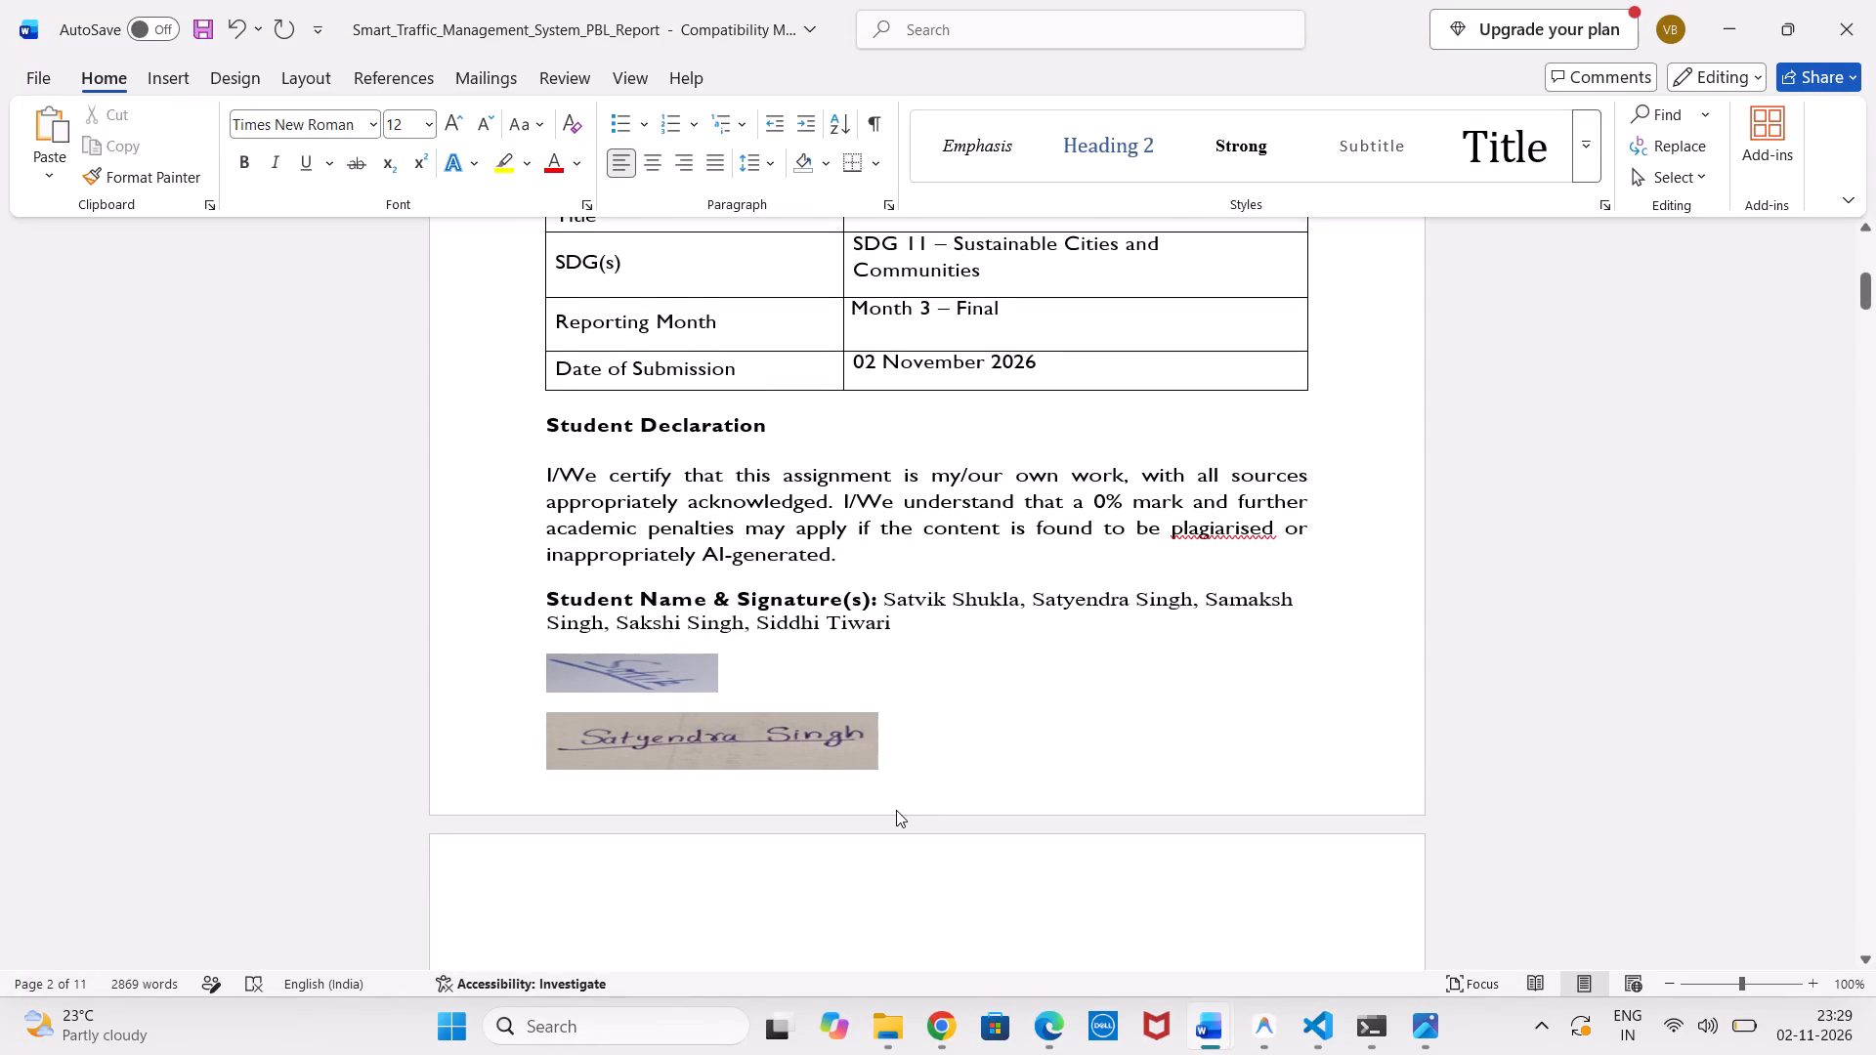
# Flatten the third student's signature picture above the Date line to about a quarter of its height and narrow it slightly.
pyautogui.click(829, 893)
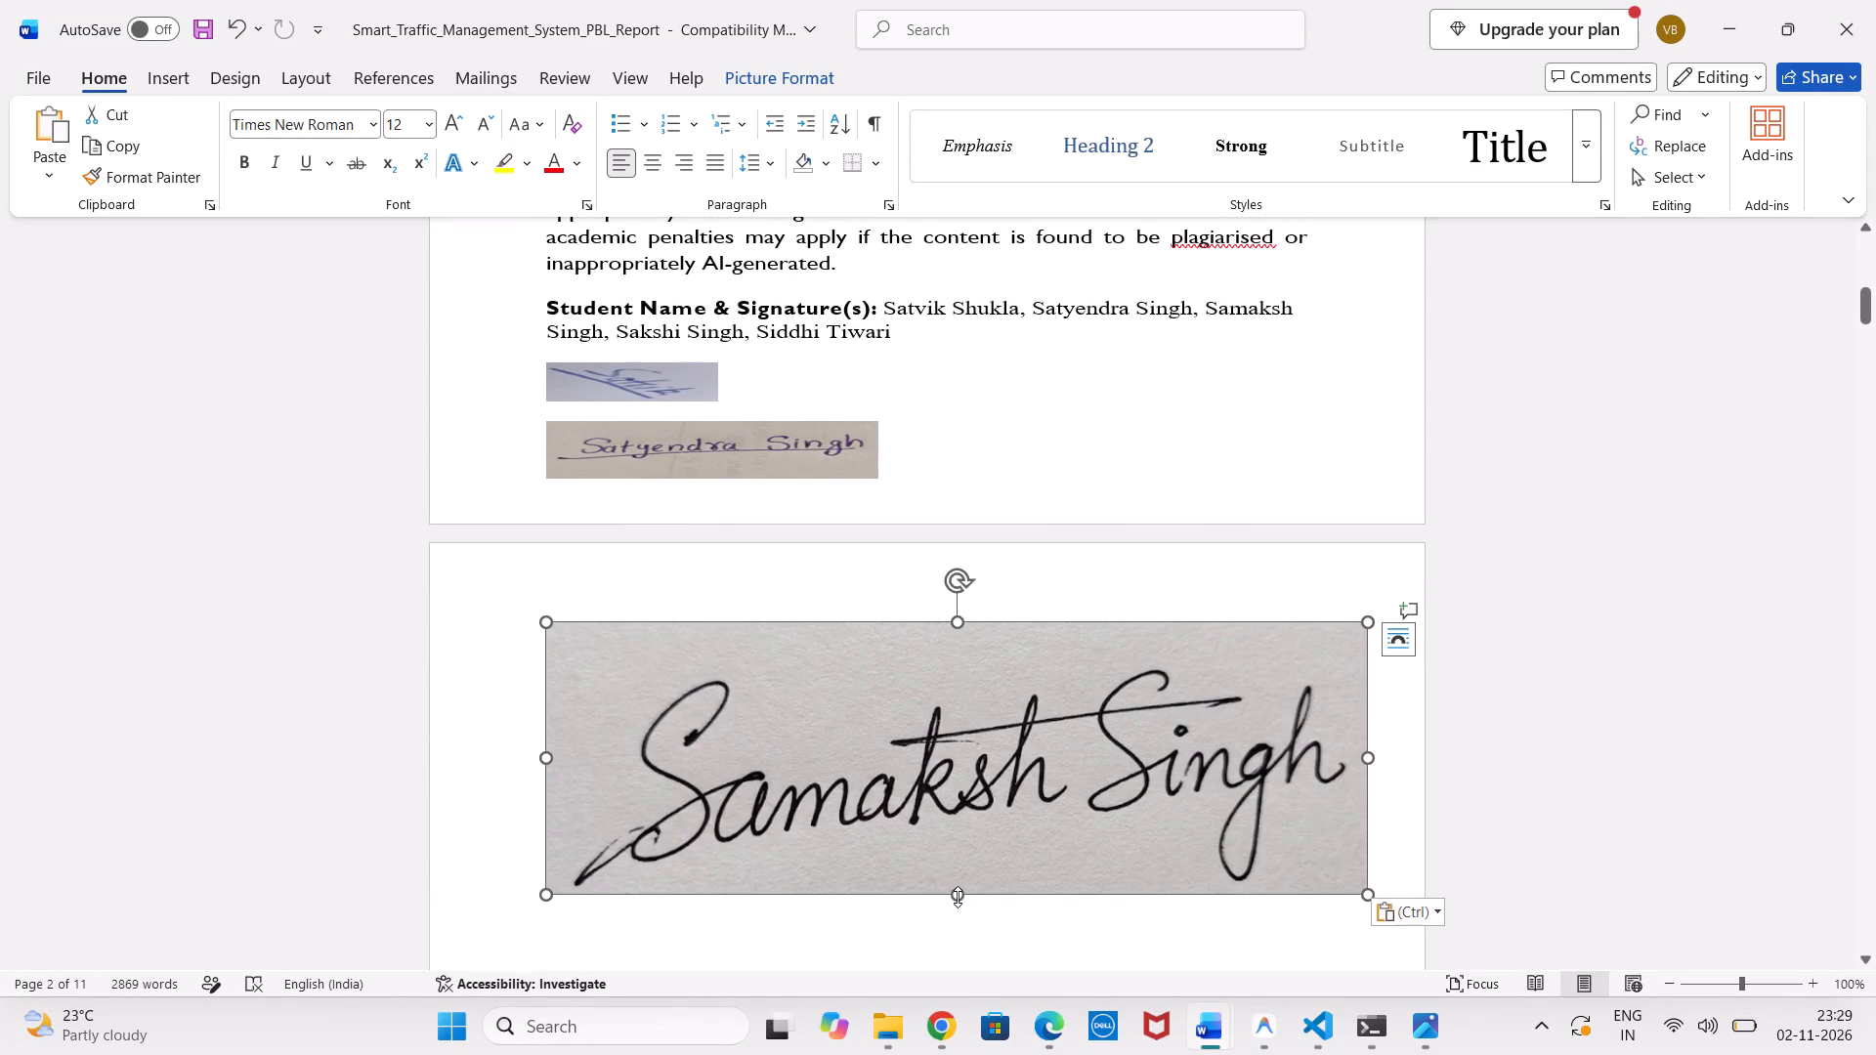
pyautogui.moveTo(958, 897); pyautogui.dragTo(934, 693)
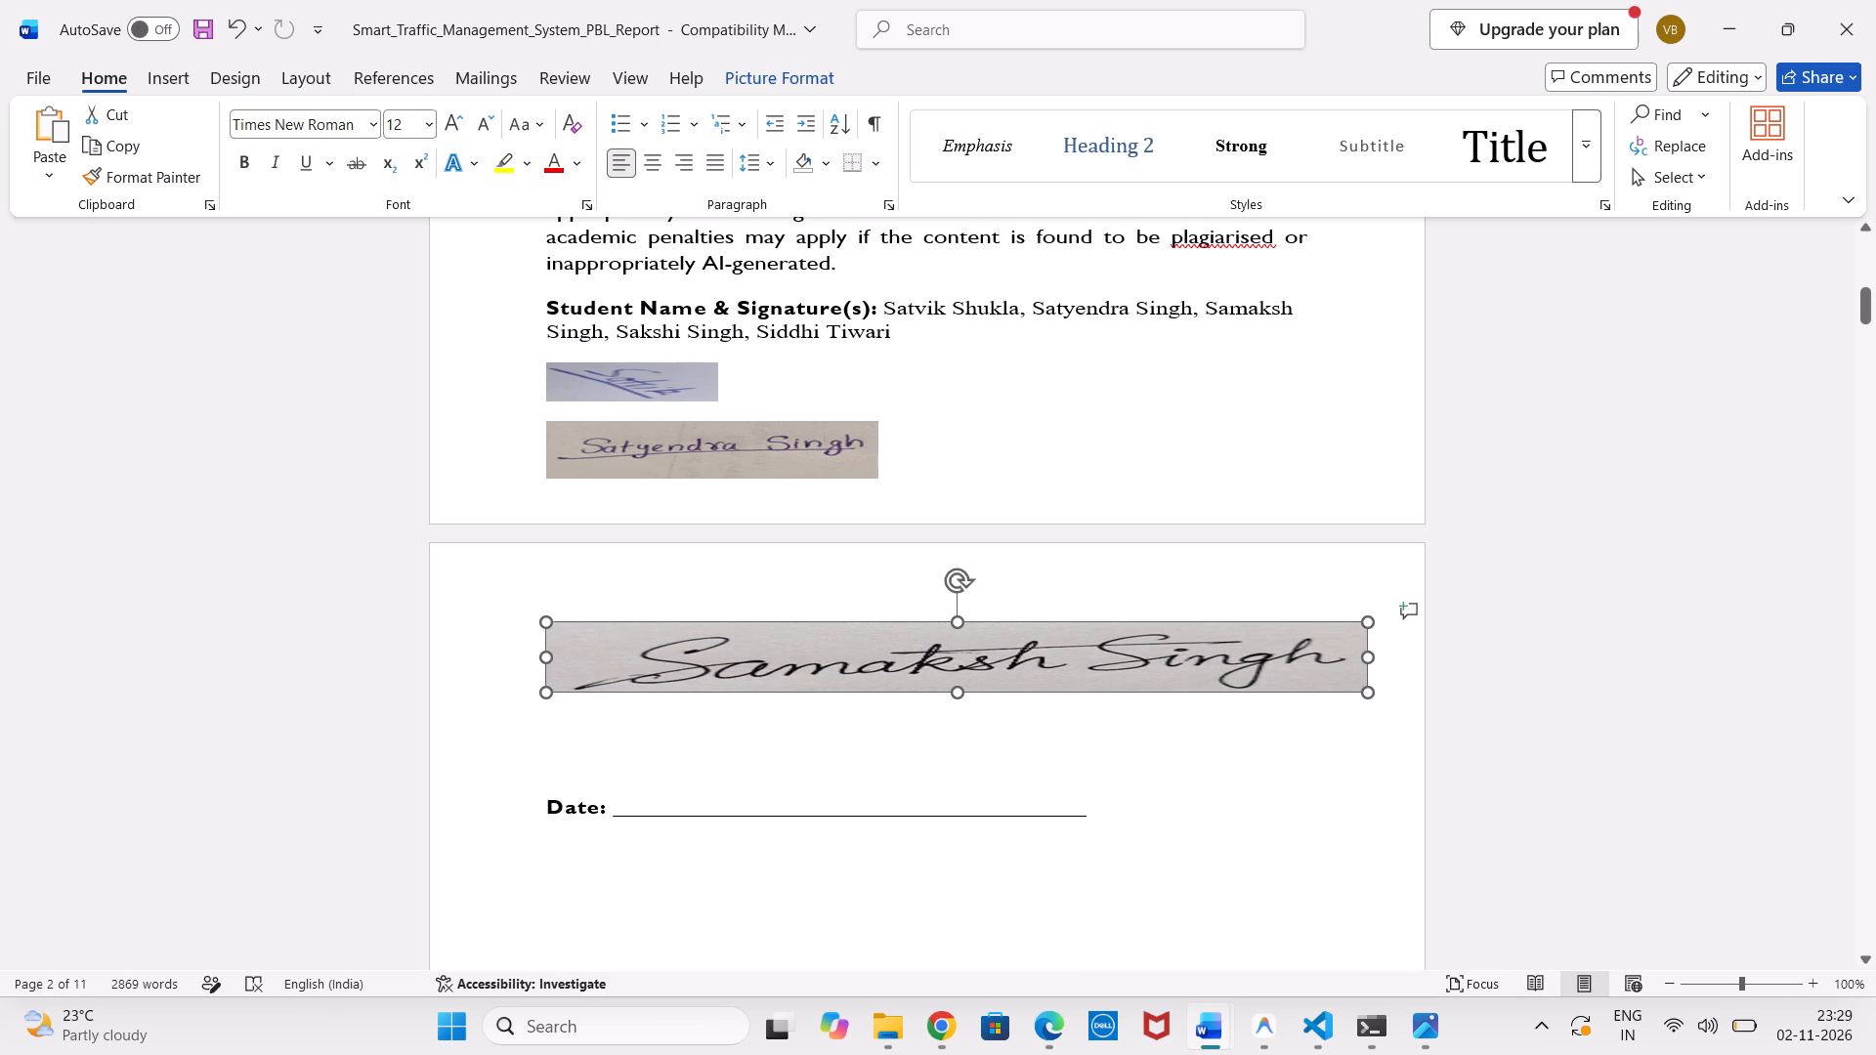
pyautogui.moveTo(542, 656); pyautogui.dragTo(627, 666)
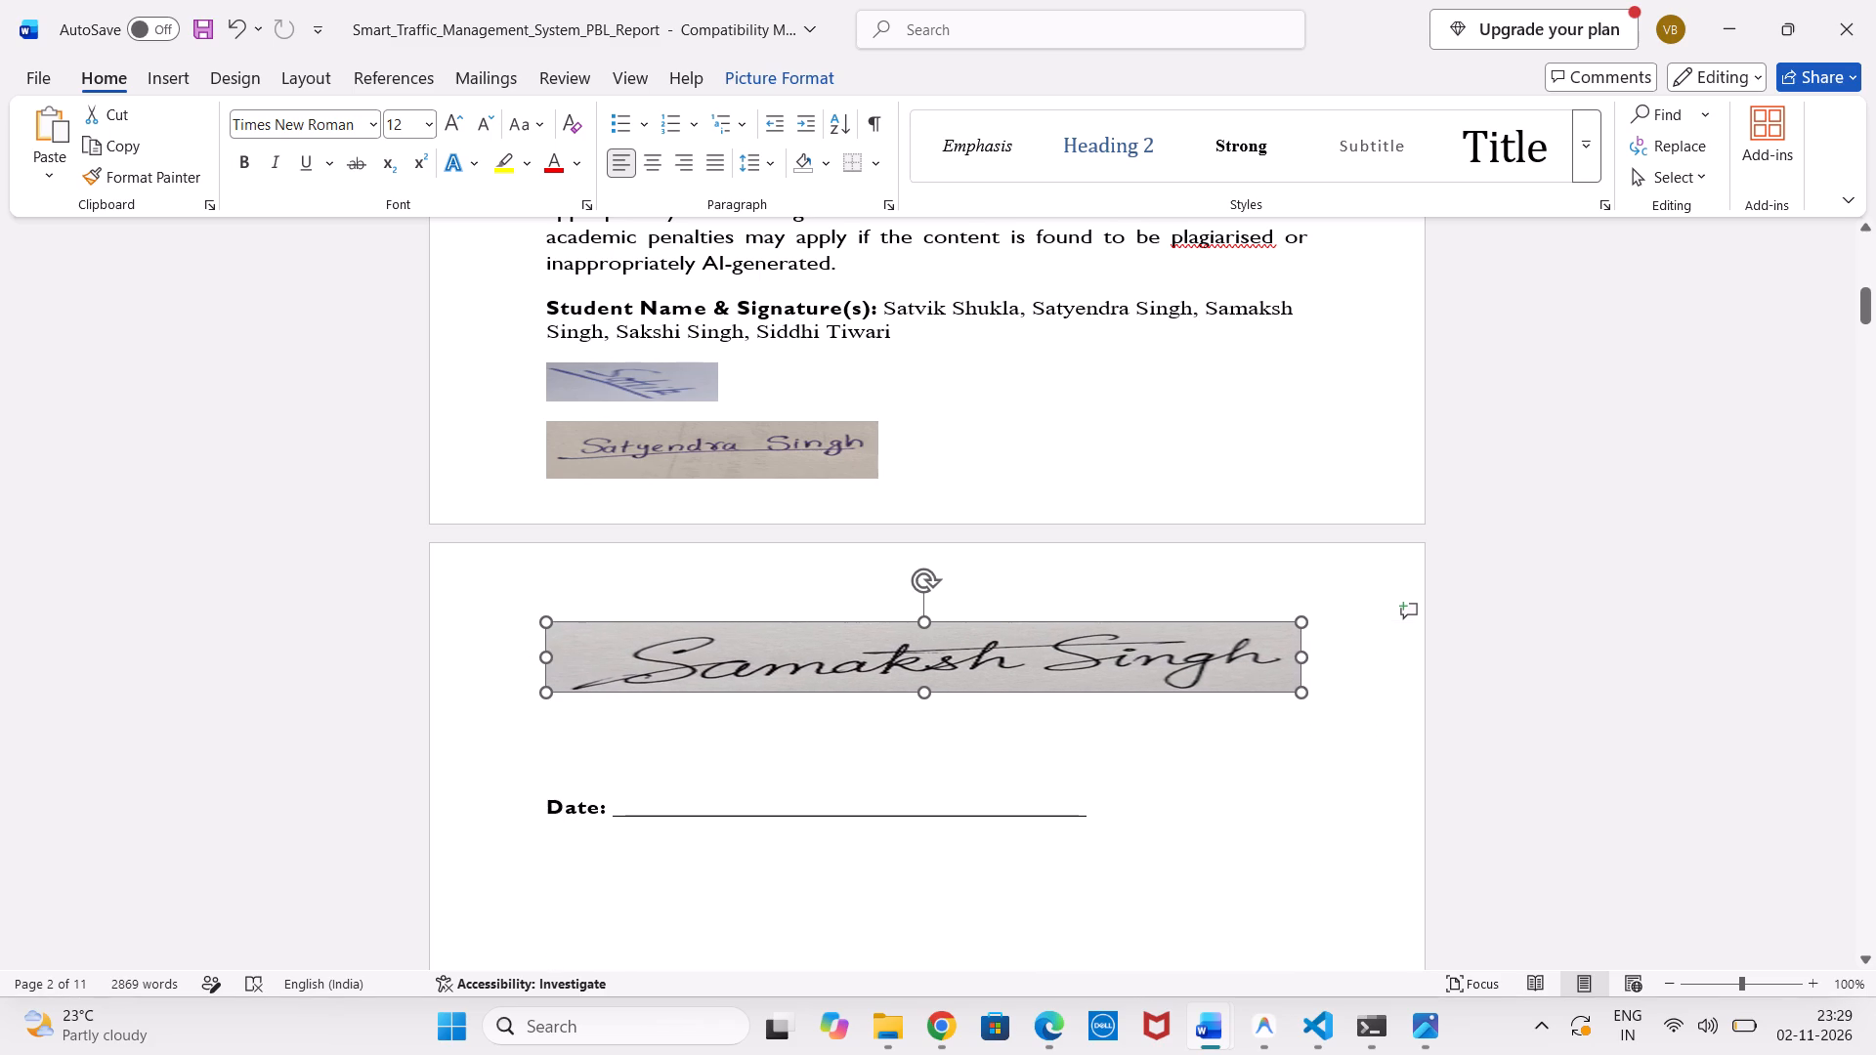
# Narrow the third signature picture, just above the Date line, to about 5.2 cm wide while keeping its height.
pyautogui.moveTo(627, 666); pyautogui.dragTo(1011, 809)
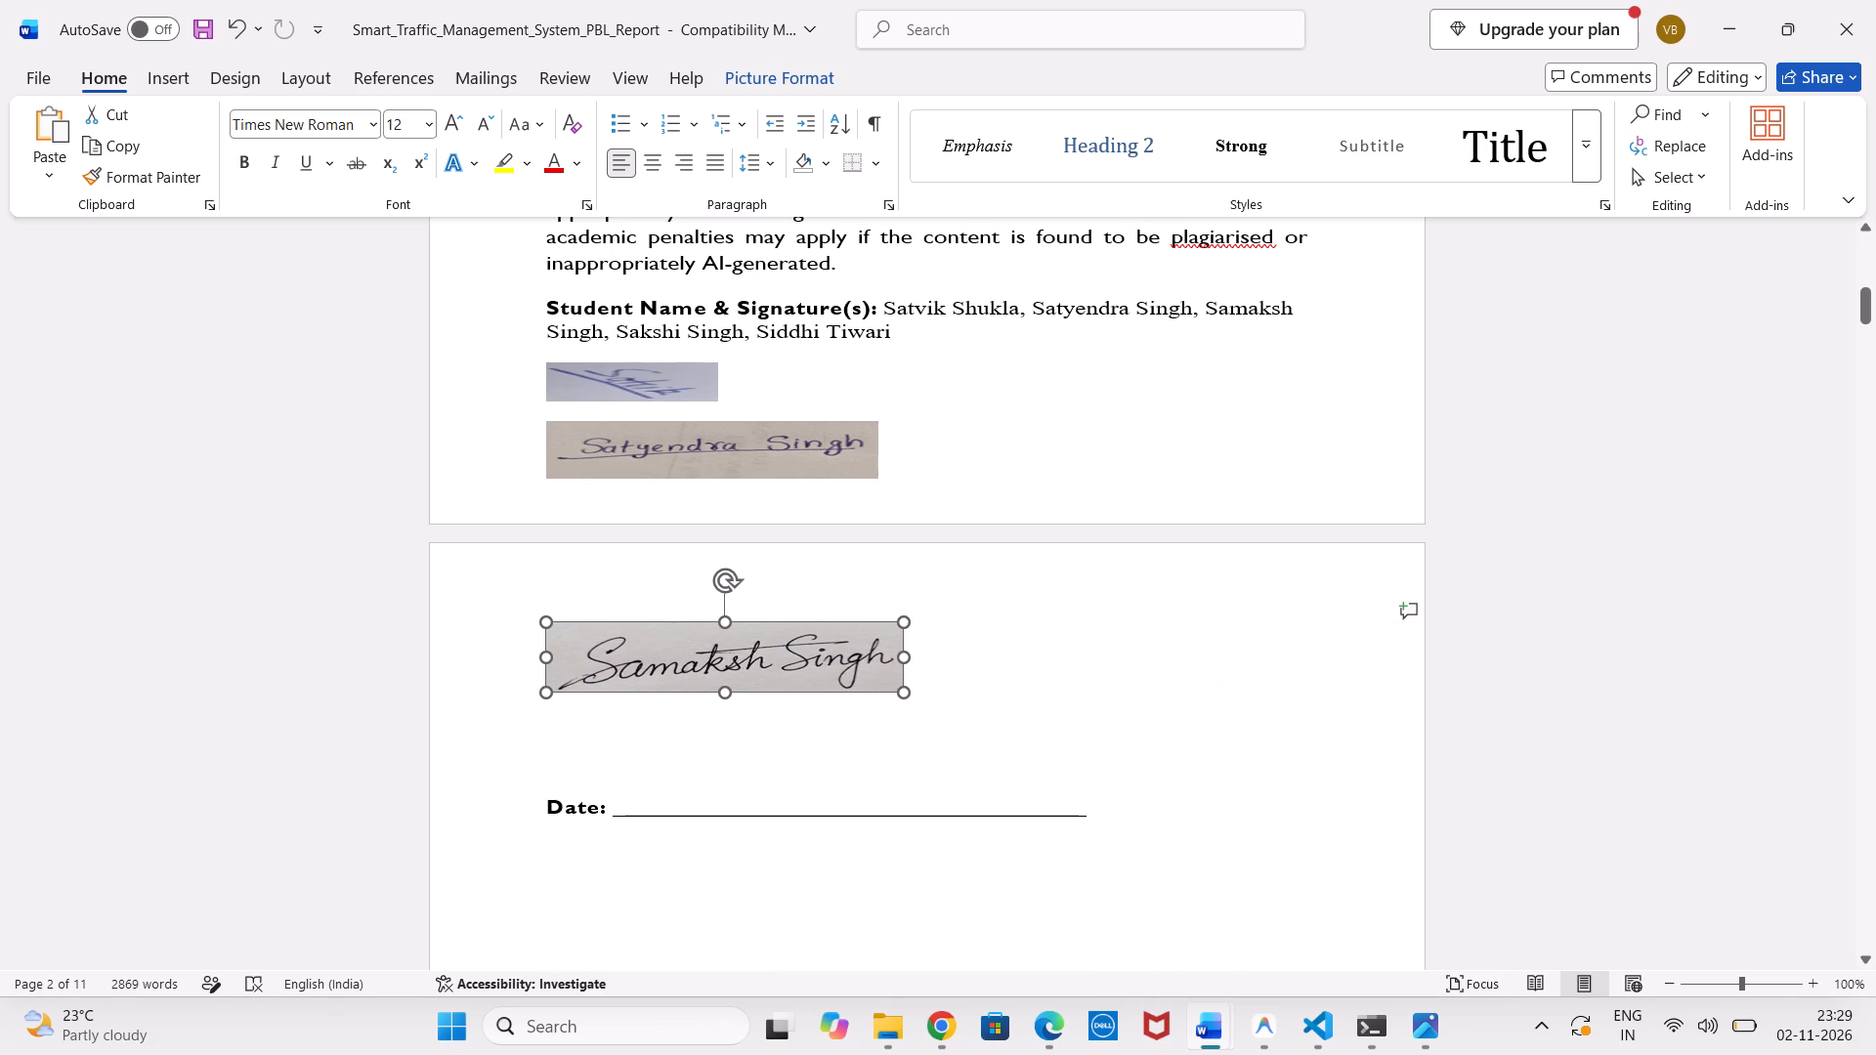
pyautogui.moveTo(1011, 809); pyautogui.dragTo(1180, 817)
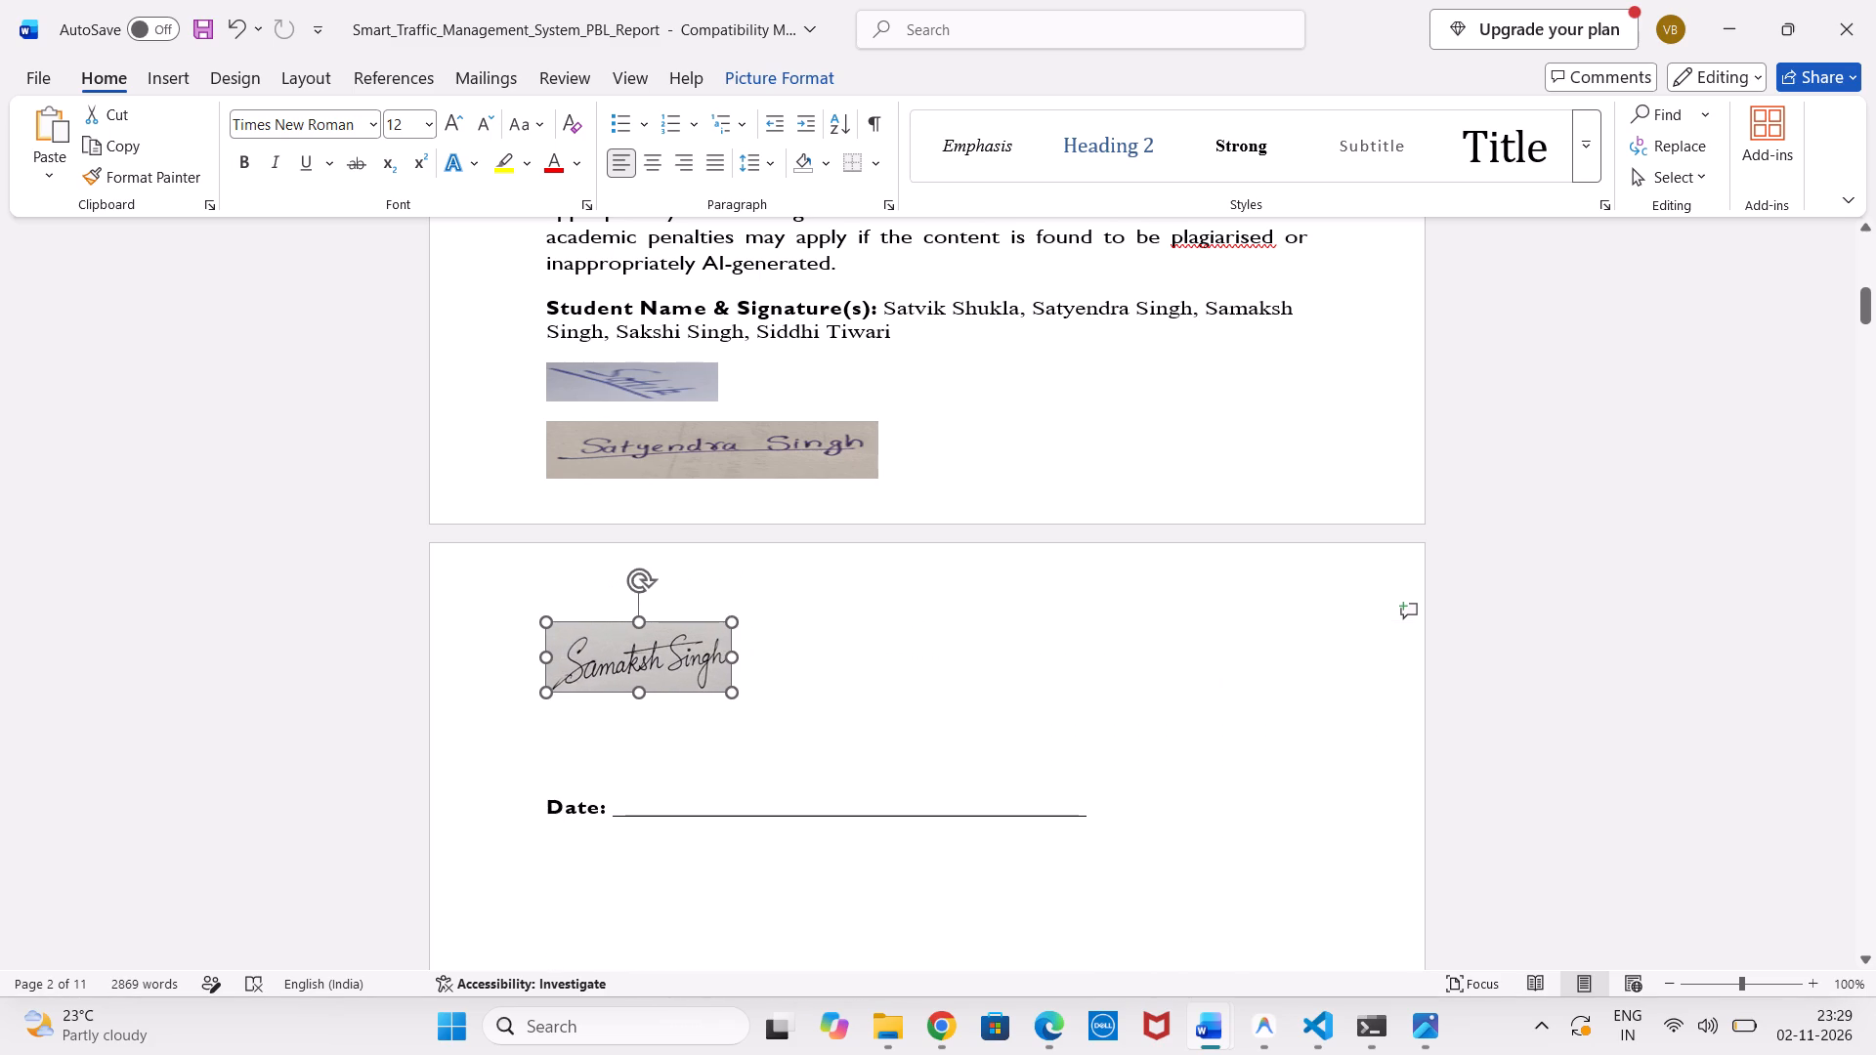
pyautogui.moveTo(1180, 817); pyautogui.dragTo(1126, 822)
pyautogui.click(1126, 822)
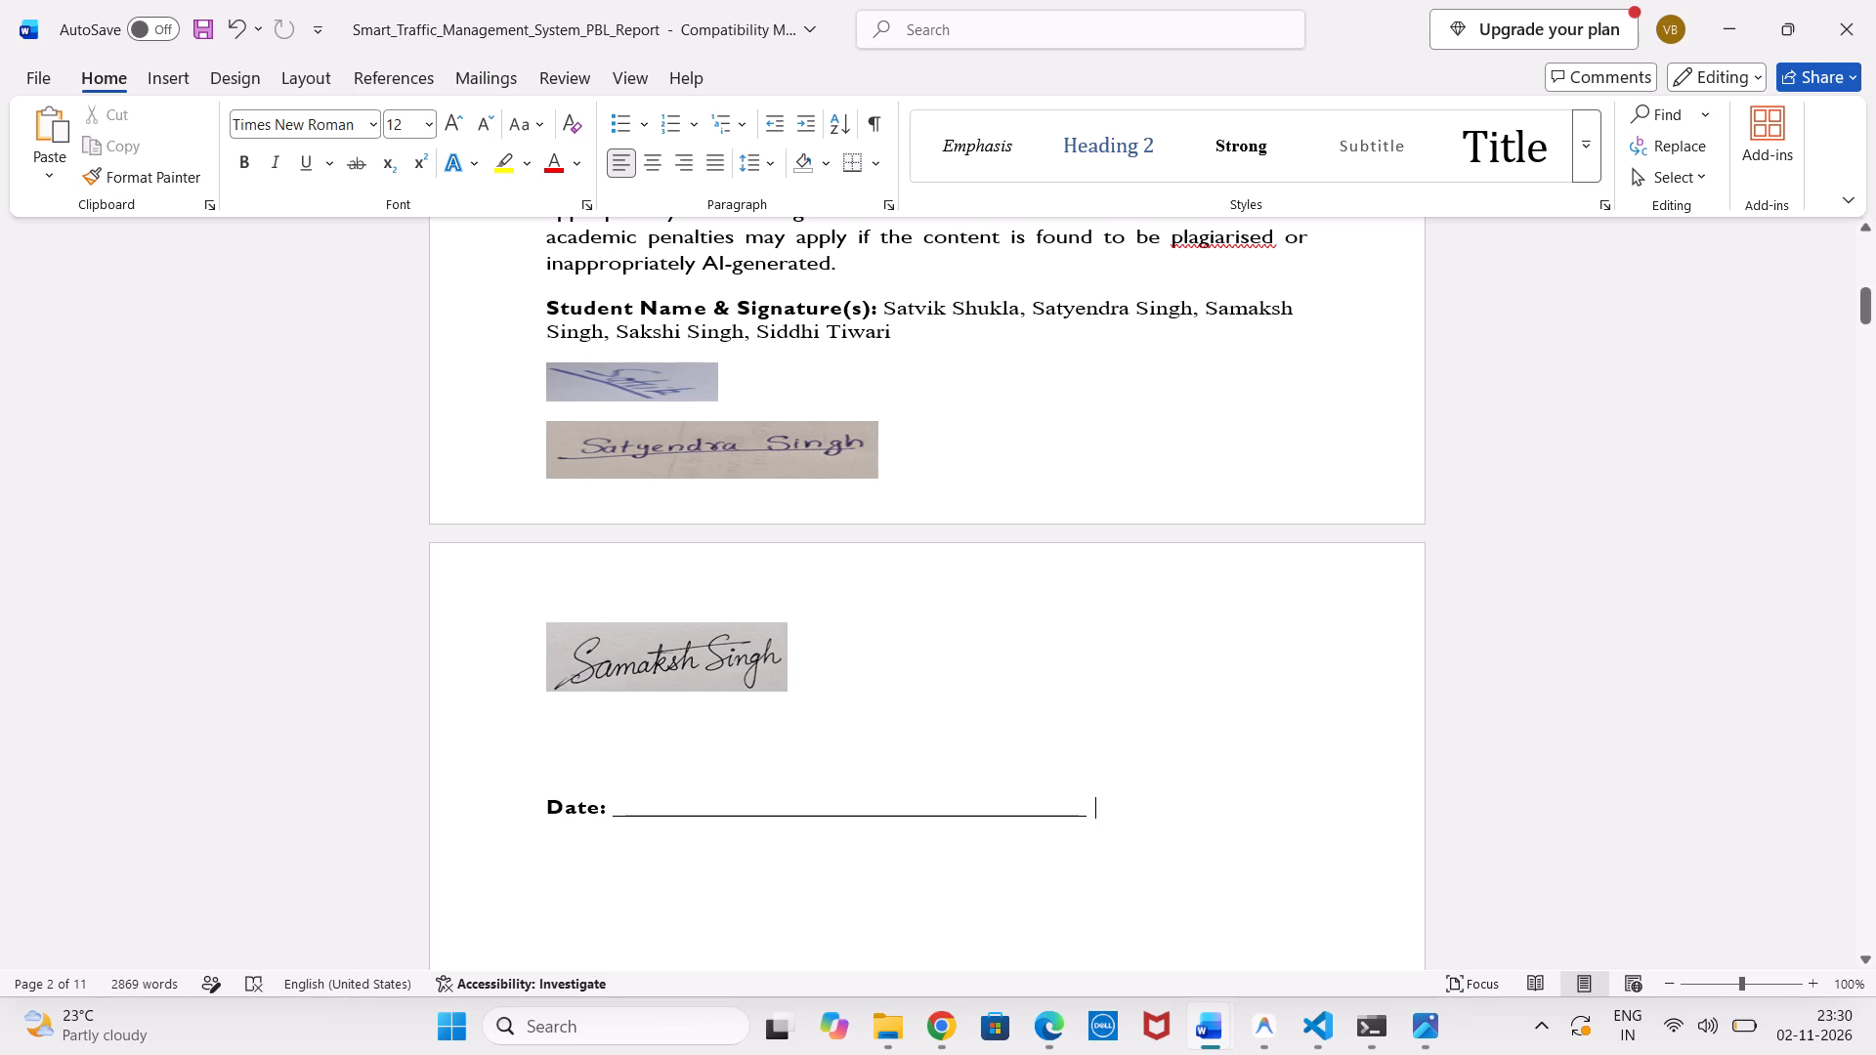
# Delete the empty line between BTech CSE and the PBL Progress Report heading on the first page.
pyautogui.scroll(7, 688, 662)
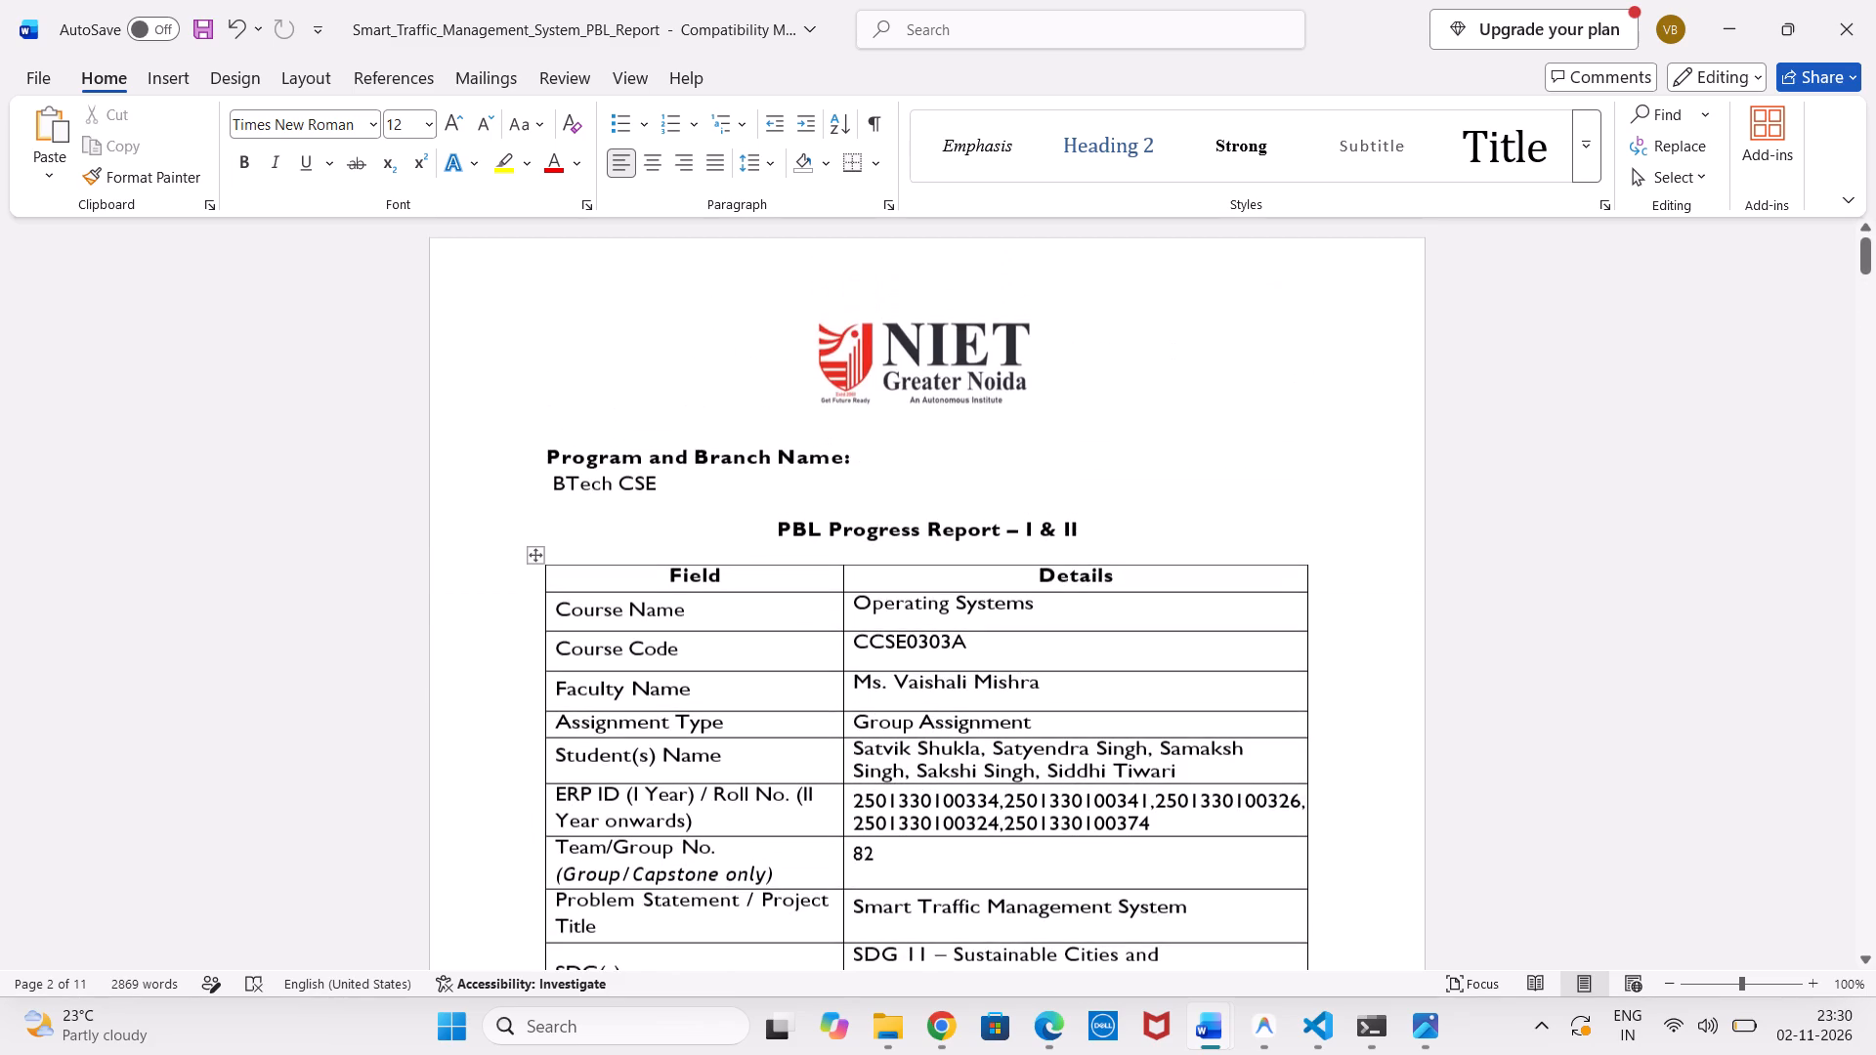
pyautogui.scroll(-1, 688, 662)
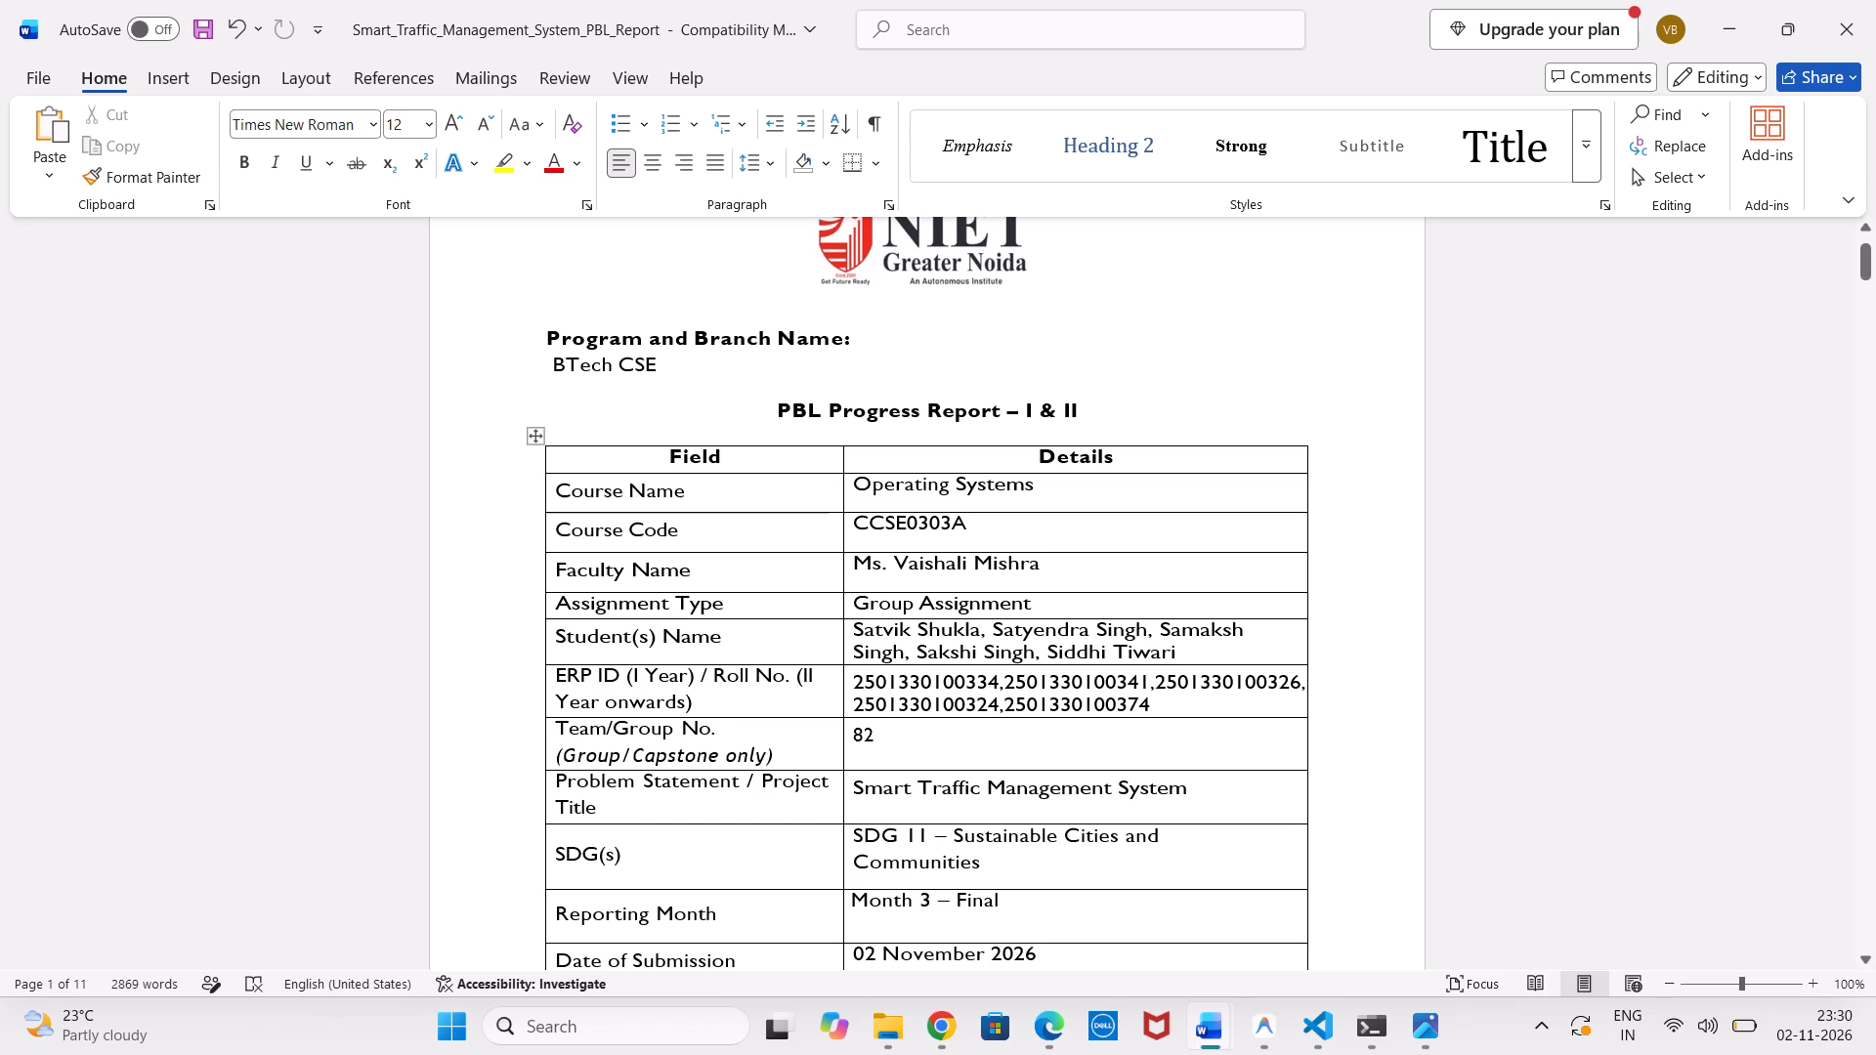
pyautogui.click(754, 389)
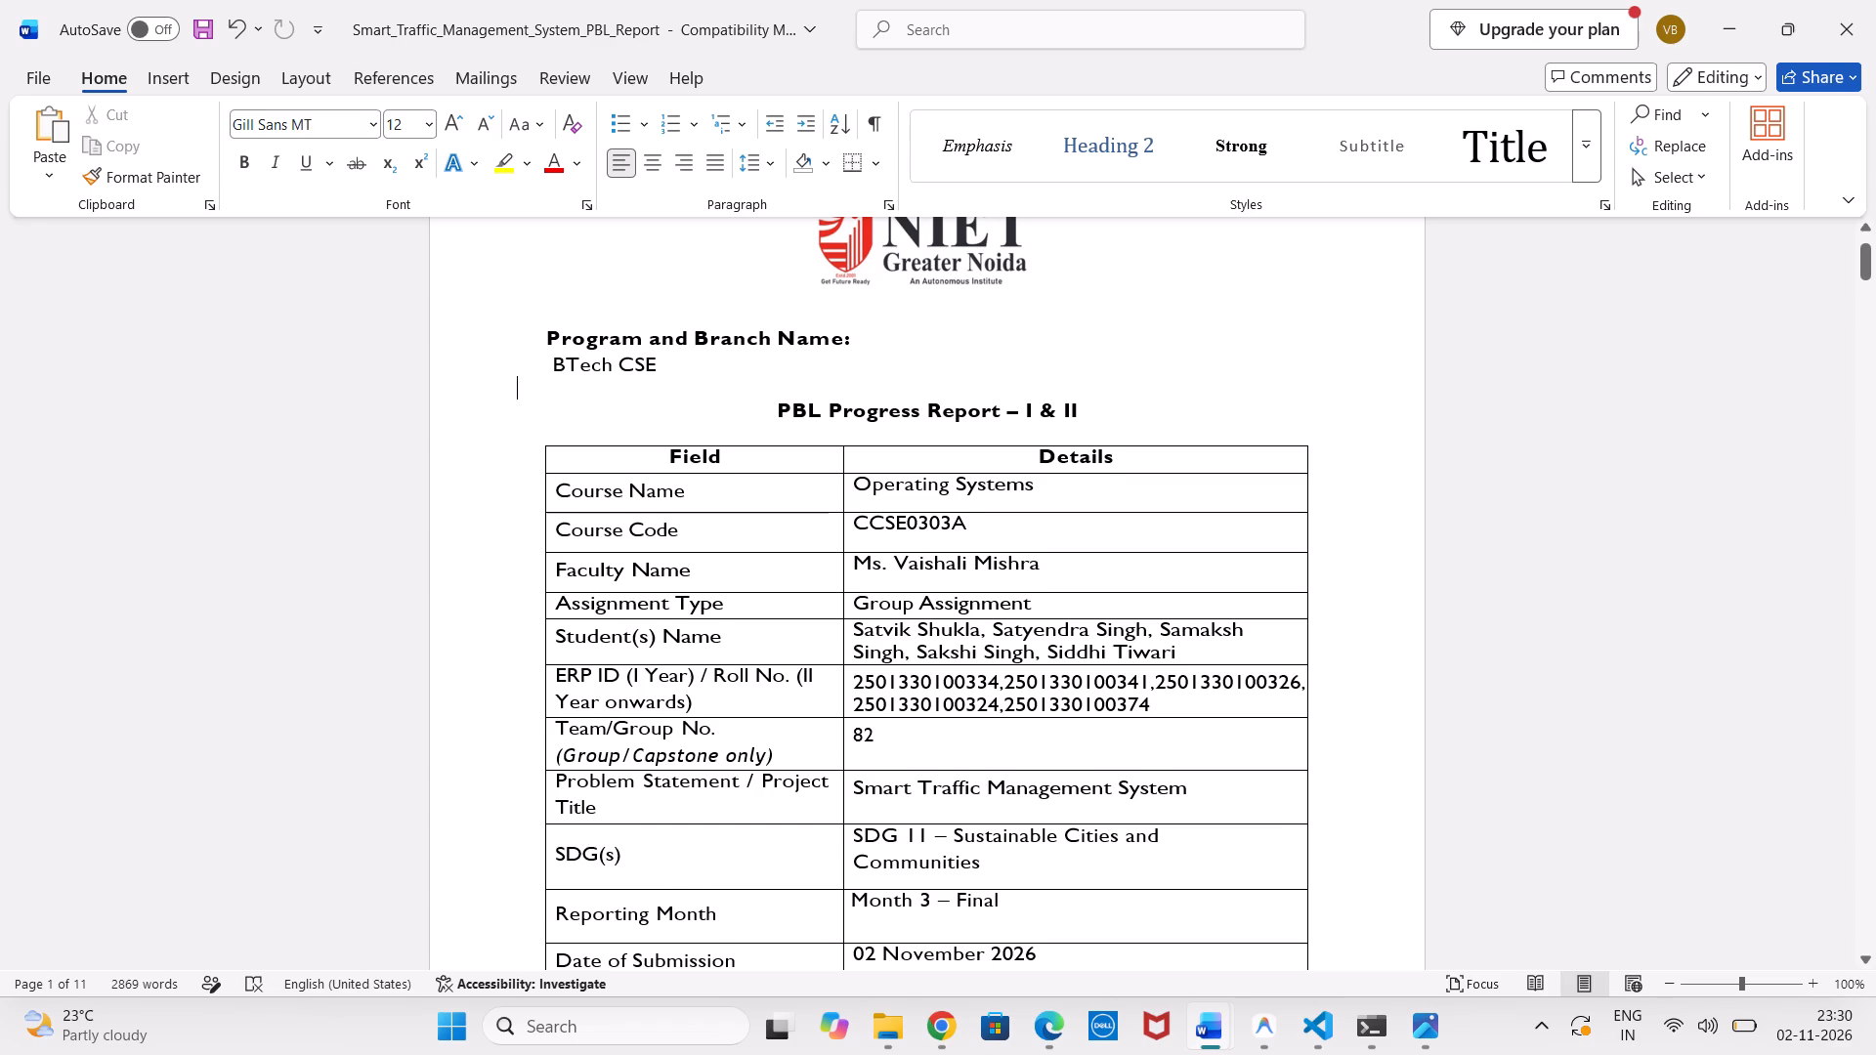
pyautogui.press('BackSpace')
# Reduce the height of the Date of Submission row in the details table so it fits its text tightly.
pyautogui.scroll(-2, 708, 572)
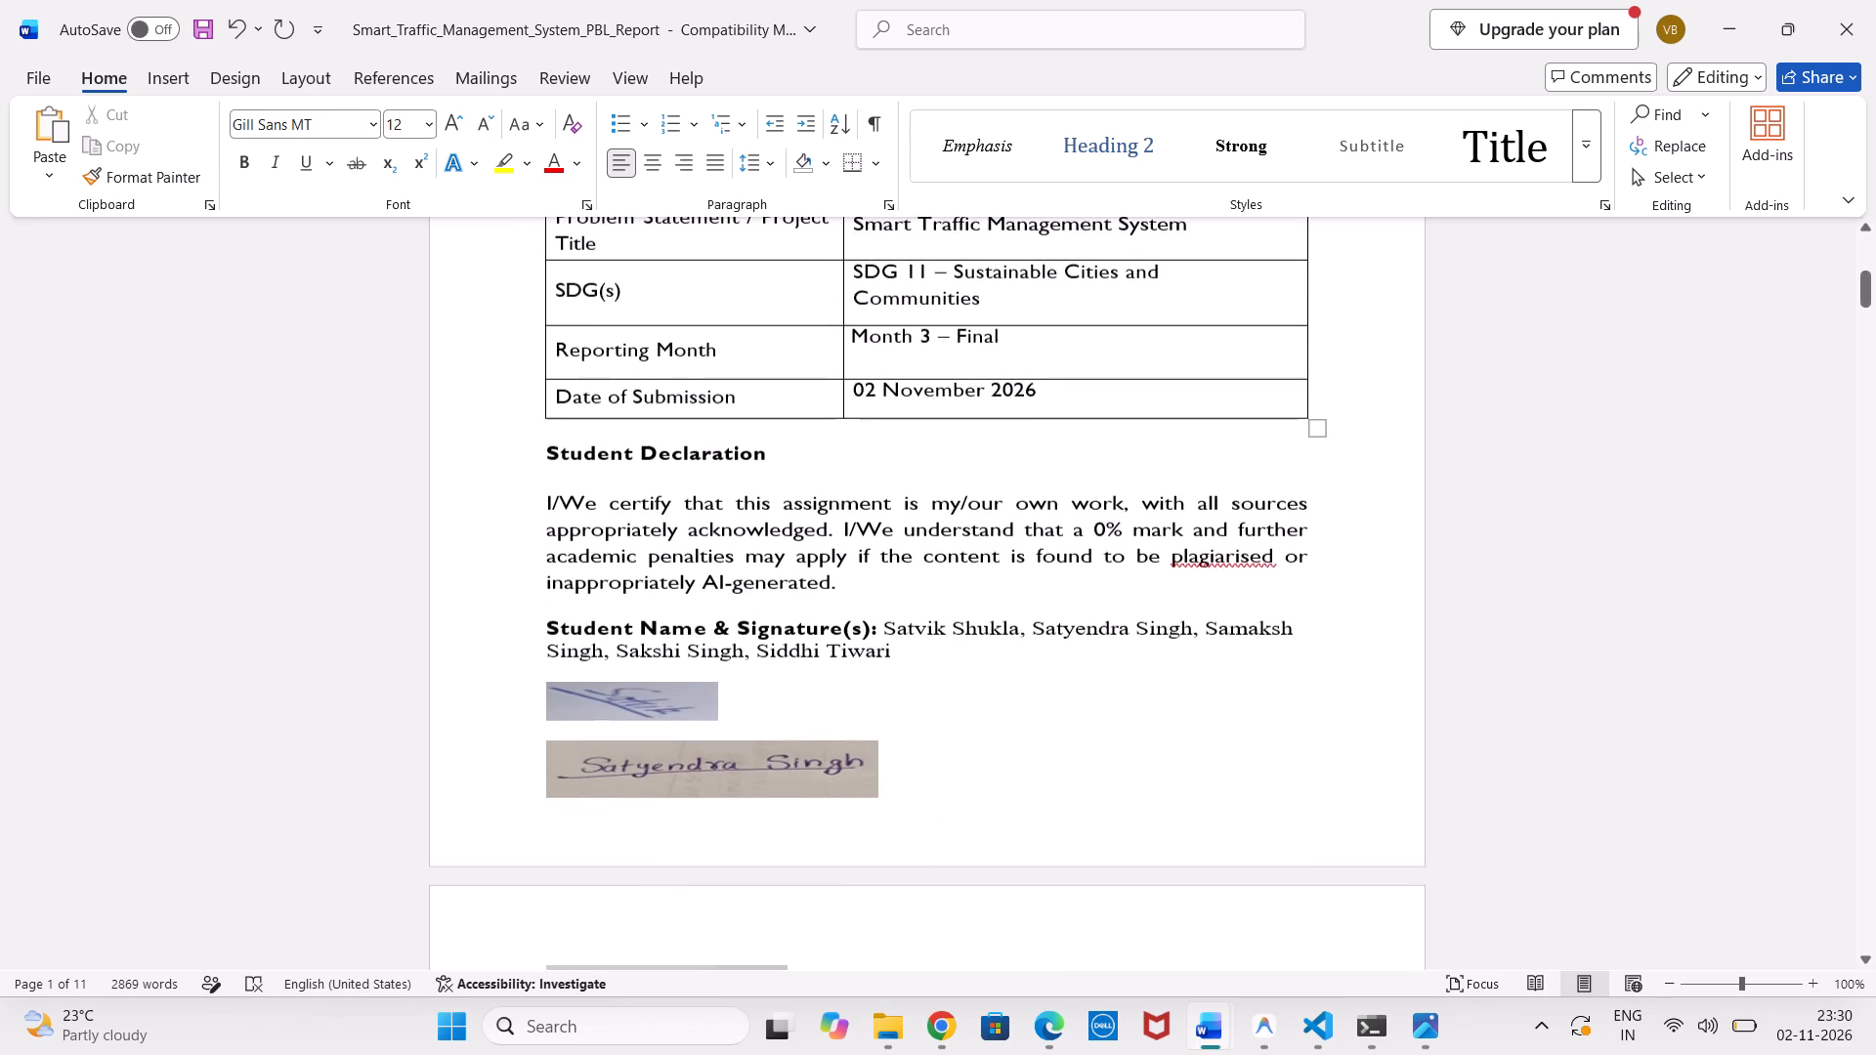
pyautogui.scroll(1, 829, 466)
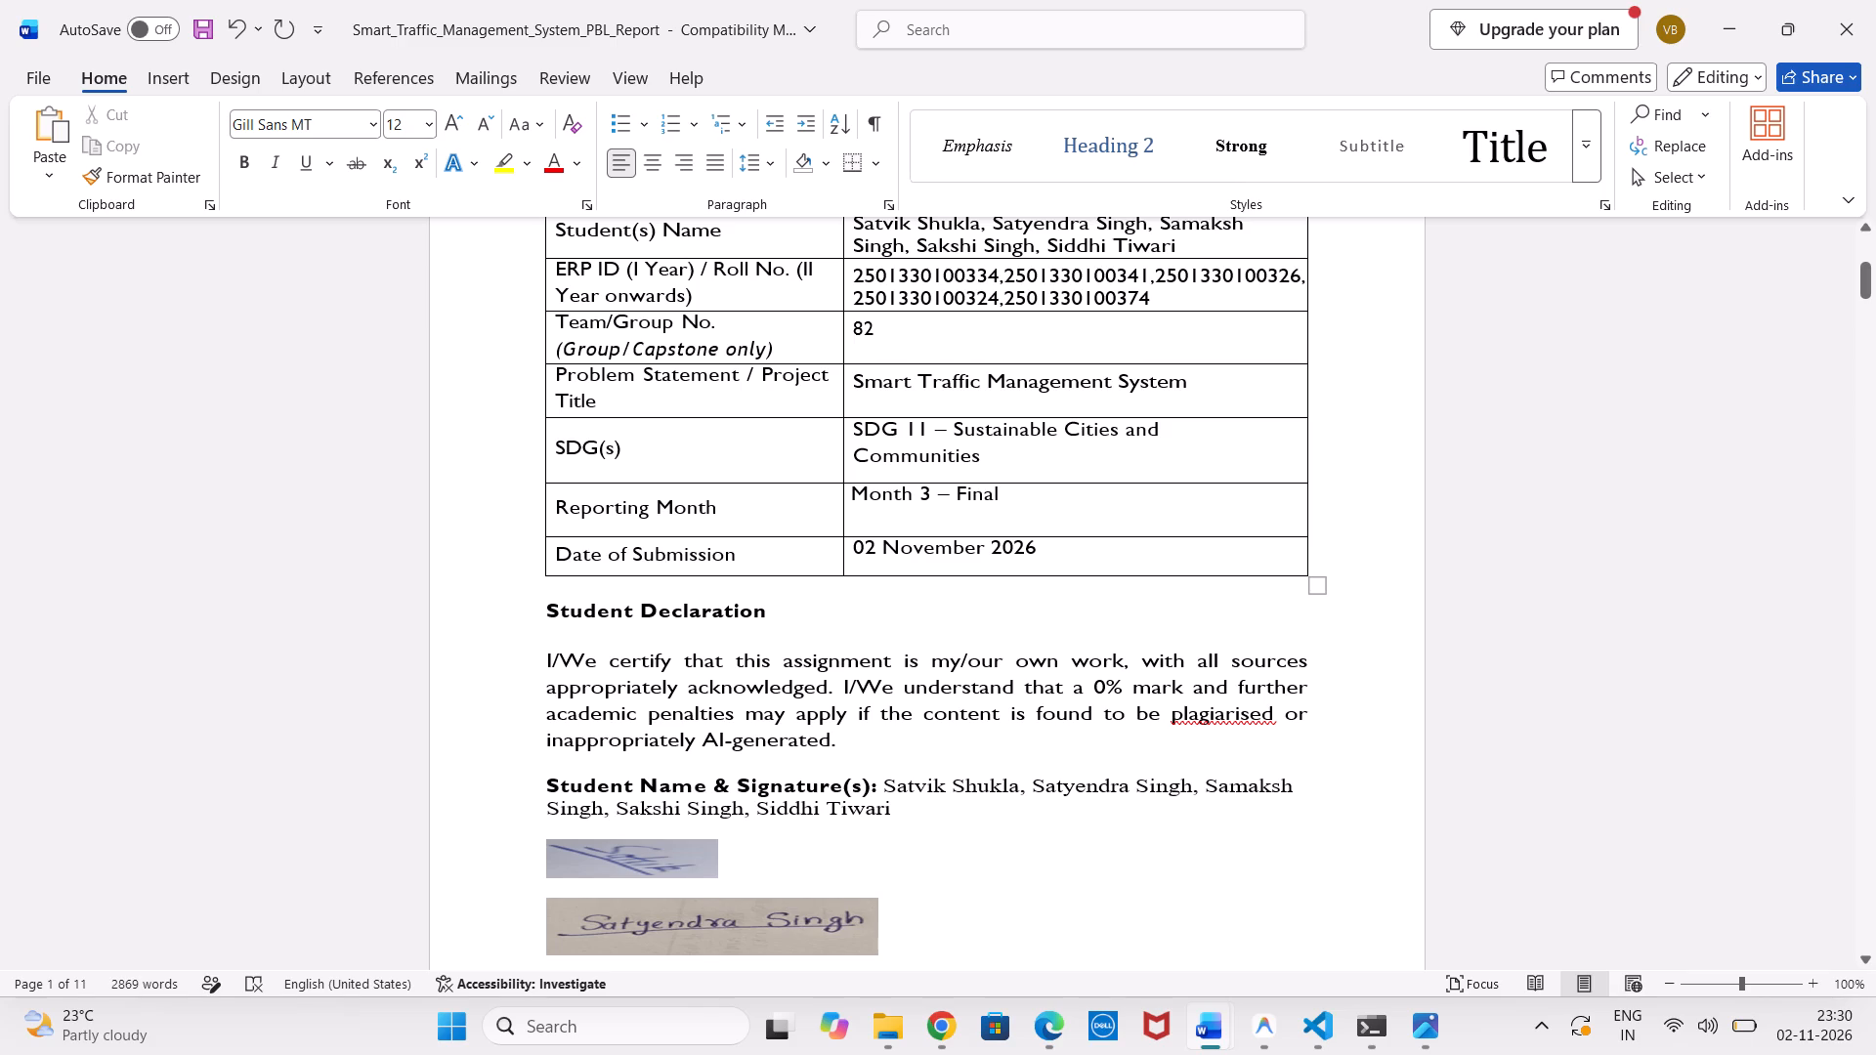
pyautogui.moveTo(858, 573); pyautogui.dragTo(860, 492)
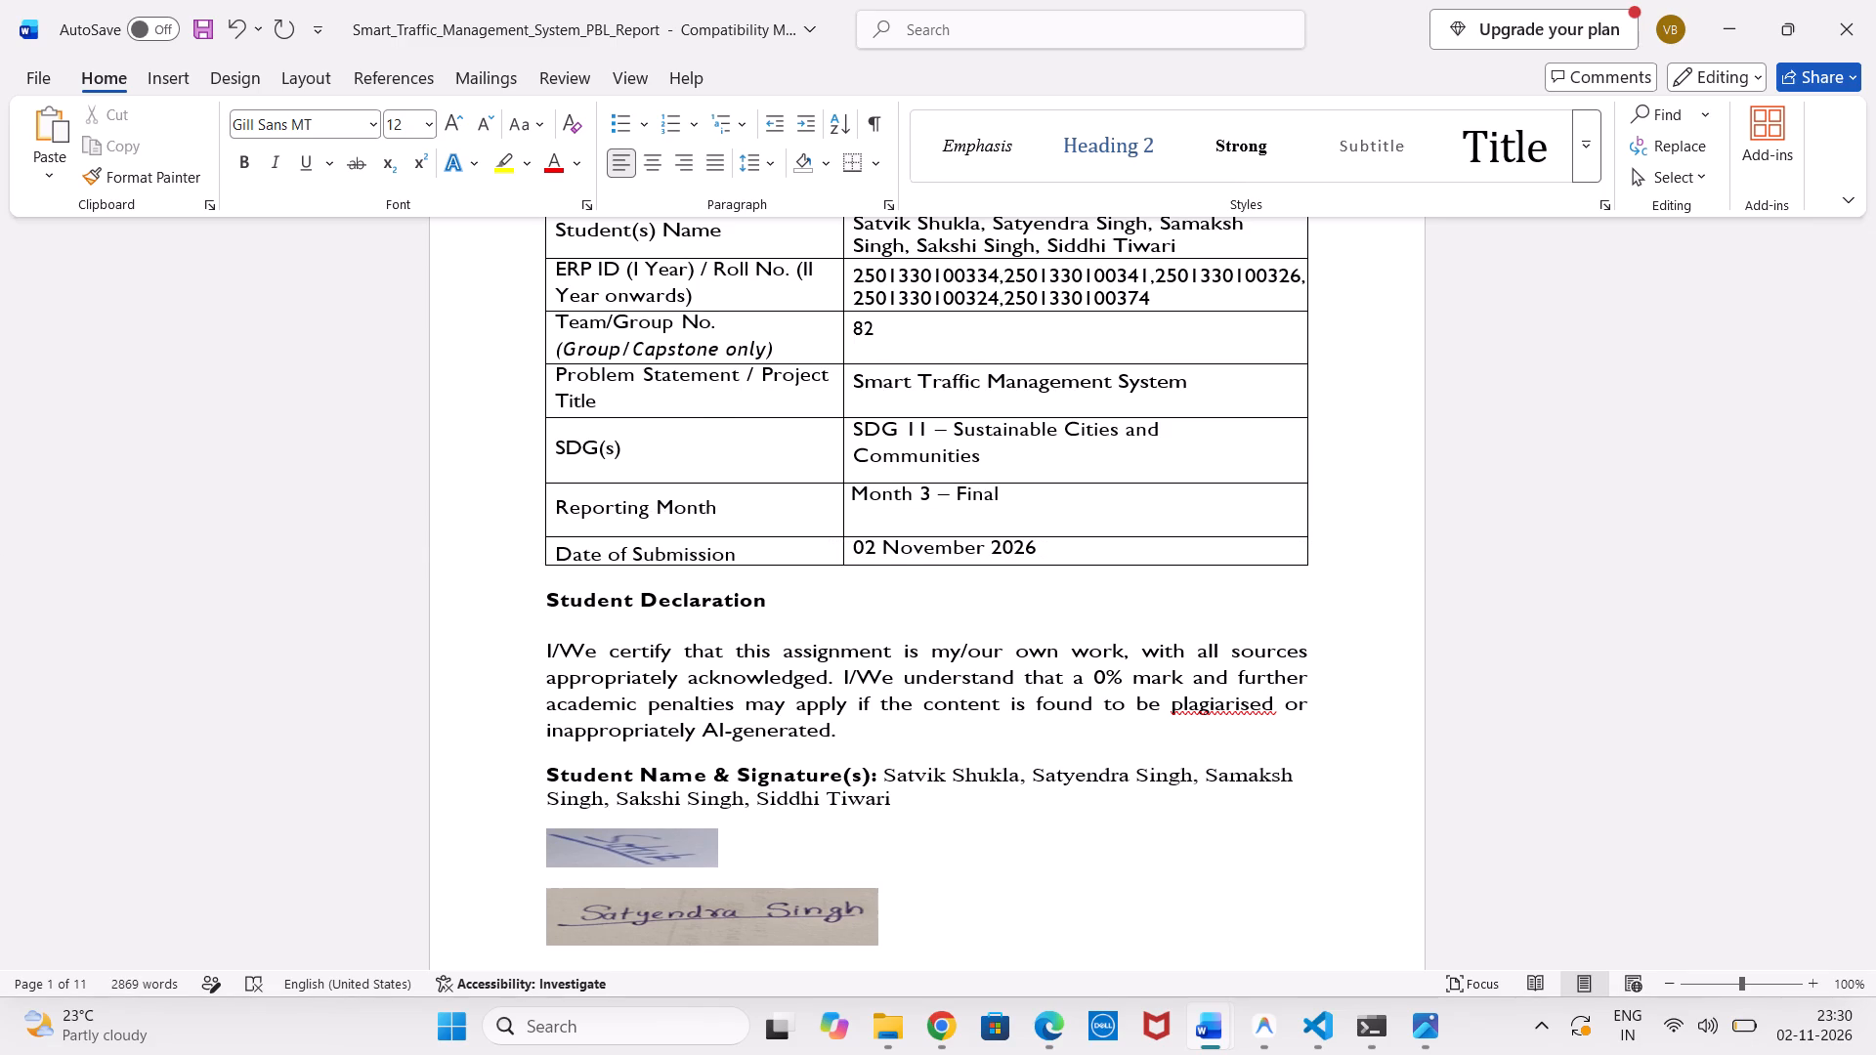
pyautogui.scroll(-2, 869, 608)
pyautogui.scroll(1, 869, 608)
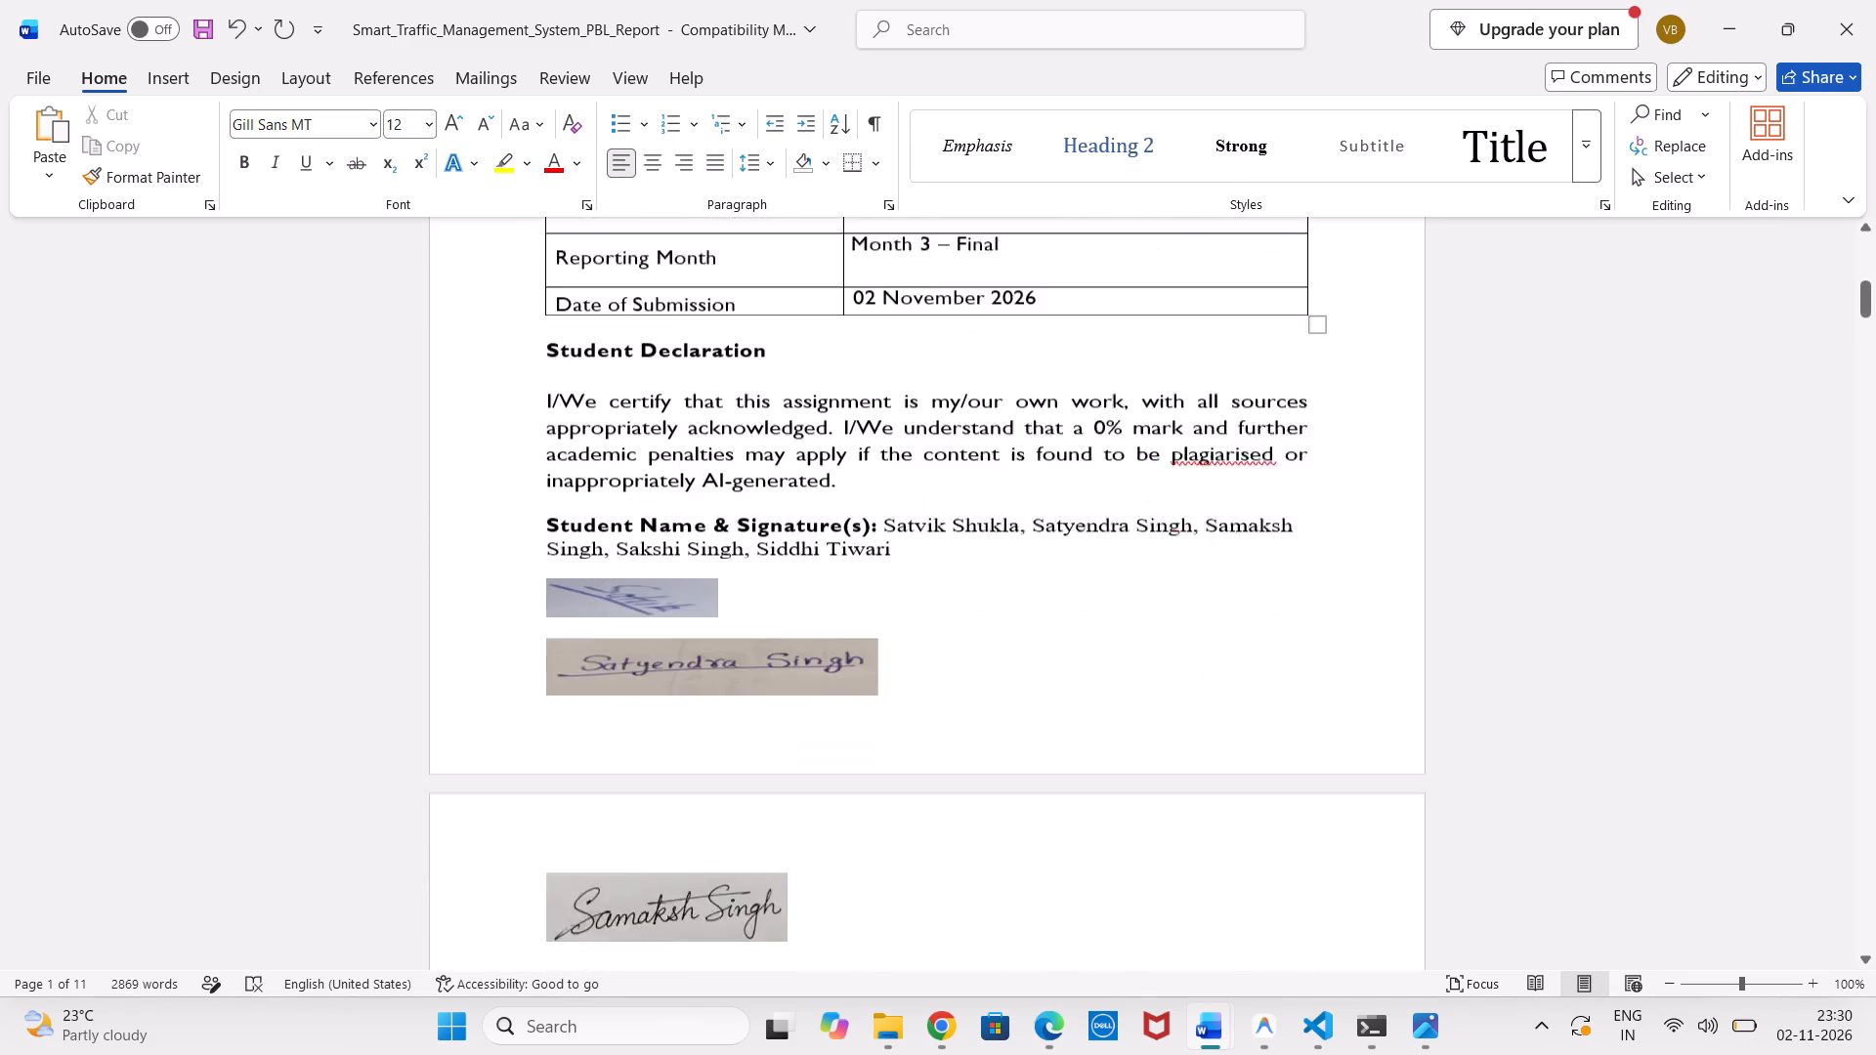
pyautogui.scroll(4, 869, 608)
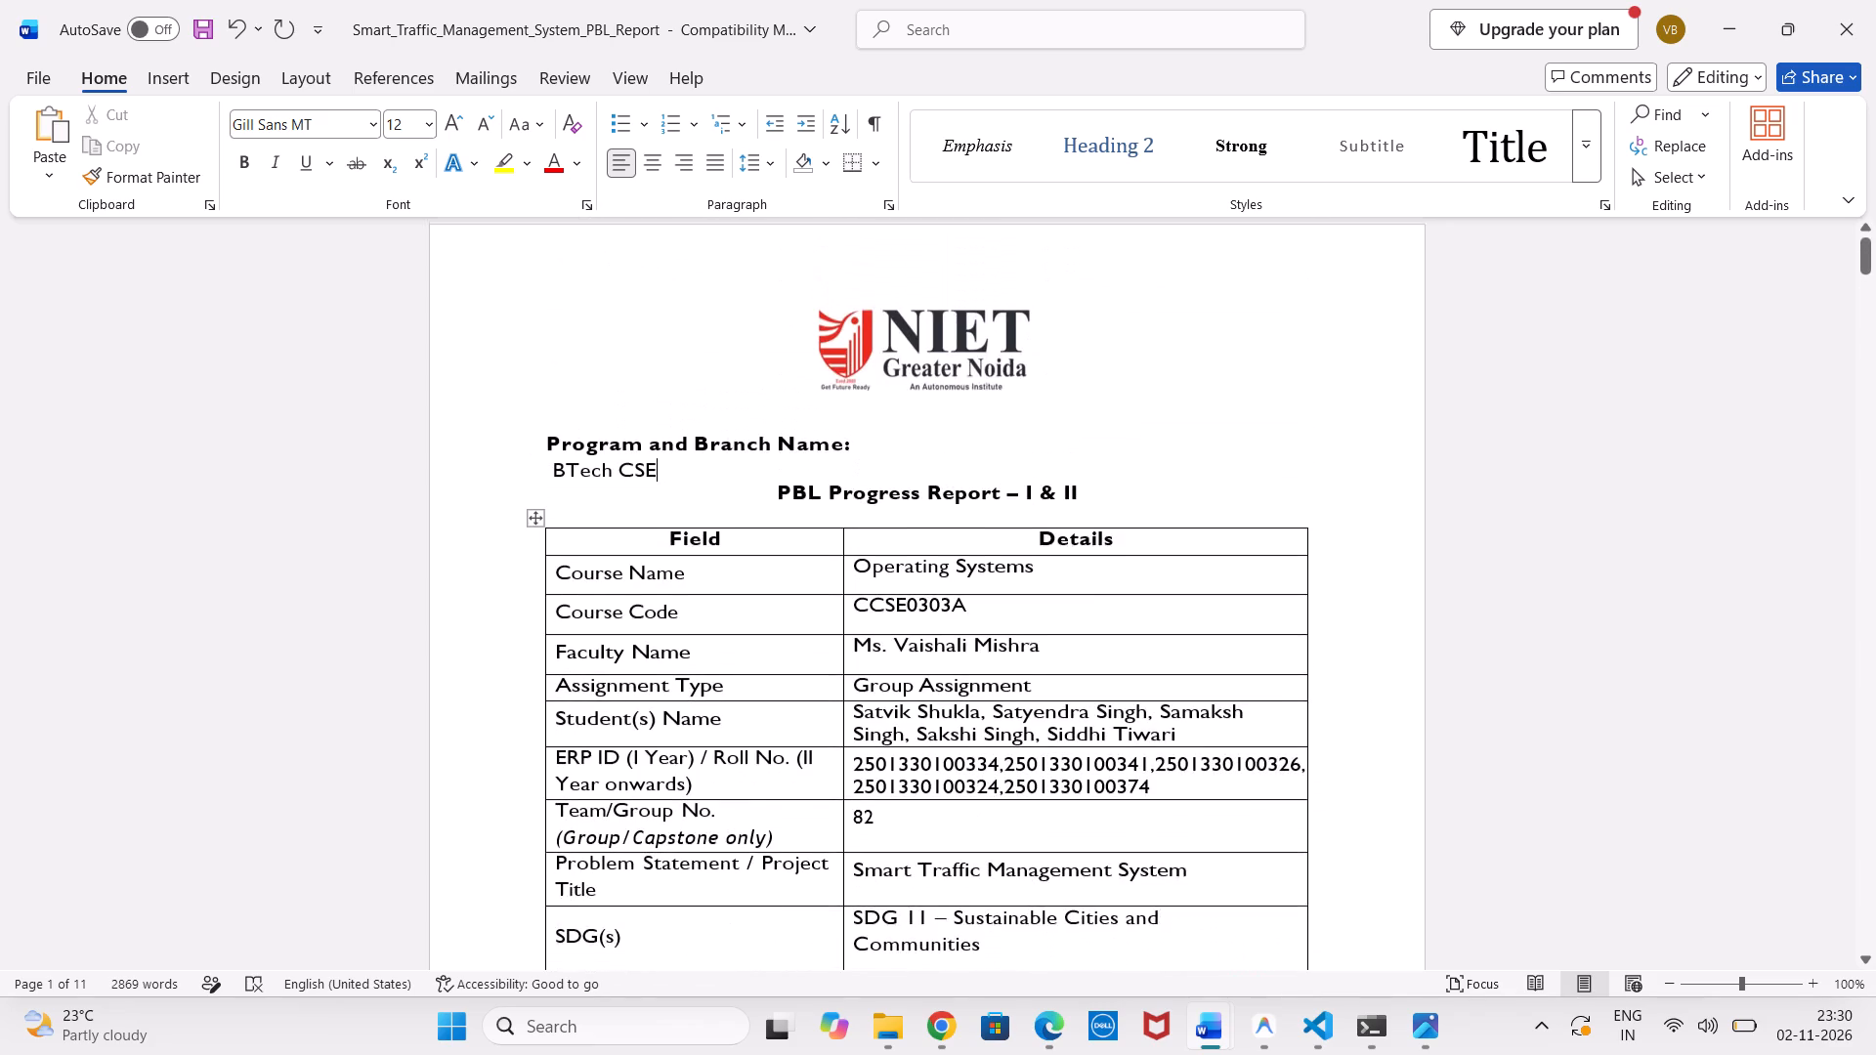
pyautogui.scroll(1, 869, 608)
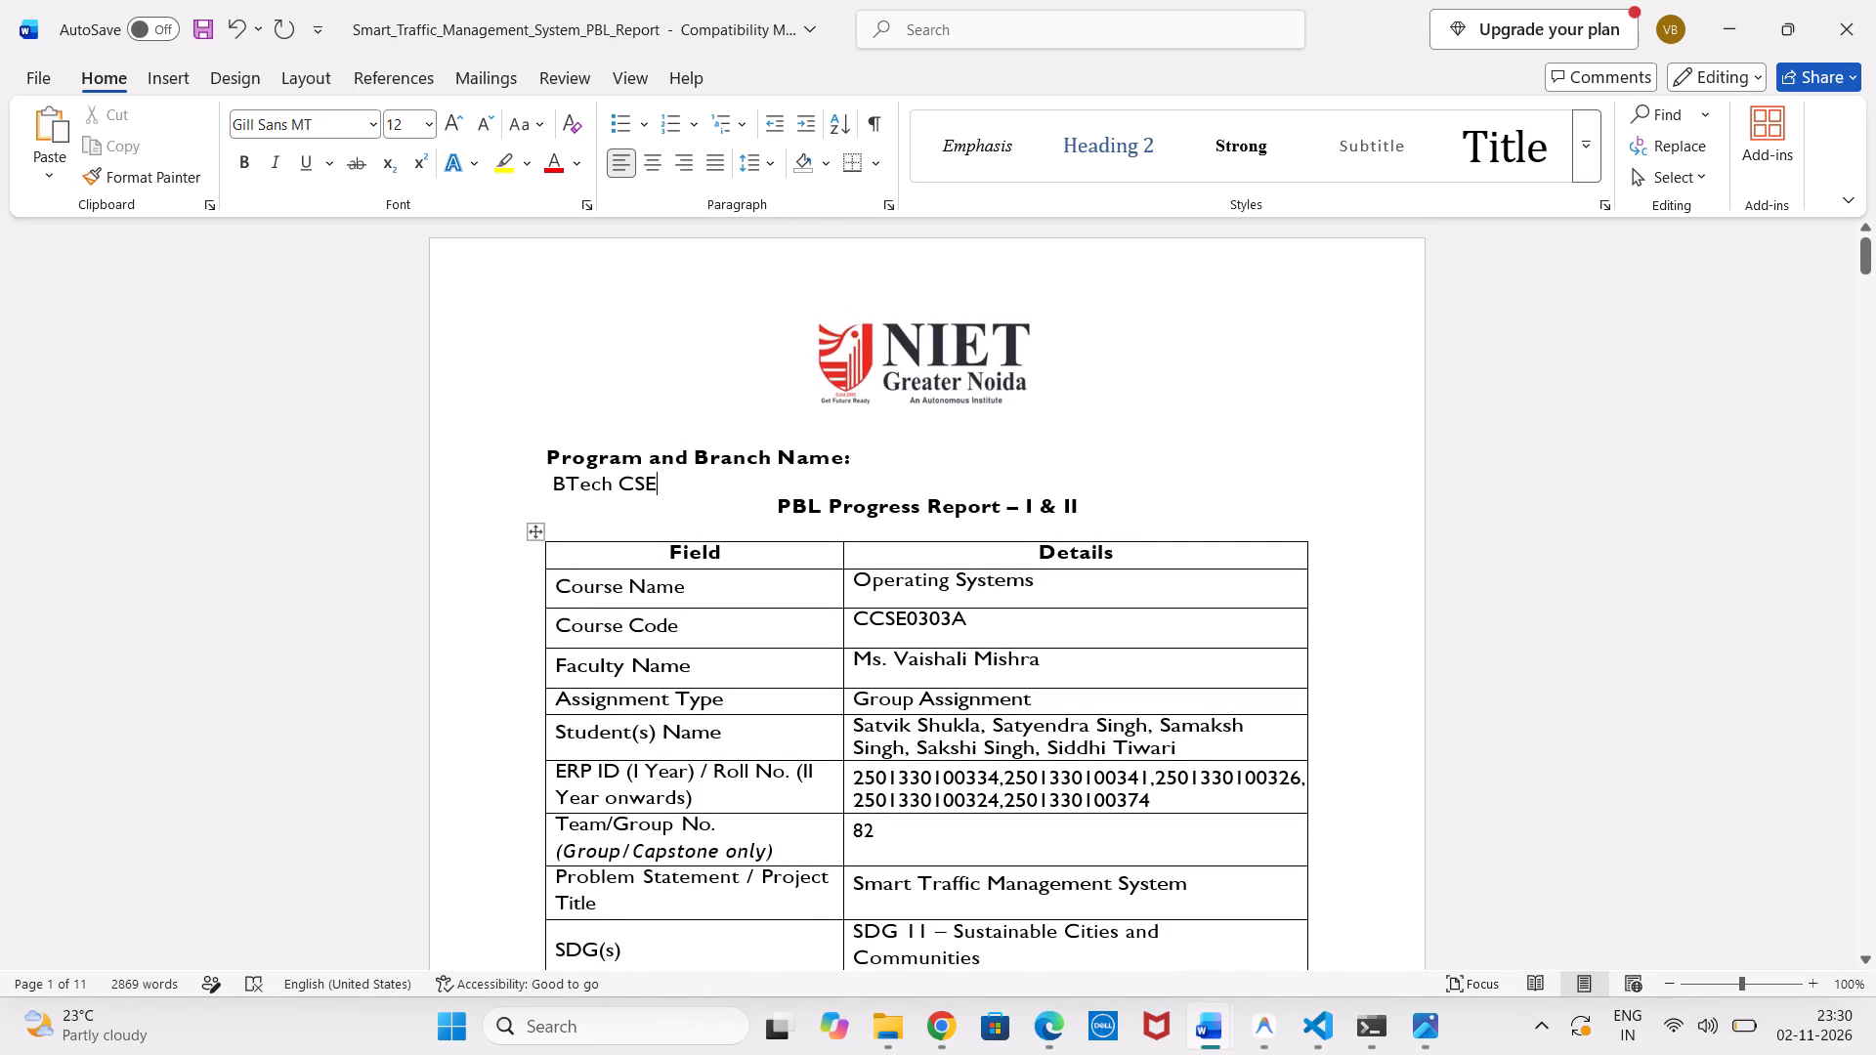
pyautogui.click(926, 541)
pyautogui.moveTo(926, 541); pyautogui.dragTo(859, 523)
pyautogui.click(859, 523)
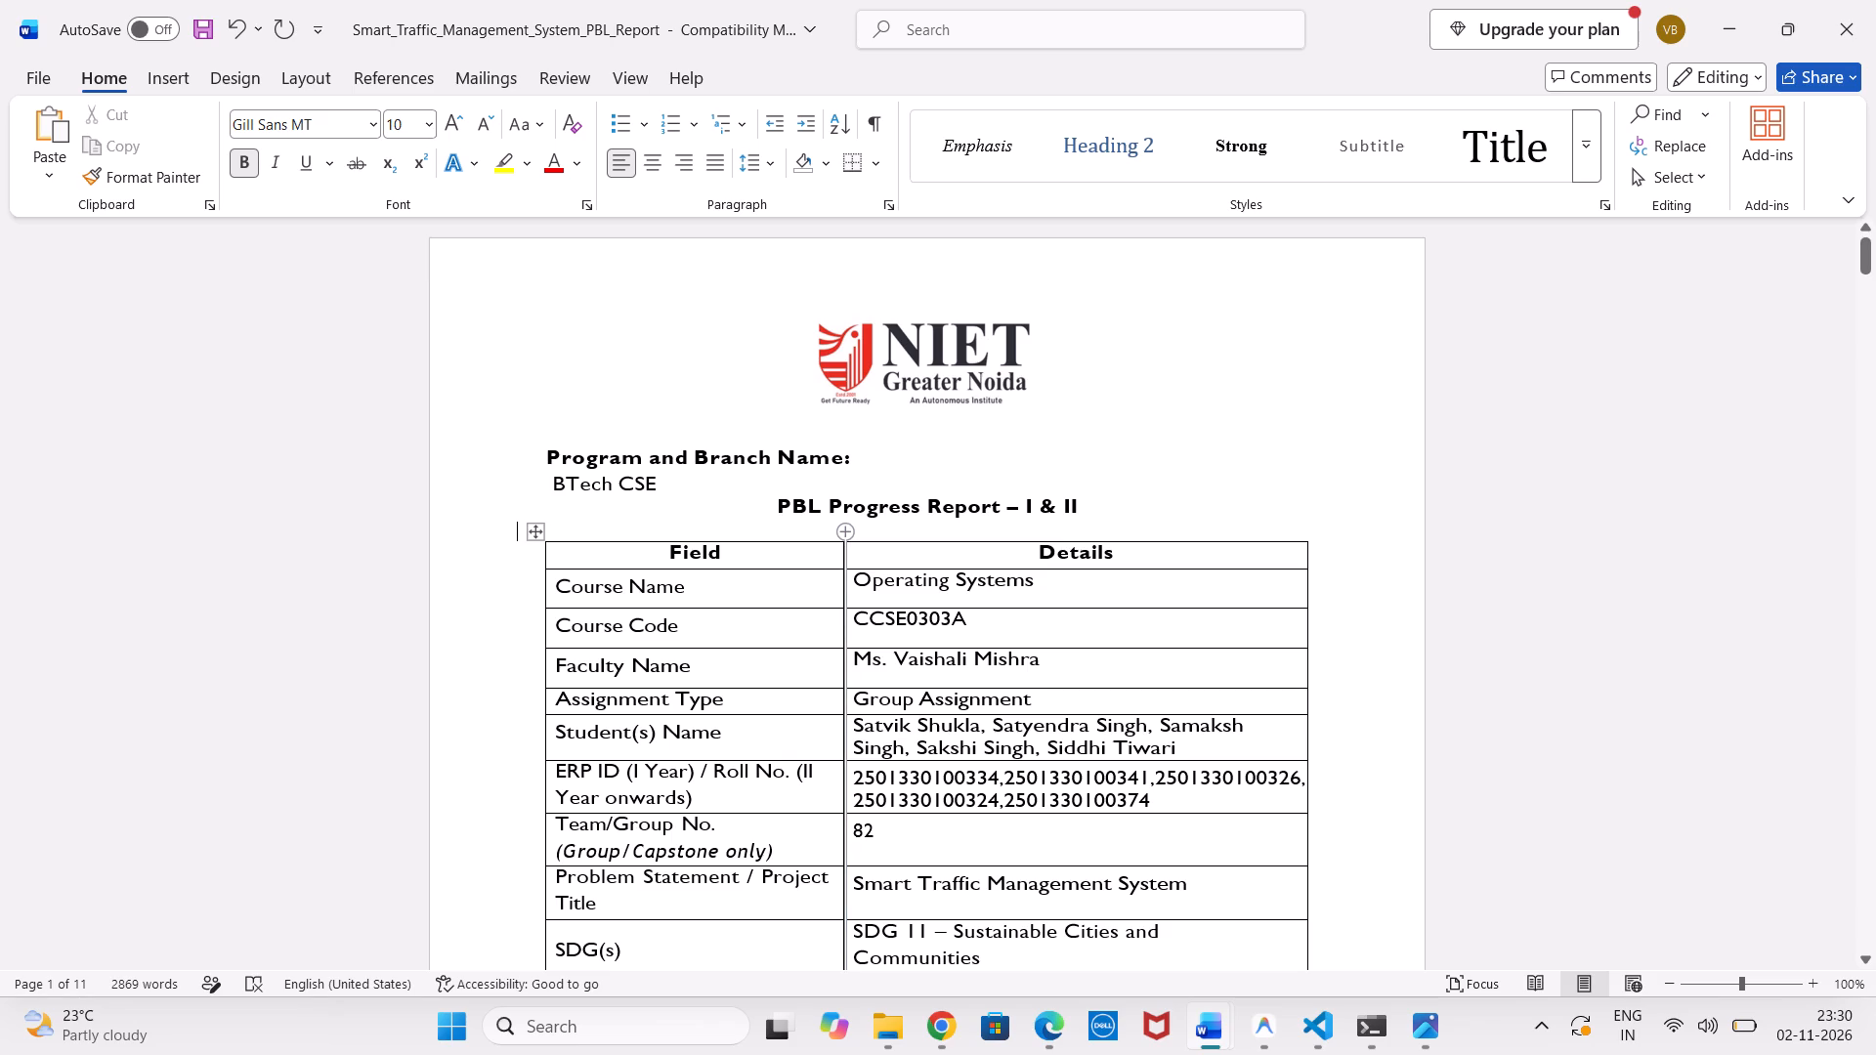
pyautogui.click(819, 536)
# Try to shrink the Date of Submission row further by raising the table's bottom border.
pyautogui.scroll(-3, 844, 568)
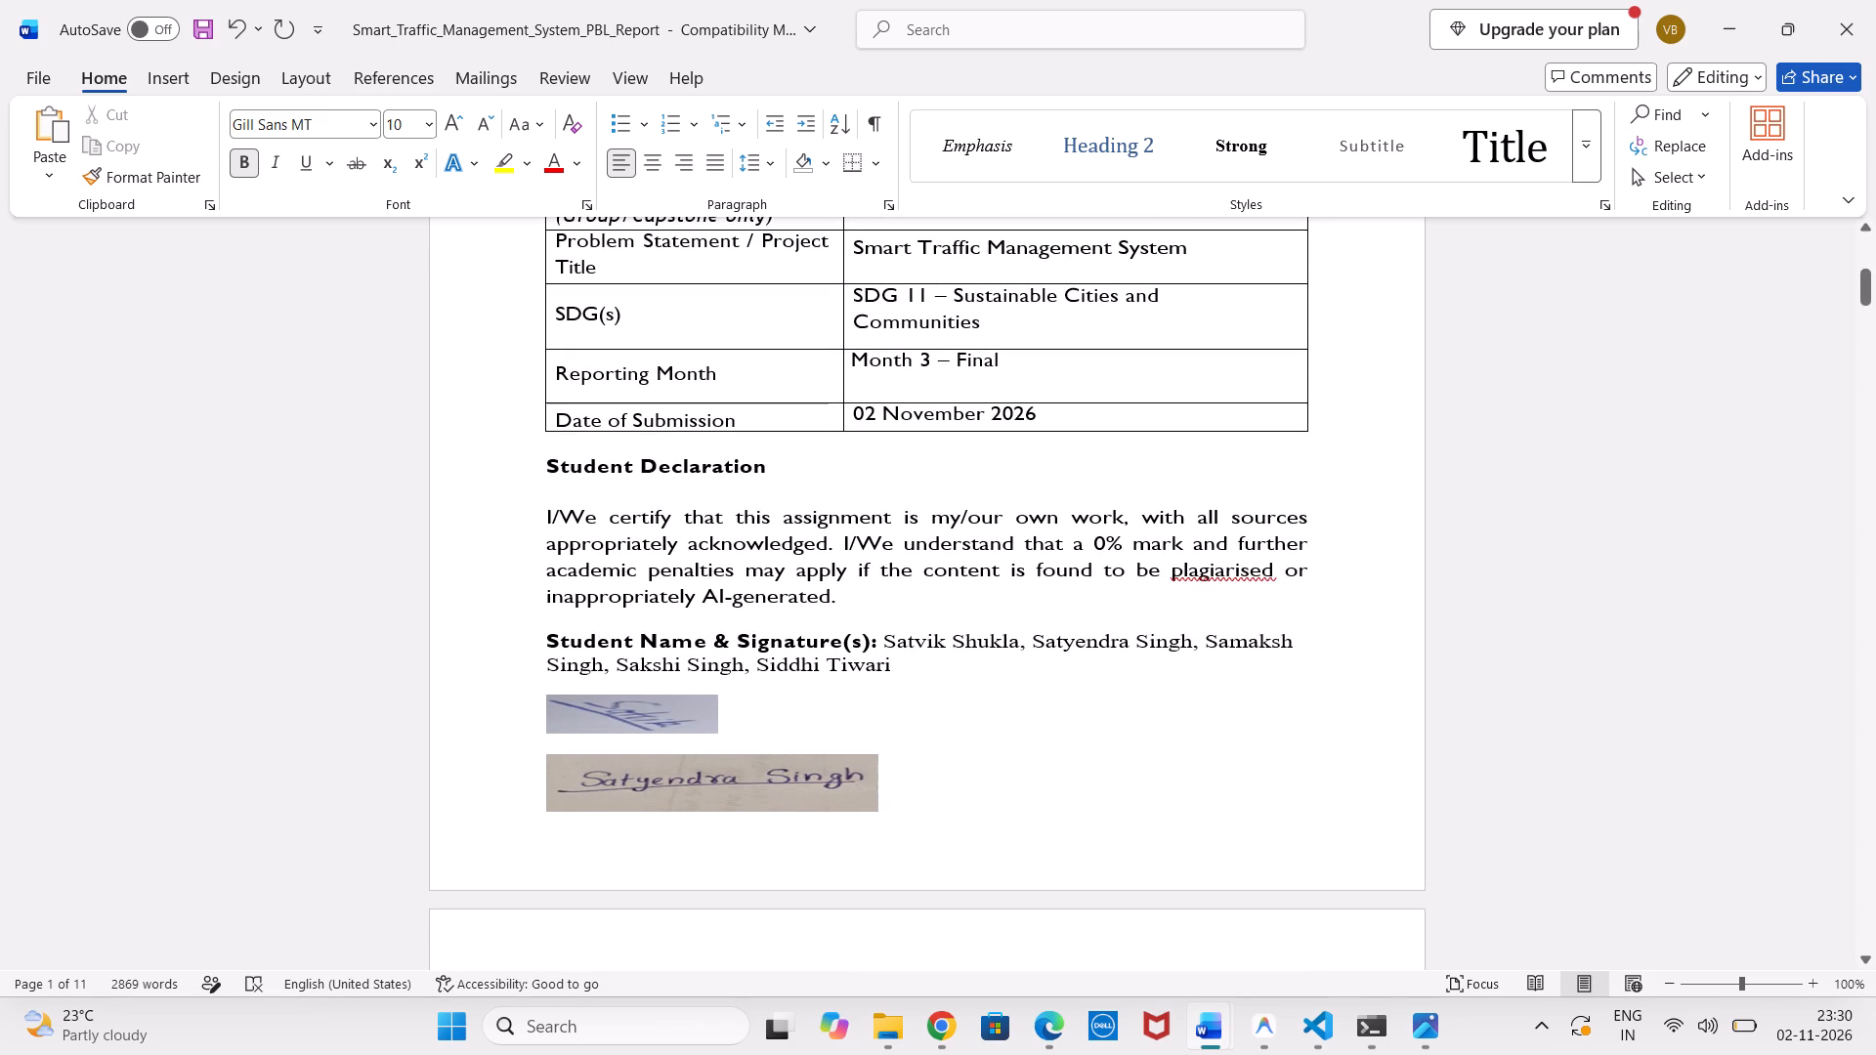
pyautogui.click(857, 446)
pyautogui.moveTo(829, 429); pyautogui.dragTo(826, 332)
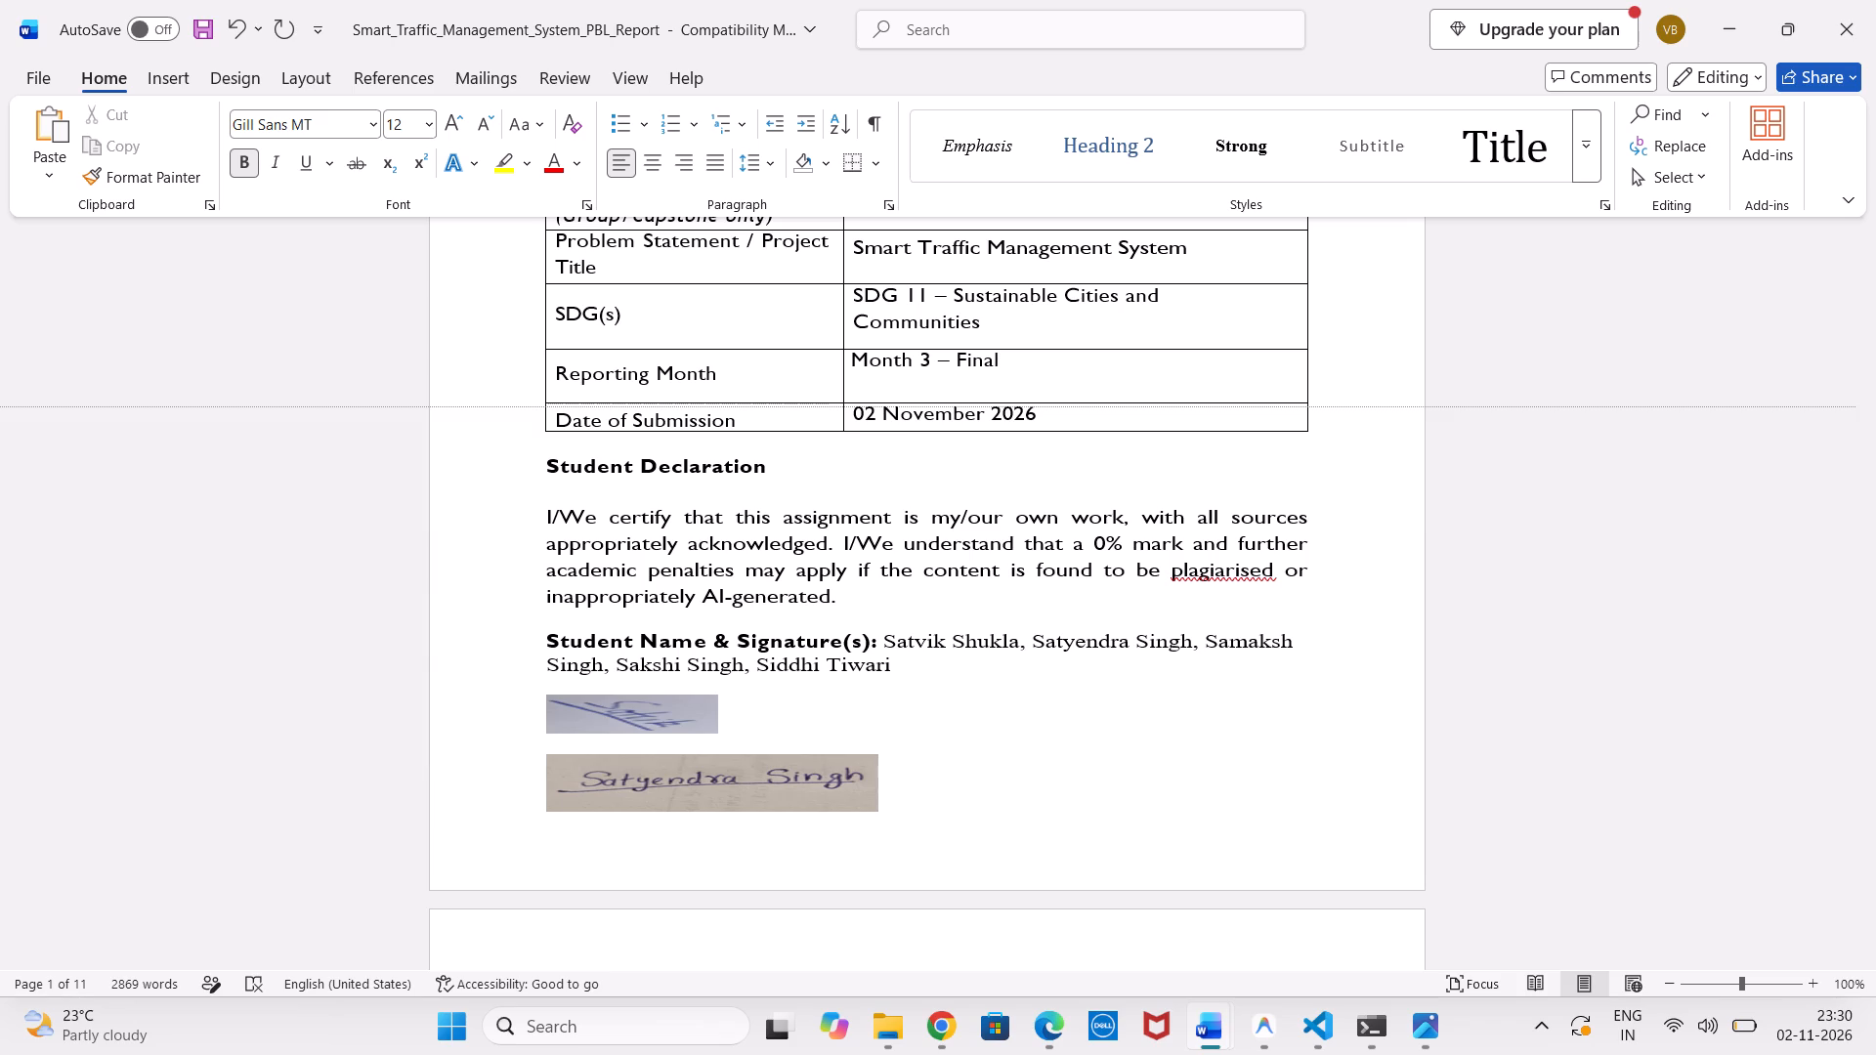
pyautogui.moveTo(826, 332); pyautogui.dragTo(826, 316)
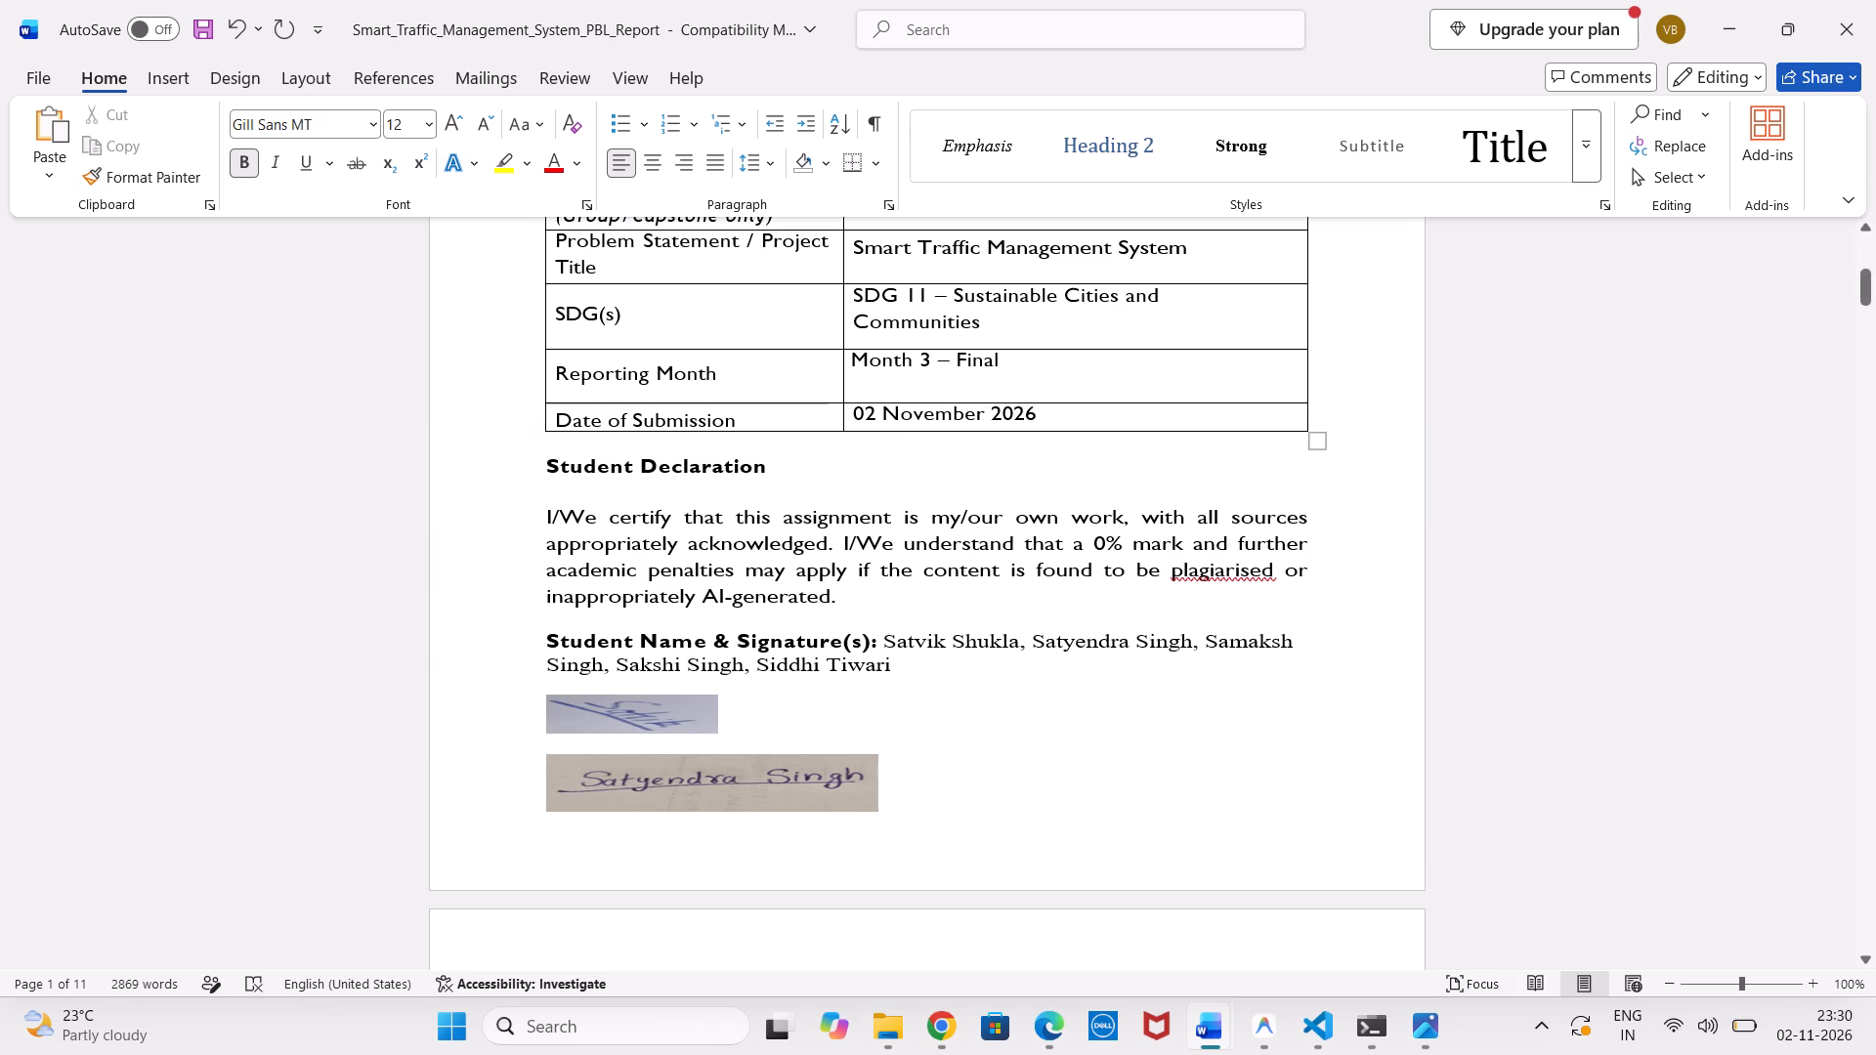
# Move the third signature picture from the second page to sit beside the first signature under the student names.
pyautogui.scroll(3, 913, 492)
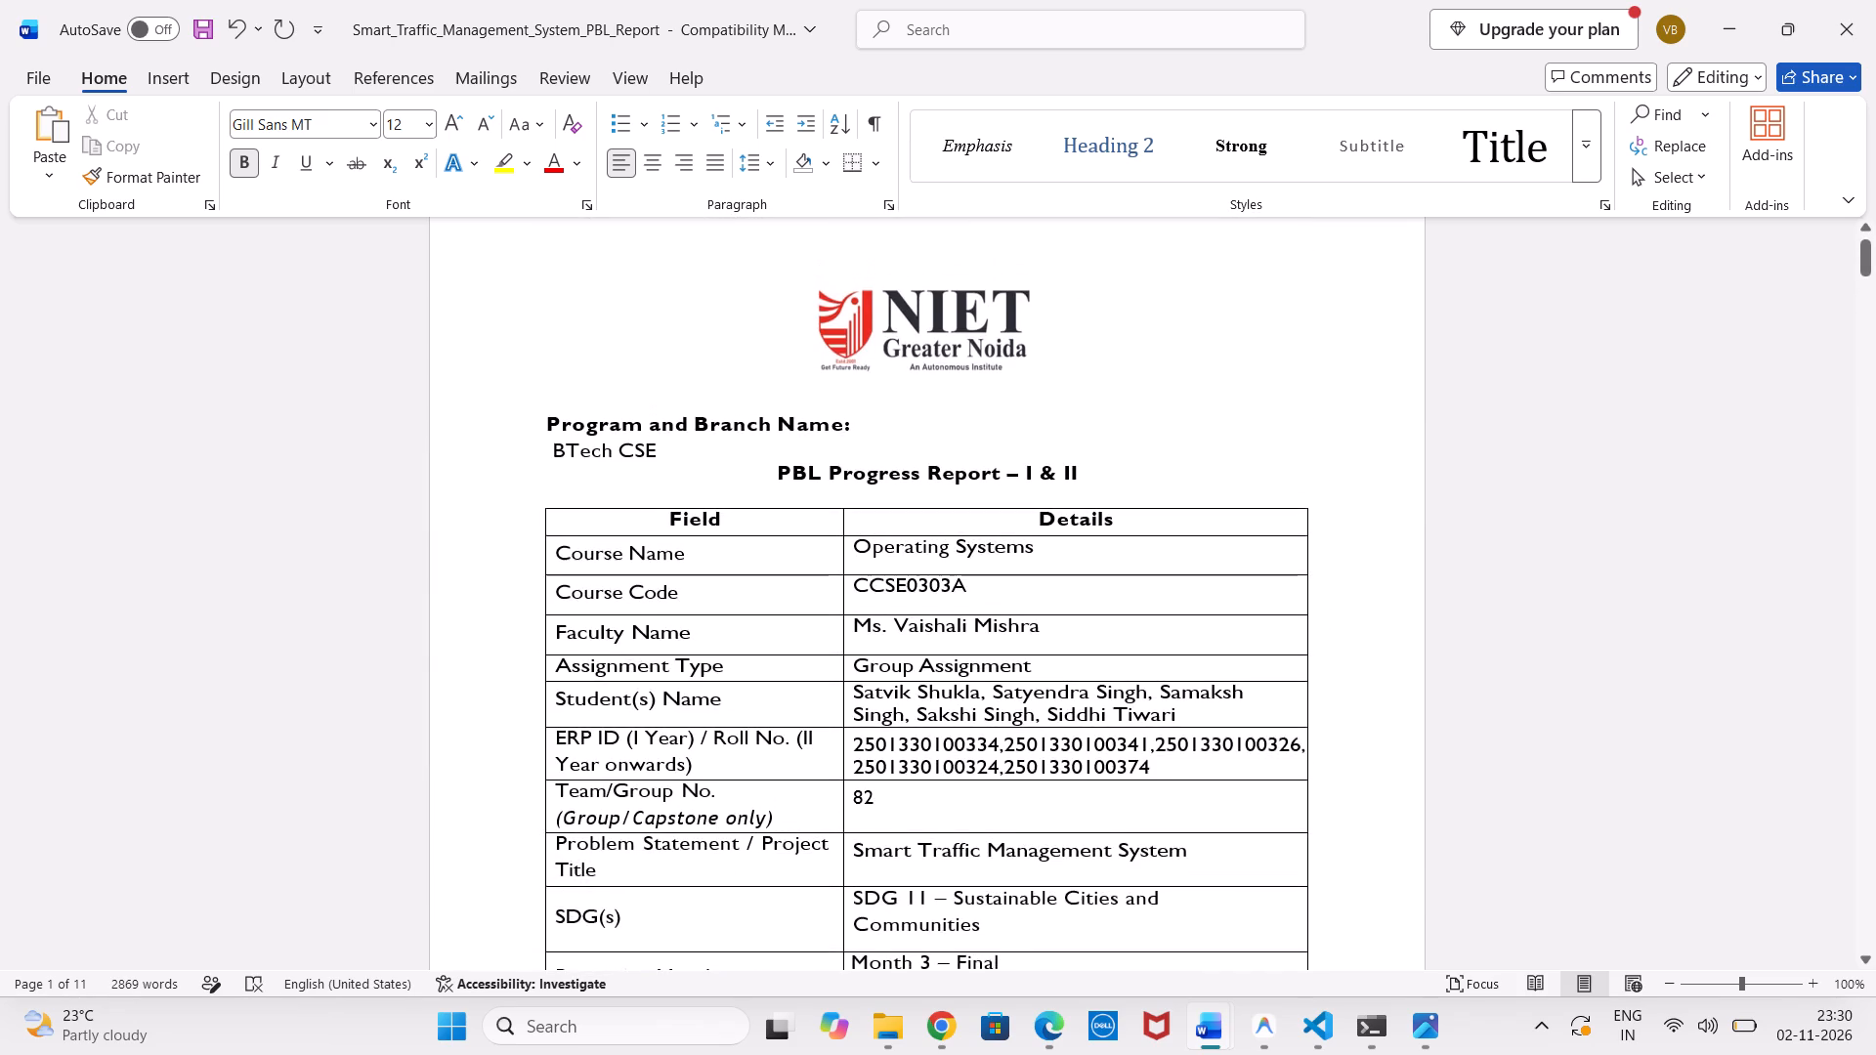
pyautogui.scroll(1, 913, 492)
pyautogui.scroll(-5, 913, 492)
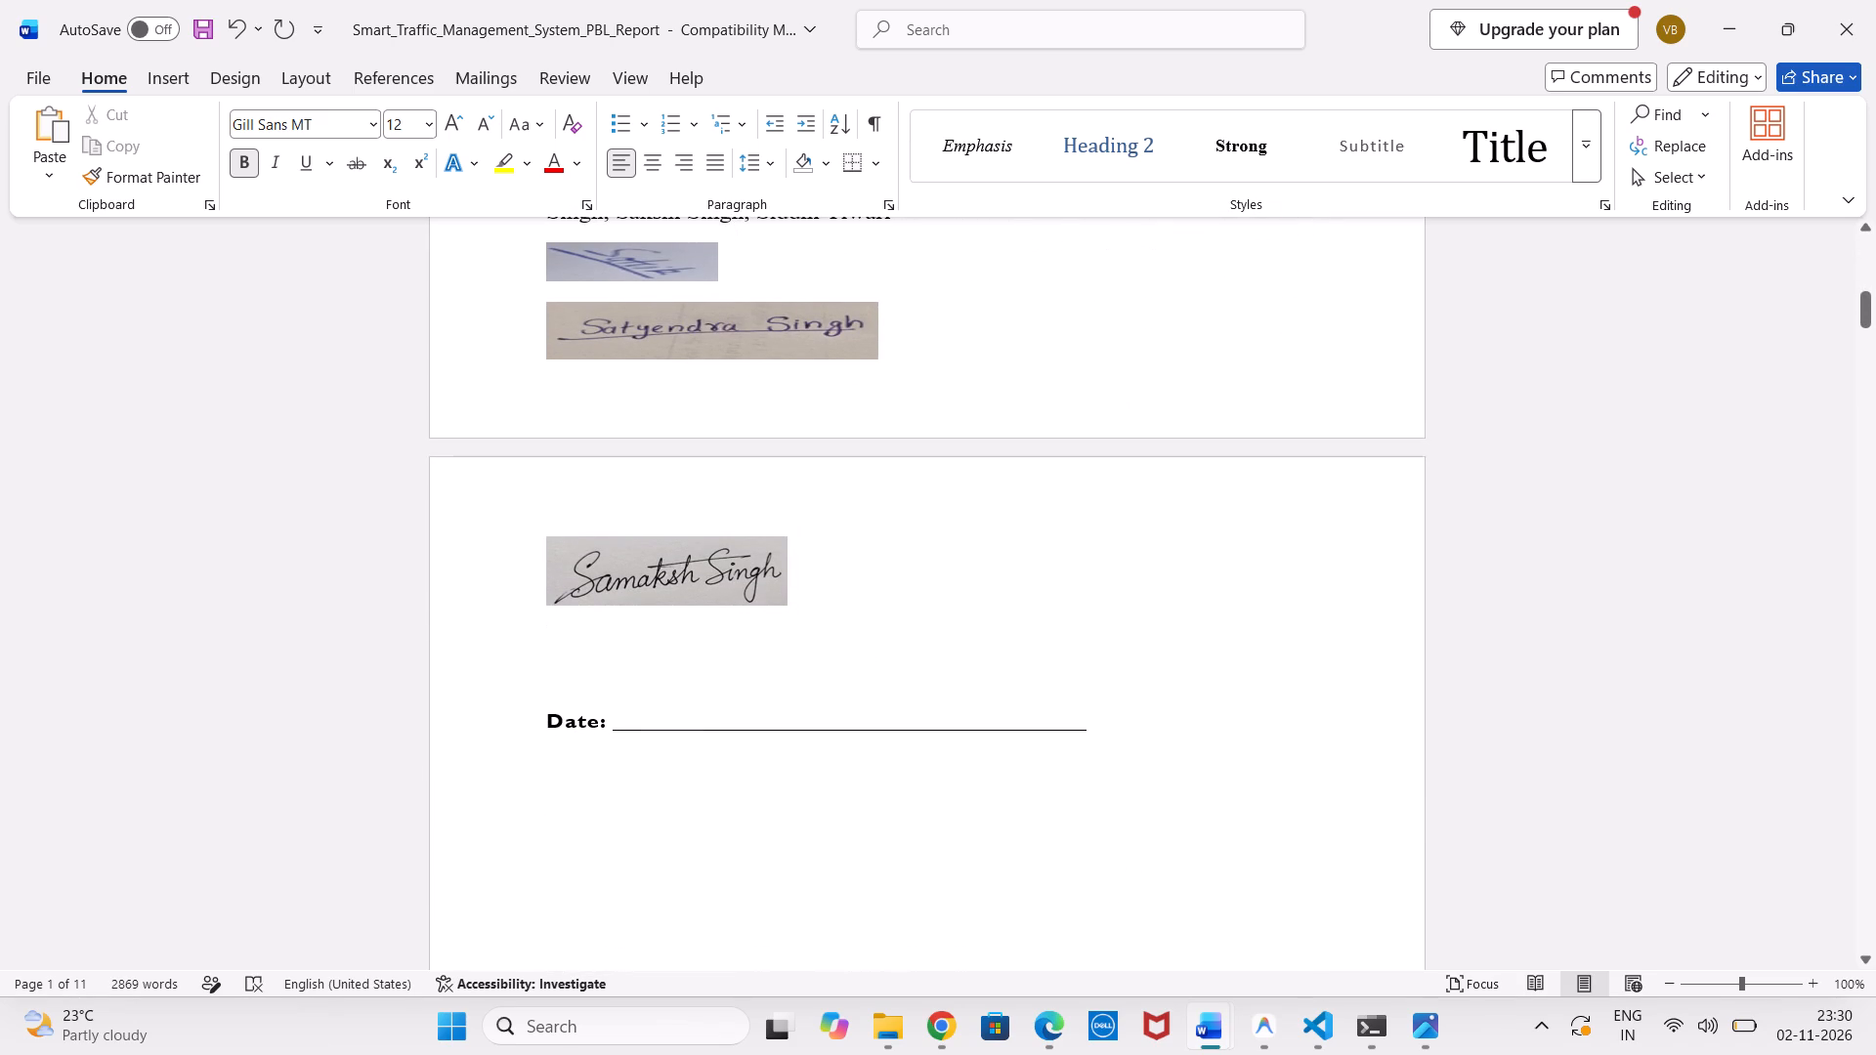
pyautogui.click(669, 574)
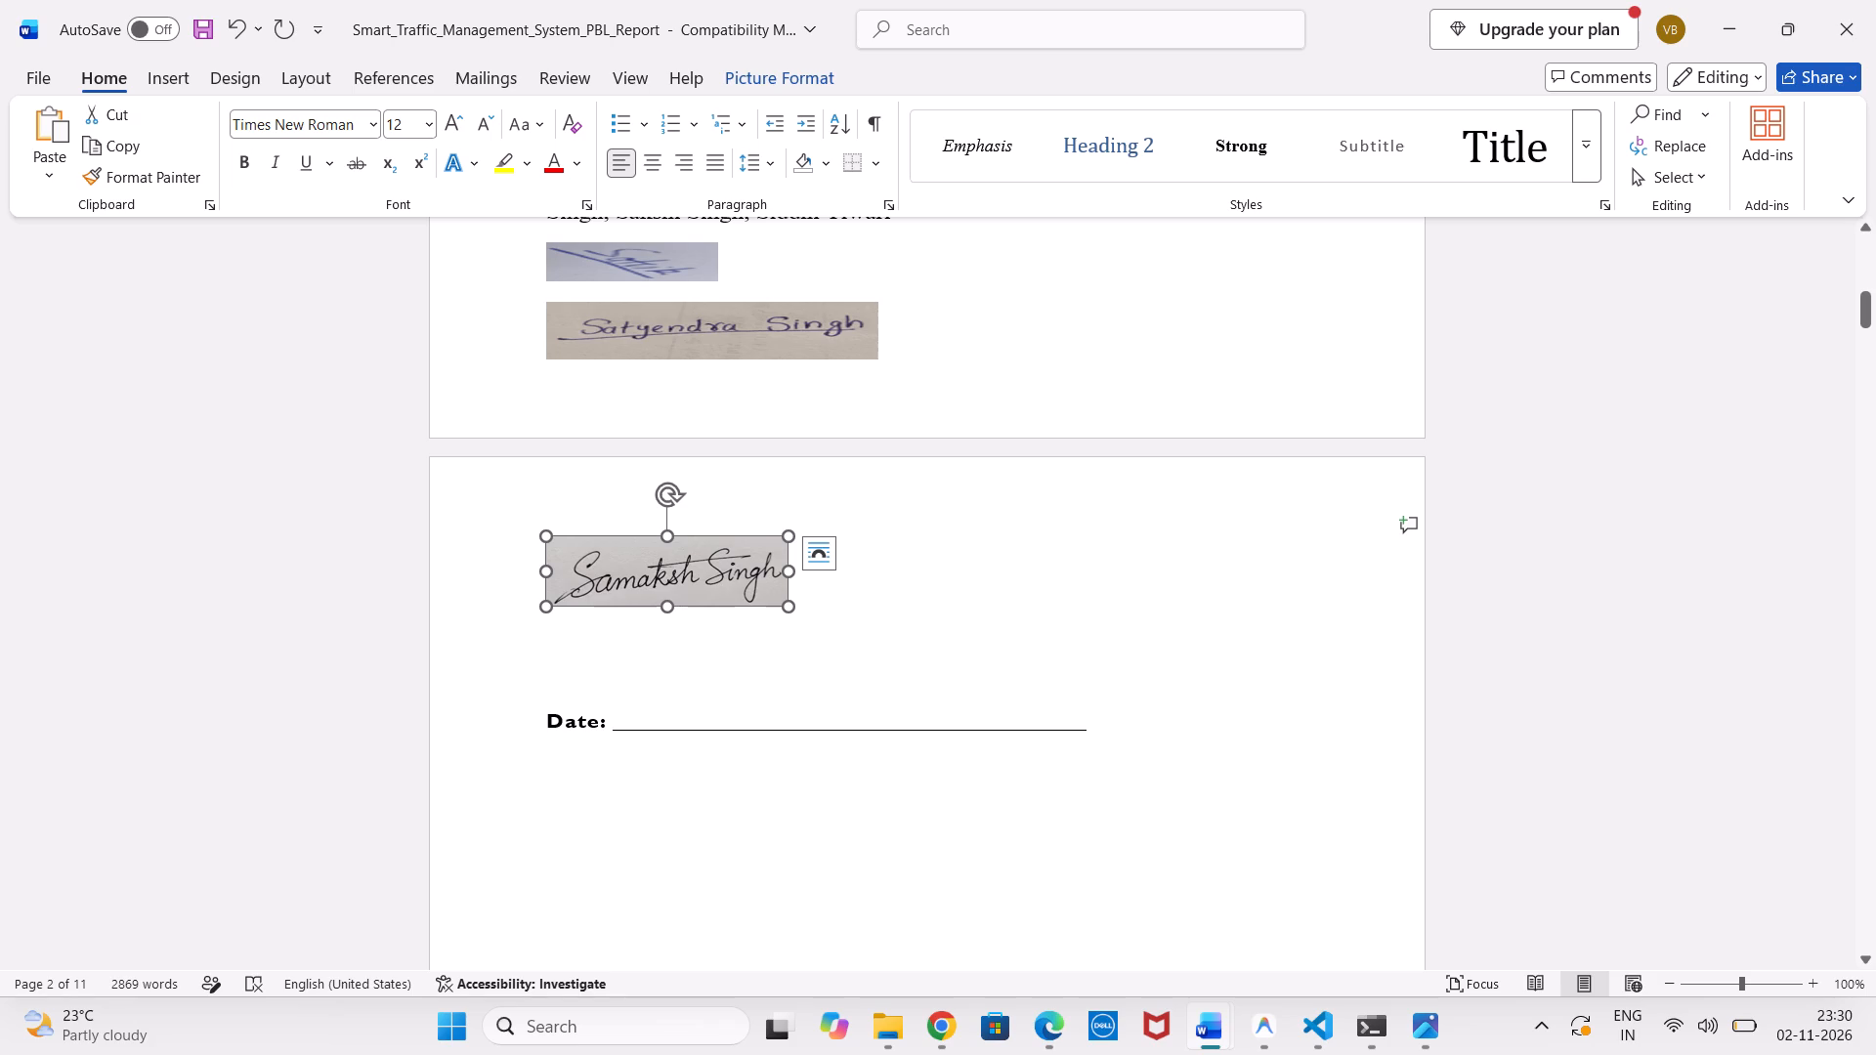
pyautogui.moveTo(673, 570); pyautogui.dragTo(903, 290)
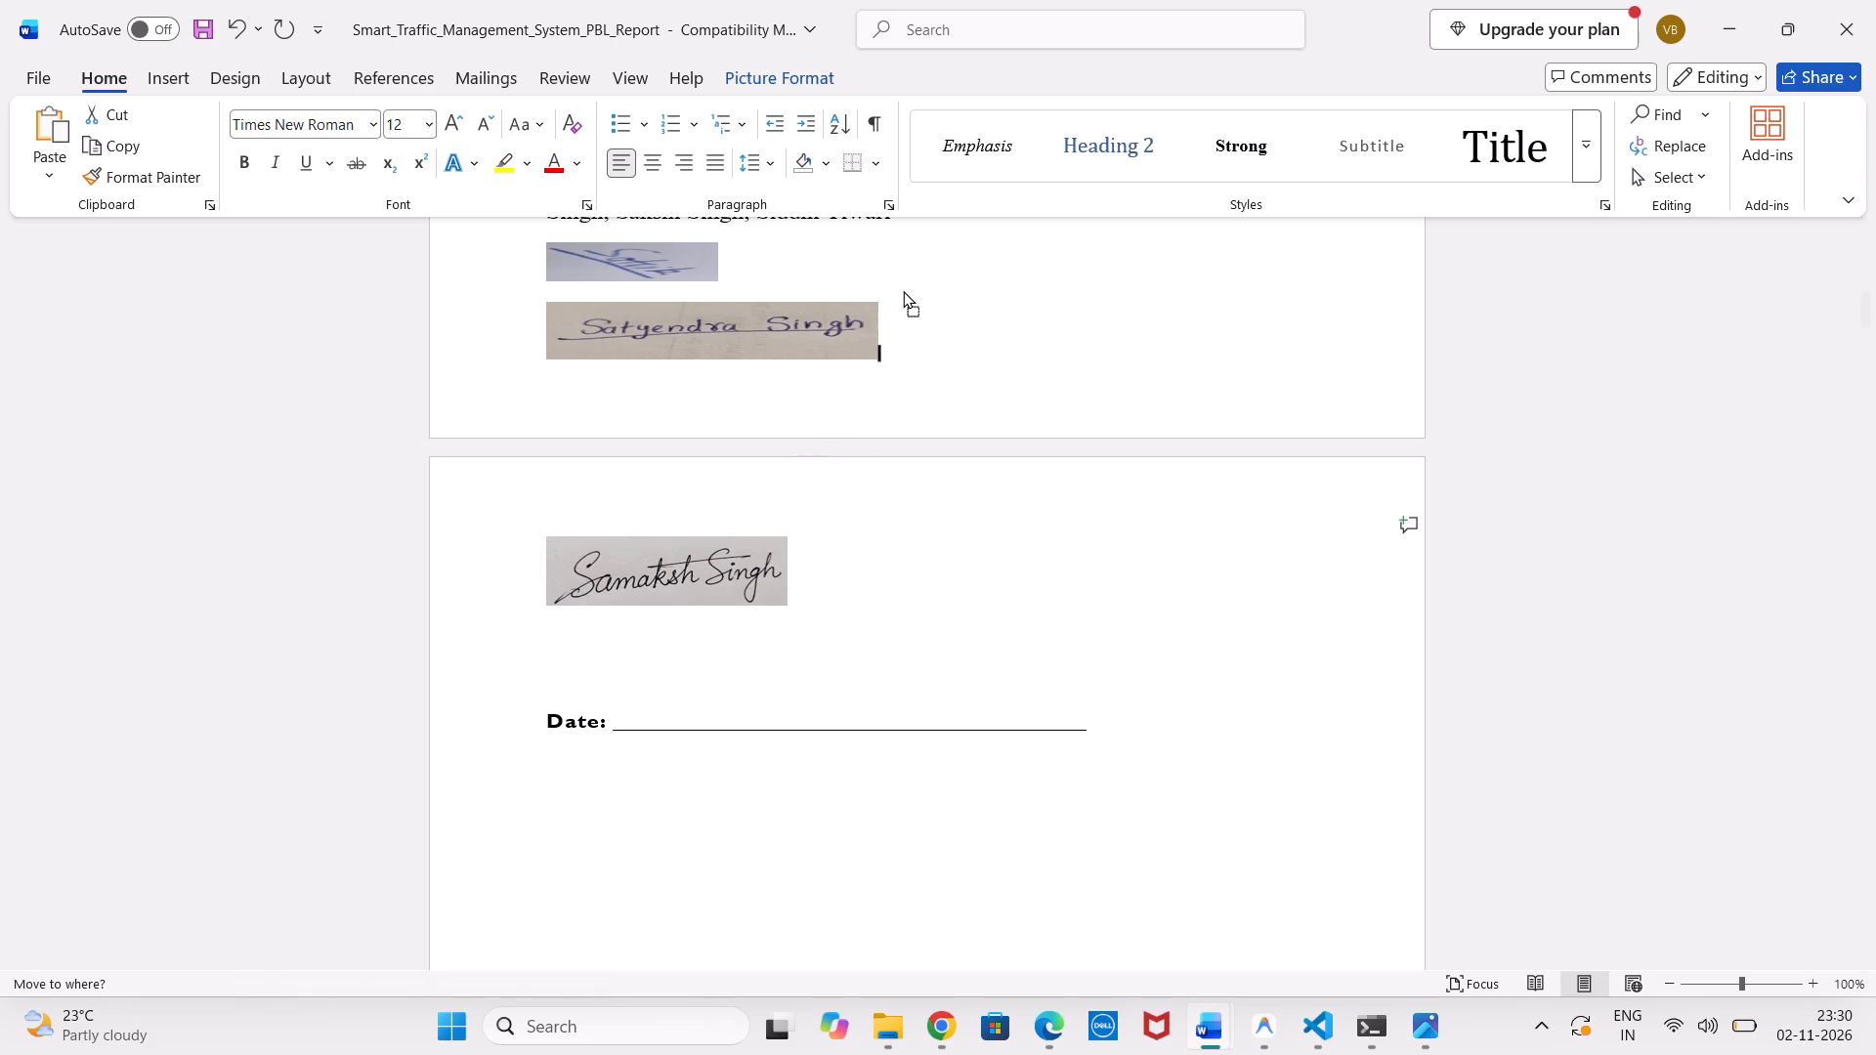
pyautogui.moveTo(903, 290); pyautogui.dragTo(910, 271)
pyautogui.click(910, 271)
pyautogui.click(913, 276)
pyautogui.moveTo(913, 276); pyautogui.dragTo(980, 302)
pyautogui.click(1022, 361)
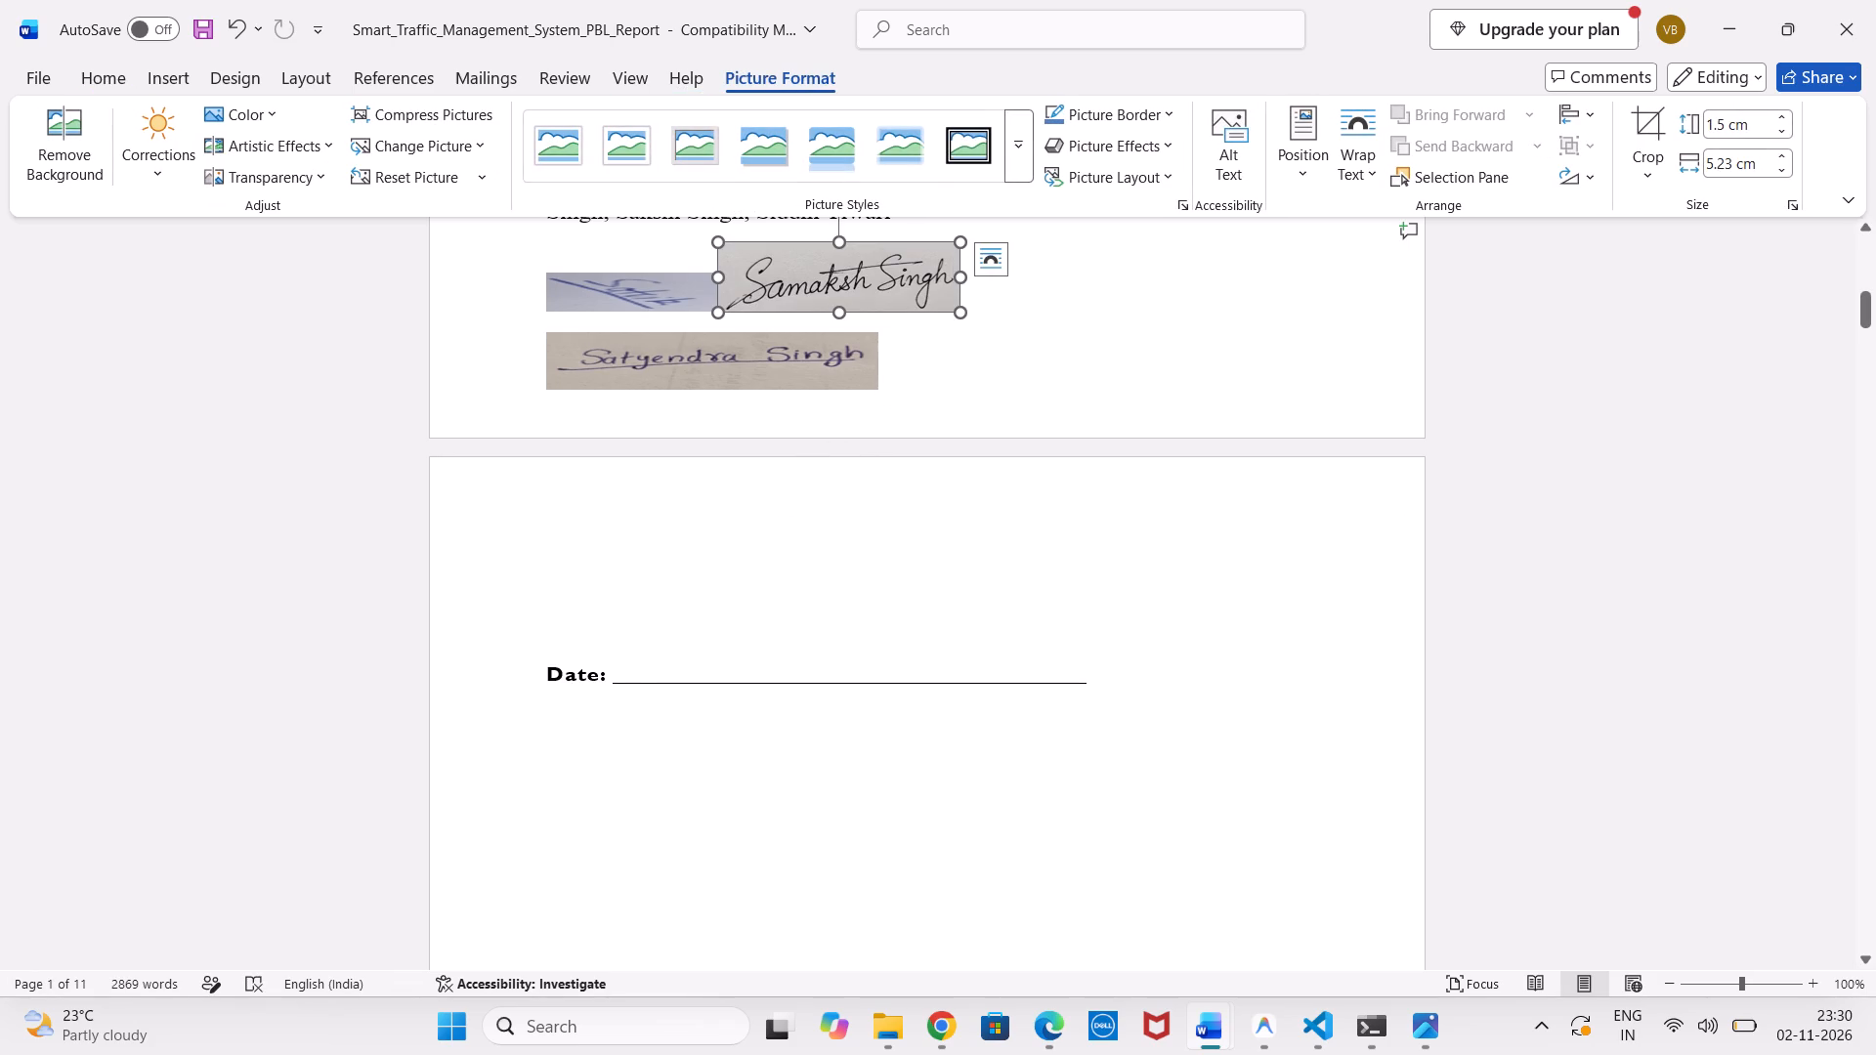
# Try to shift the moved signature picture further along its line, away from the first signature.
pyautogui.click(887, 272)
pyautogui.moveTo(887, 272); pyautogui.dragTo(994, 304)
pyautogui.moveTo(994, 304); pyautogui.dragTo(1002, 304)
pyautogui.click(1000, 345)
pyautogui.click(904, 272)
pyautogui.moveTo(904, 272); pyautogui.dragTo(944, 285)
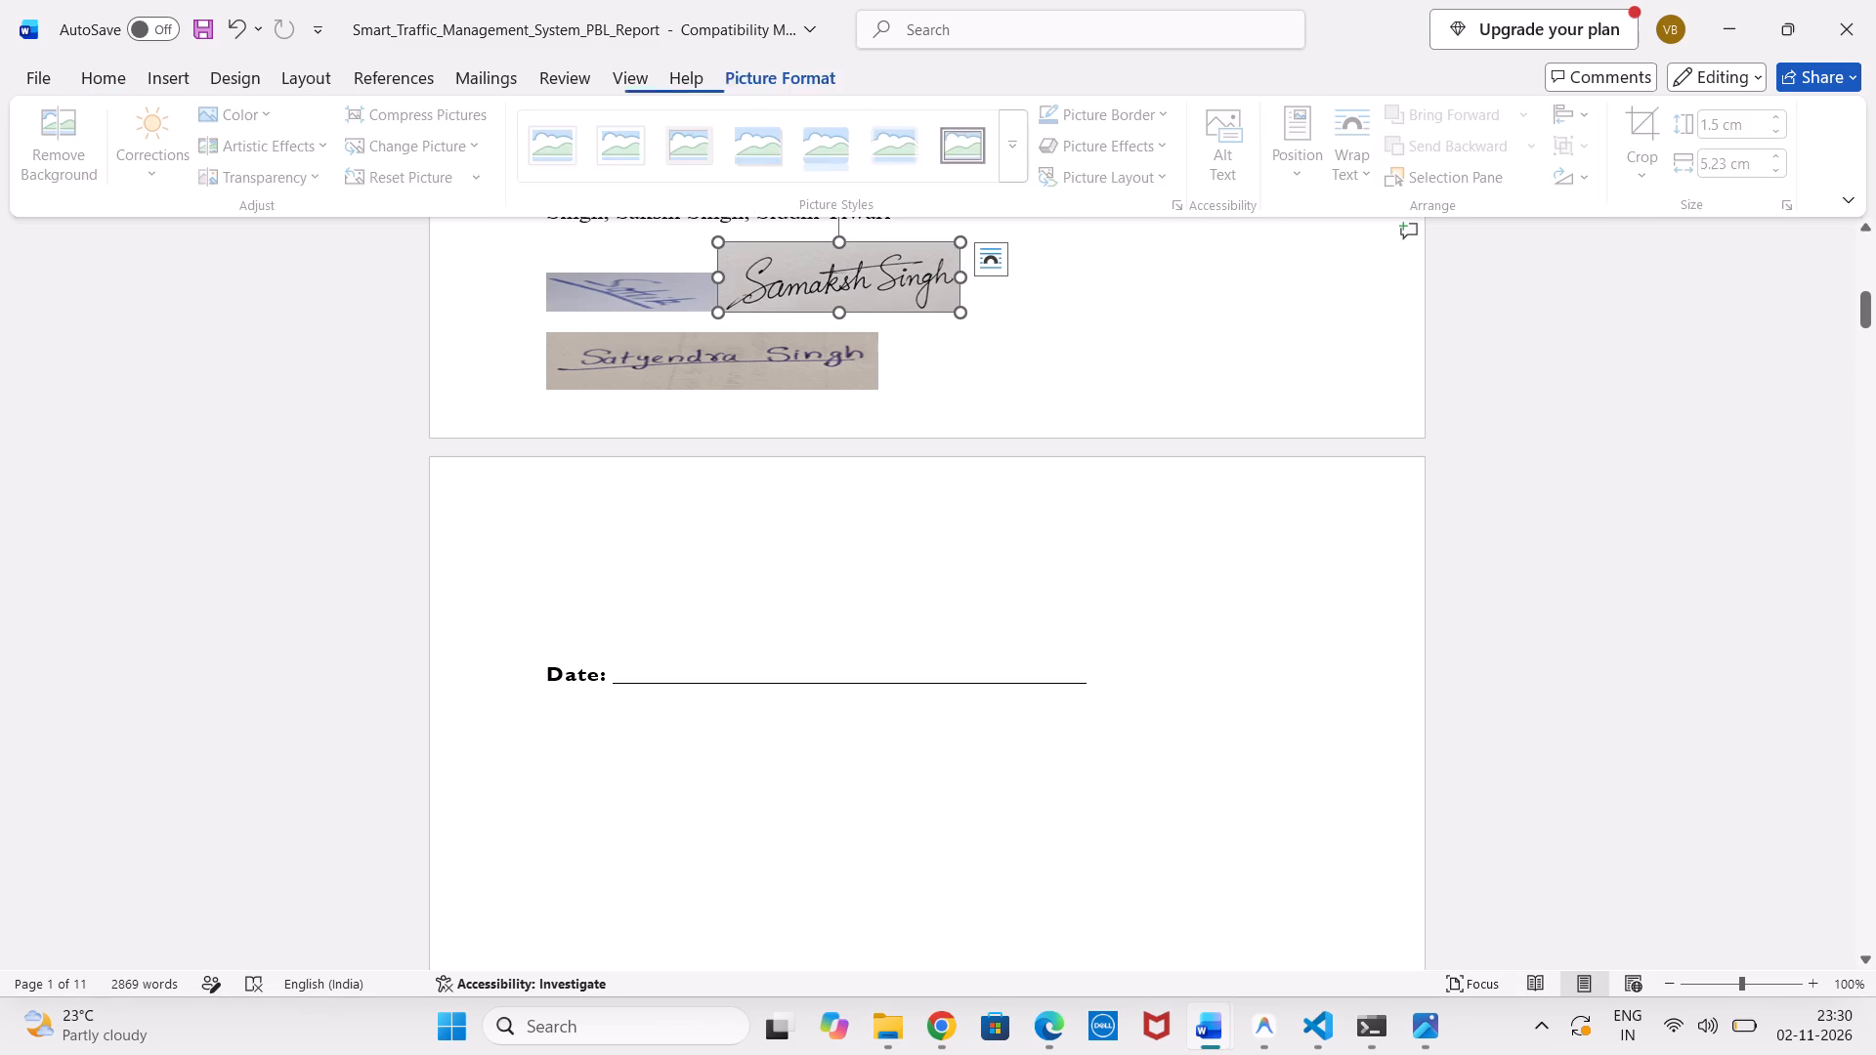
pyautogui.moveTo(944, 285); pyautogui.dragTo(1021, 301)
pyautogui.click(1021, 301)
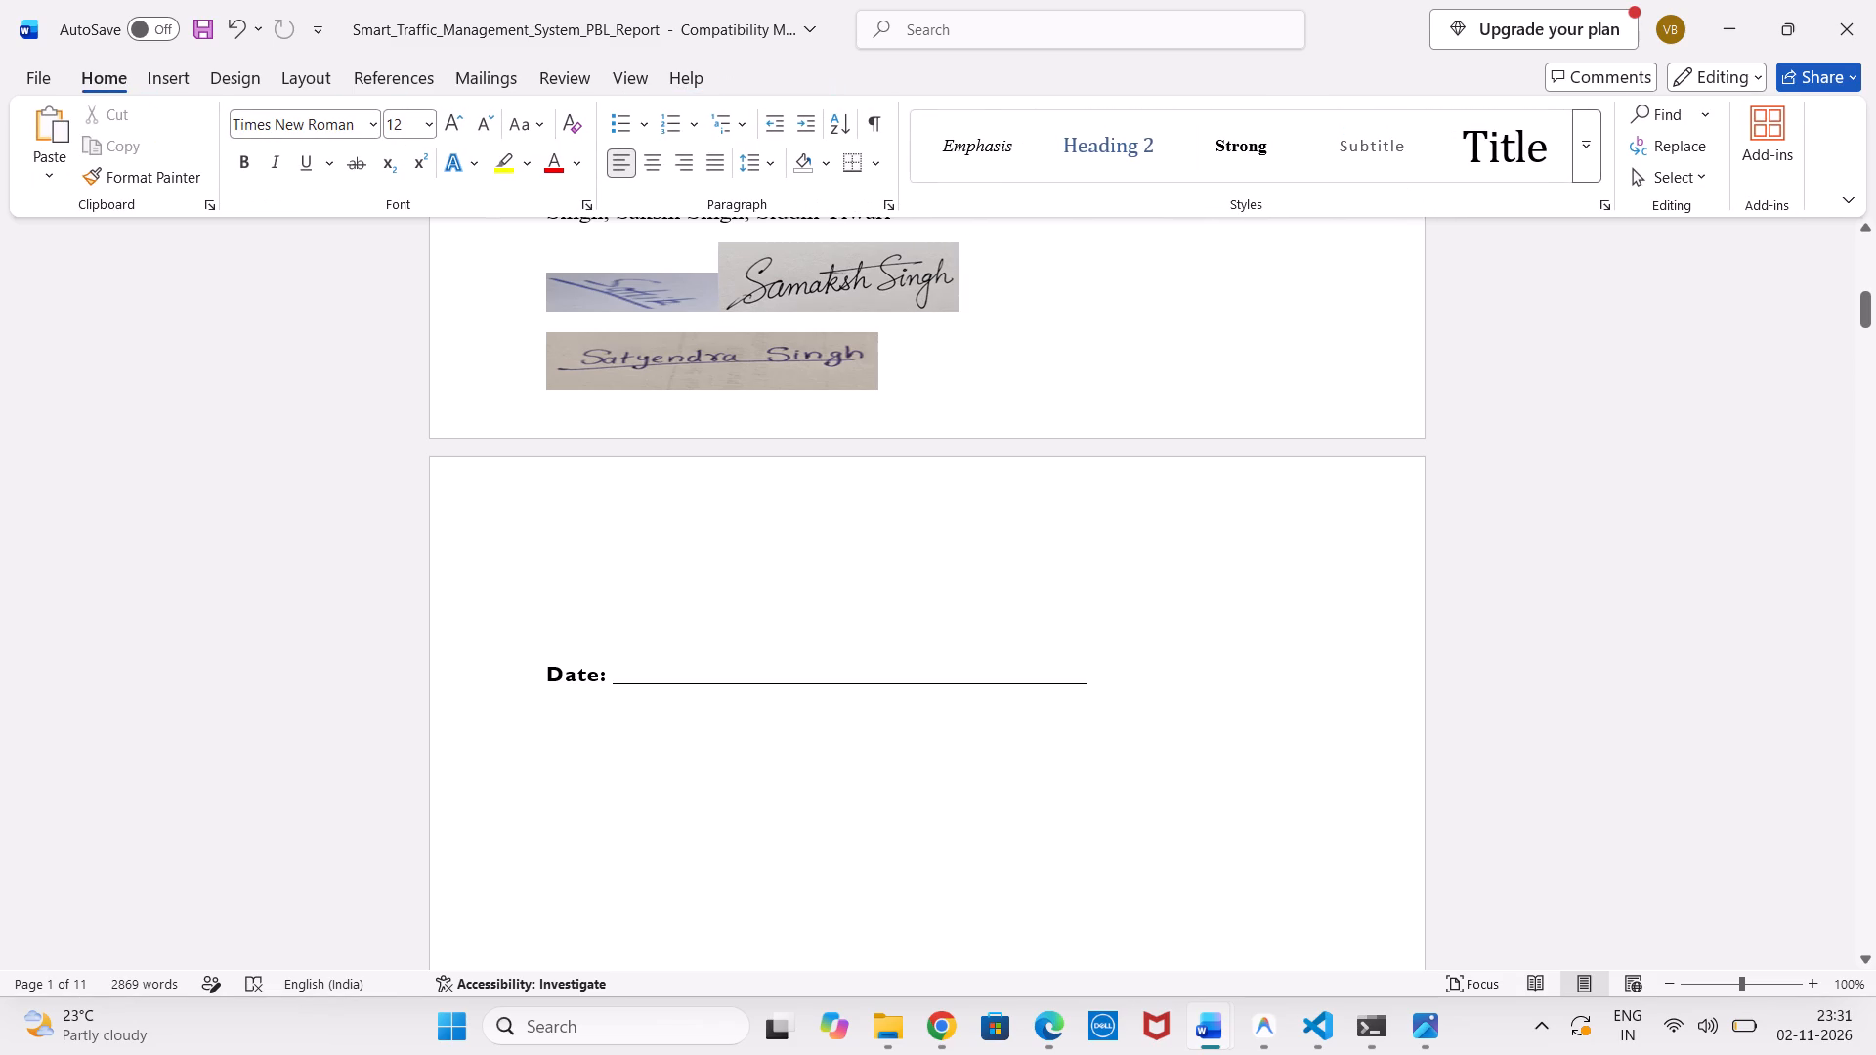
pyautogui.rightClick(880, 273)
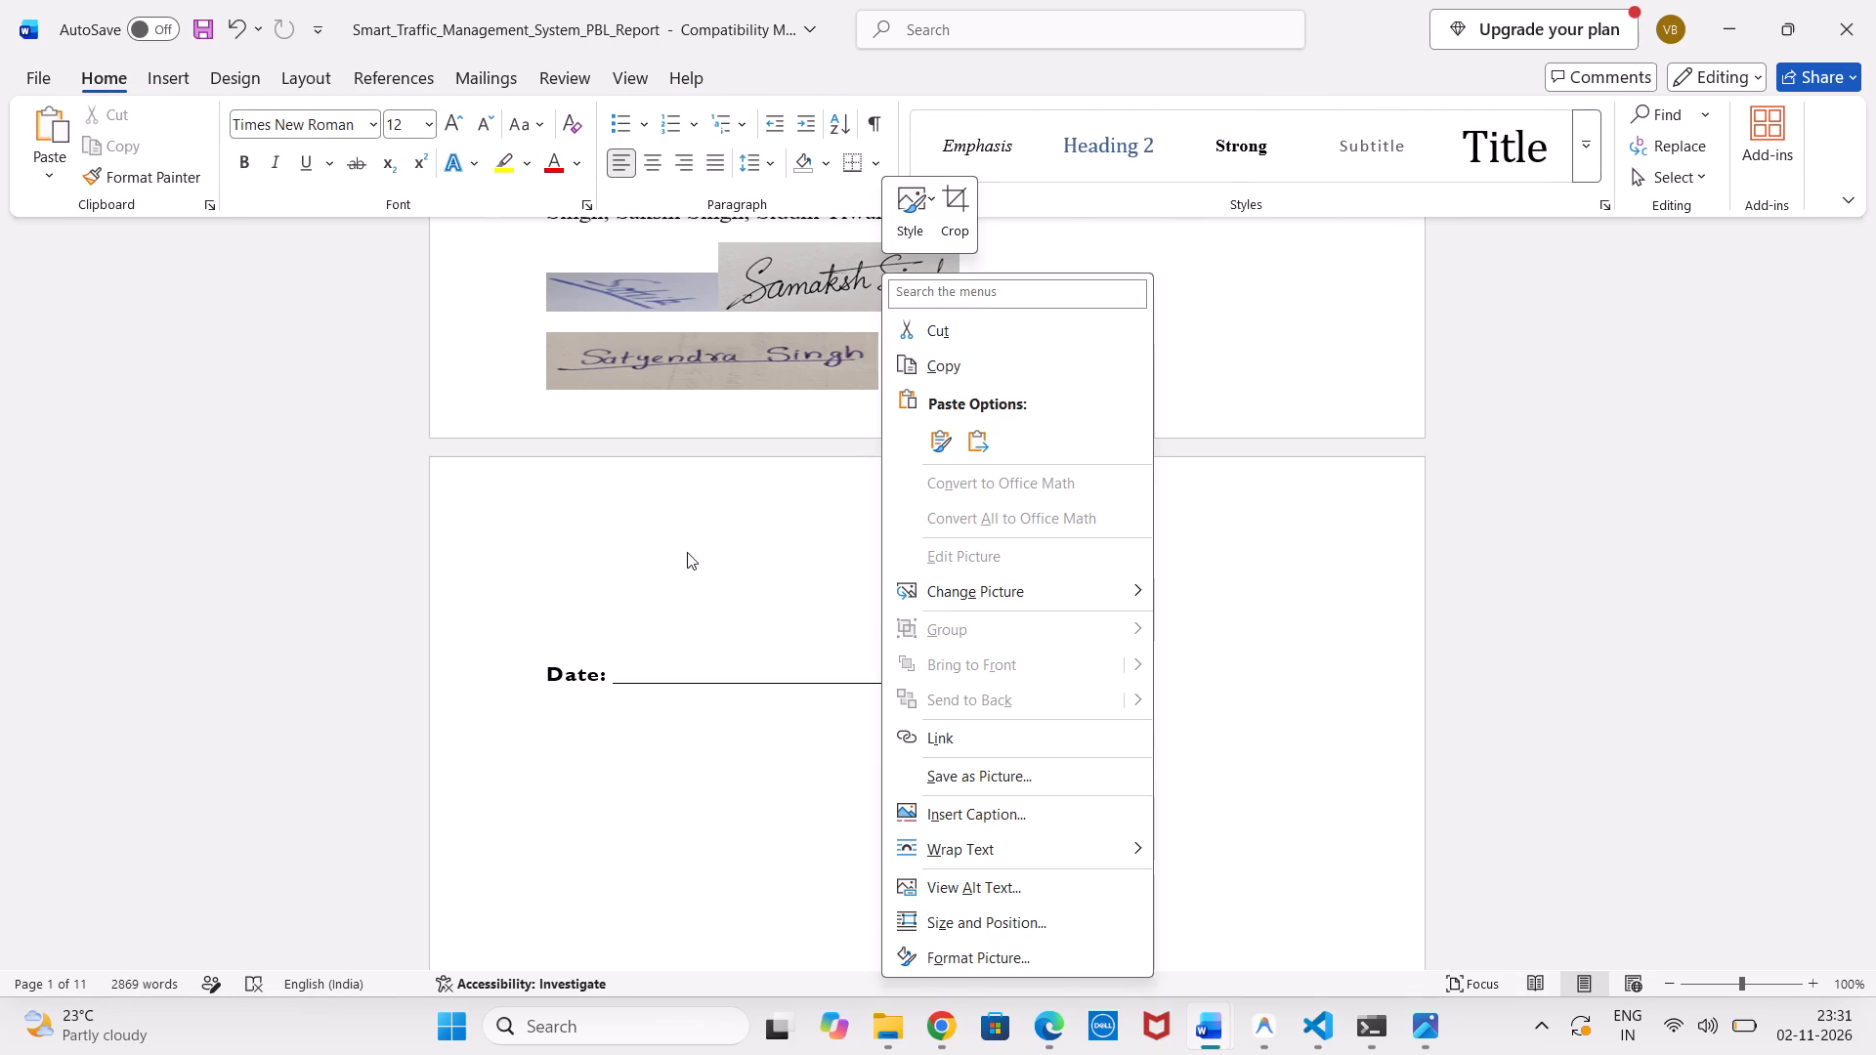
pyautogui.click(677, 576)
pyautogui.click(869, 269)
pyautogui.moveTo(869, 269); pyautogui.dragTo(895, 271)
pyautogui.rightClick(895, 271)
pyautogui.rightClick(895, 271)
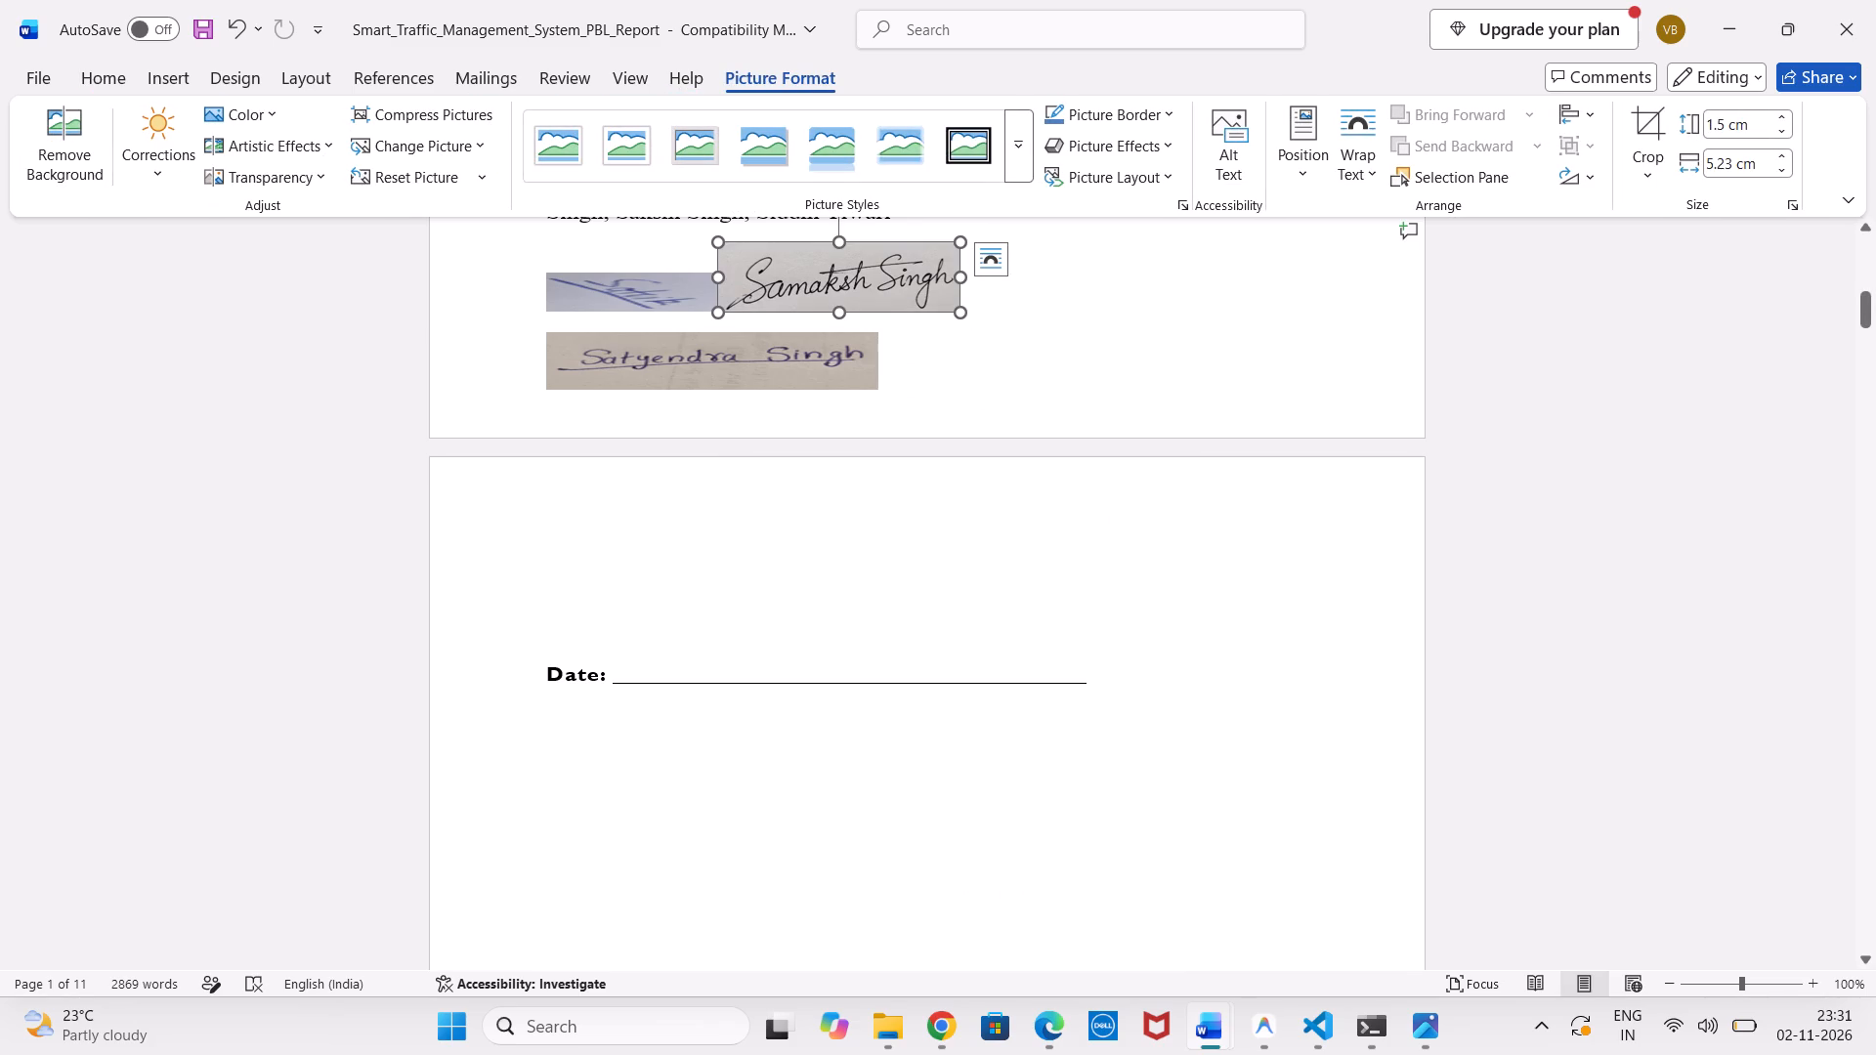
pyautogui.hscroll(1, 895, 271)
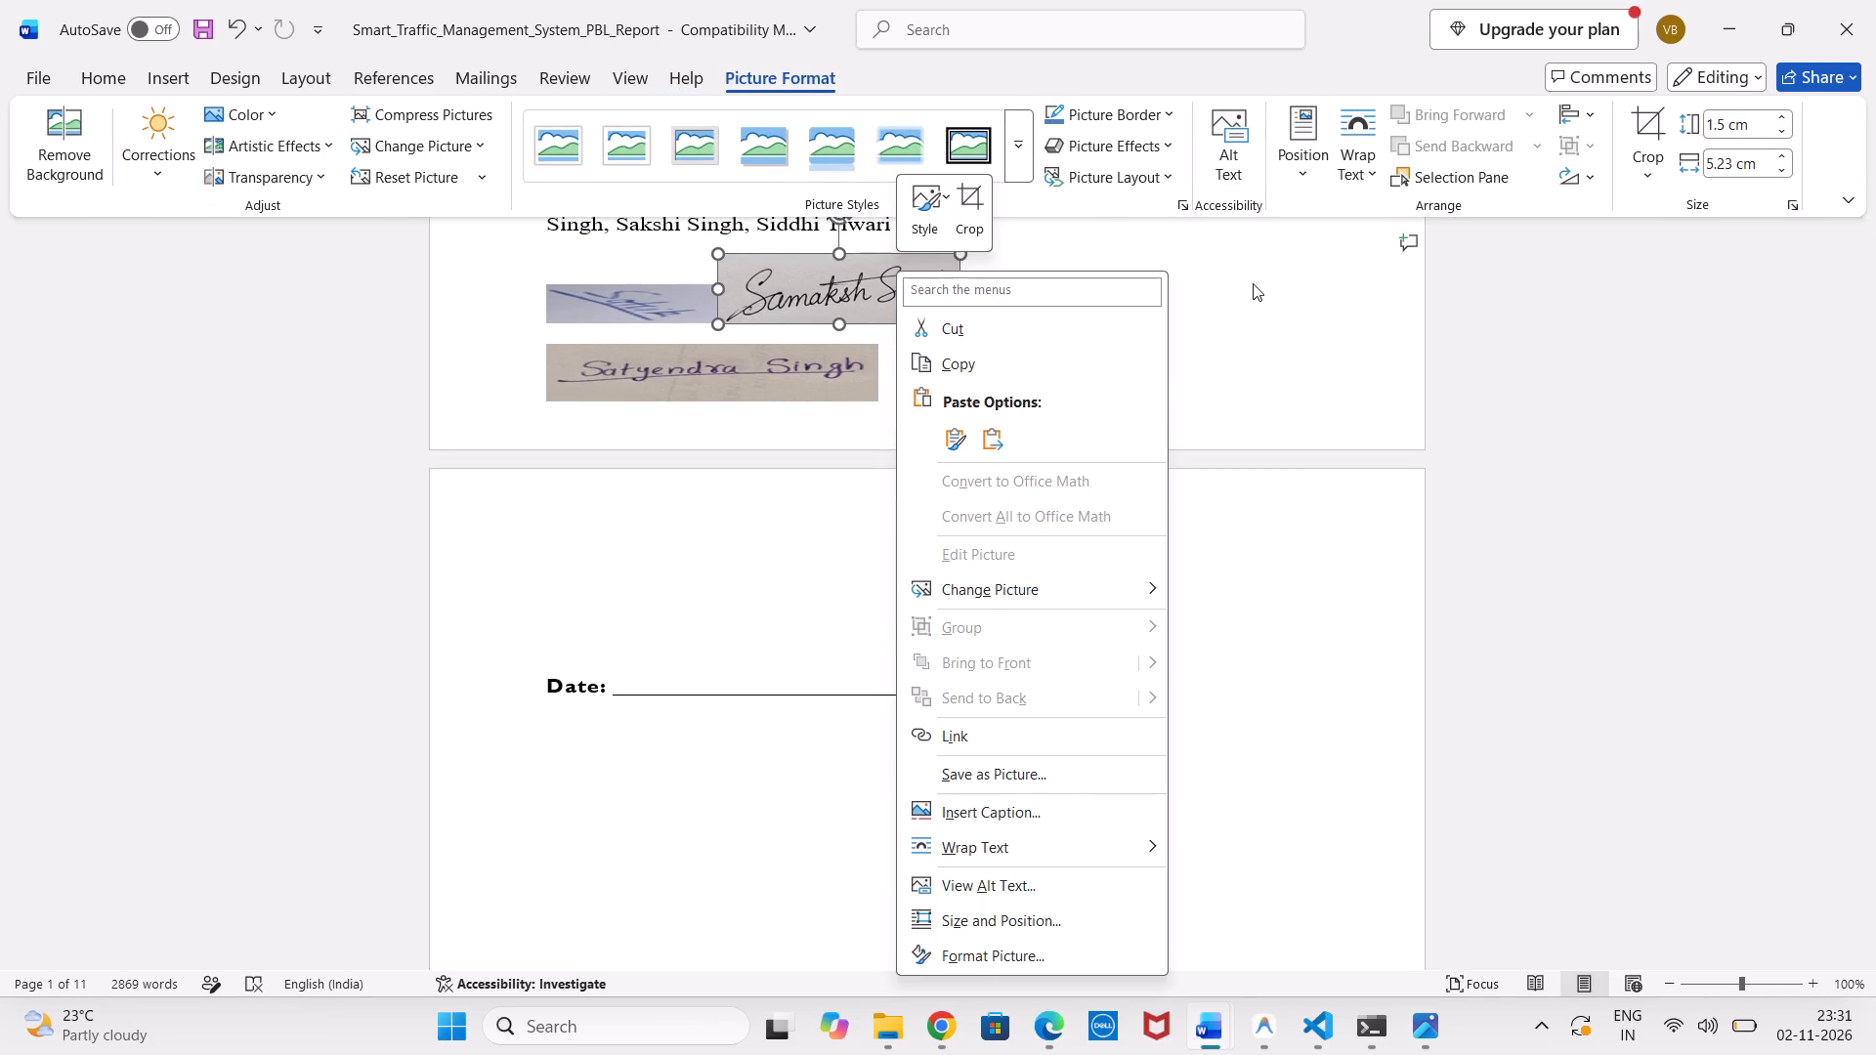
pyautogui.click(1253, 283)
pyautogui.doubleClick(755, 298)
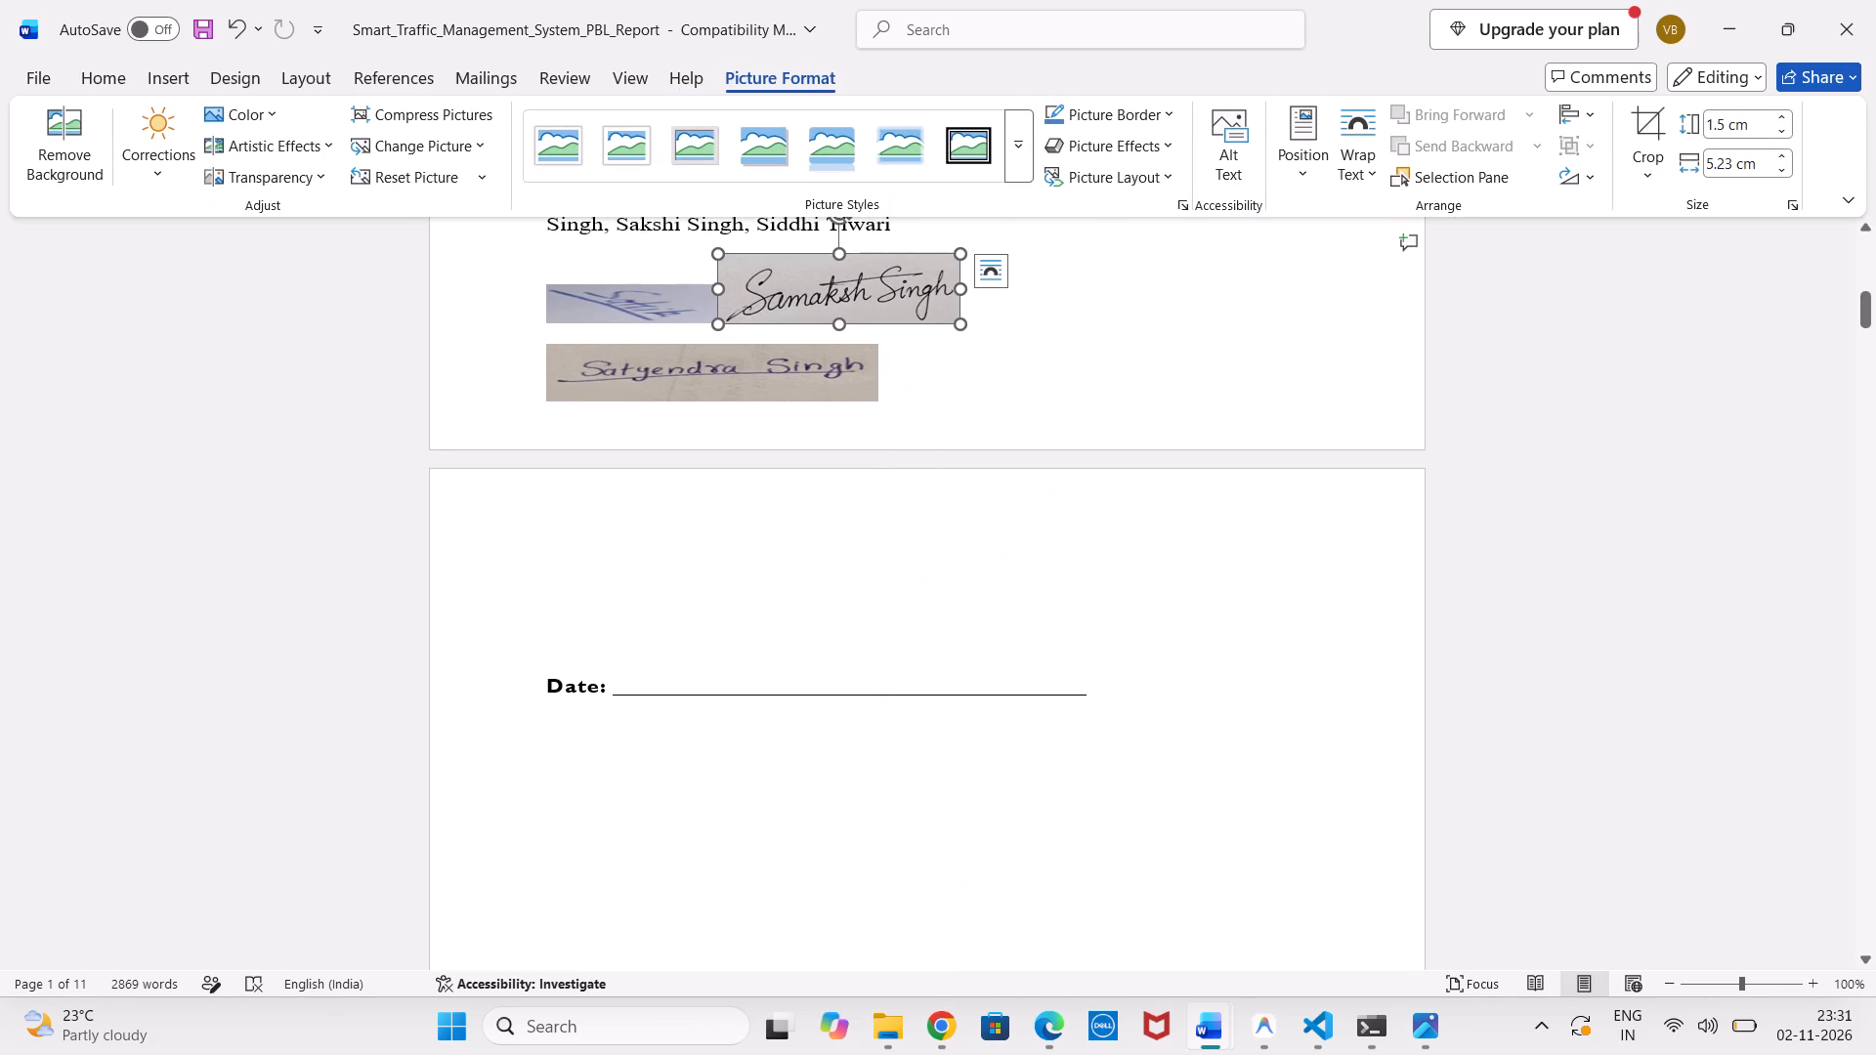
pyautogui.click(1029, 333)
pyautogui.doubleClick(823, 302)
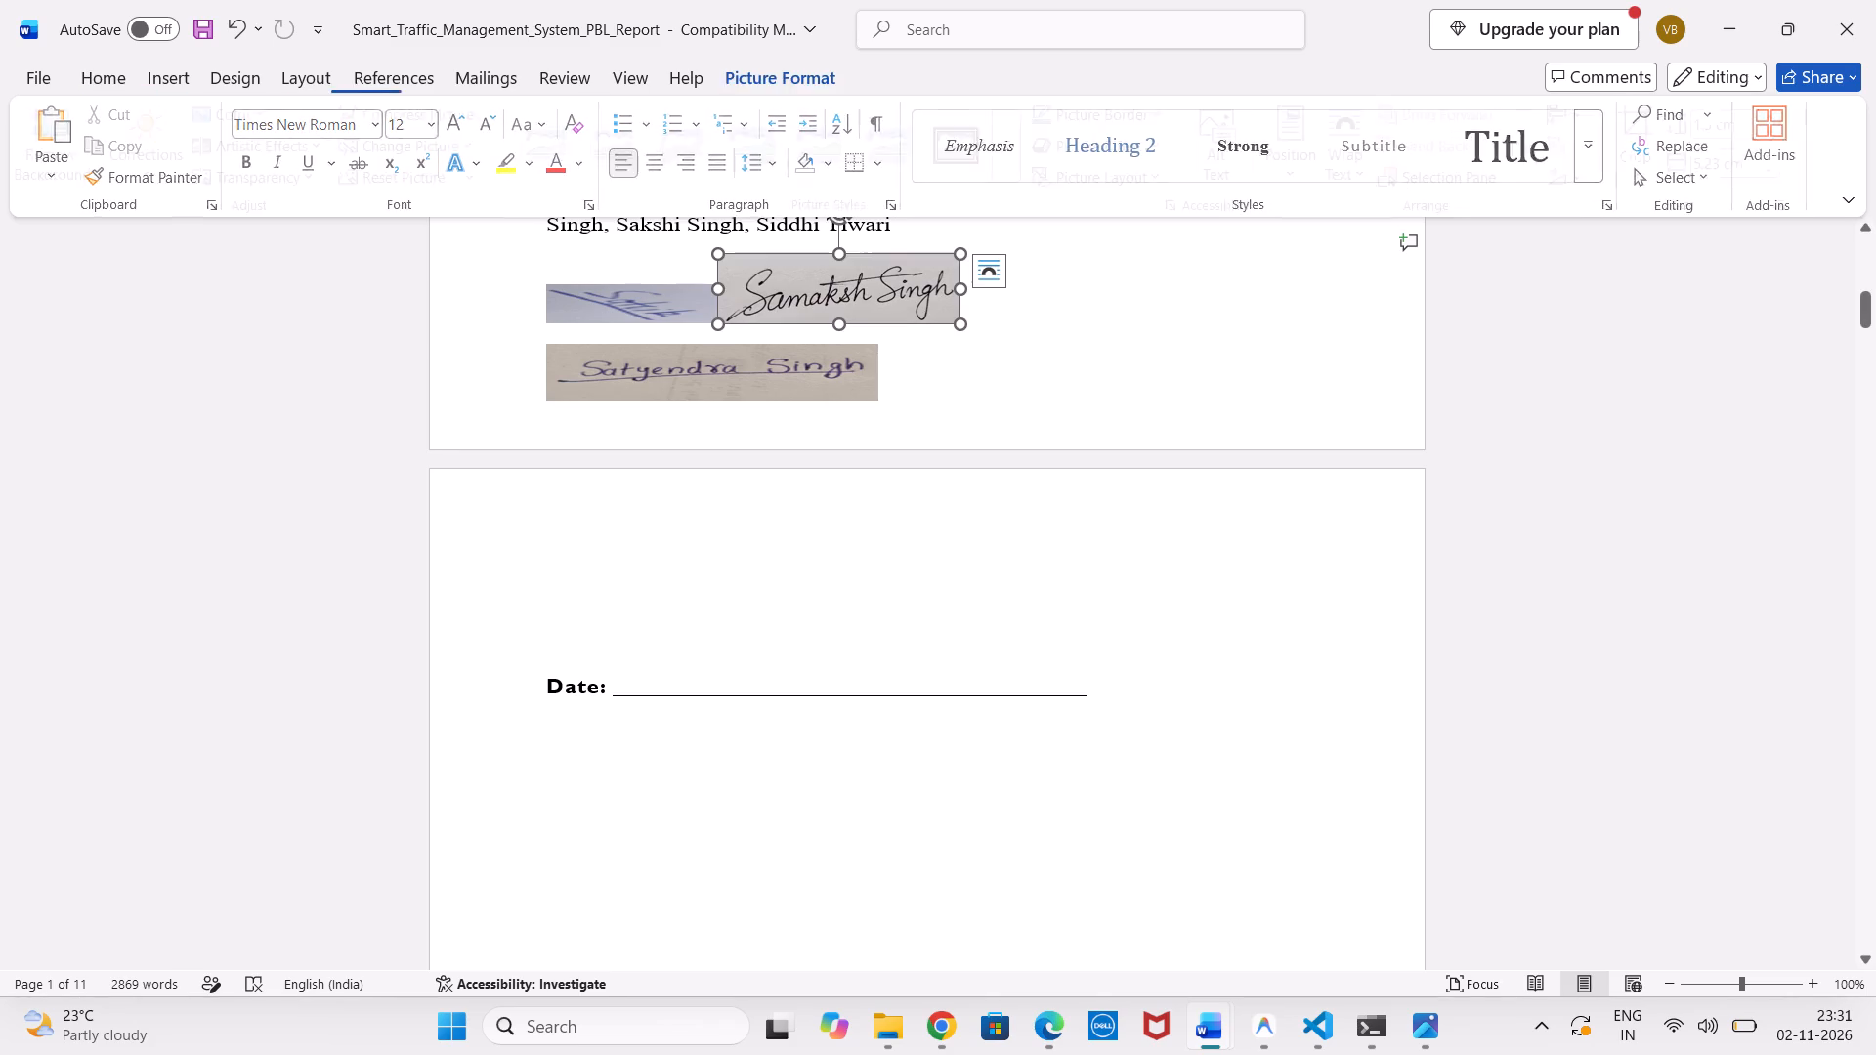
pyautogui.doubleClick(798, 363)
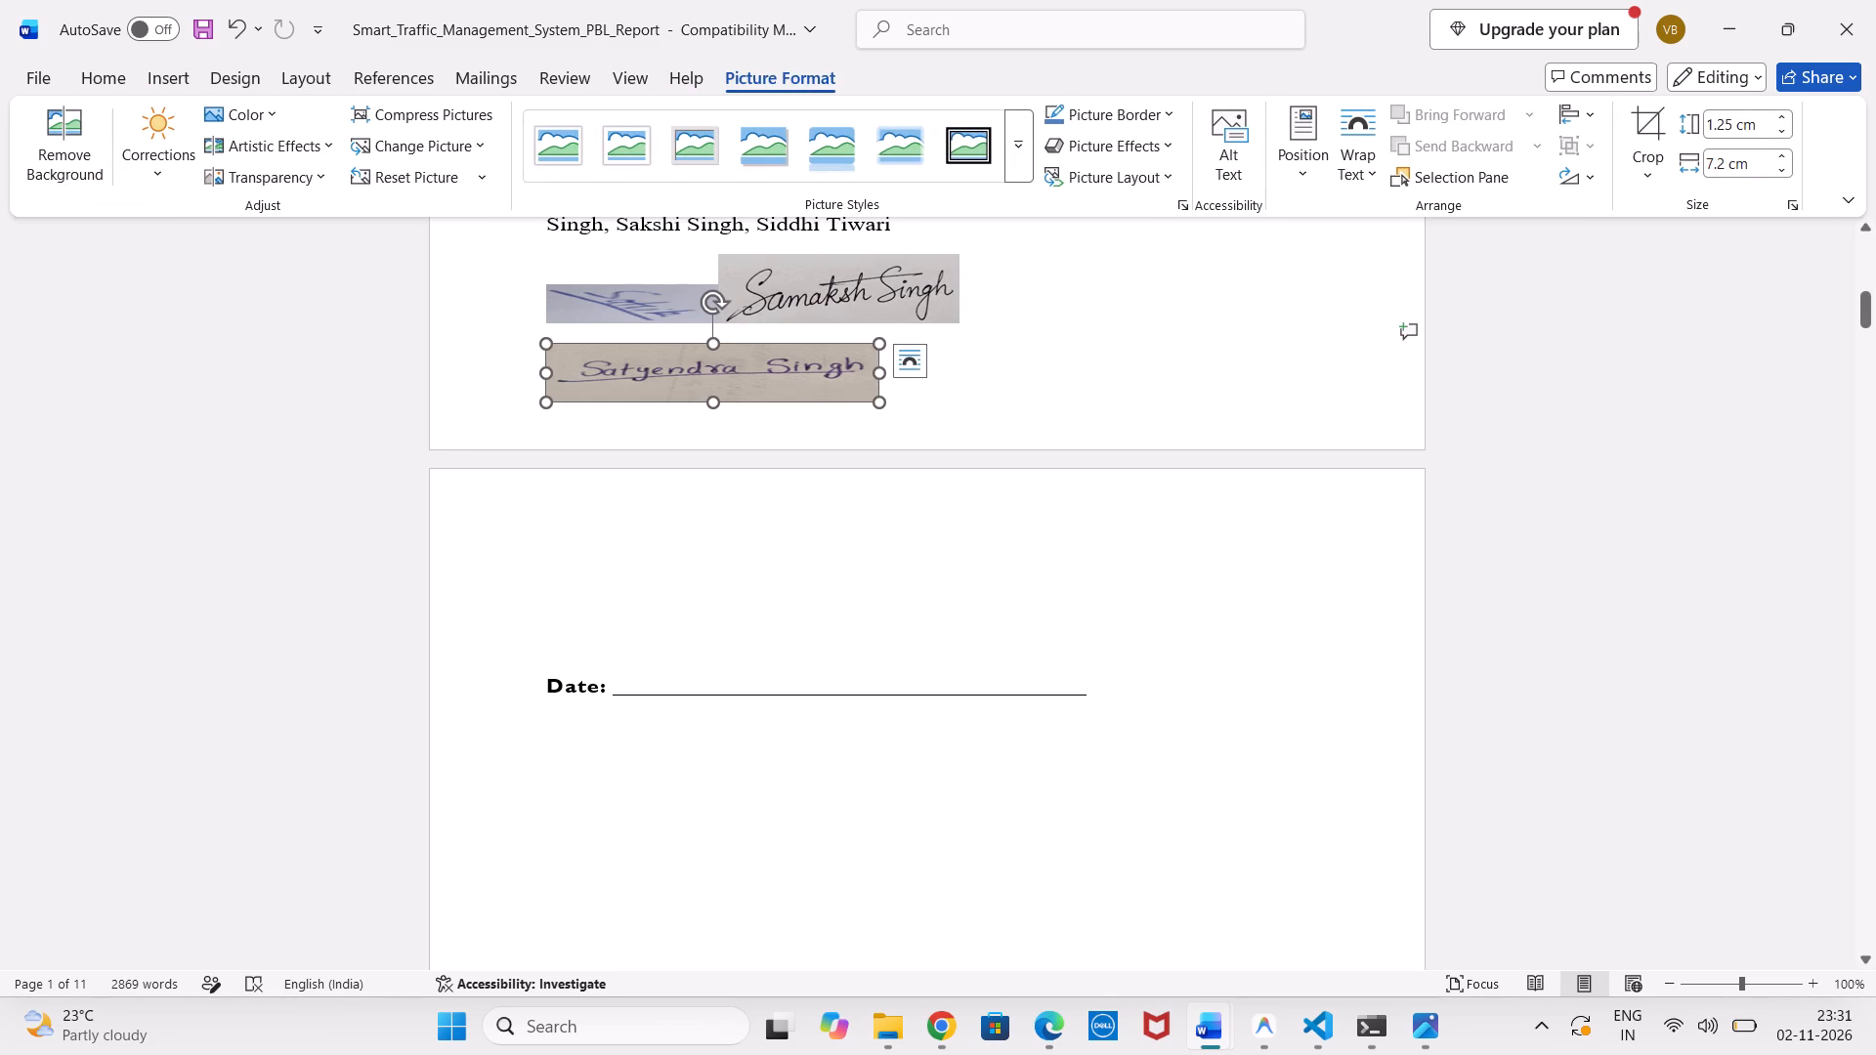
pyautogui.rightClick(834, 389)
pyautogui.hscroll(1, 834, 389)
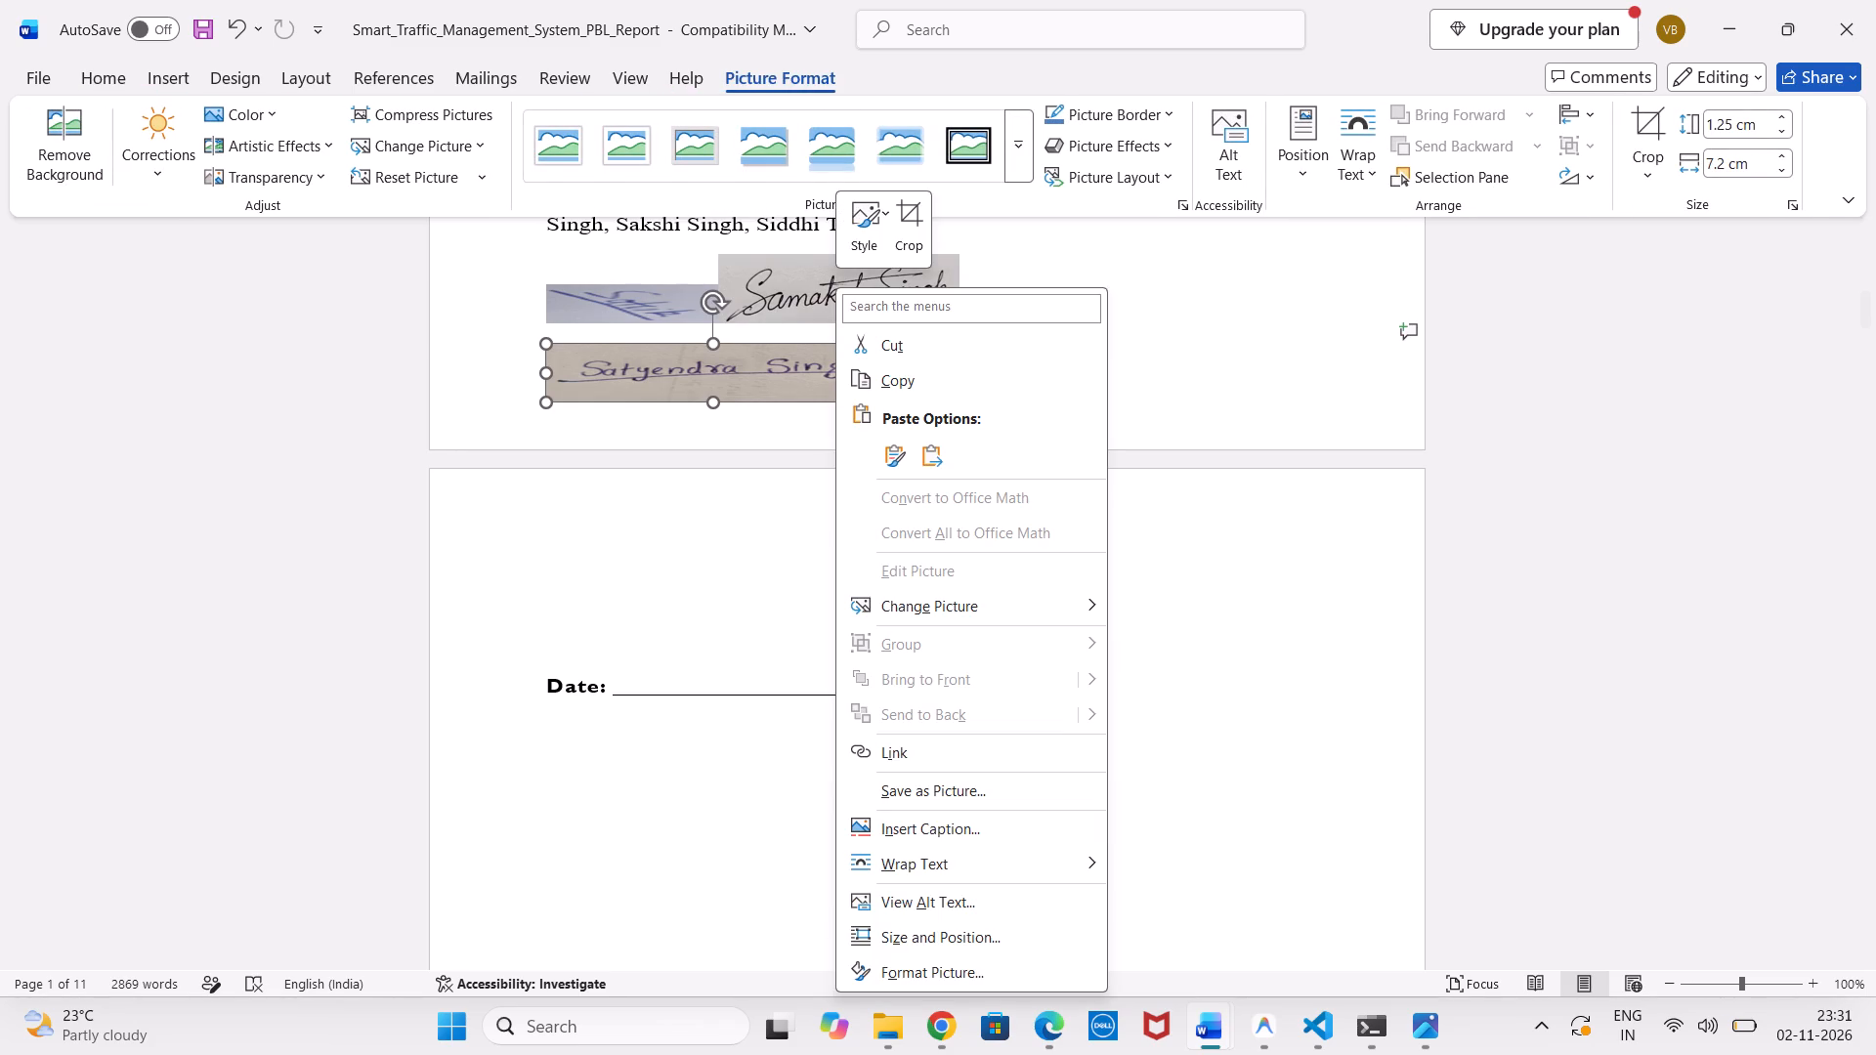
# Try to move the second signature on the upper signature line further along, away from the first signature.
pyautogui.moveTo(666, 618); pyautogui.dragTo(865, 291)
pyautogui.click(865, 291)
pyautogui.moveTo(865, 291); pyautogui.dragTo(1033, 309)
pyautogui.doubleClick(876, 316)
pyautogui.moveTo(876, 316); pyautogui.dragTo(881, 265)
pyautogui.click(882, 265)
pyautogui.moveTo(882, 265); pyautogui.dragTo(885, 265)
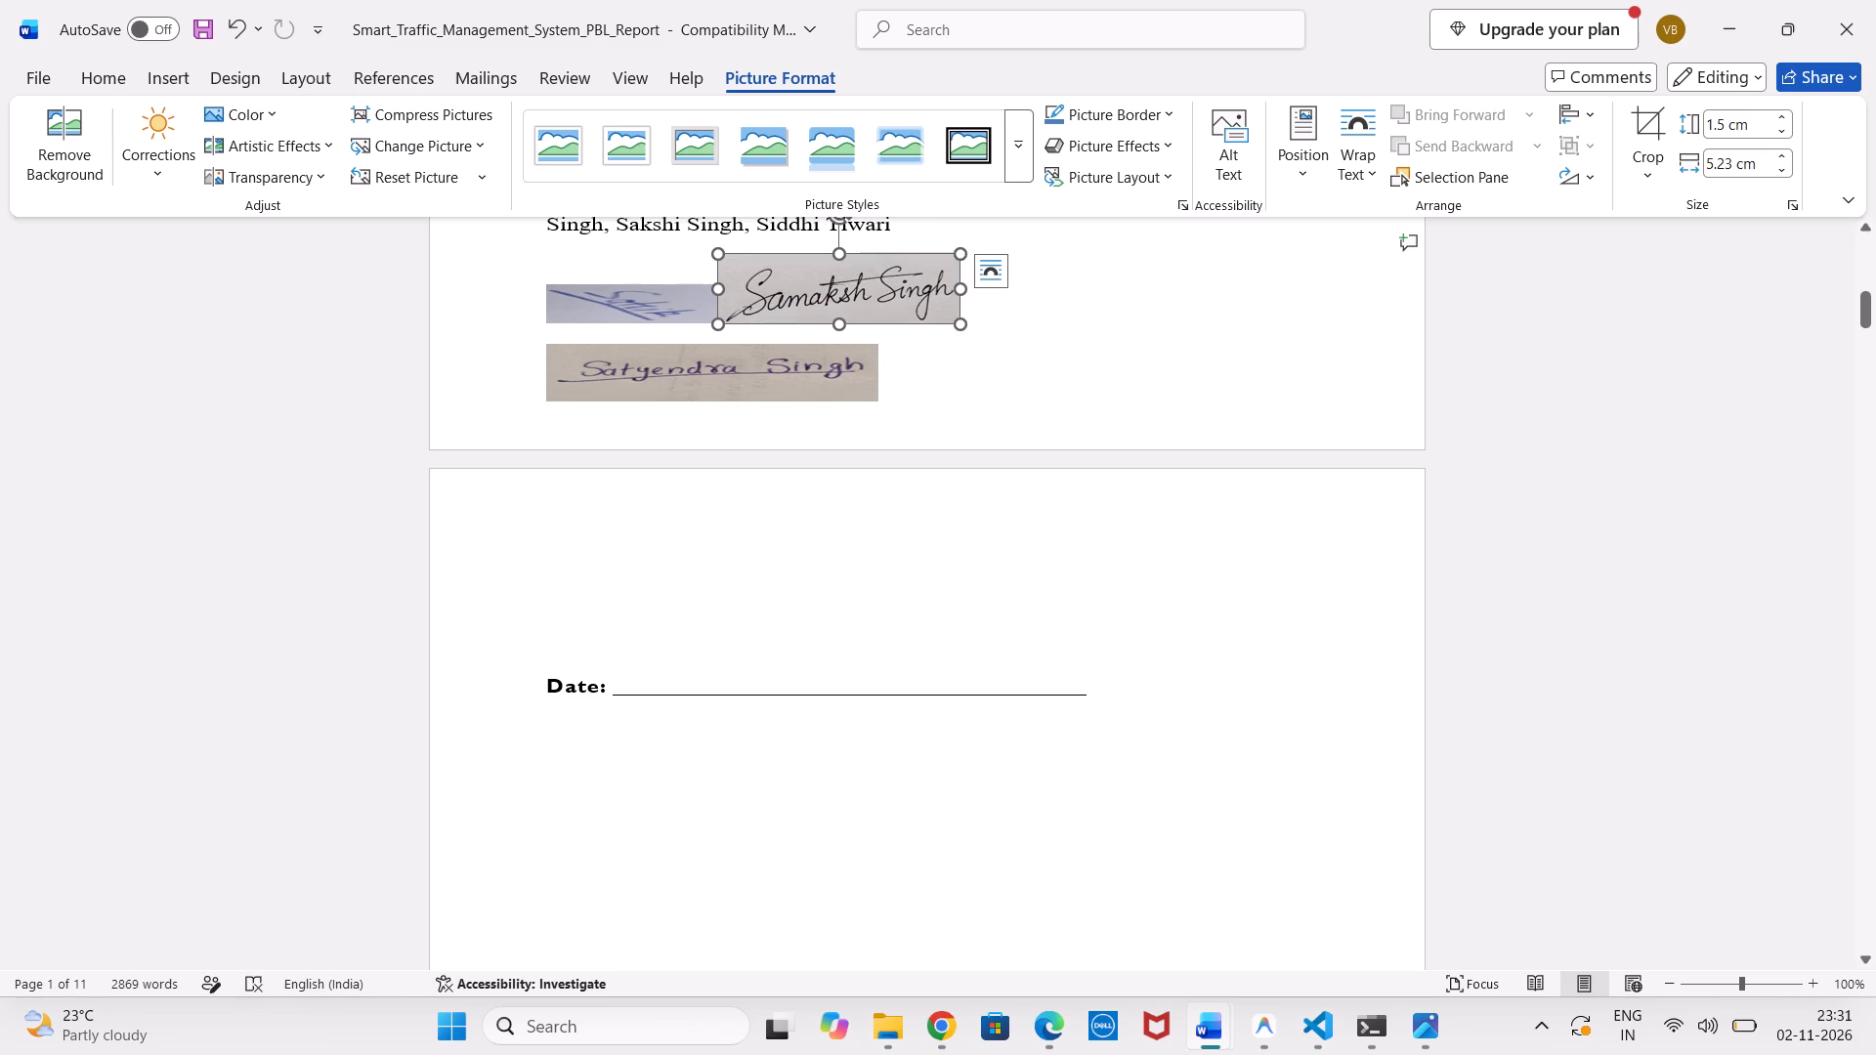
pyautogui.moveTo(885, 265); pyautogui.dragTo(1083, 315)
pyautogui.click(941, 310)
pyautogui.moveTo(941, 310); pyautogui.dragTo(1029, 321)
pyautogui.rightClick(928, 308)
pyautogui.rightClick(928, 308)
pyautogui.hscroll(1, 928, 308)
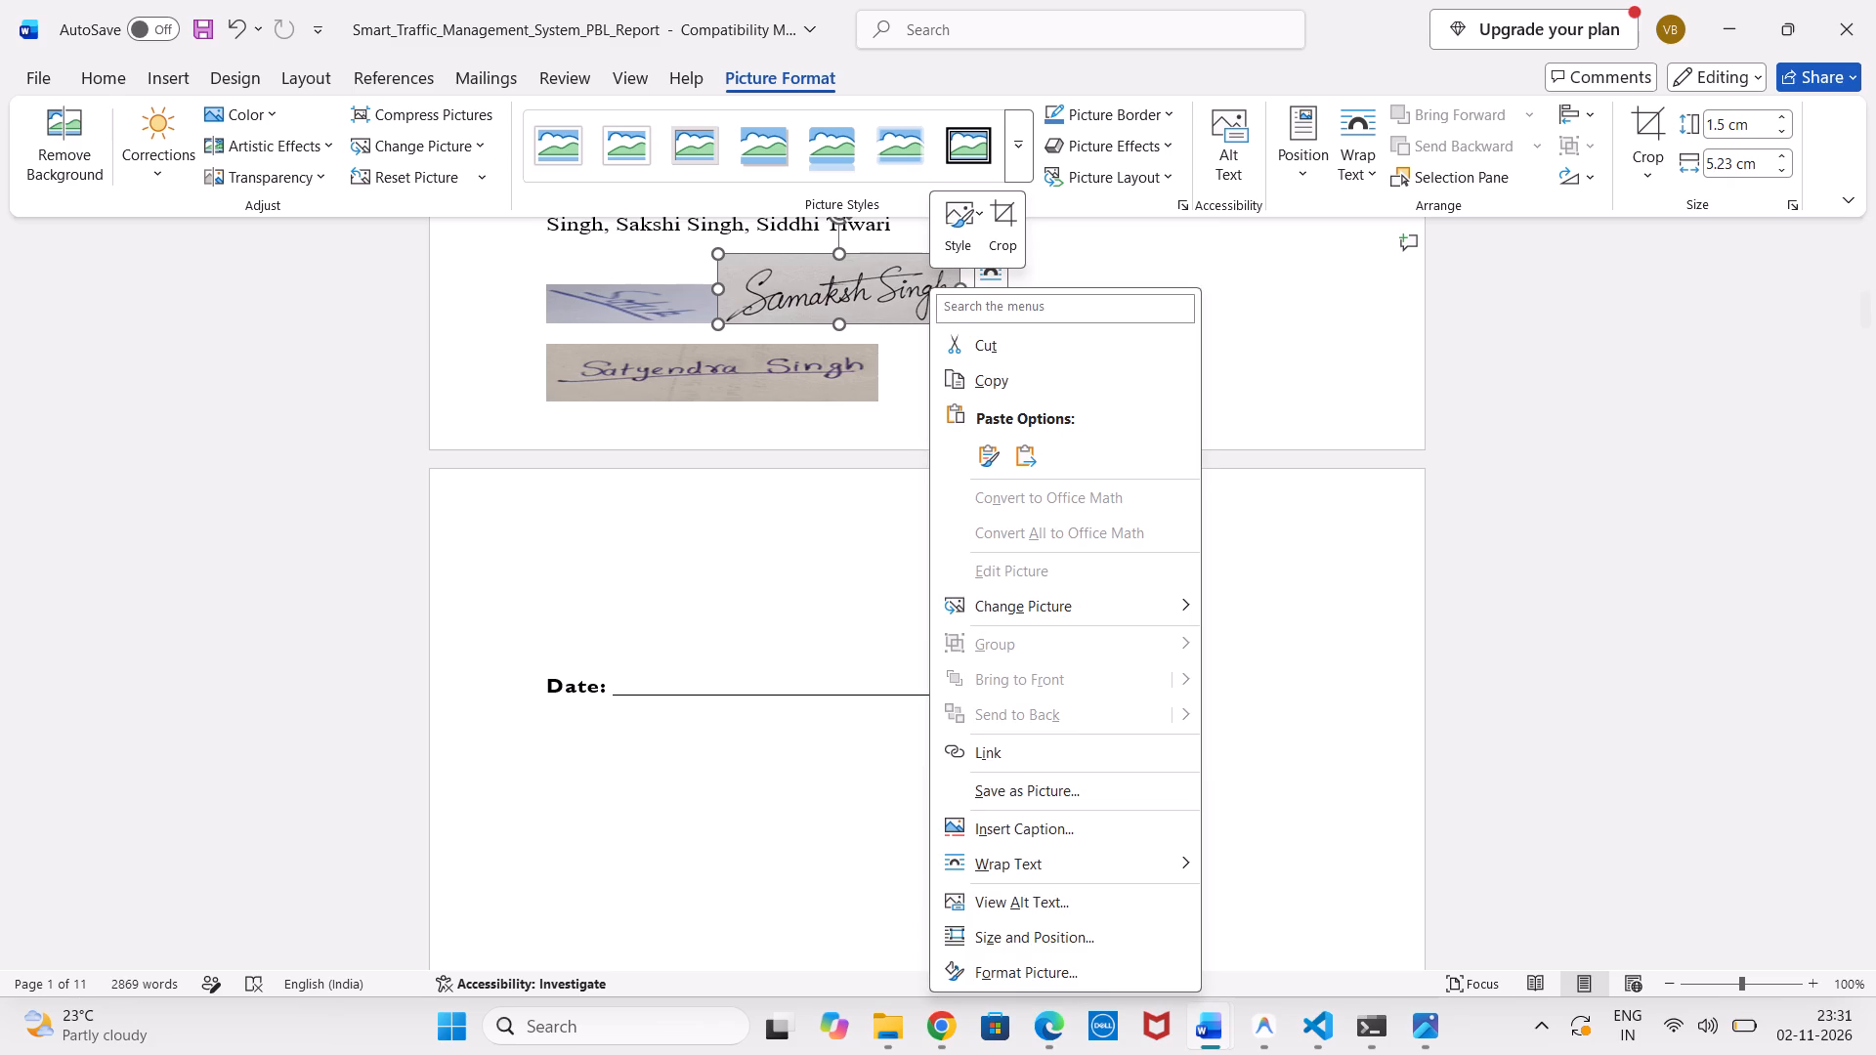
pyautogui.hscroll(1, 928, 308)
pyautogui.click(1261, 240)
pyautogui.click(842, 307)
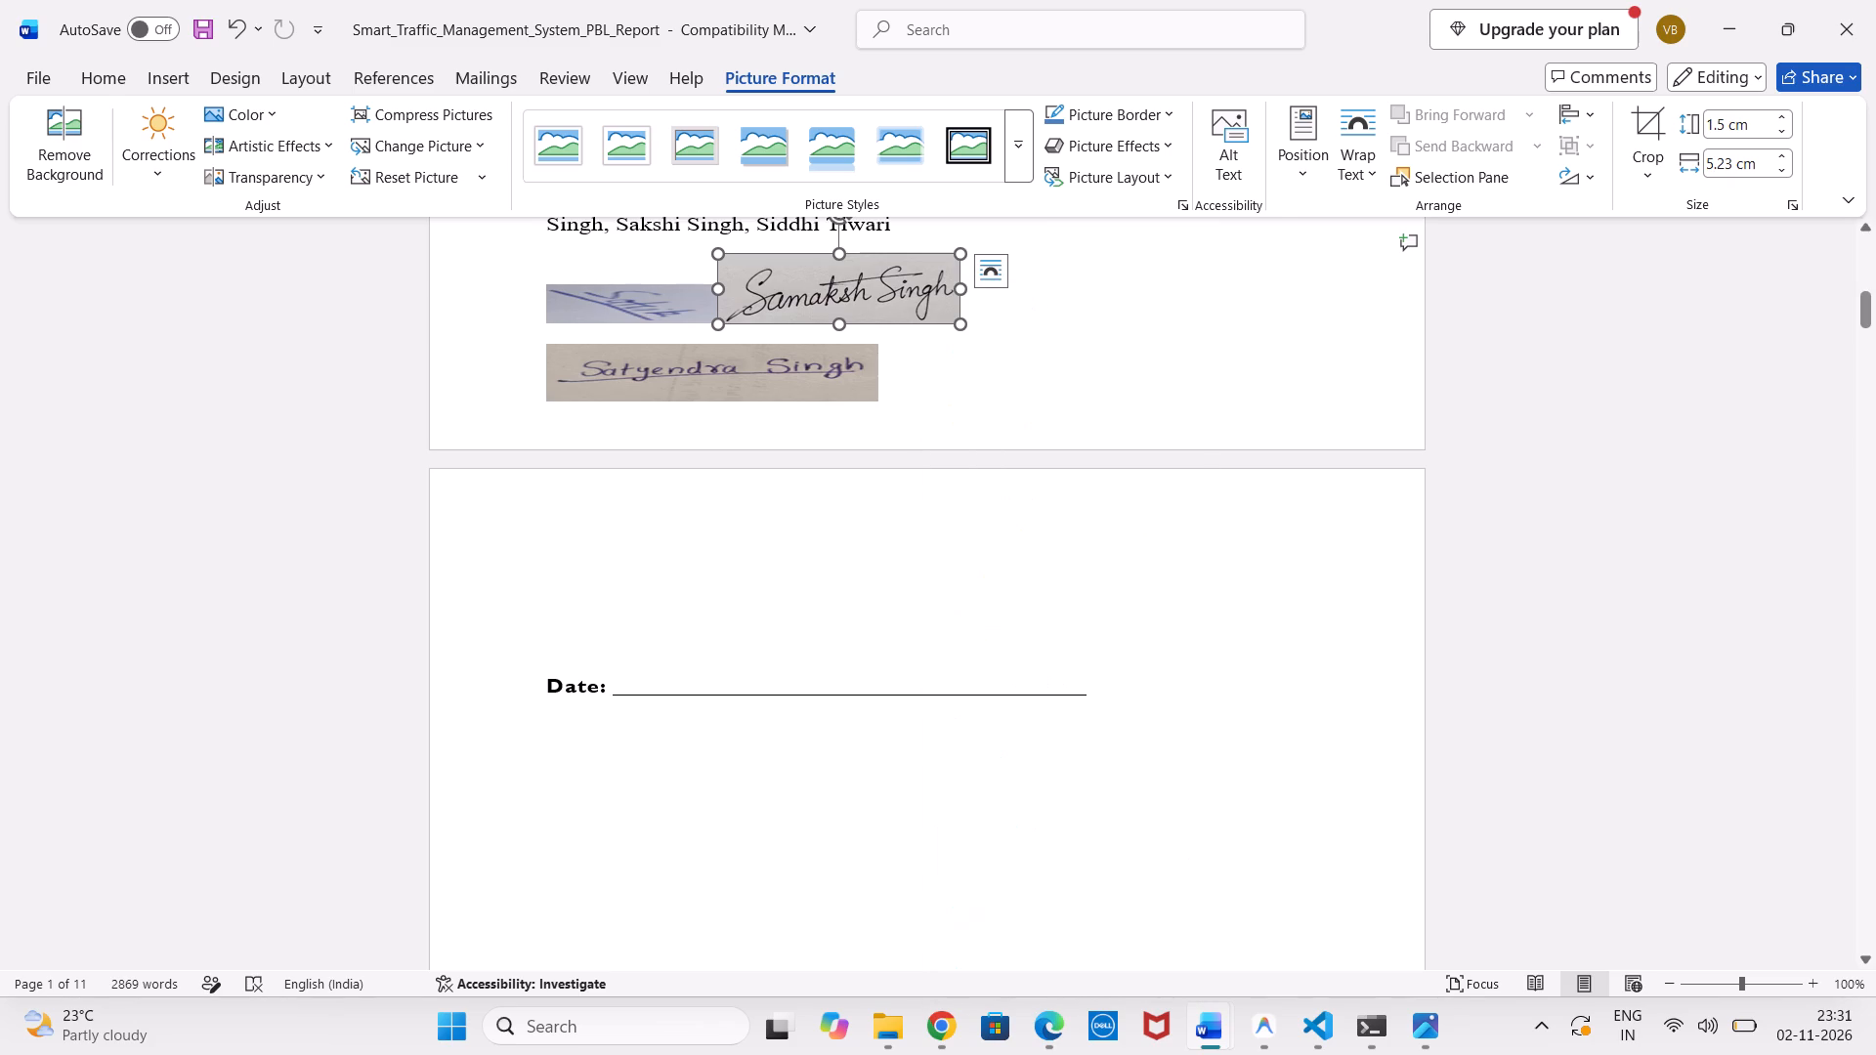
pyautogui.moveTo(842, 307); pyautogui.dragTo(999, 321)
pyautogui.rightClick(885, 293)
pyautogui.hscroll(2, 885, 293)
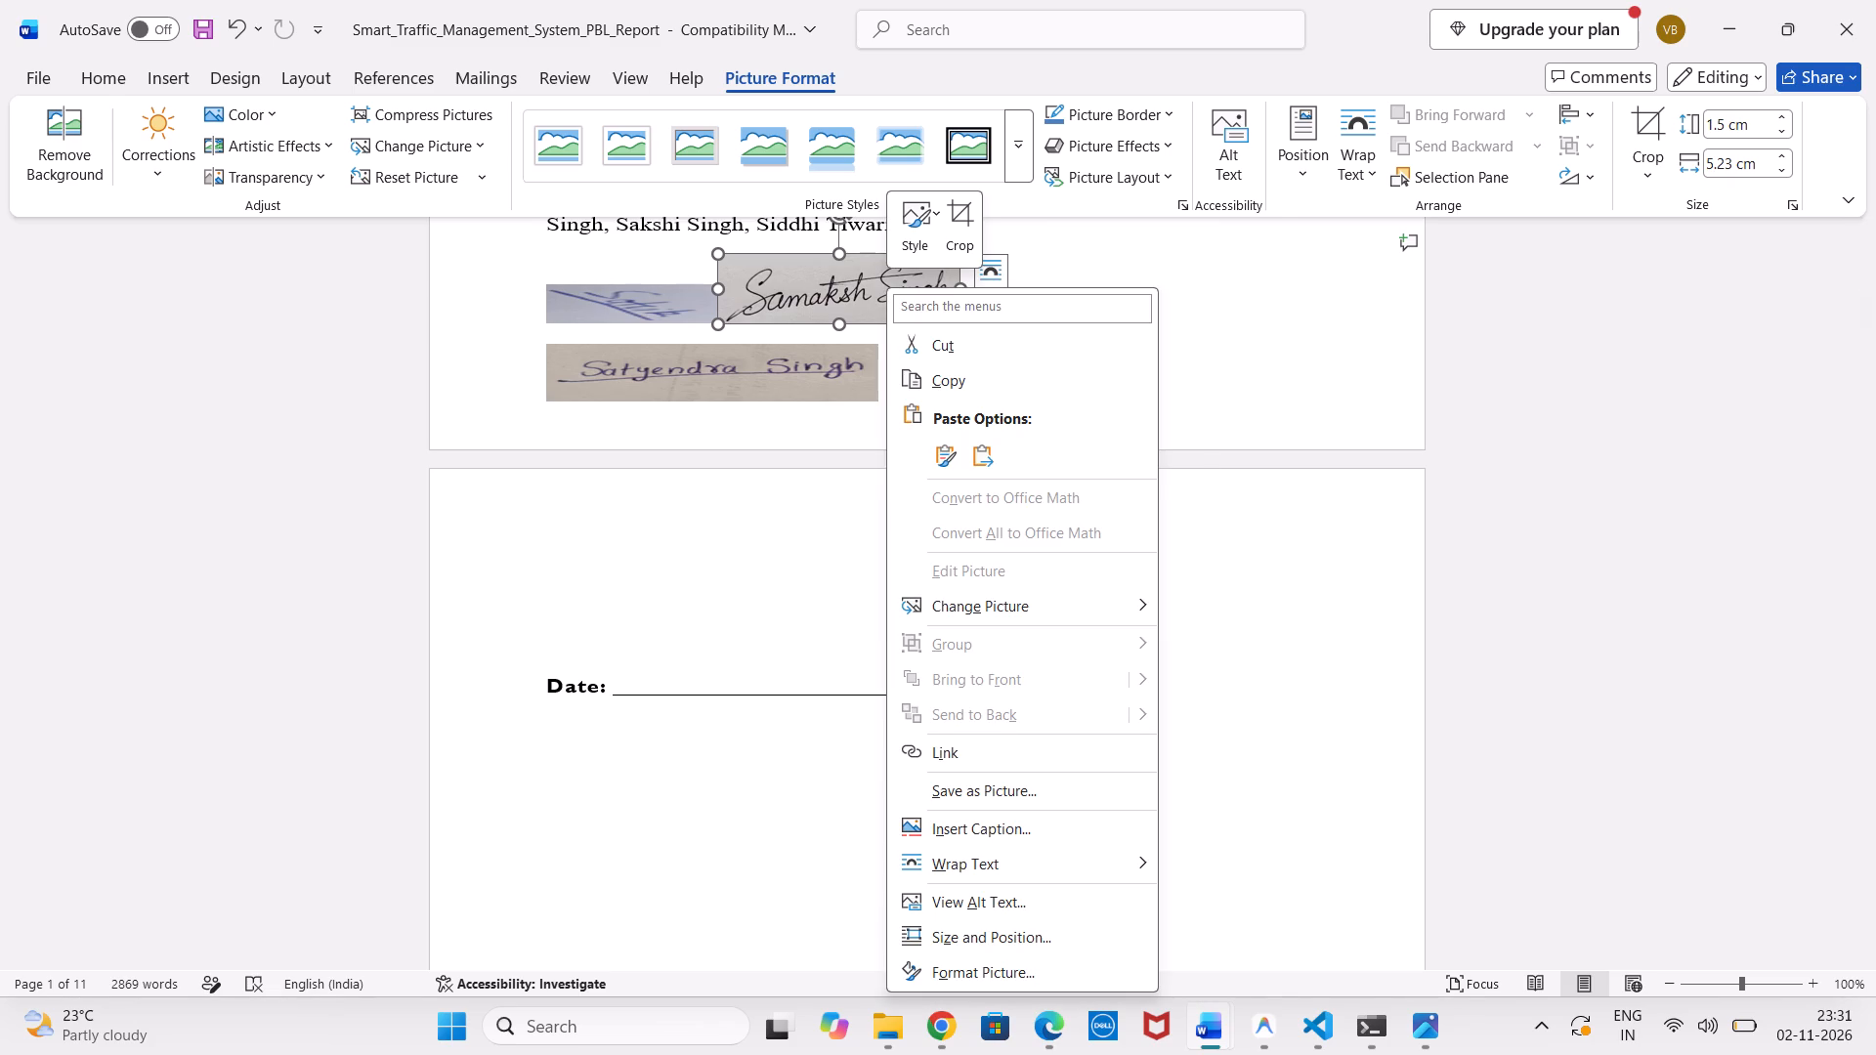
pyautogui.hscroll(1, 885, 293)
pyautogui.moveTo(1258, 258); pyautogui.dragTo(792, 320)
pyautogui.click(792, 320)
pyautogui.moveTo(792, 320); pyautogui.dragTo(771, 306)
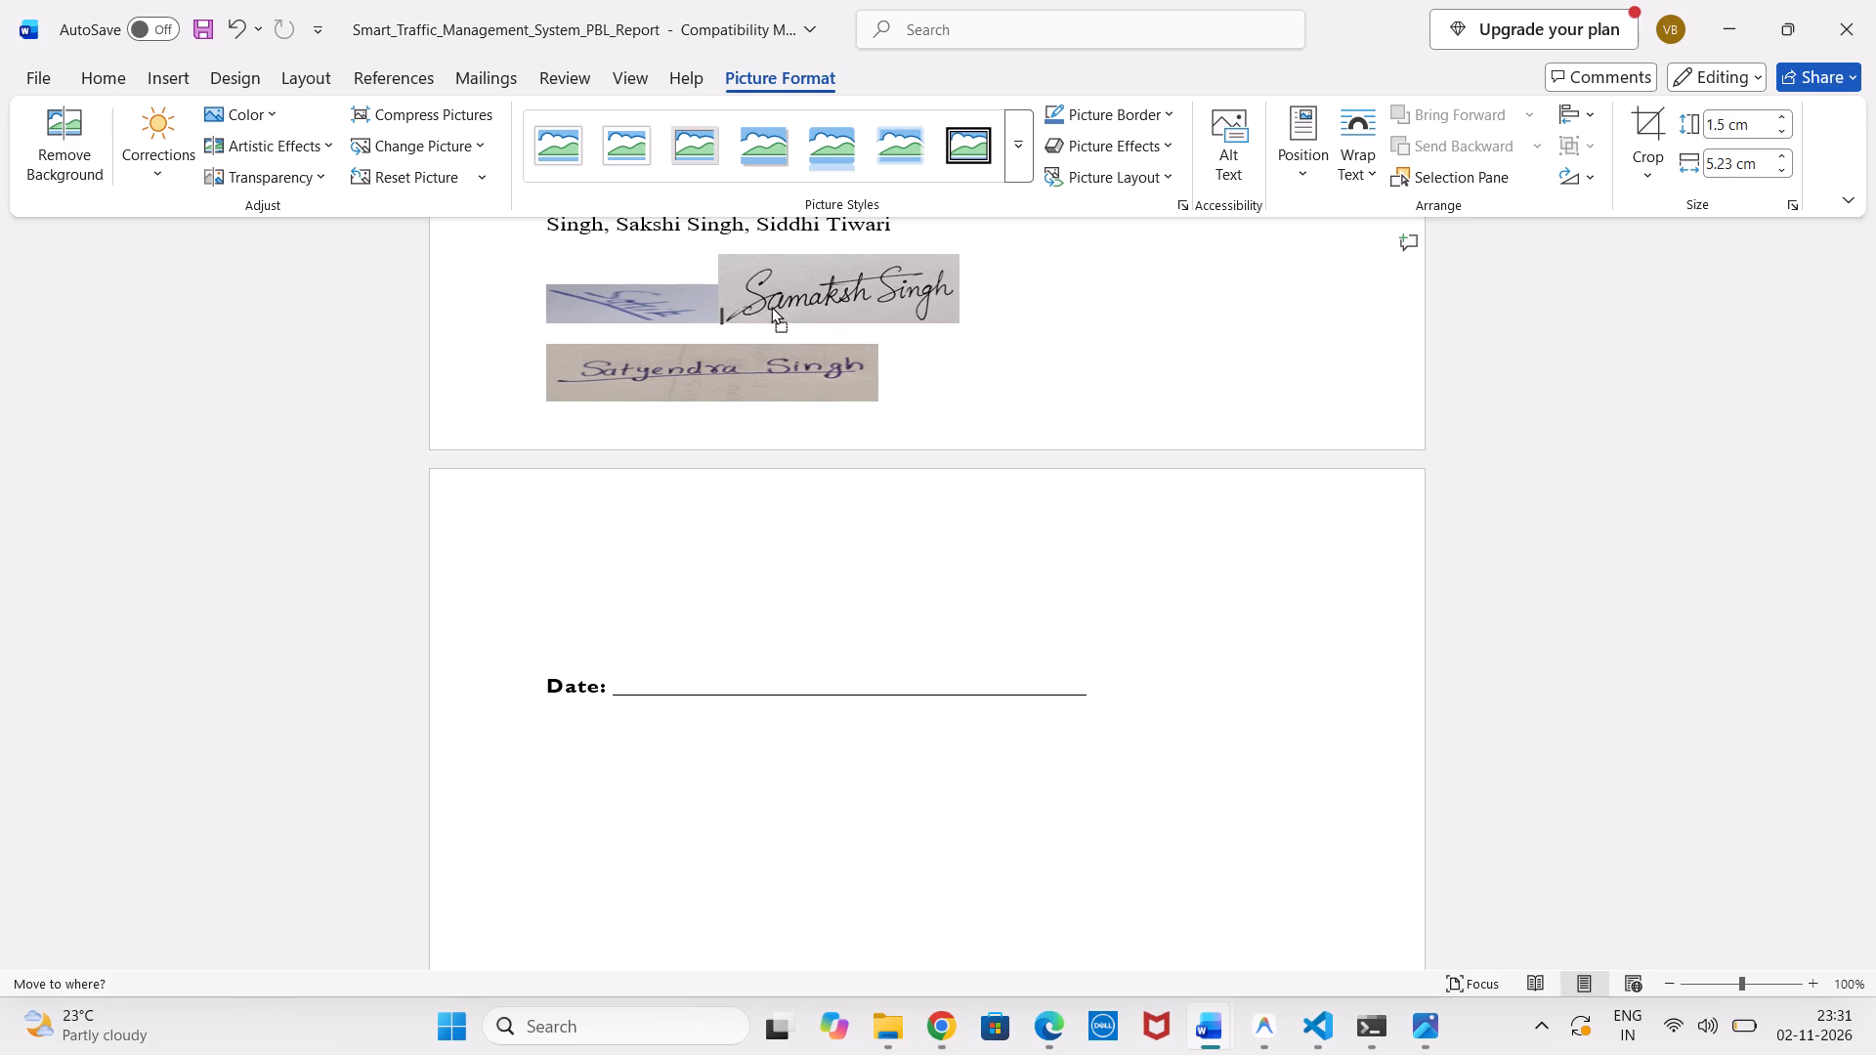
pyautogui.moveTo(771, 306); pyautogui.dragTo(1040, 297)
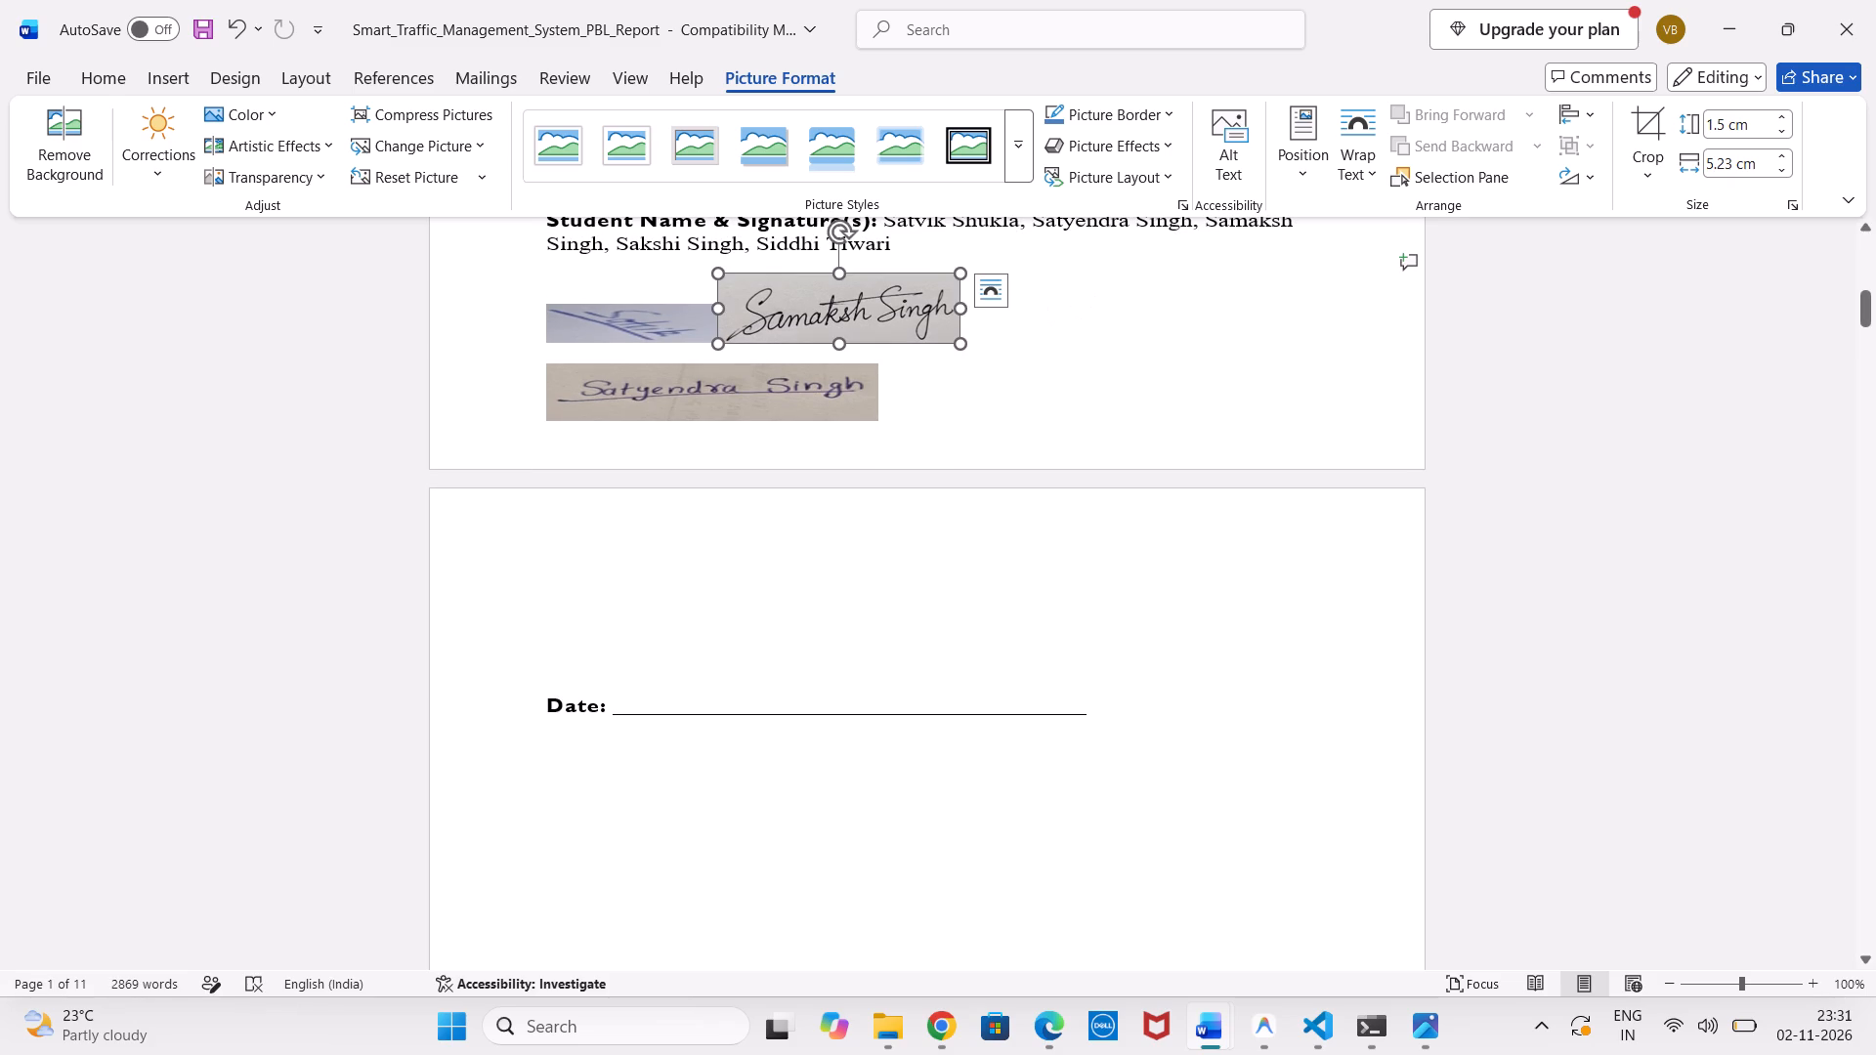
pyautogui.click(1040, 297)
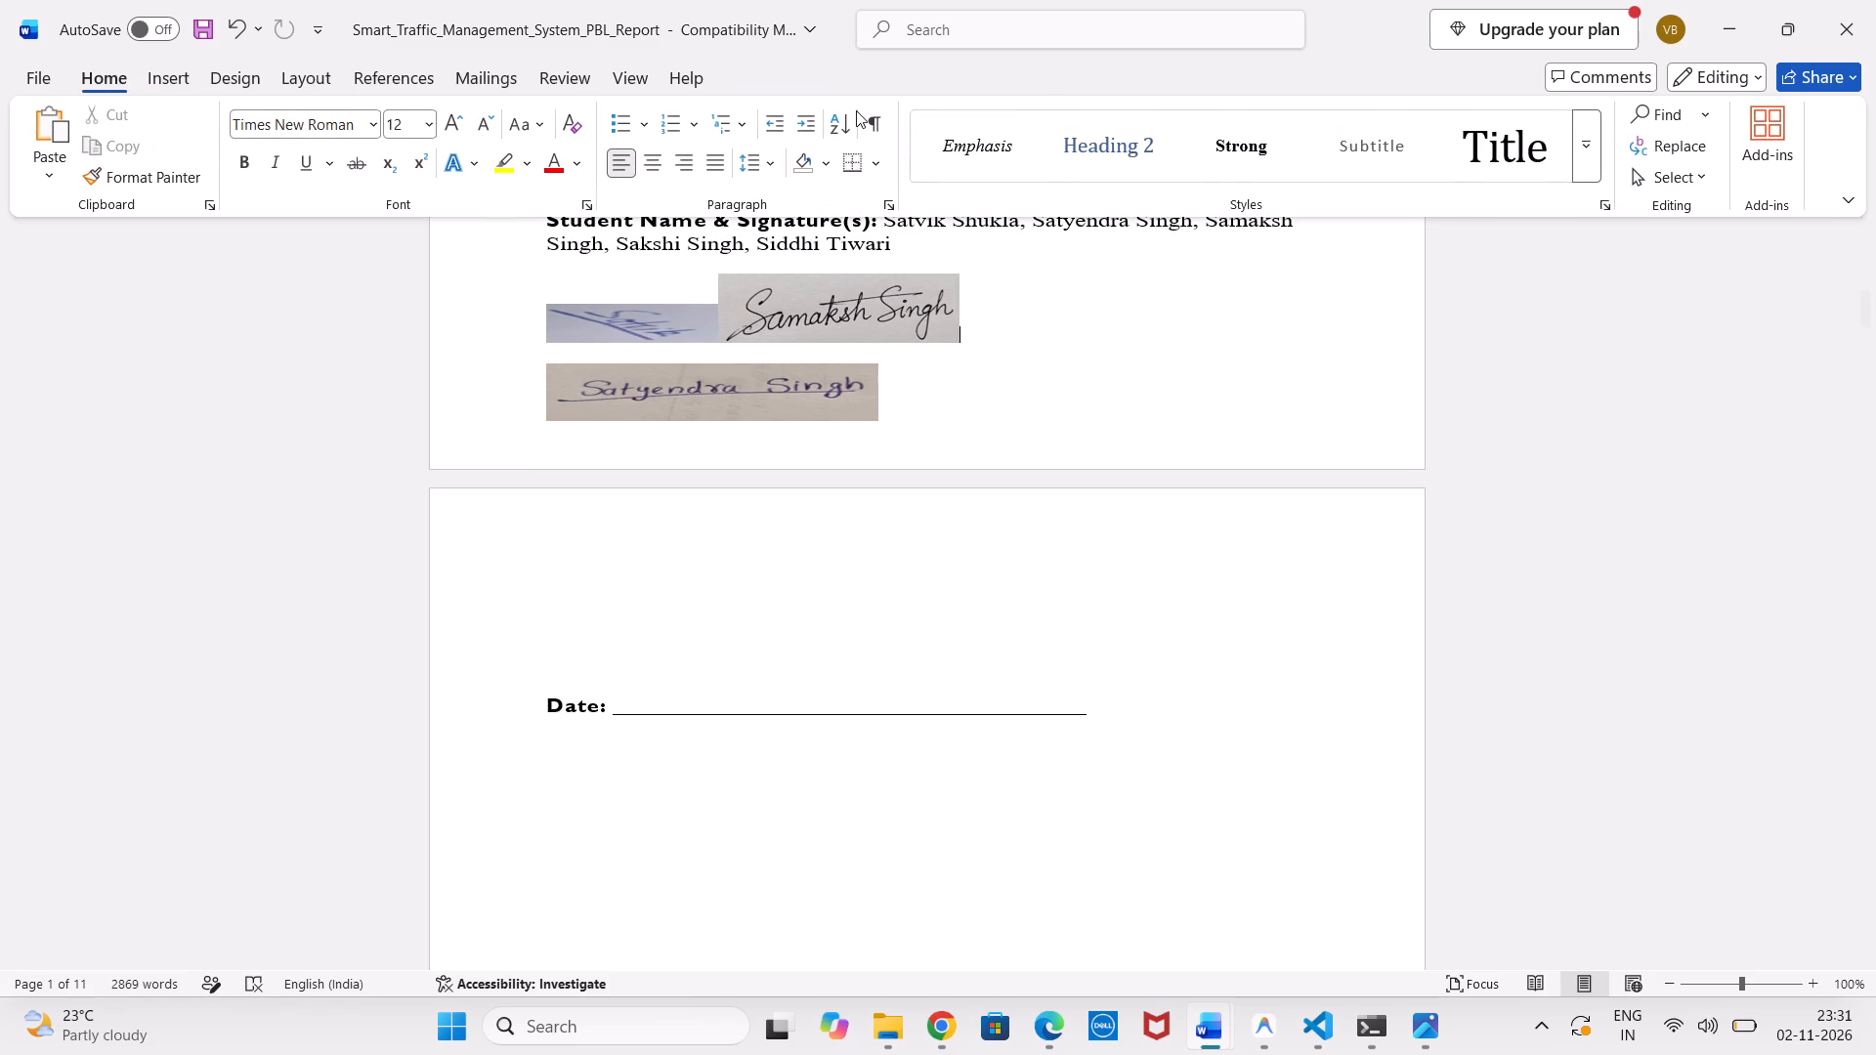
# Narrow the second signature picture on the upper signature line to about 4.38 cm wide.
pyautogui.click(712, 308)
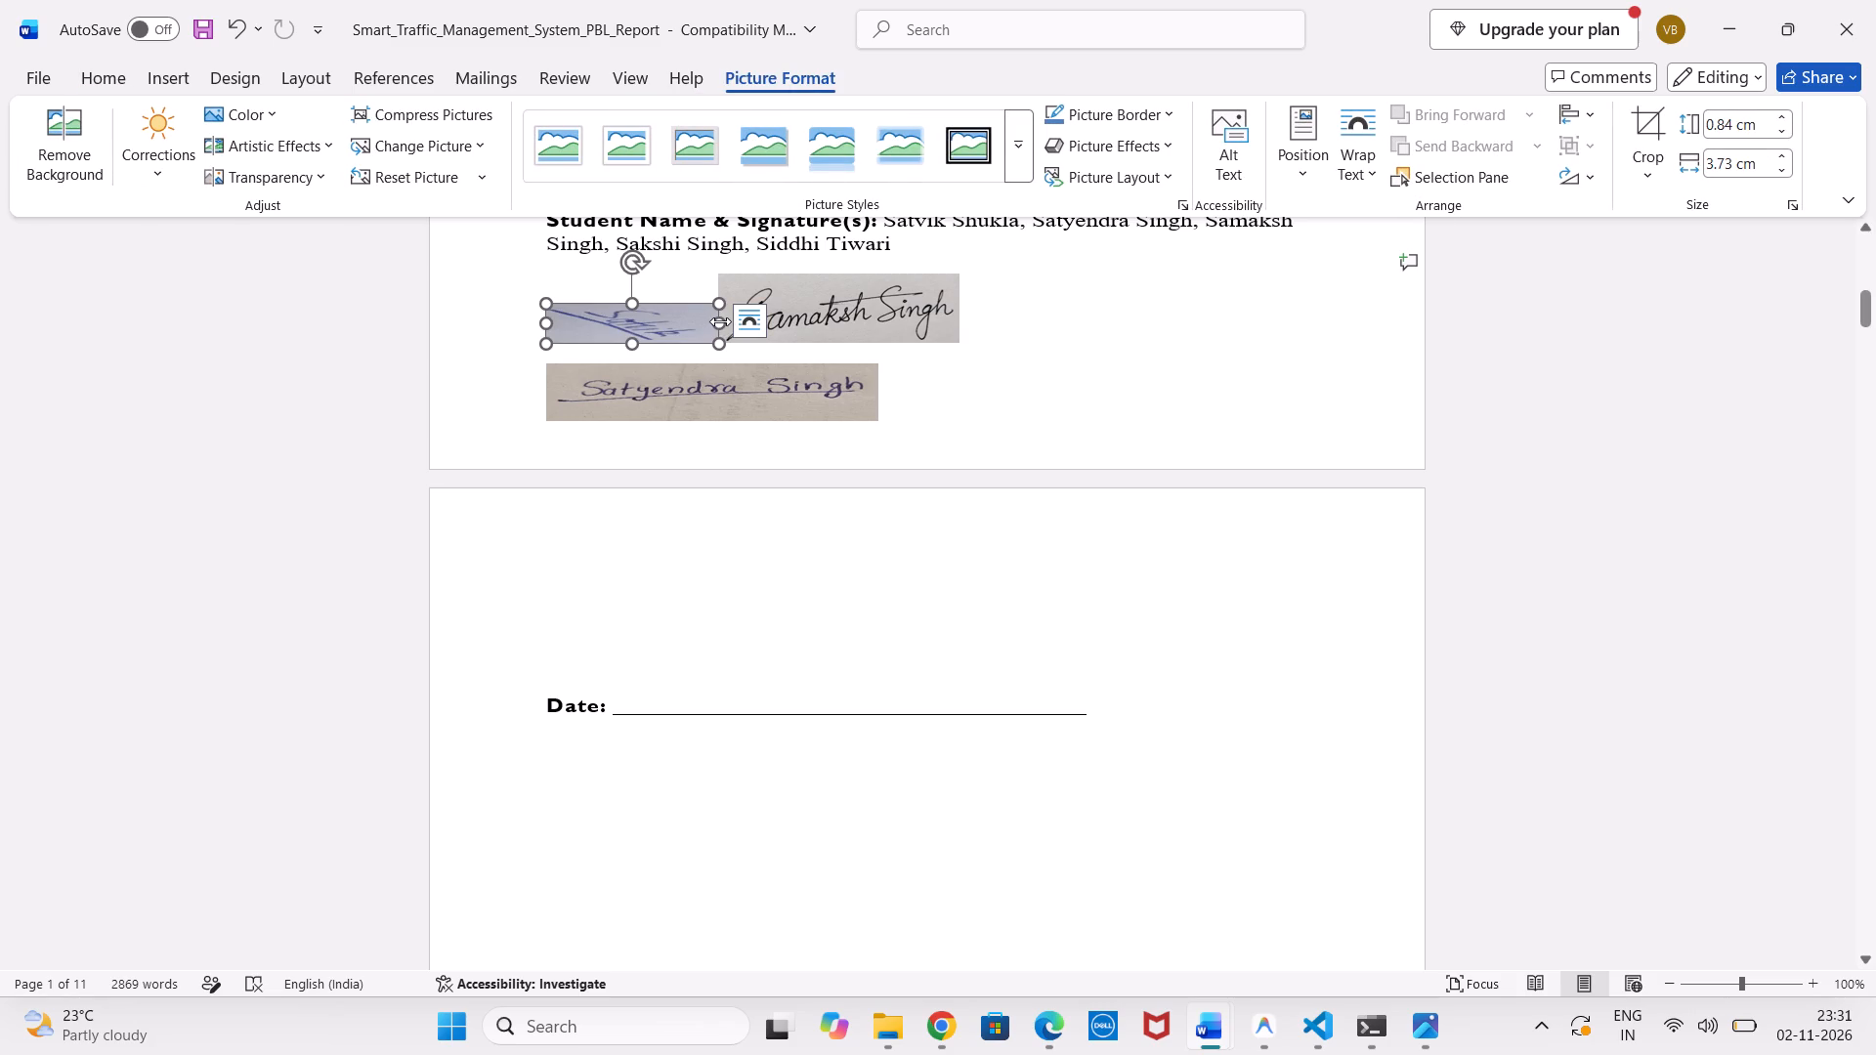
pyautogui.click(814, 286)
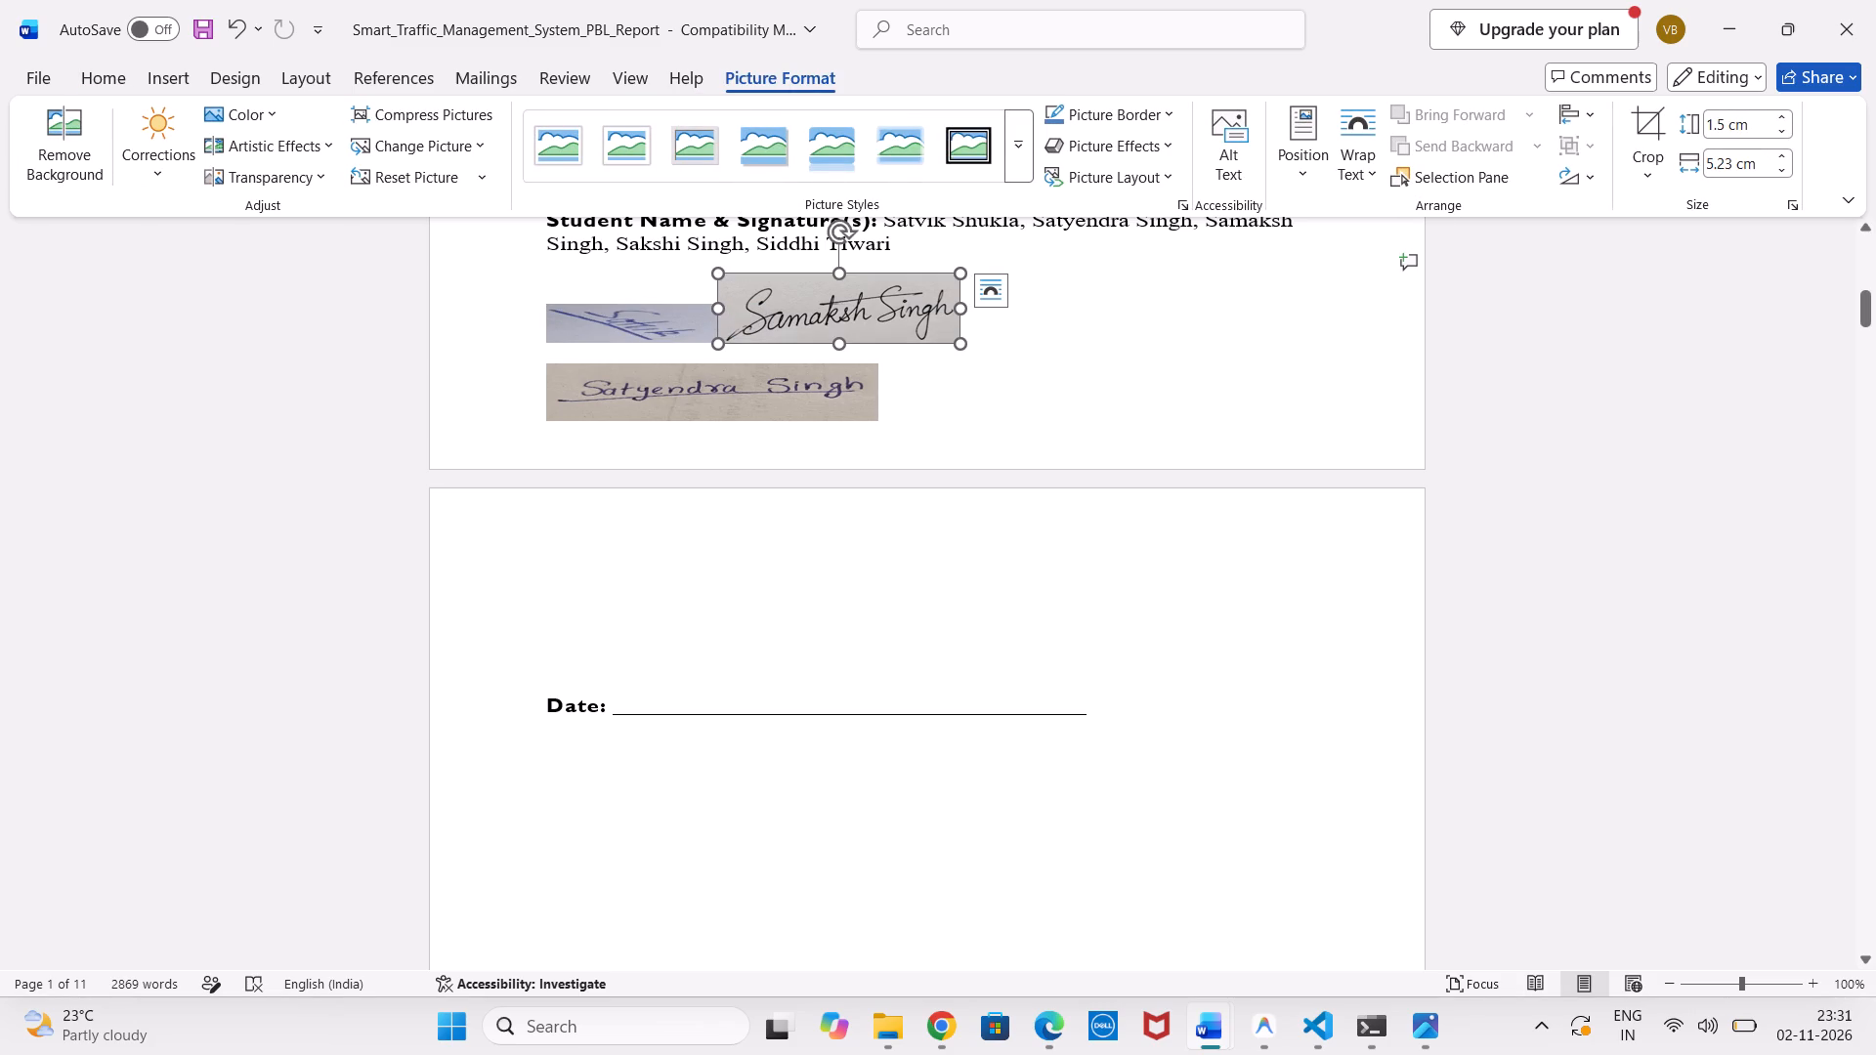
pyautogui.moveTo(712, 309); pyautogui.dragTo(757, 296)
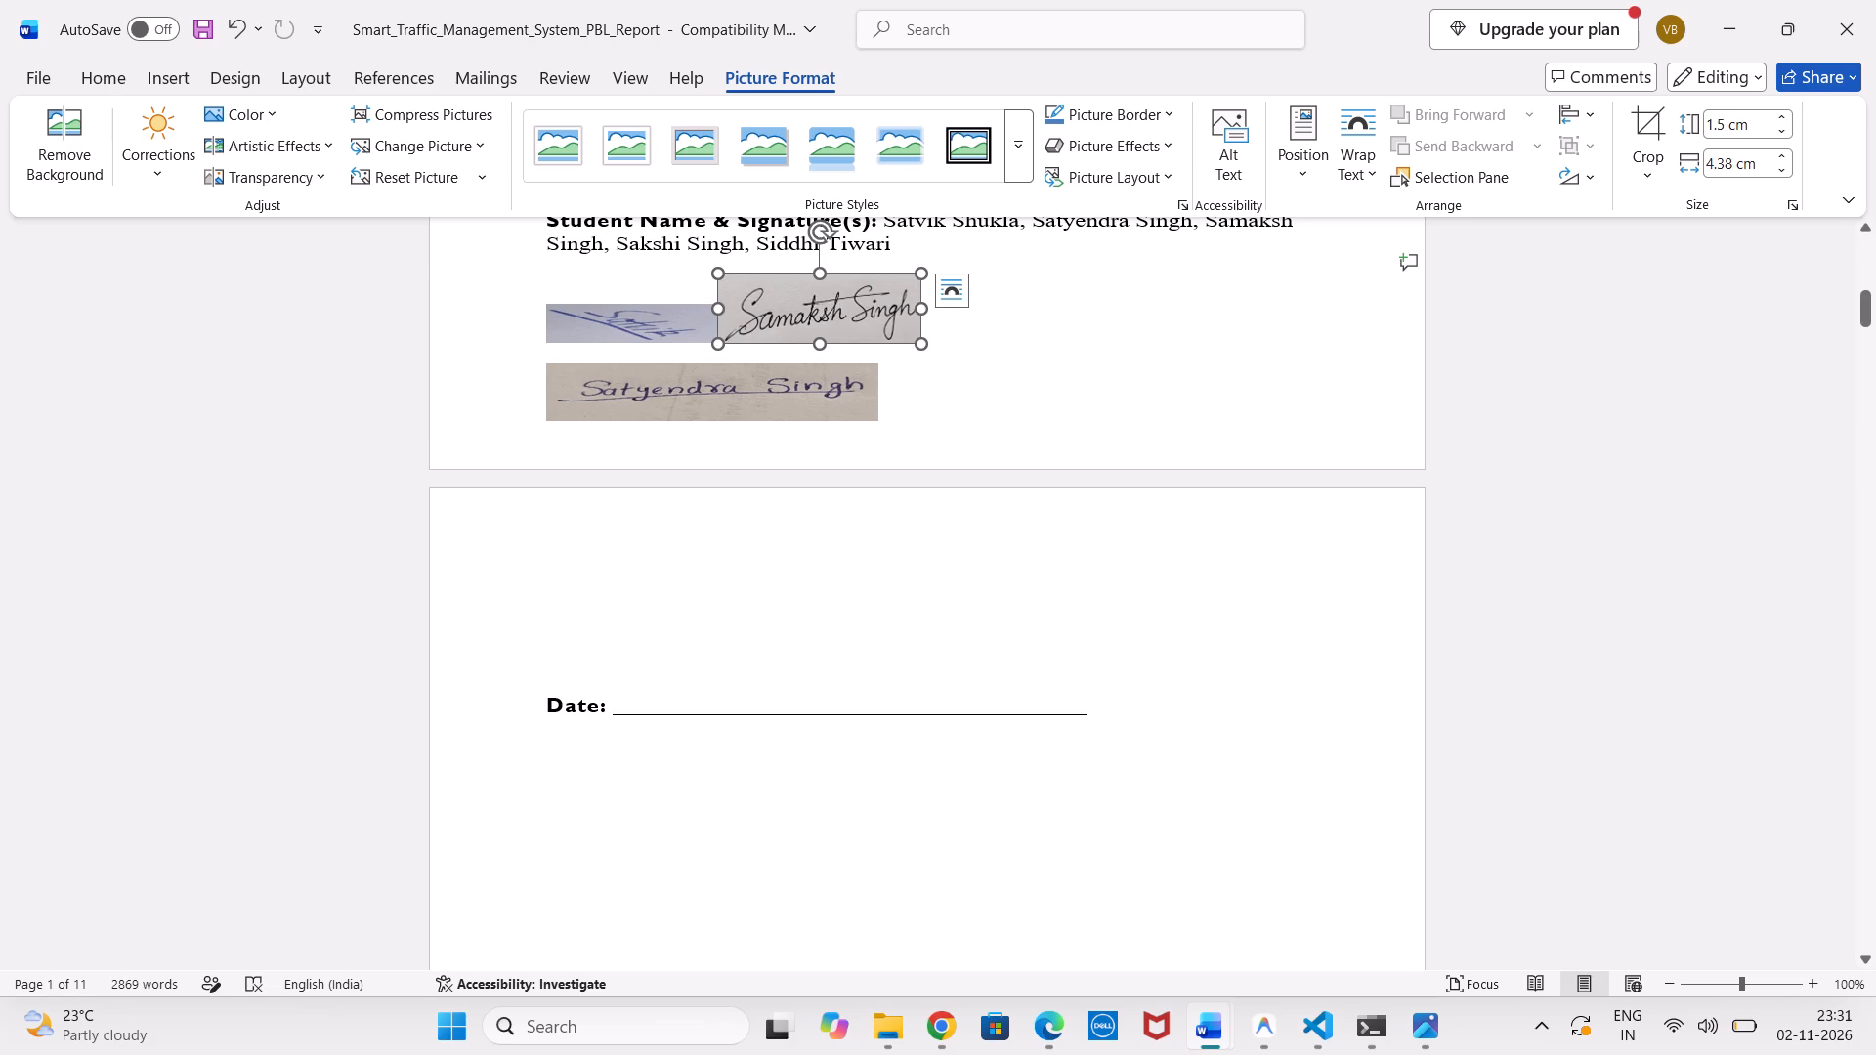
# Insert two spaces between the two signature pictures on the upper signature line to separate them.
pyautogui.click(709, 287)
pyautogui.press('space')
pyautogui.press('space')
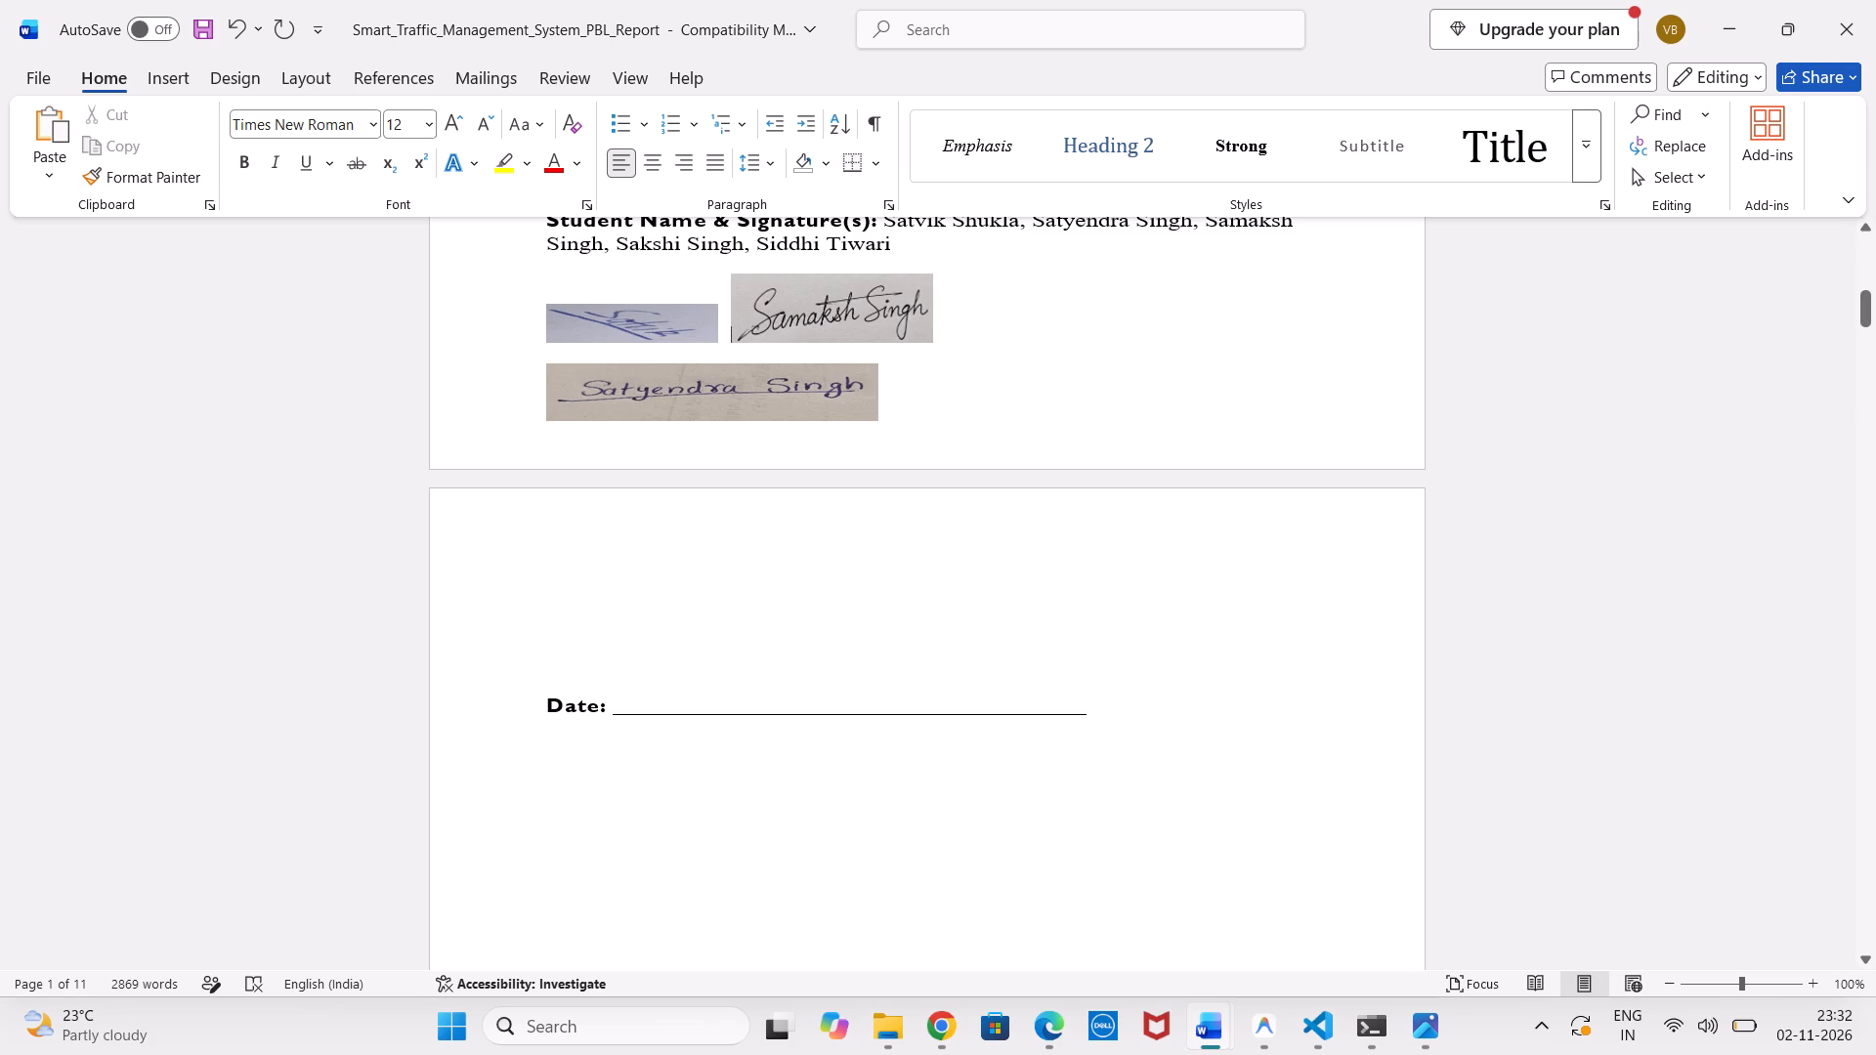
pyautogui.scroll(1, 758, 414)
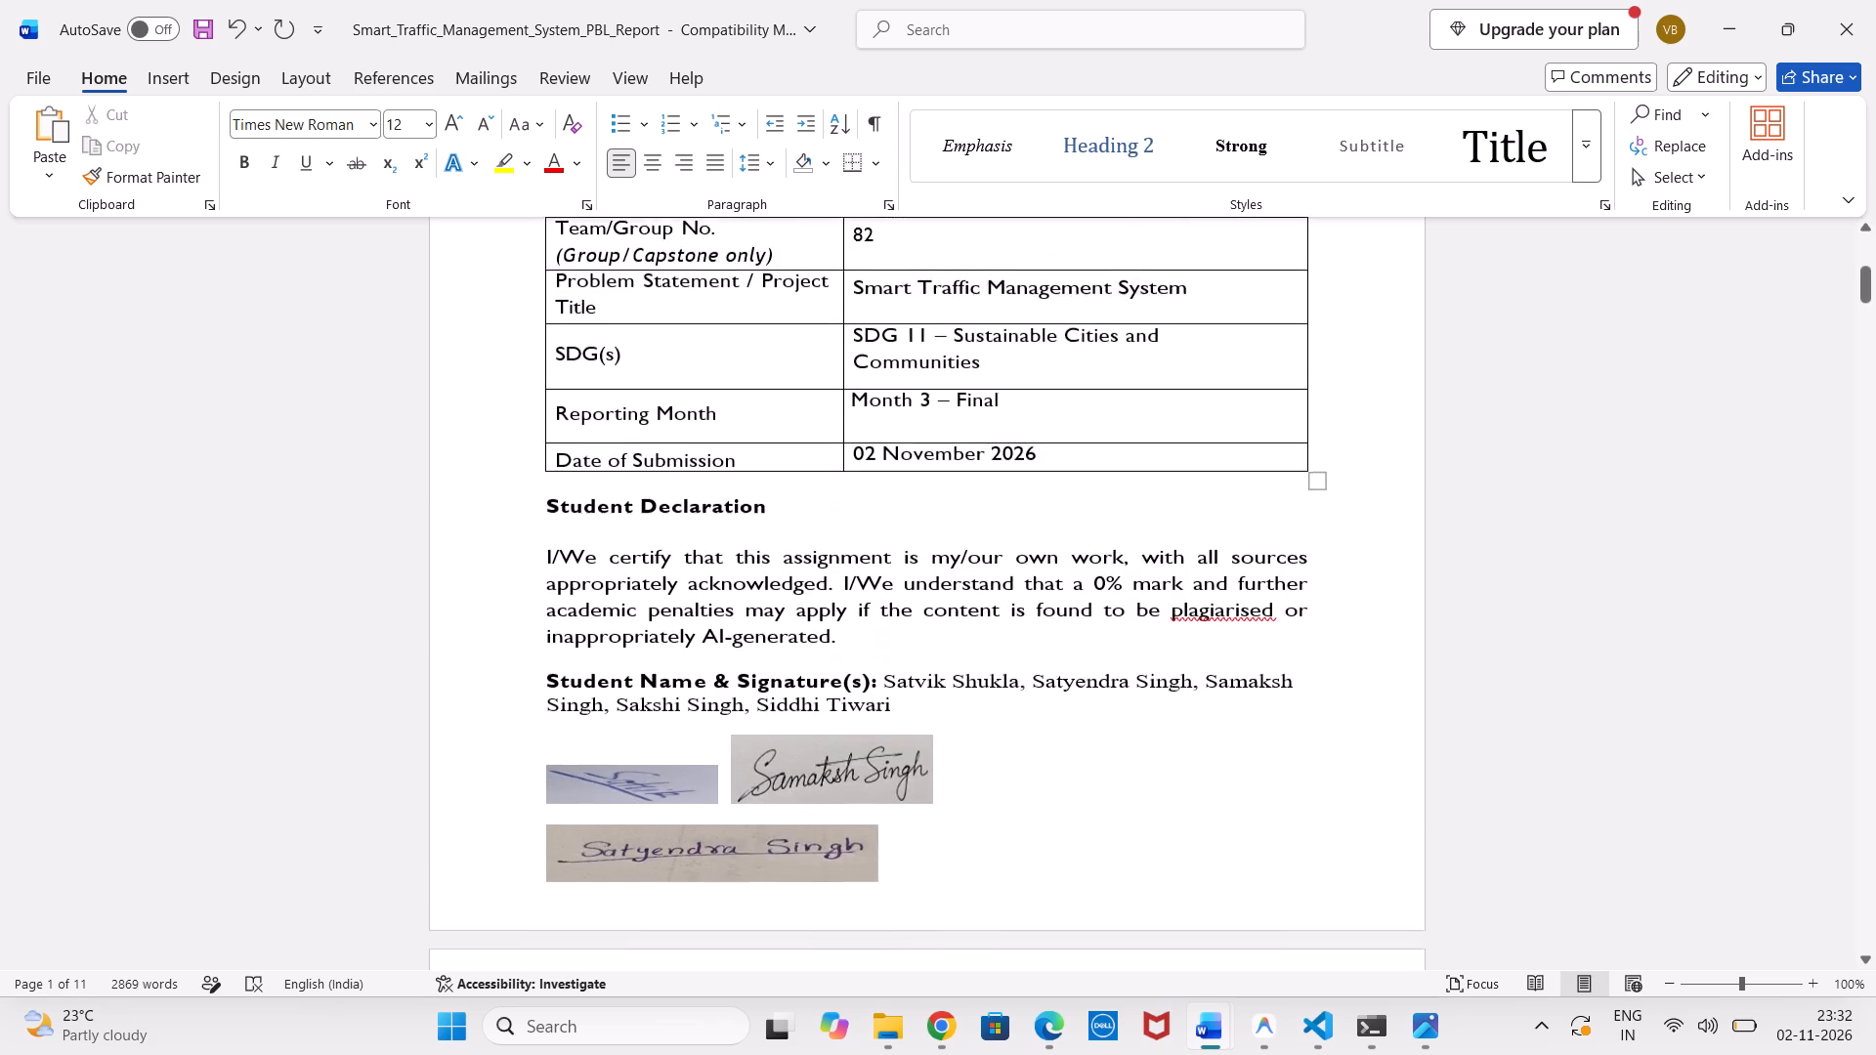
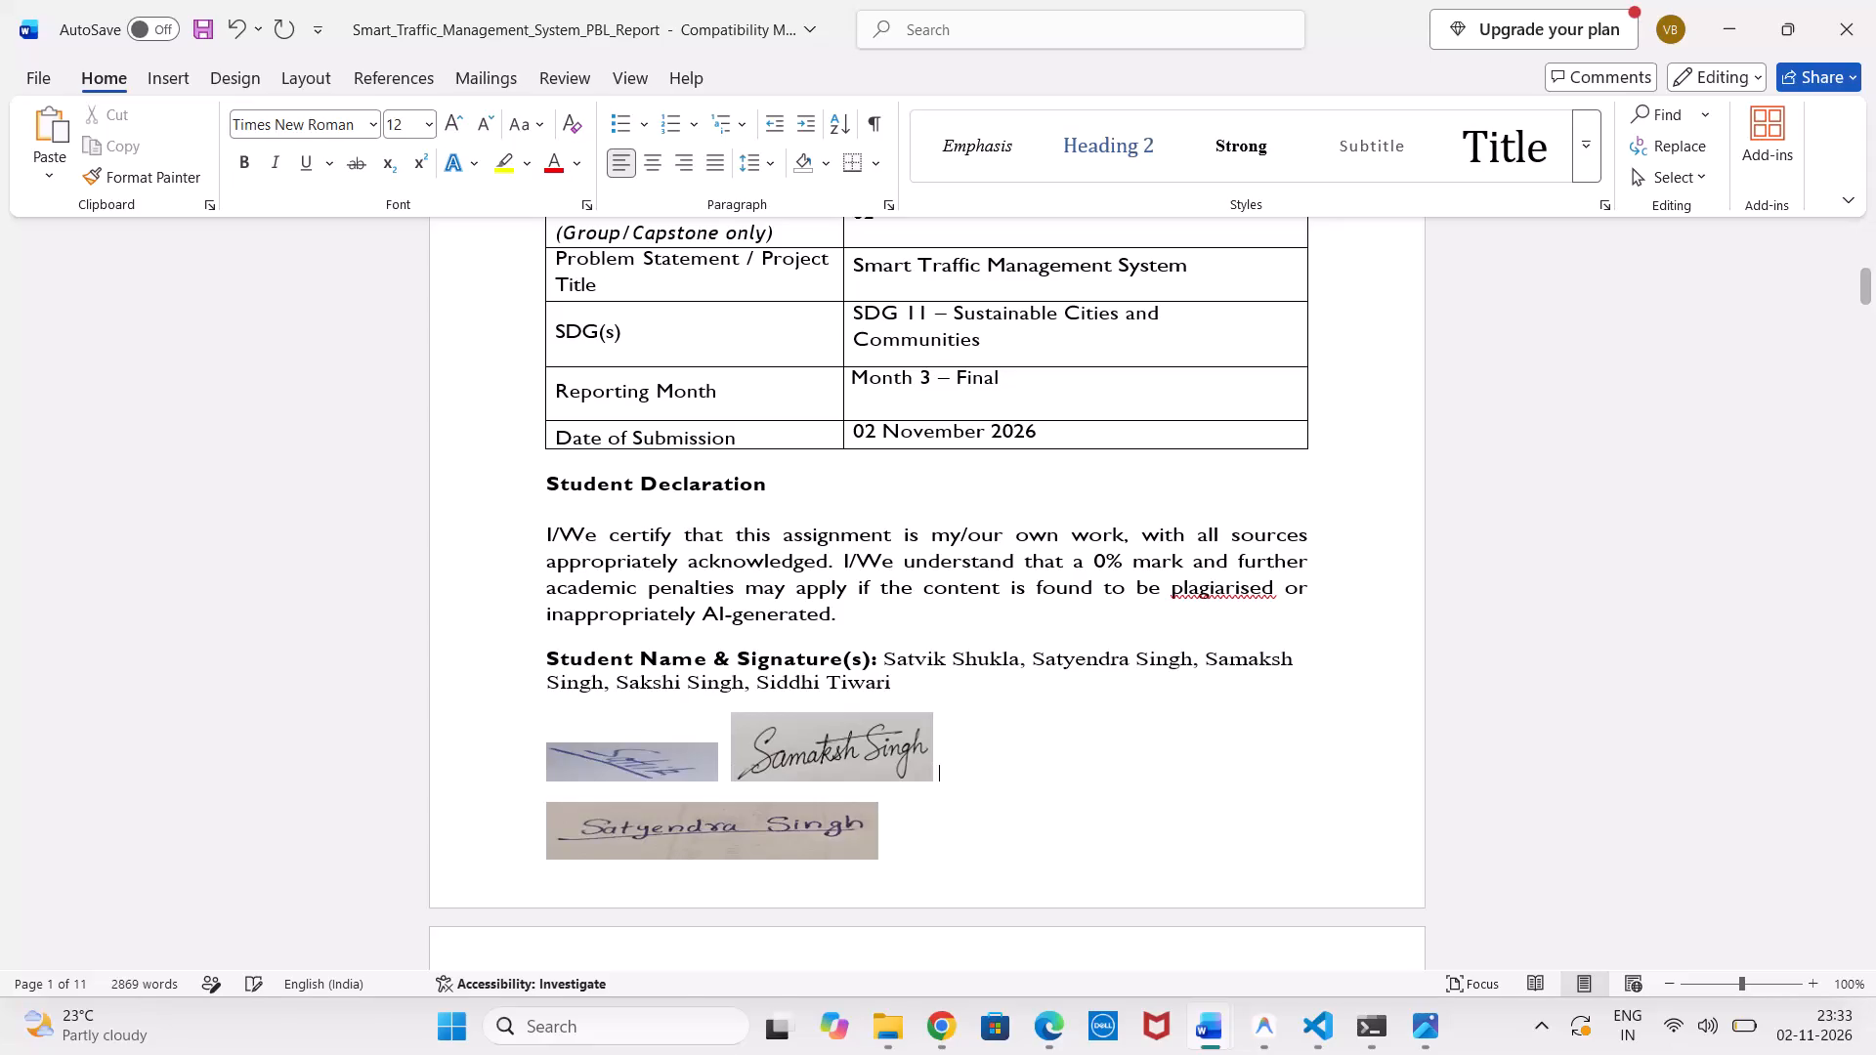
# Add four spaces after the second signature on the upper signature line and paste the copied signature picture of another student there.
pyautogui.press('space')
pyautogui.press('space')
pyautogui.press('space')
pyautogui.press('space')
pyautogui.hotkey('ctrl', 'v')
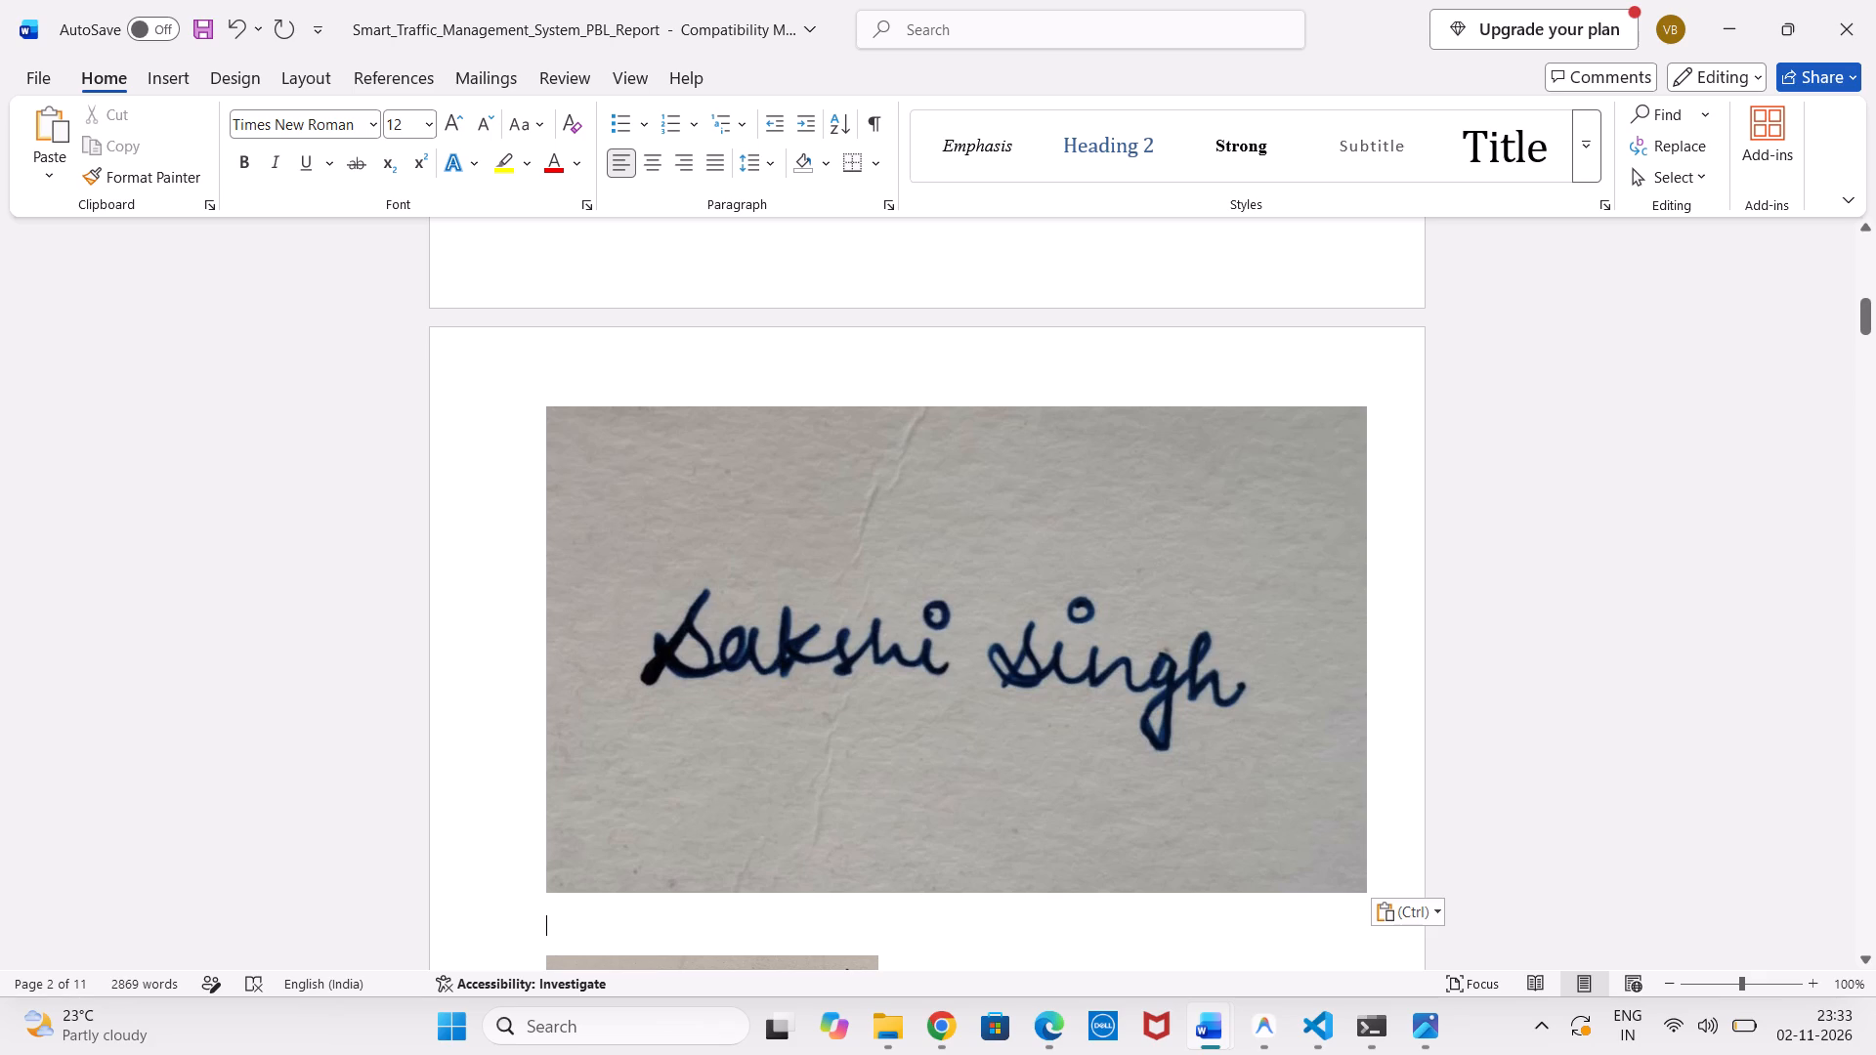
# Shrink the oversized signature picture at the top of page 2 to about a quarter of its height and try to narrow it.
pyautogui.click(557, 838)
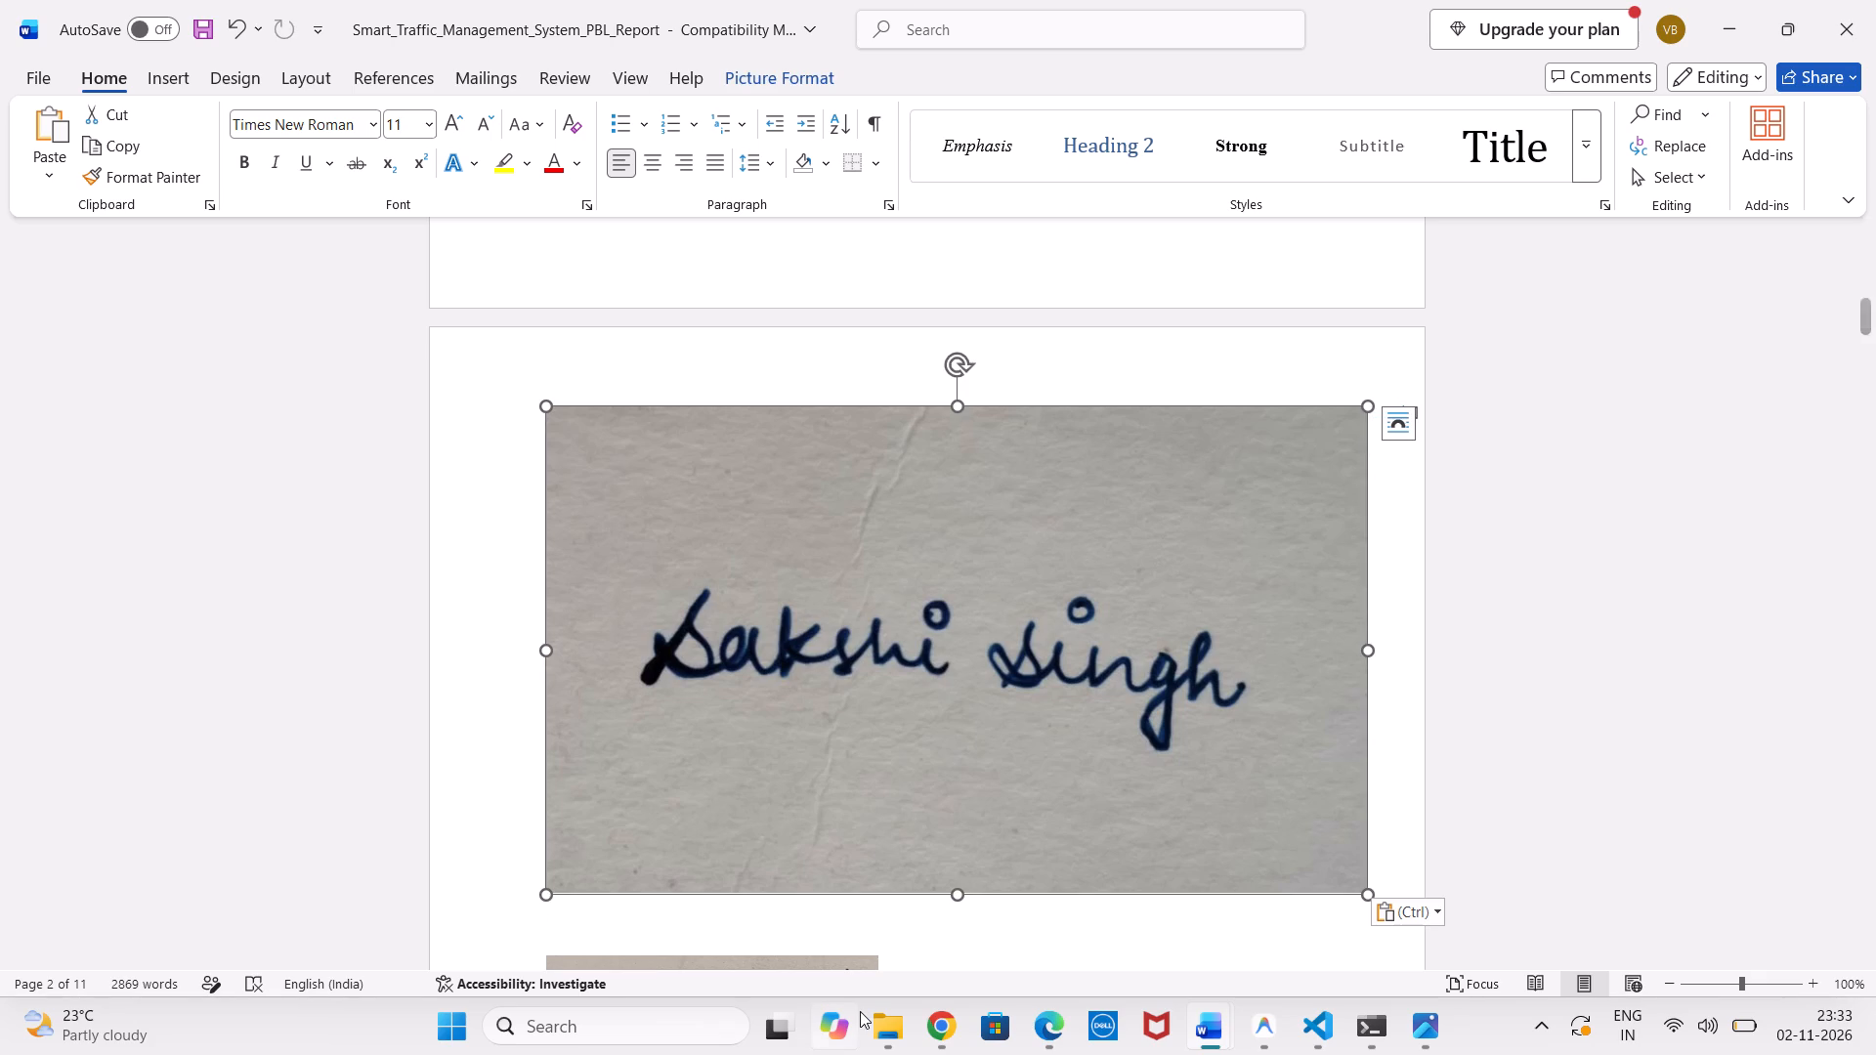
pyautogui.click(959, 892)
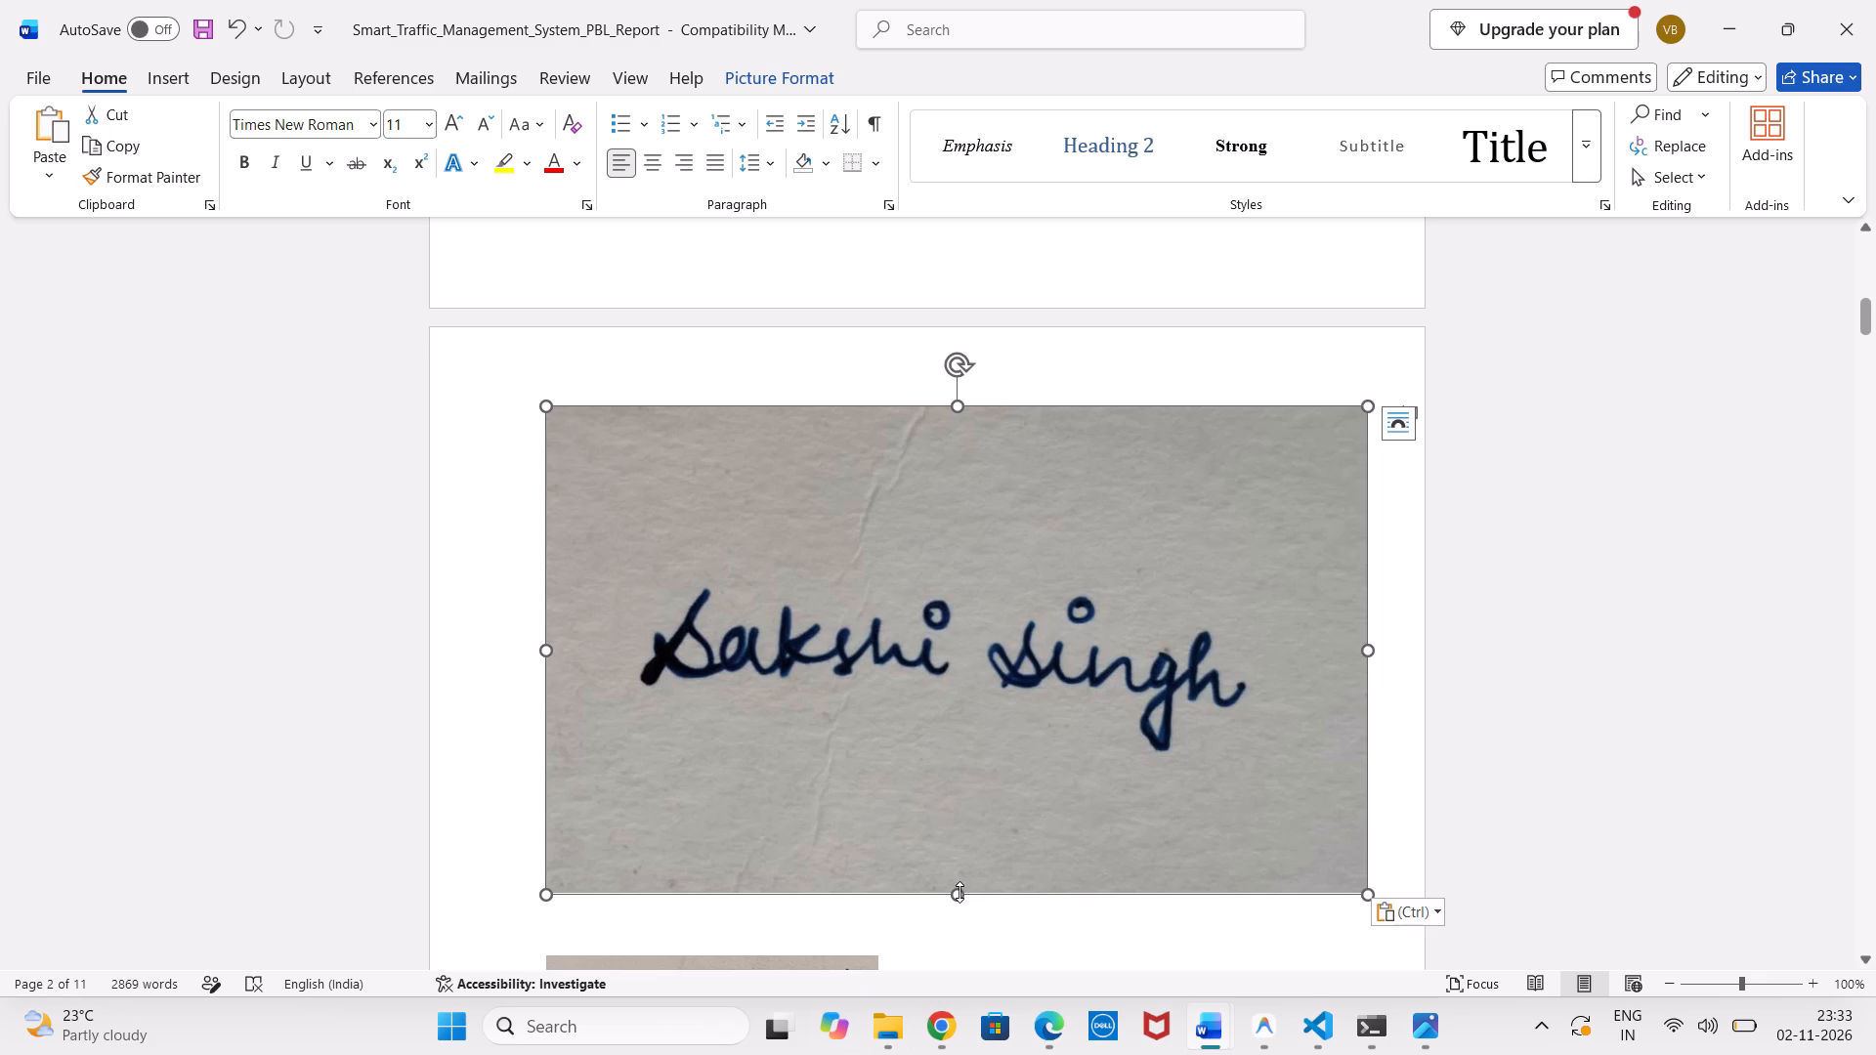
pyautogui.click(959, 894)
pyautogui.moveTo(959, 894); pyautogui.dragTo(964, 535)
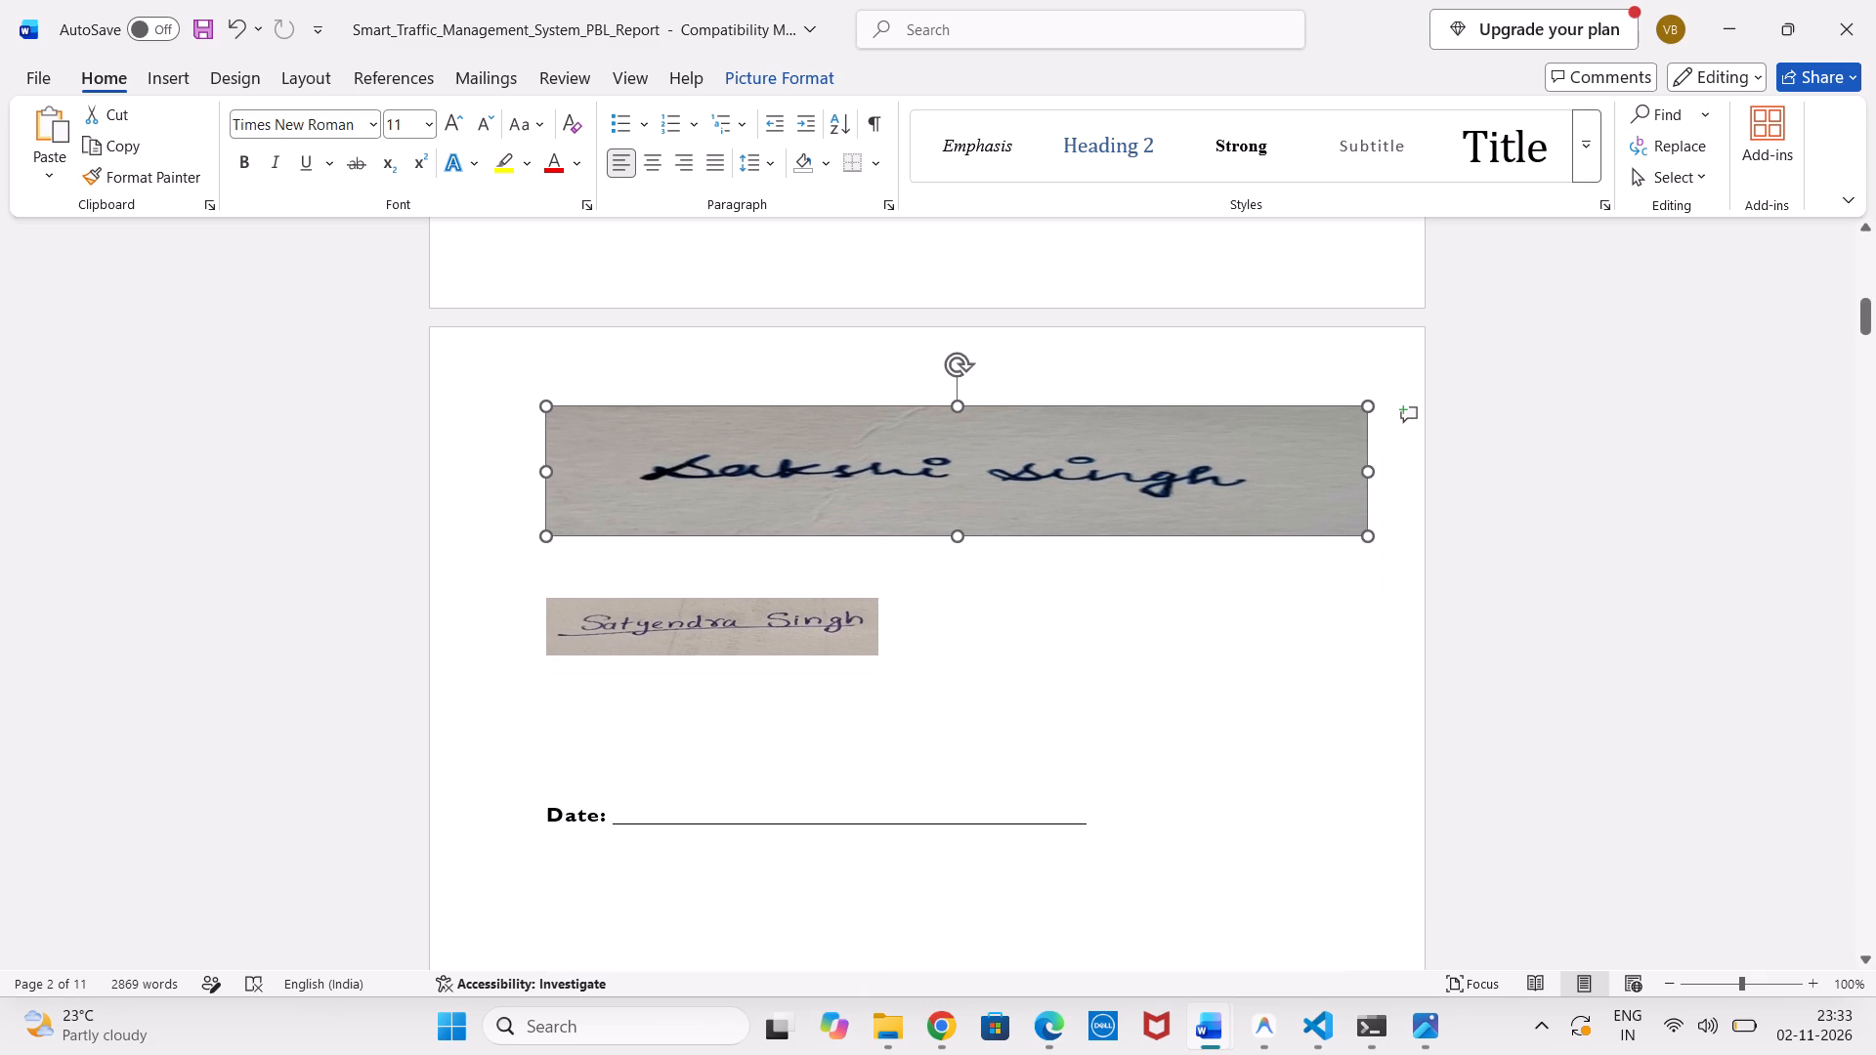
pyautogui.moveTo(1369, 468); pyautogui.dragTo(1365, 468)
# Narrow the wide signature picture at the top of page 2 until it fits beside the two signatures on page 1.
pyautogui.moveTo(1365, 468); pyautogui.dragTo(700, 512)
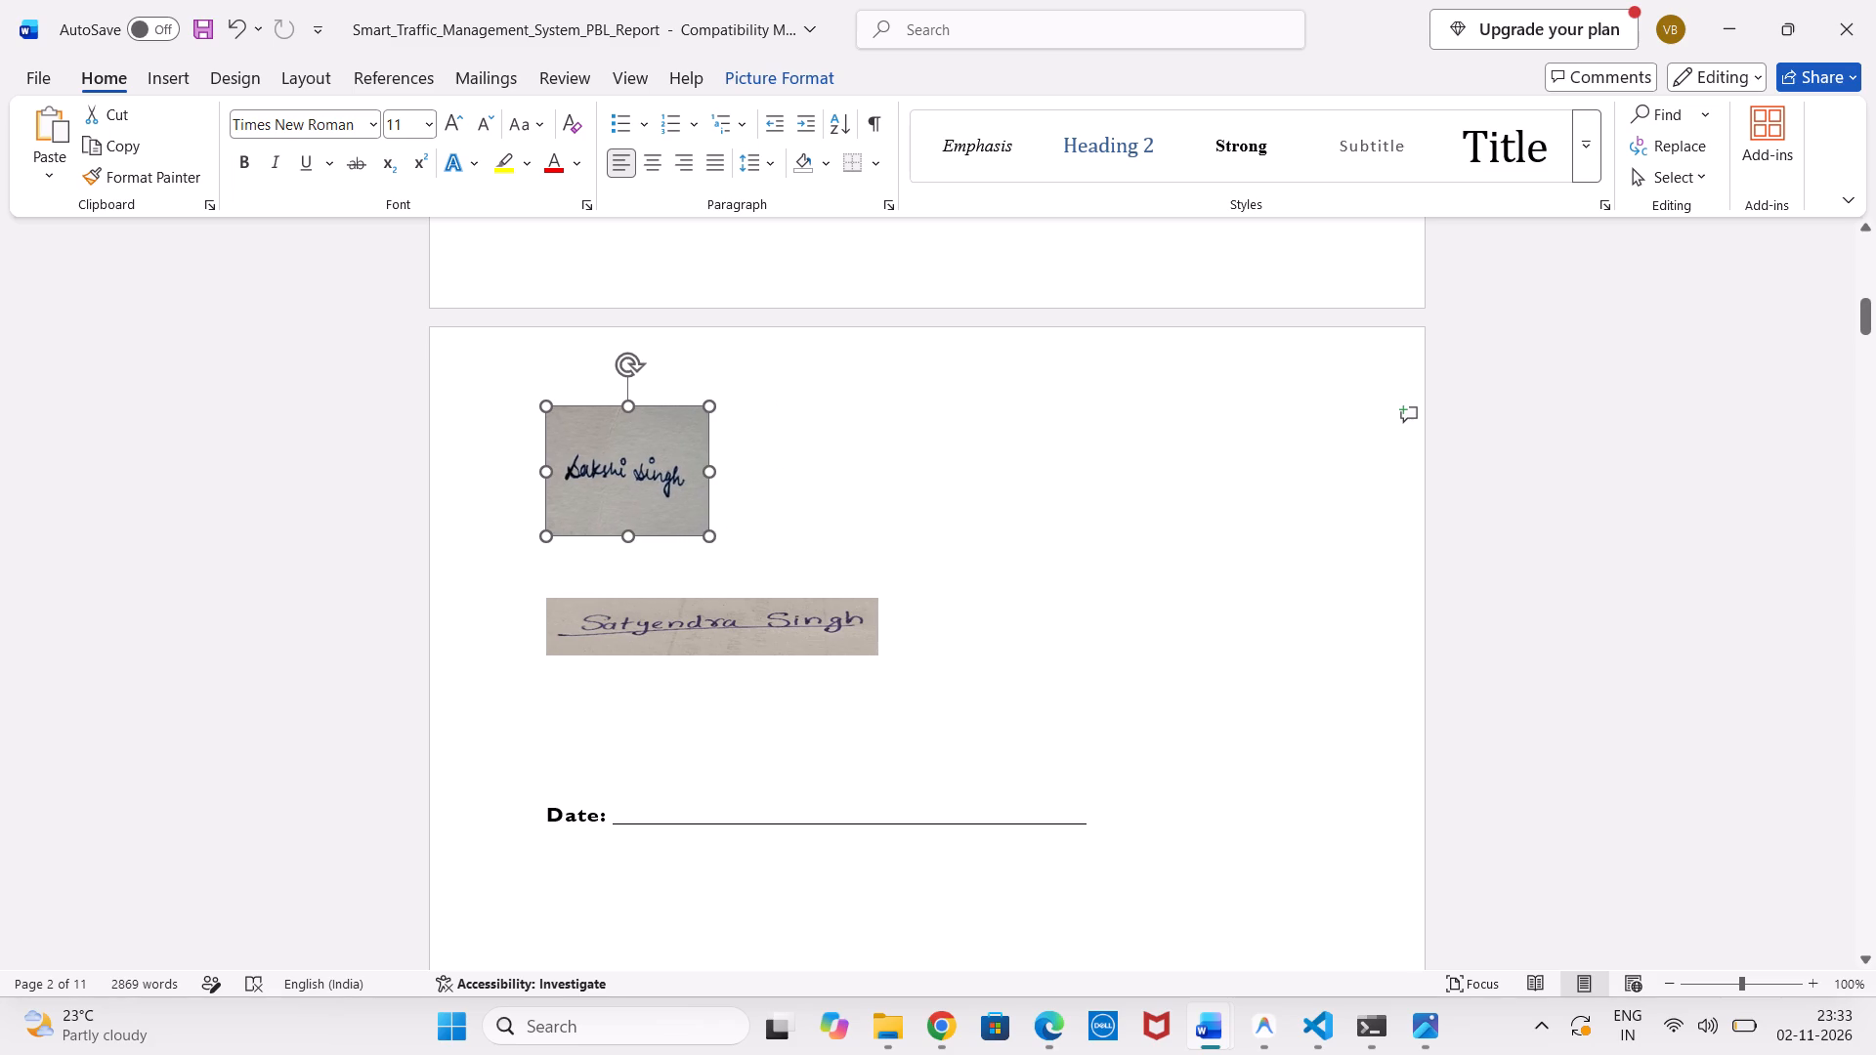
pyautogui.moveTo(700, 512); pyautogui.dragTo(682, 510)
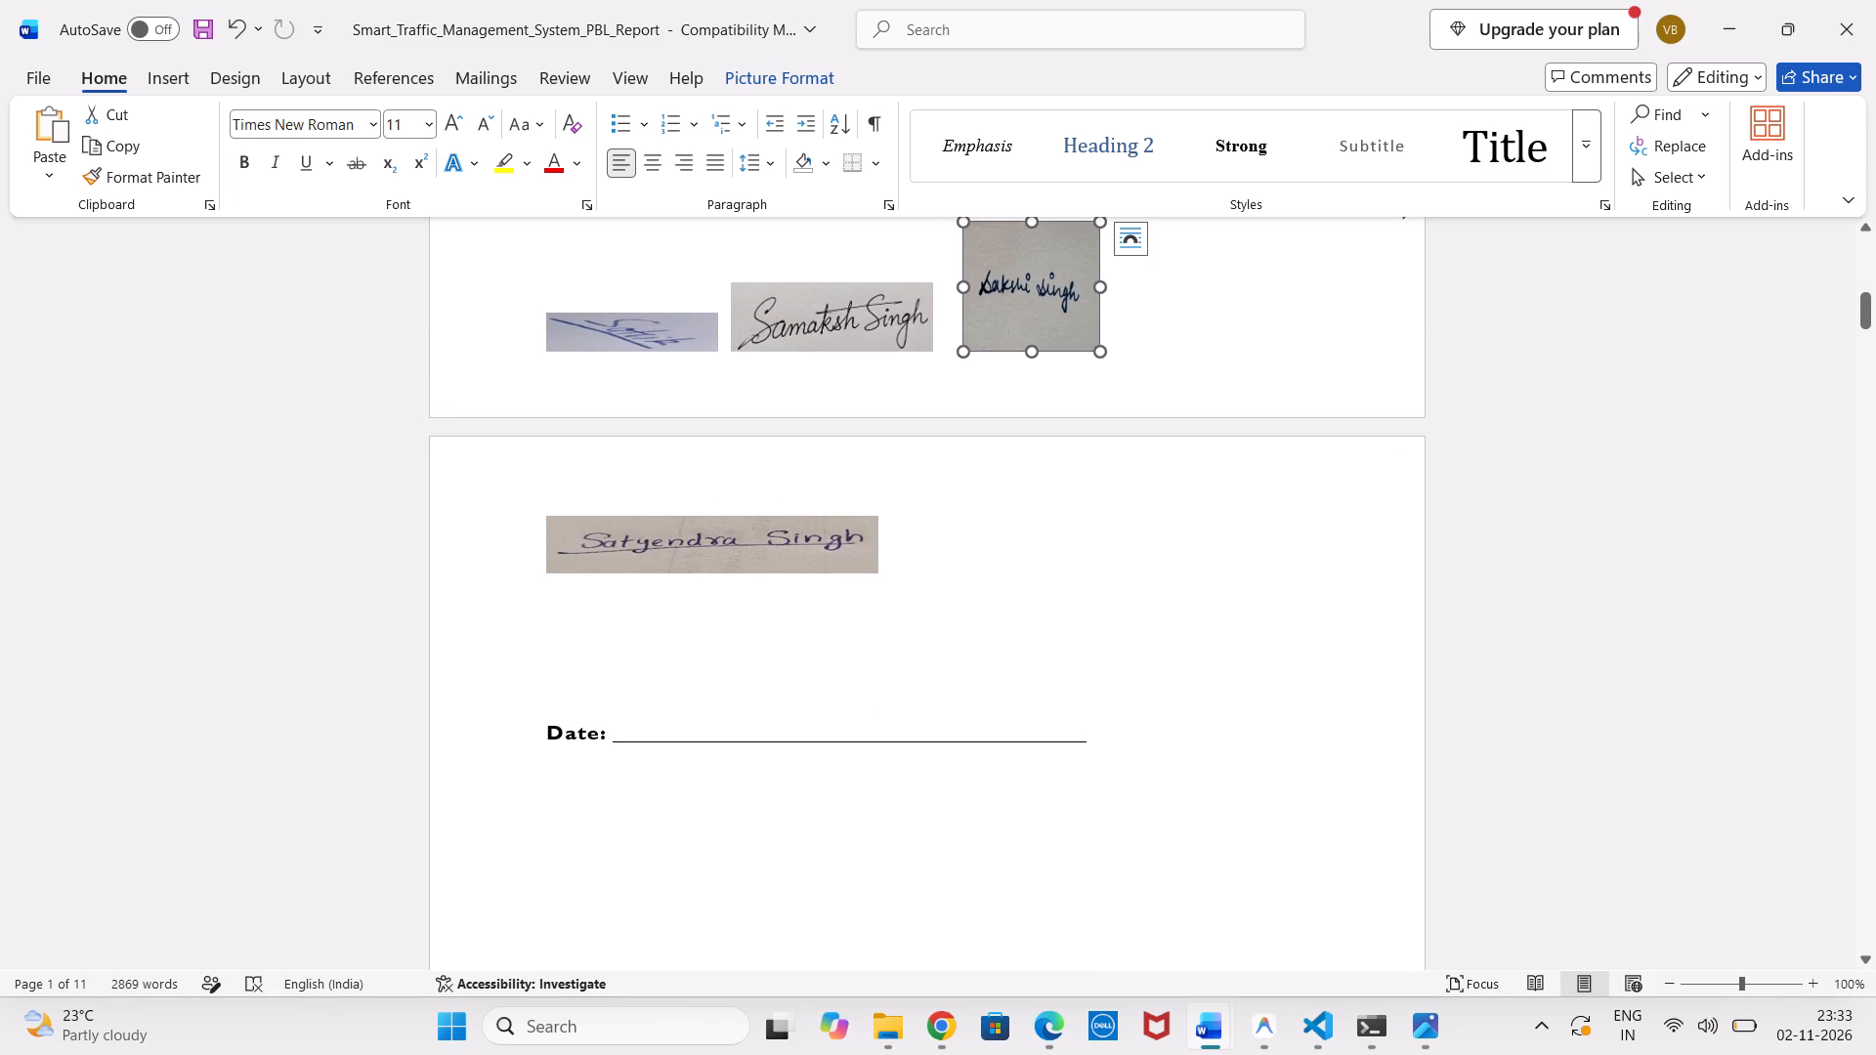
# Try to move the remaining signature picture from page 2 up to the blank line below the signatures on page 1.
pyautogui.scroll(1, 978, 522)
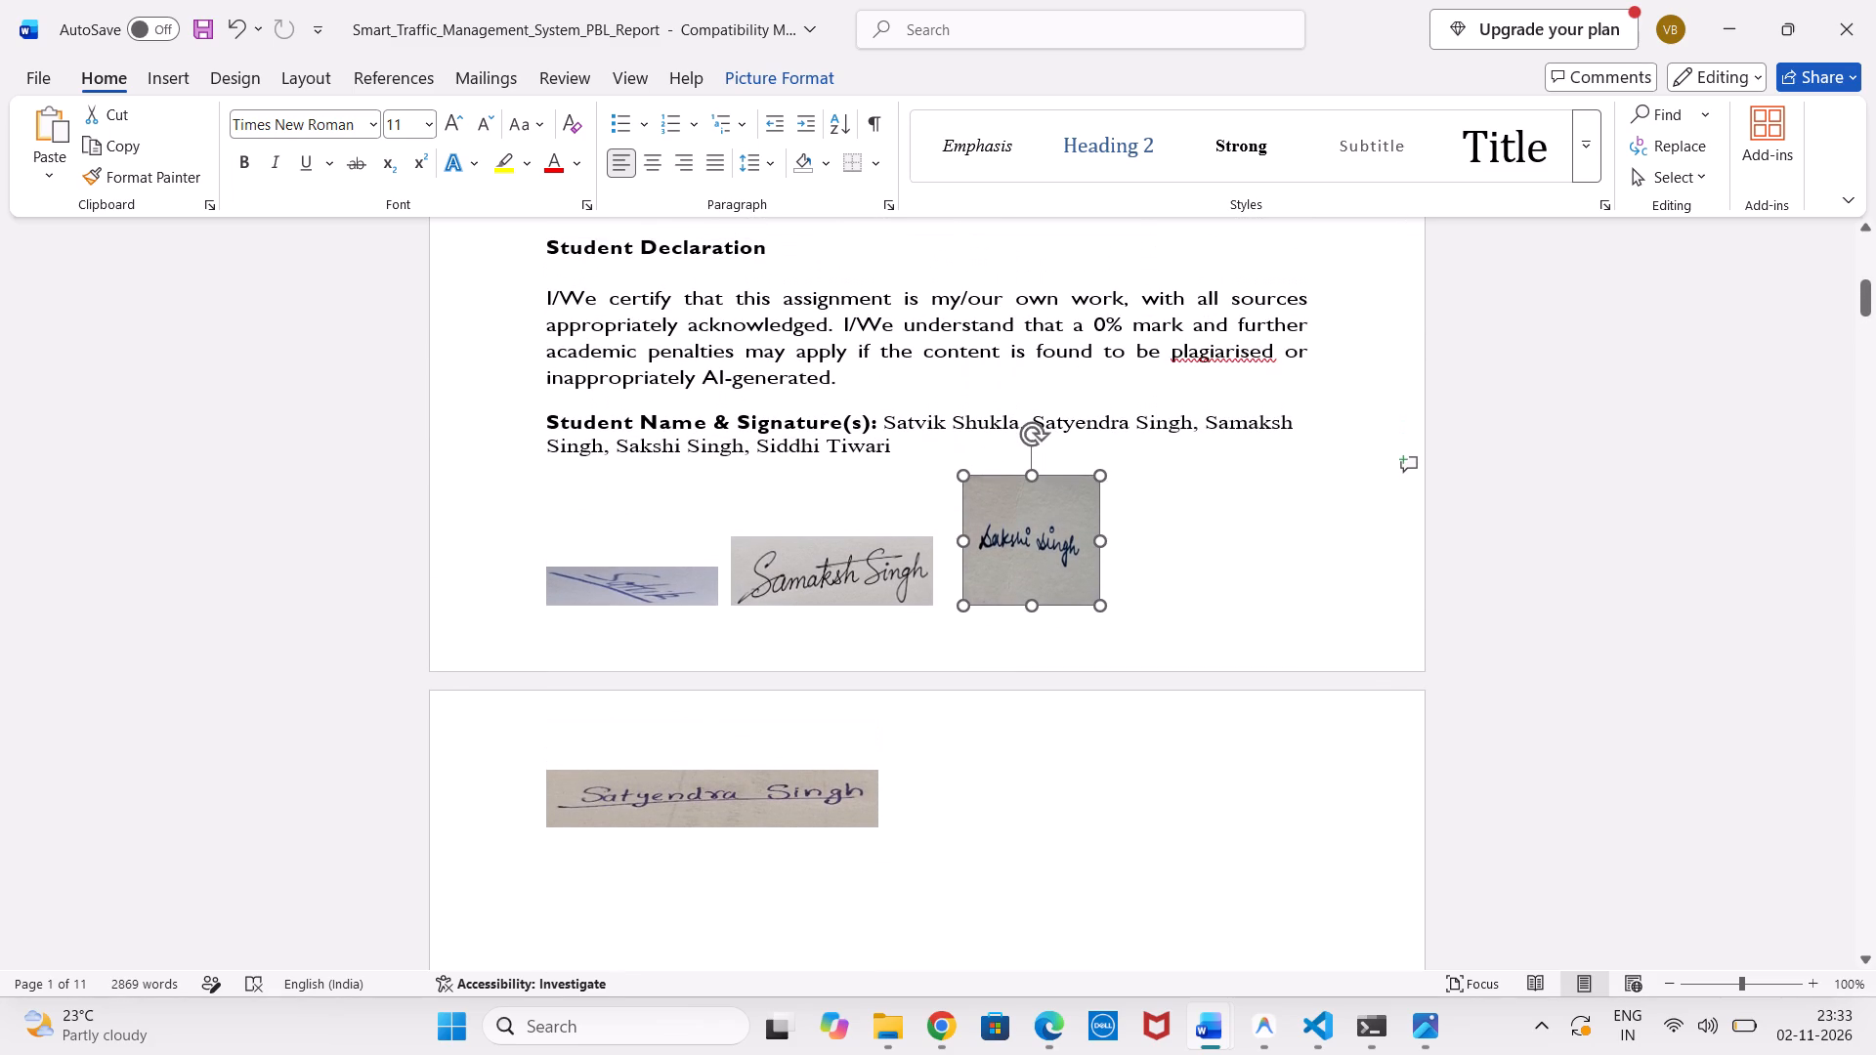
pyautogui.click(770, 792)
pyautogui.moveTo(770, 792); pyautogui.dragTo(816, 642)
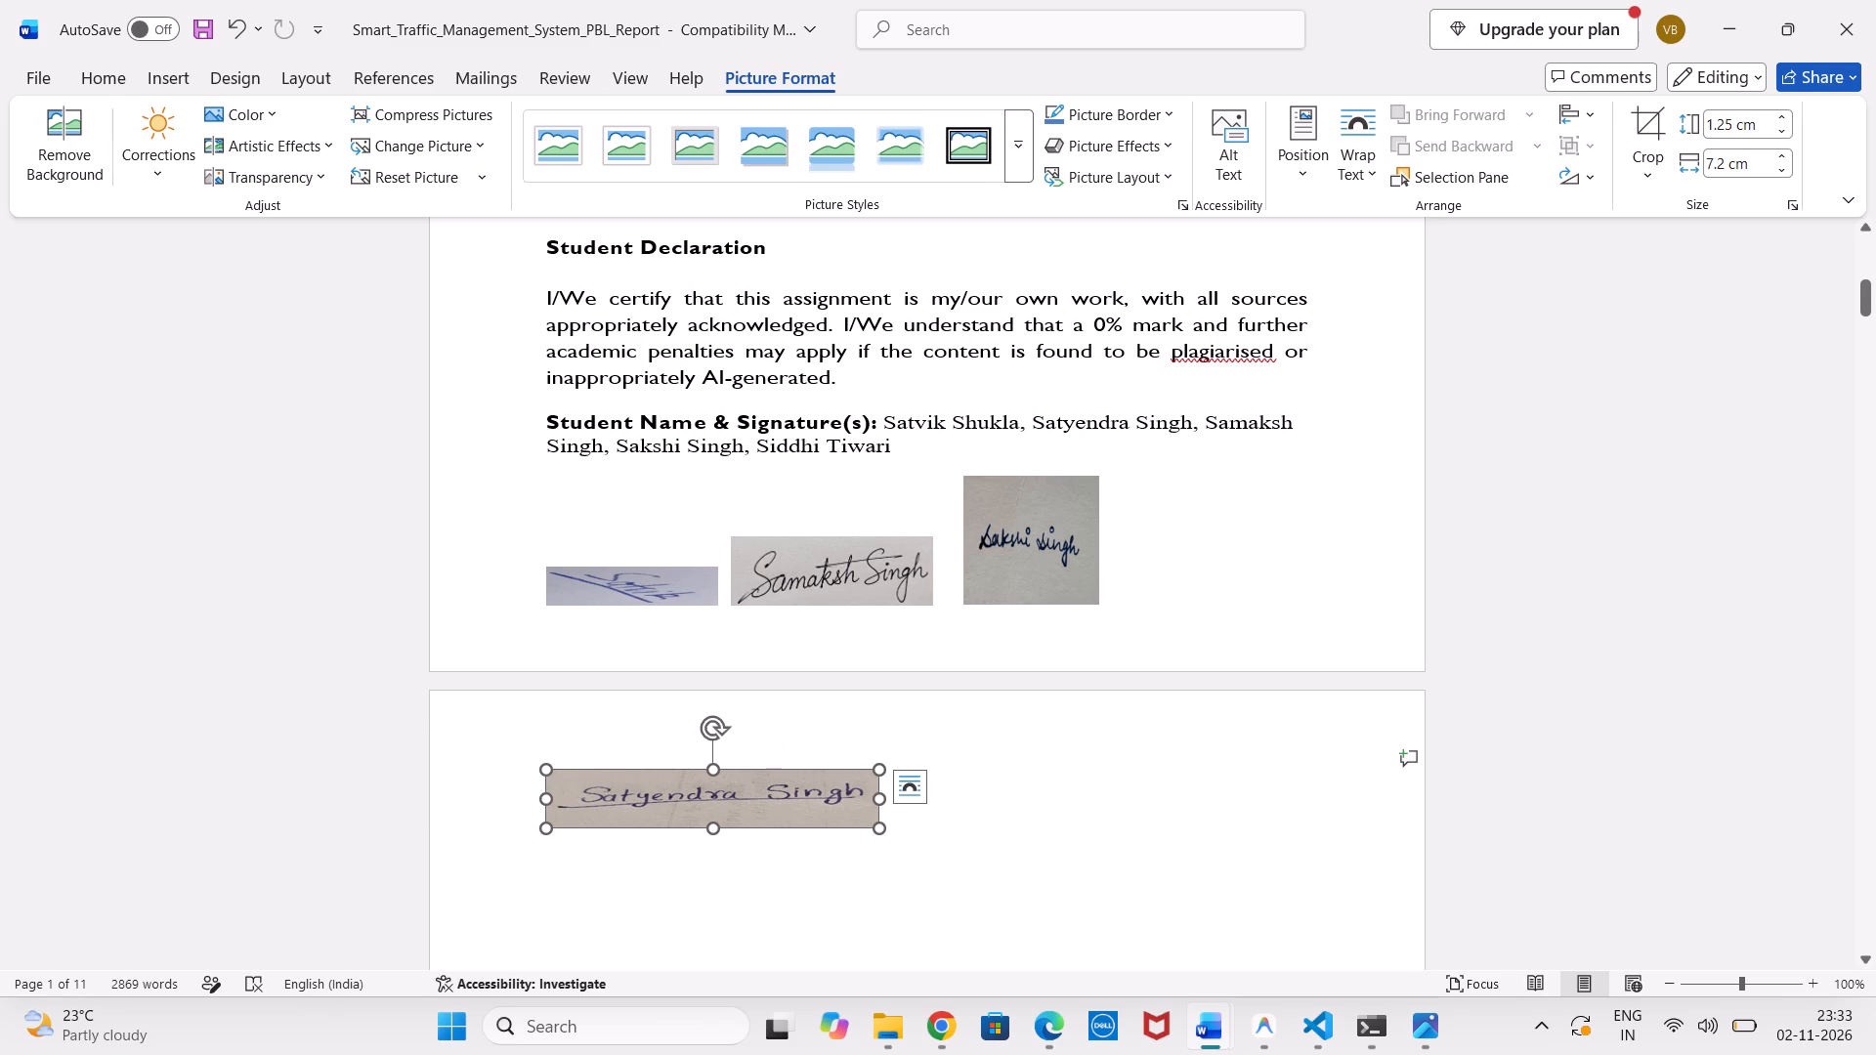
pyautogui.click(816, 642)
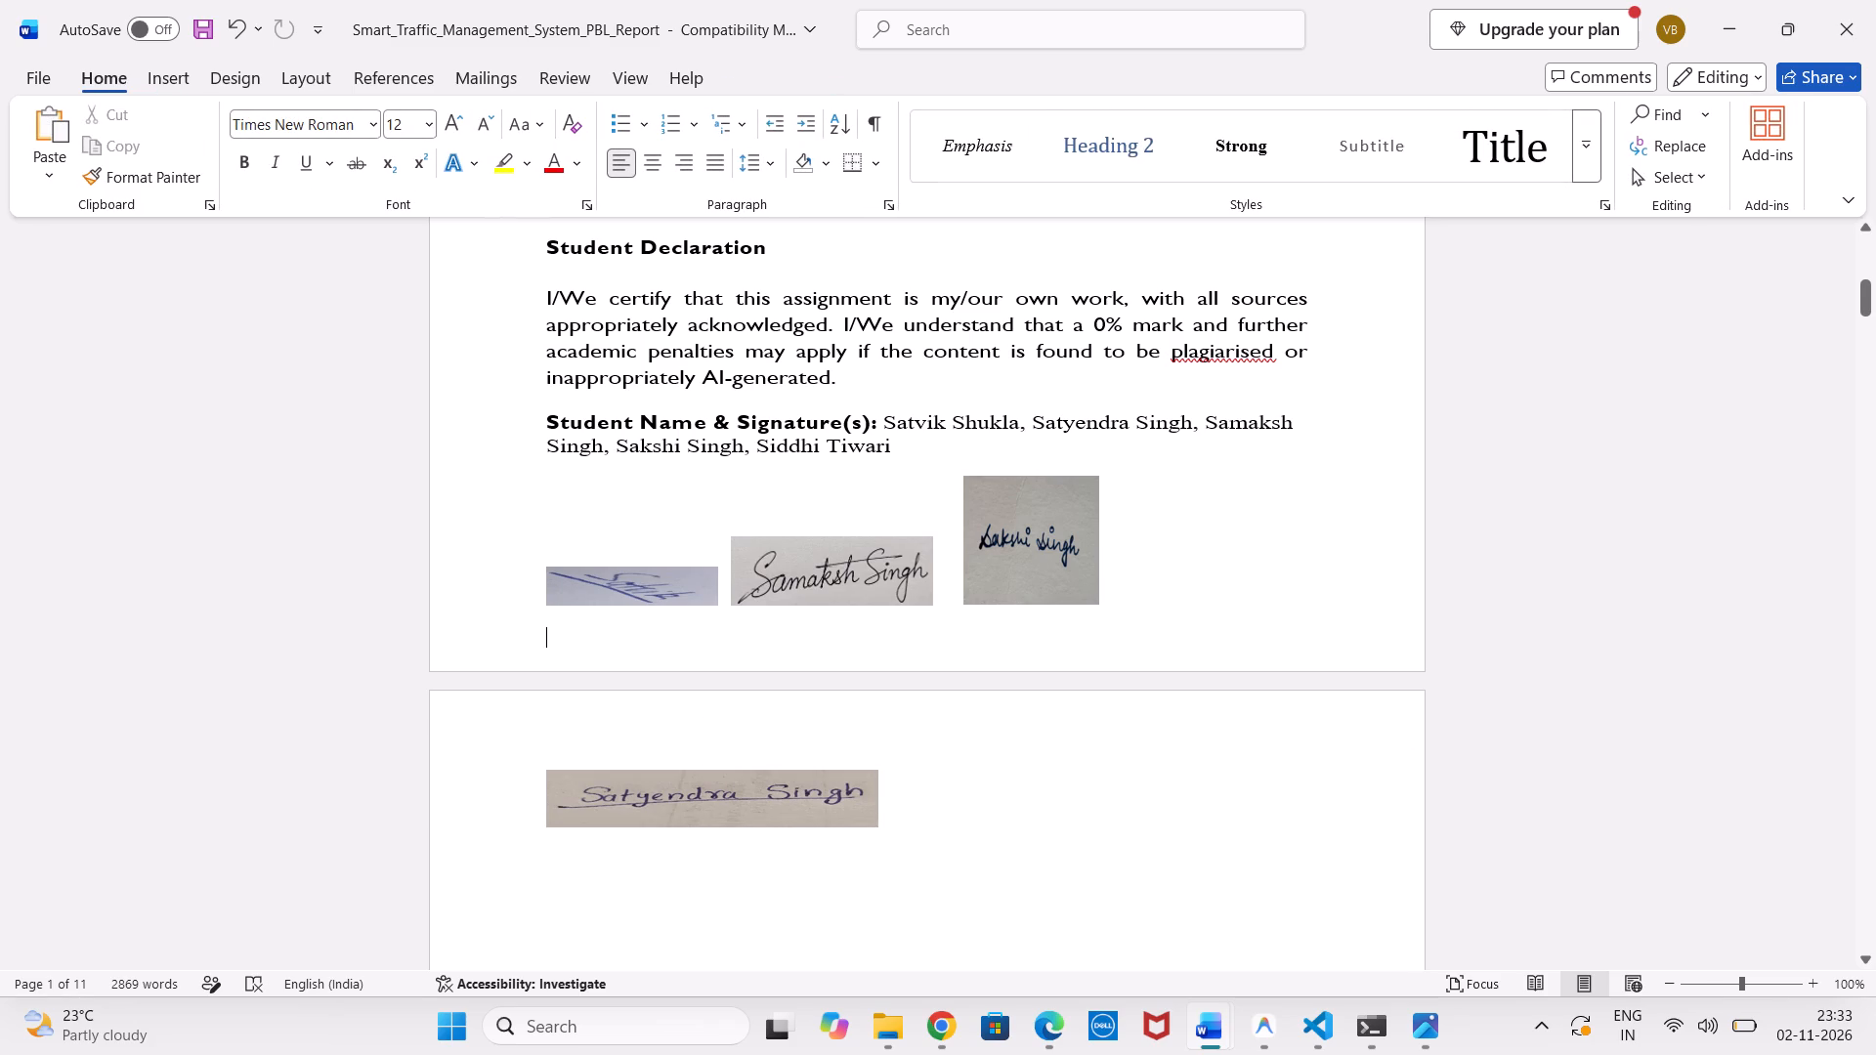
# Place the text cursor at the first signature picture on page 1's signature line.
pyautogui.click(667, 526)
pyautogui.click(627, 553)
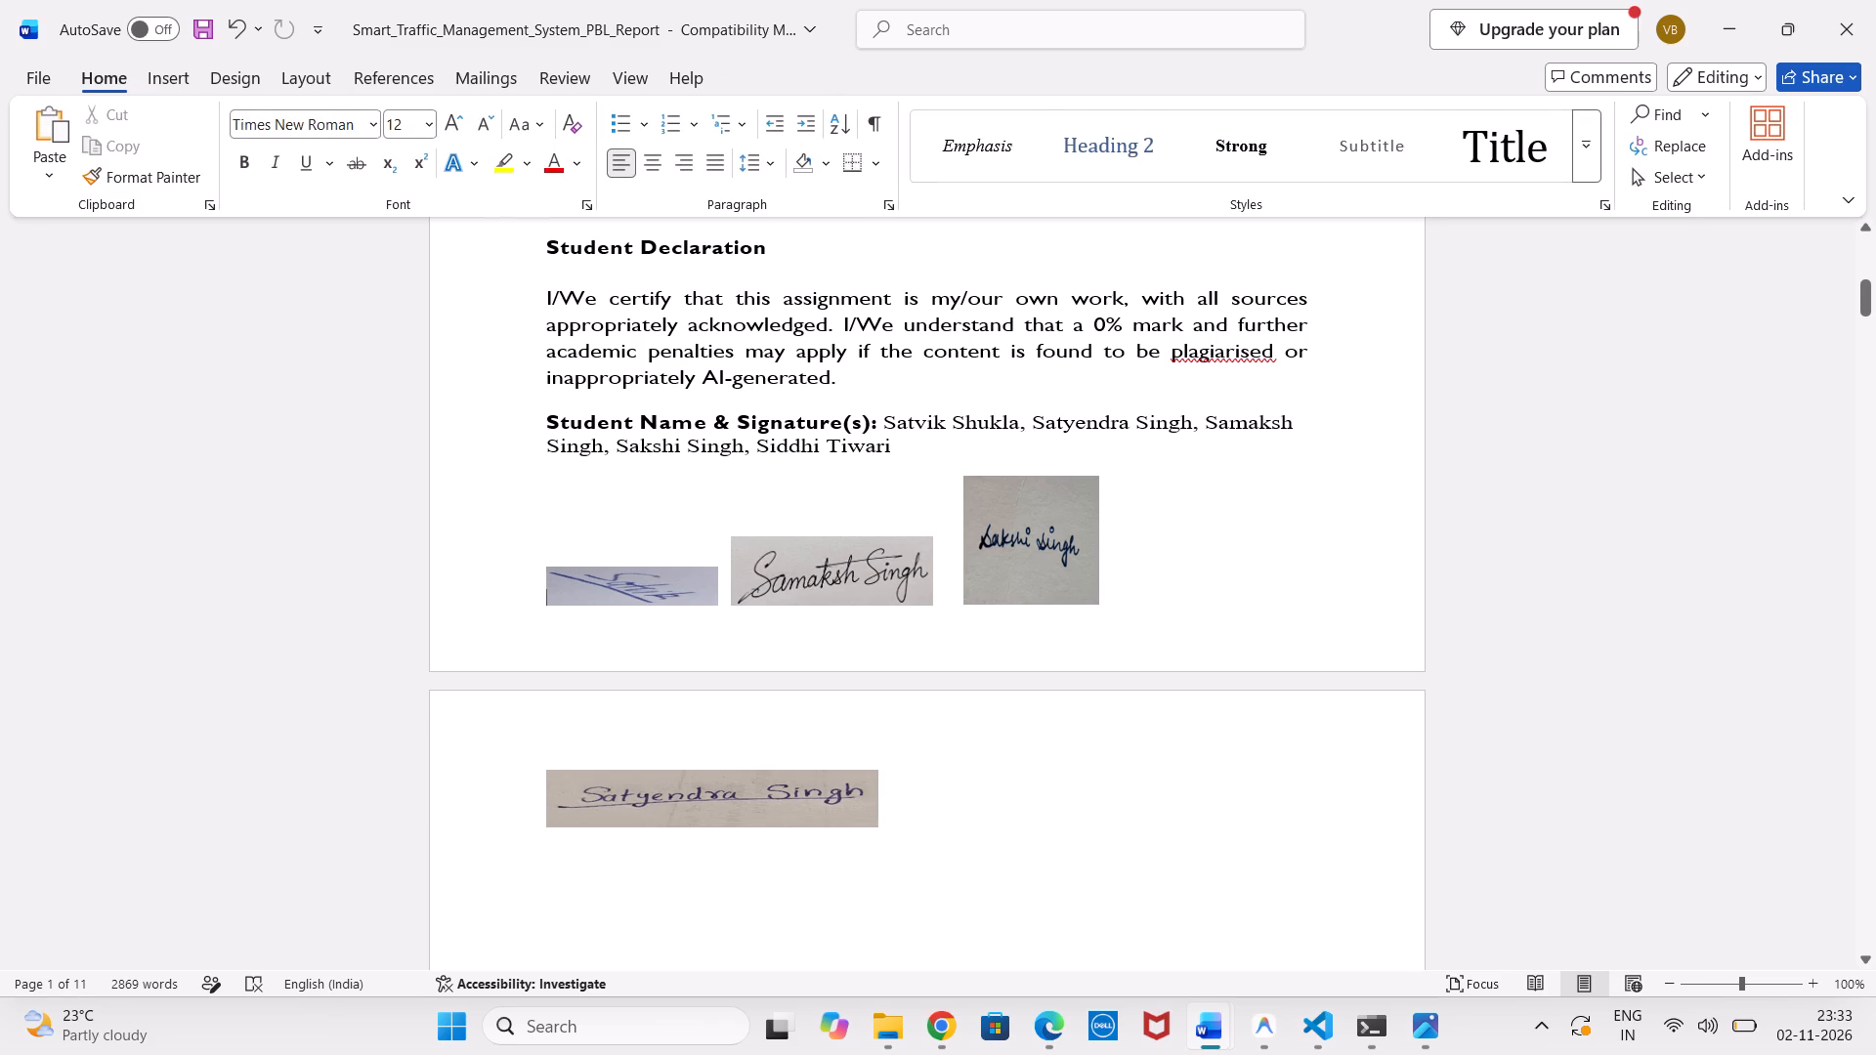
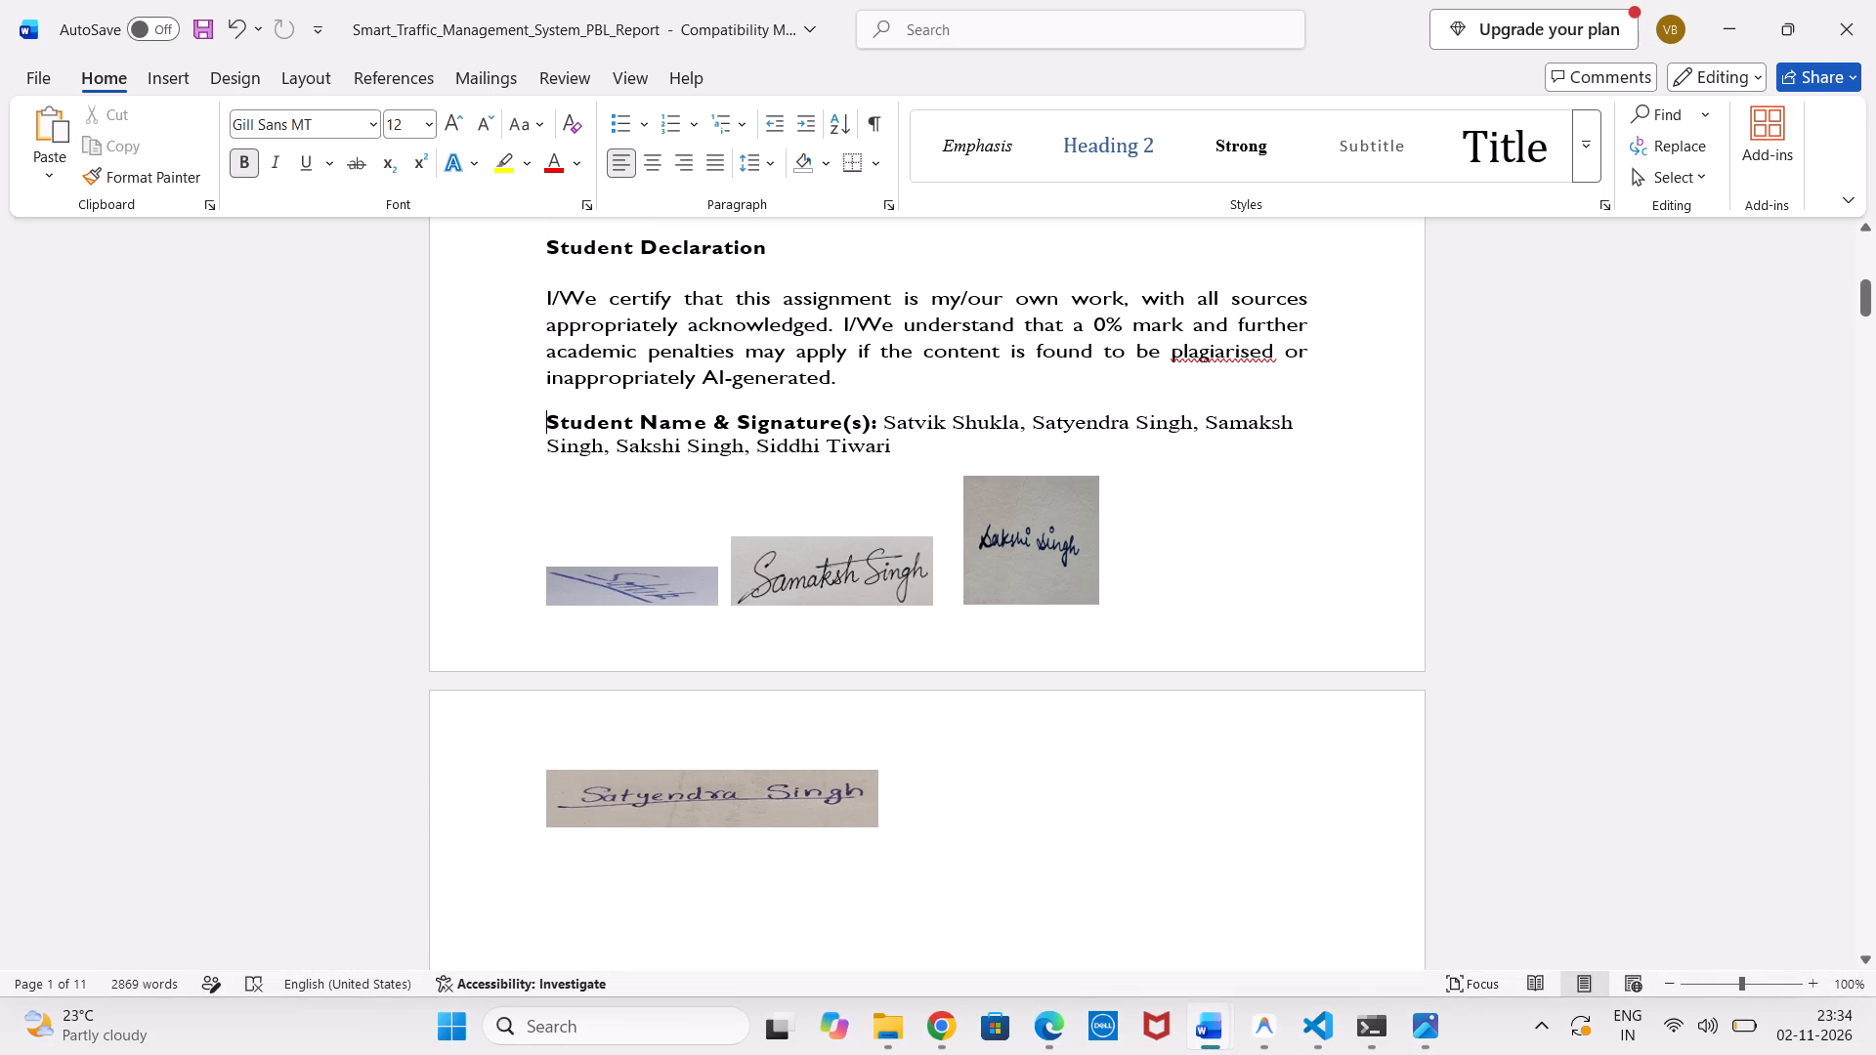
# Add two spaces after the third signature picture on page 1 and paste the copied signature picture there.
pyautogui.click(1130, 545)
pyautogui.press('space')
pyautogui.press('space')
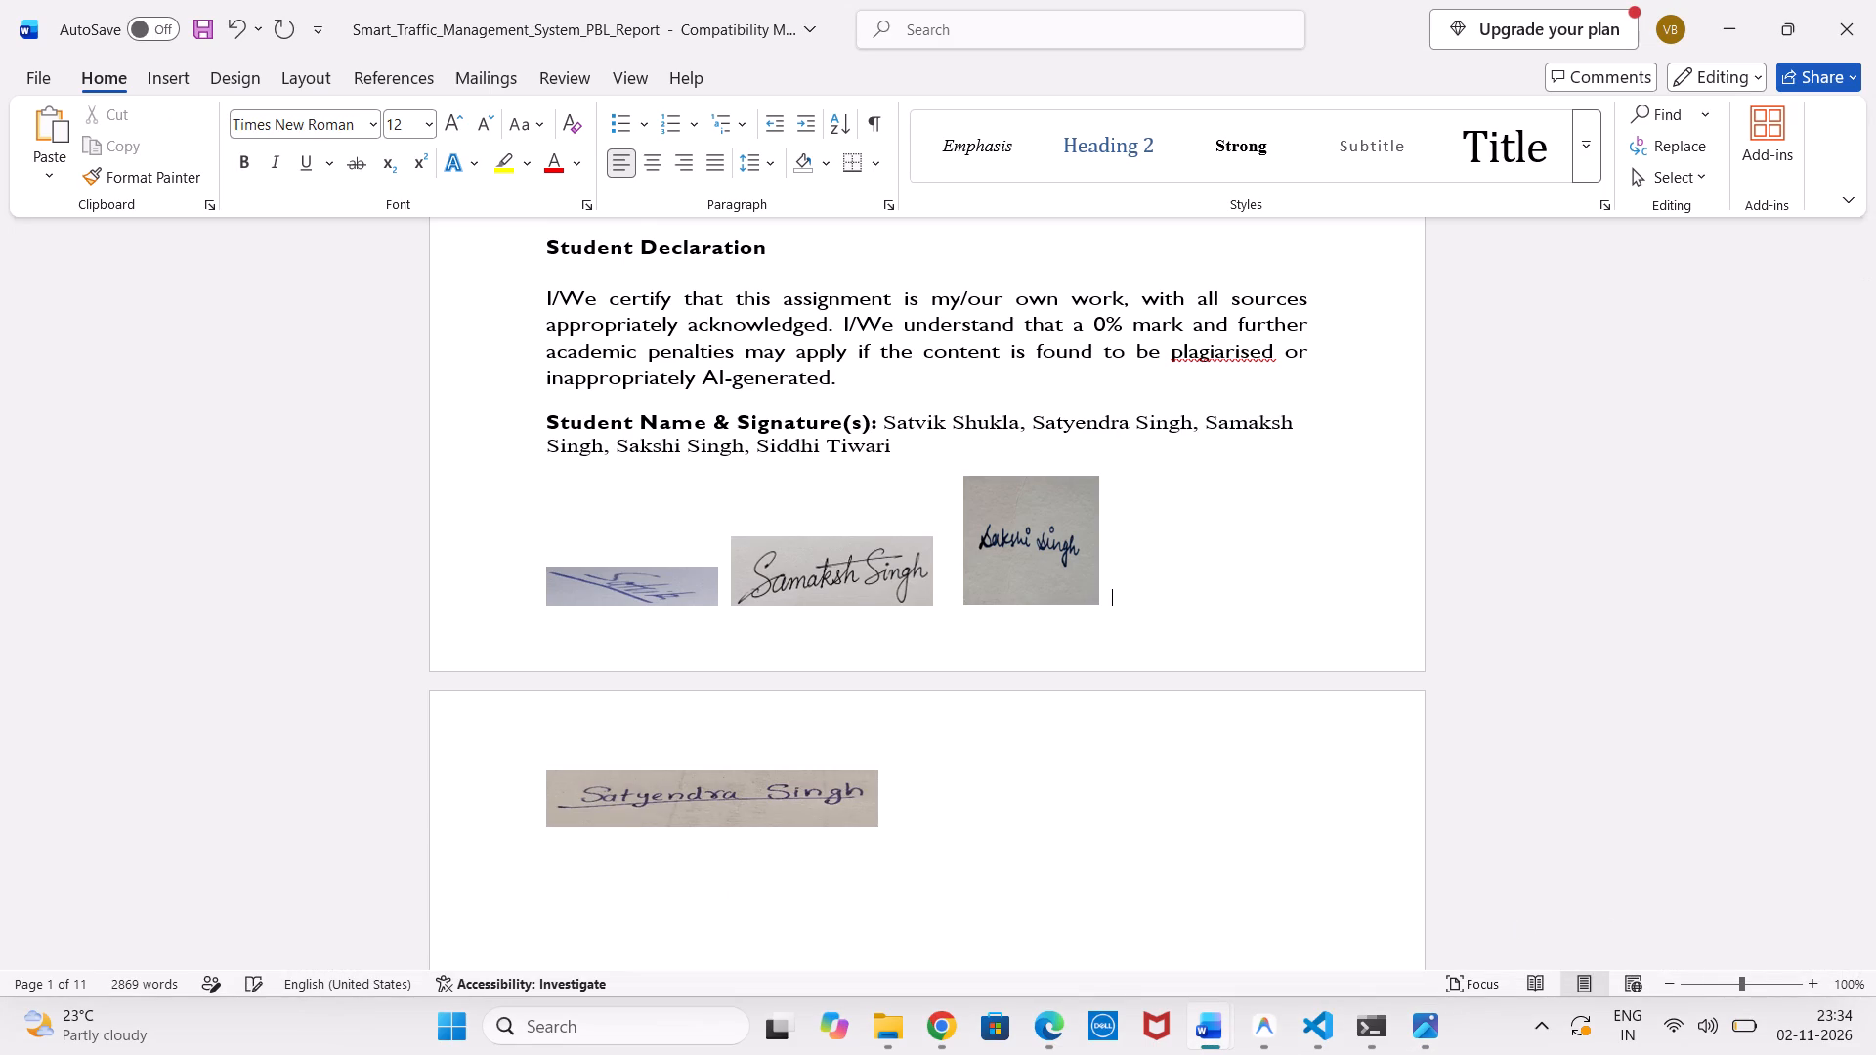
pyautogui.hotkey('ctrl', 'v')
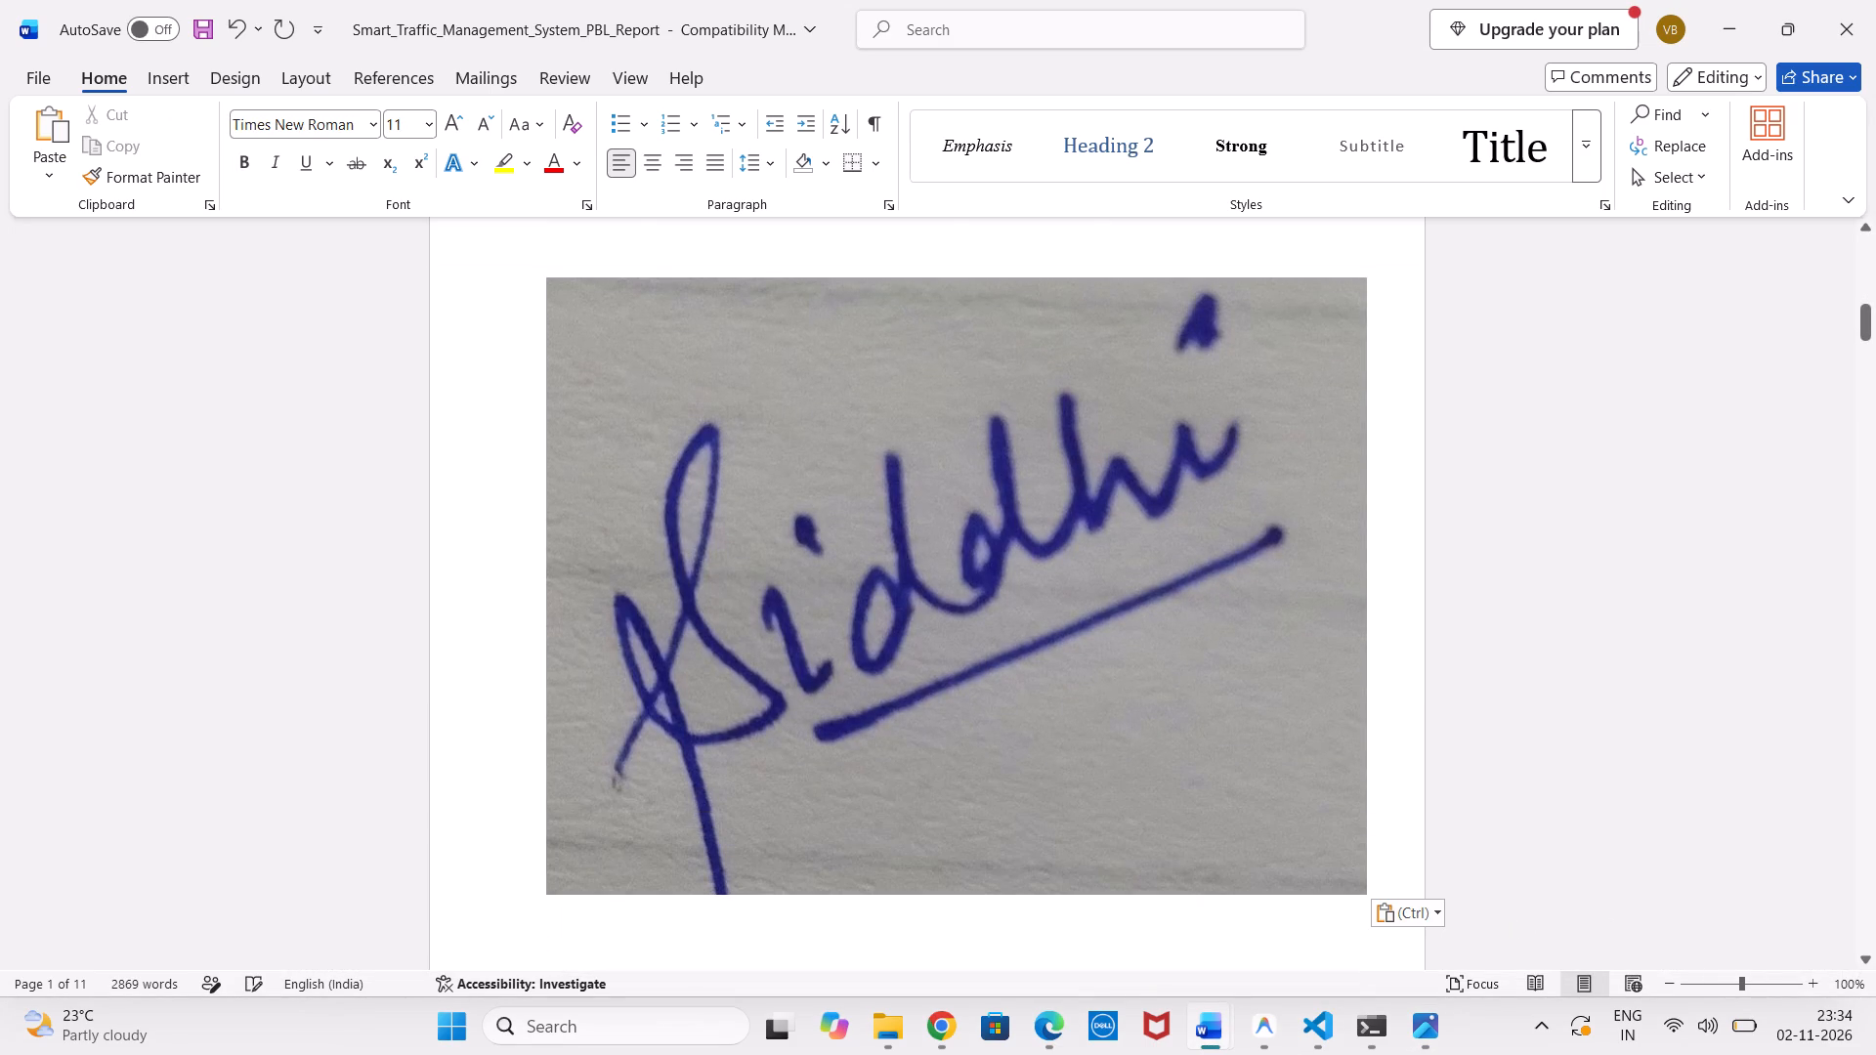
# Narrow the newly pasted oversized signature picture to a little over a third of its width.
pyautogui.click(543, 714)
pyautogui.moveTo(543, 714); pyautogui.dragTo(552, 721)
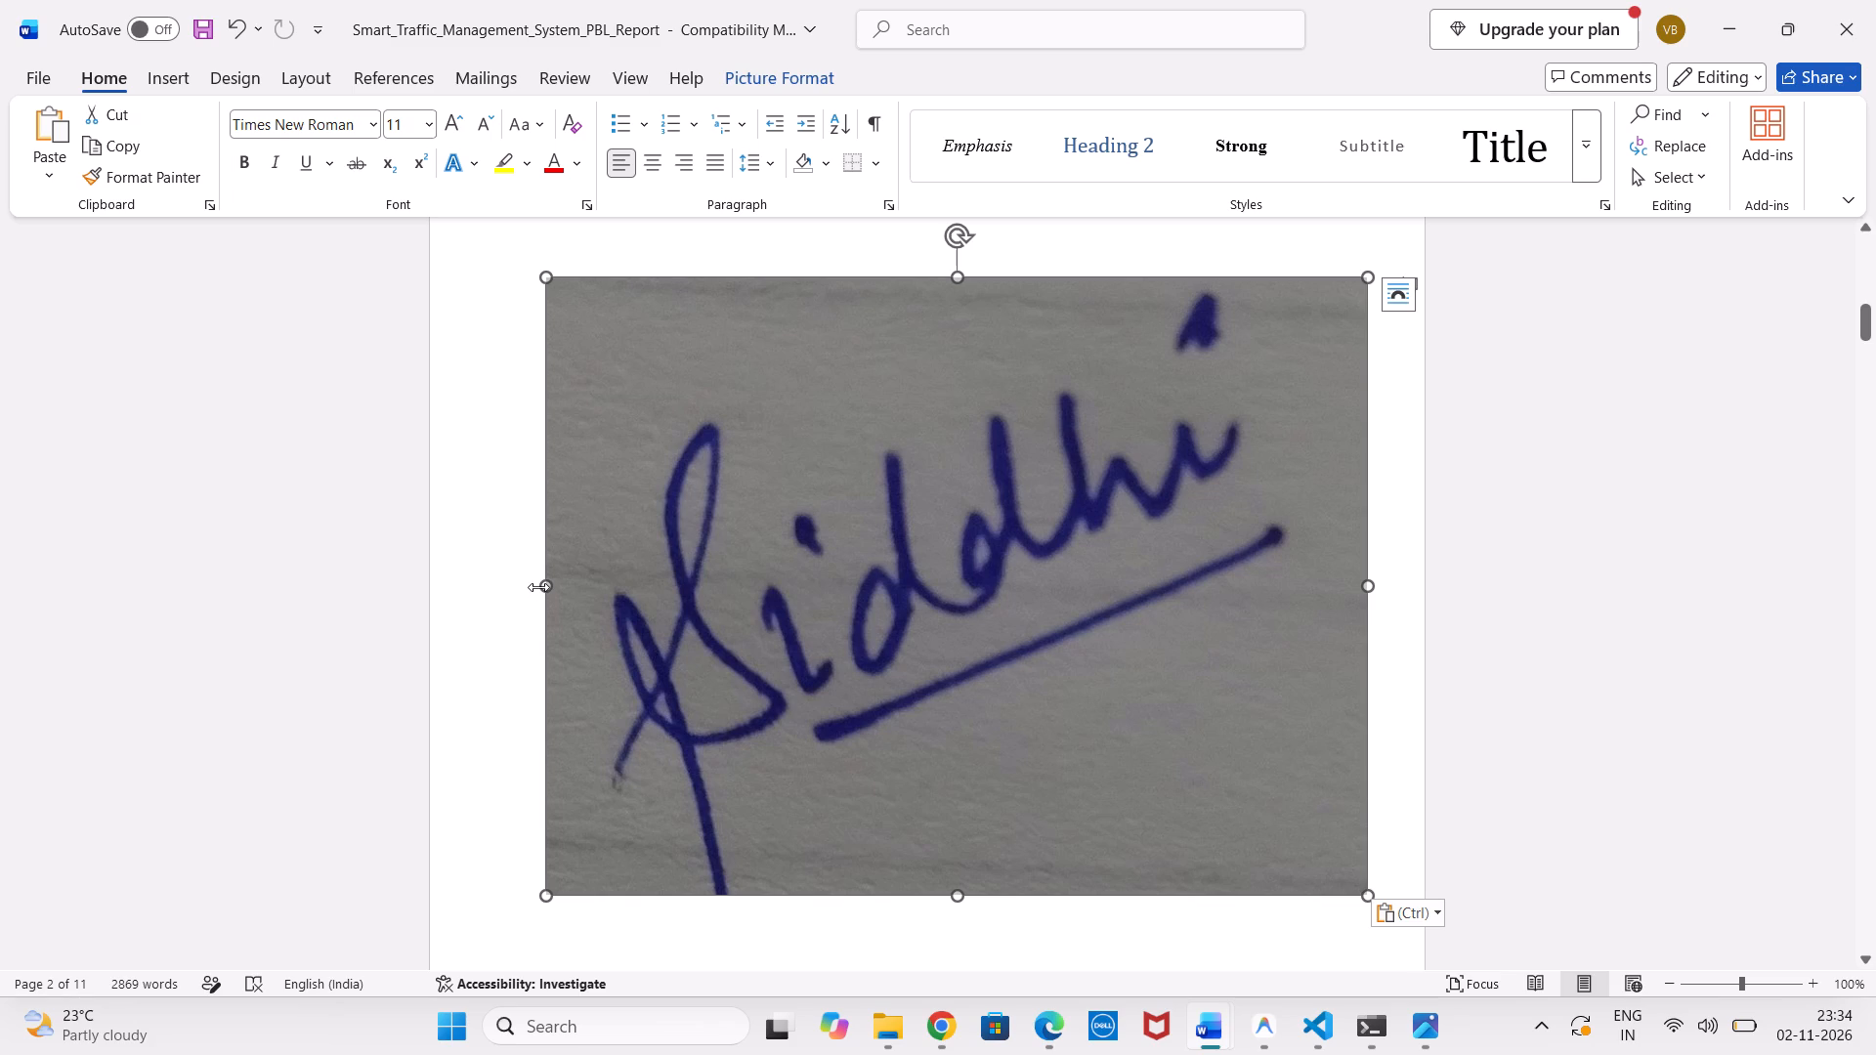
pyautogui.moveTo(538, 587); pyautogui.dragTo(1119, 700)
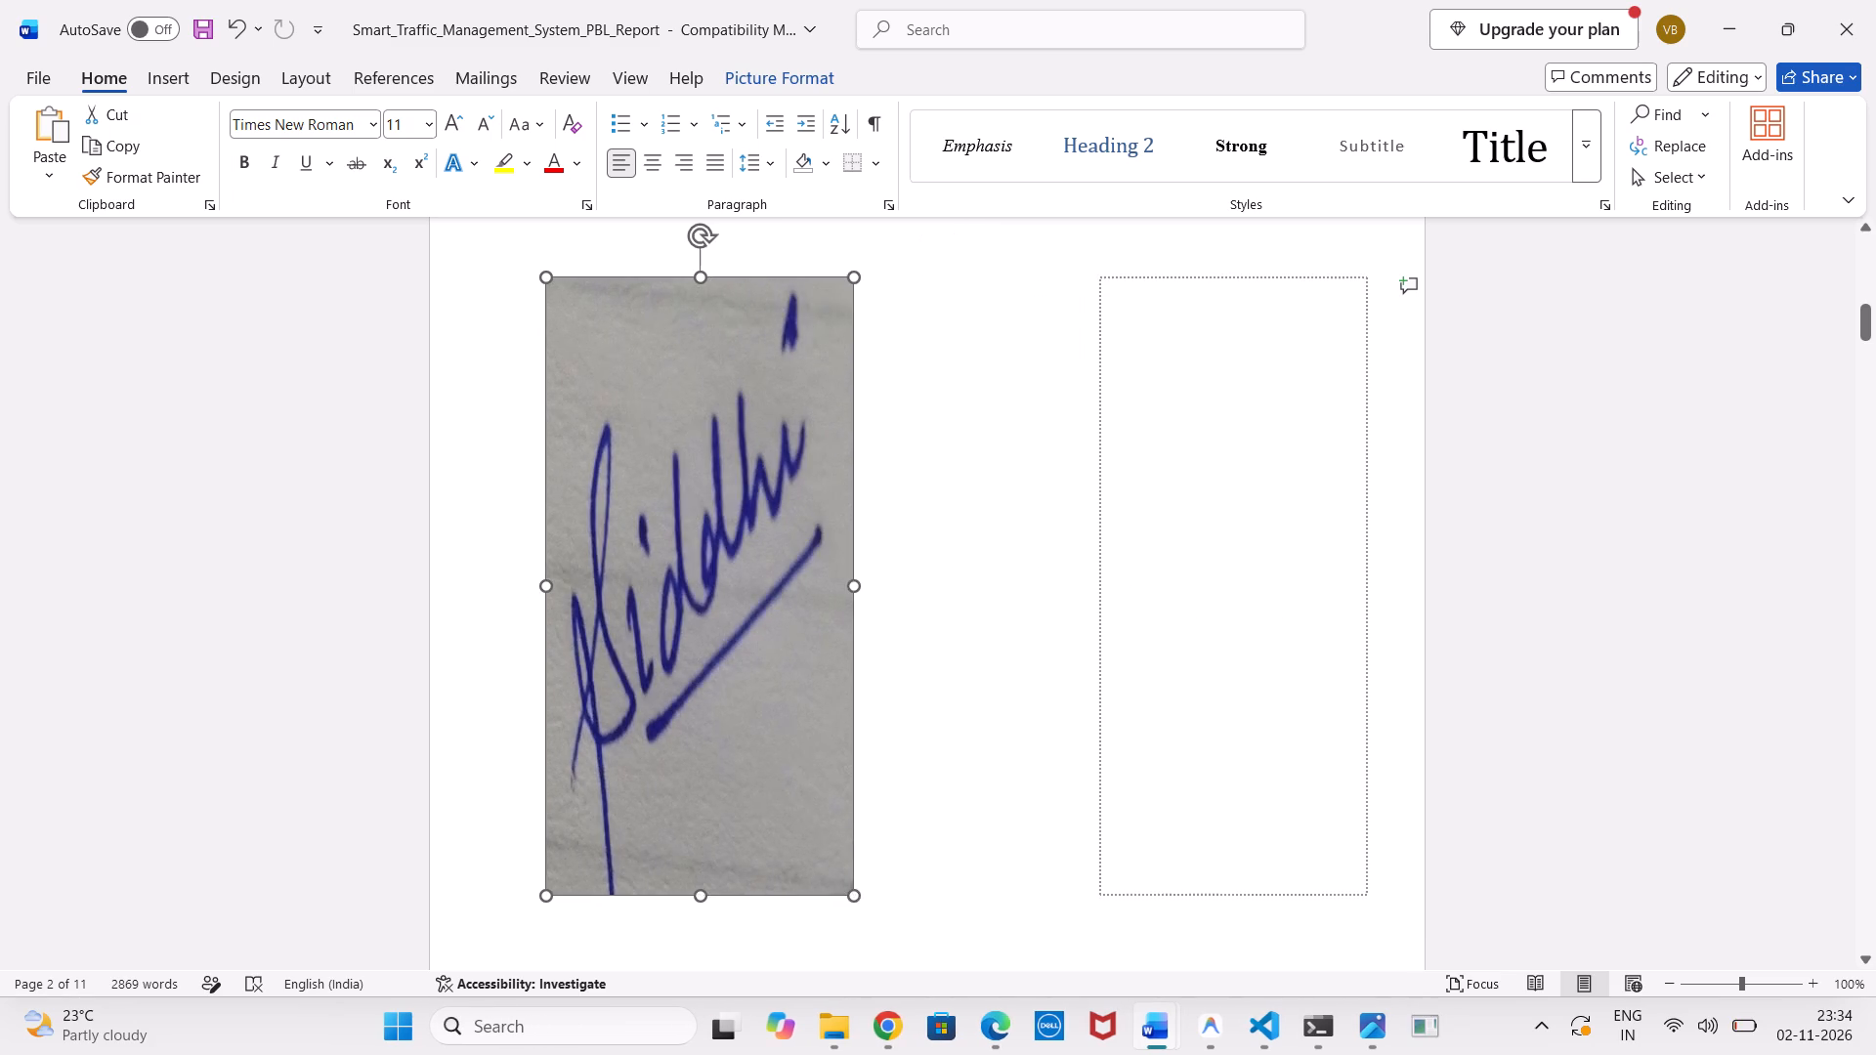
pyautogui.moveTo(1119, 700); pyautogui.dragTo(935, 679)
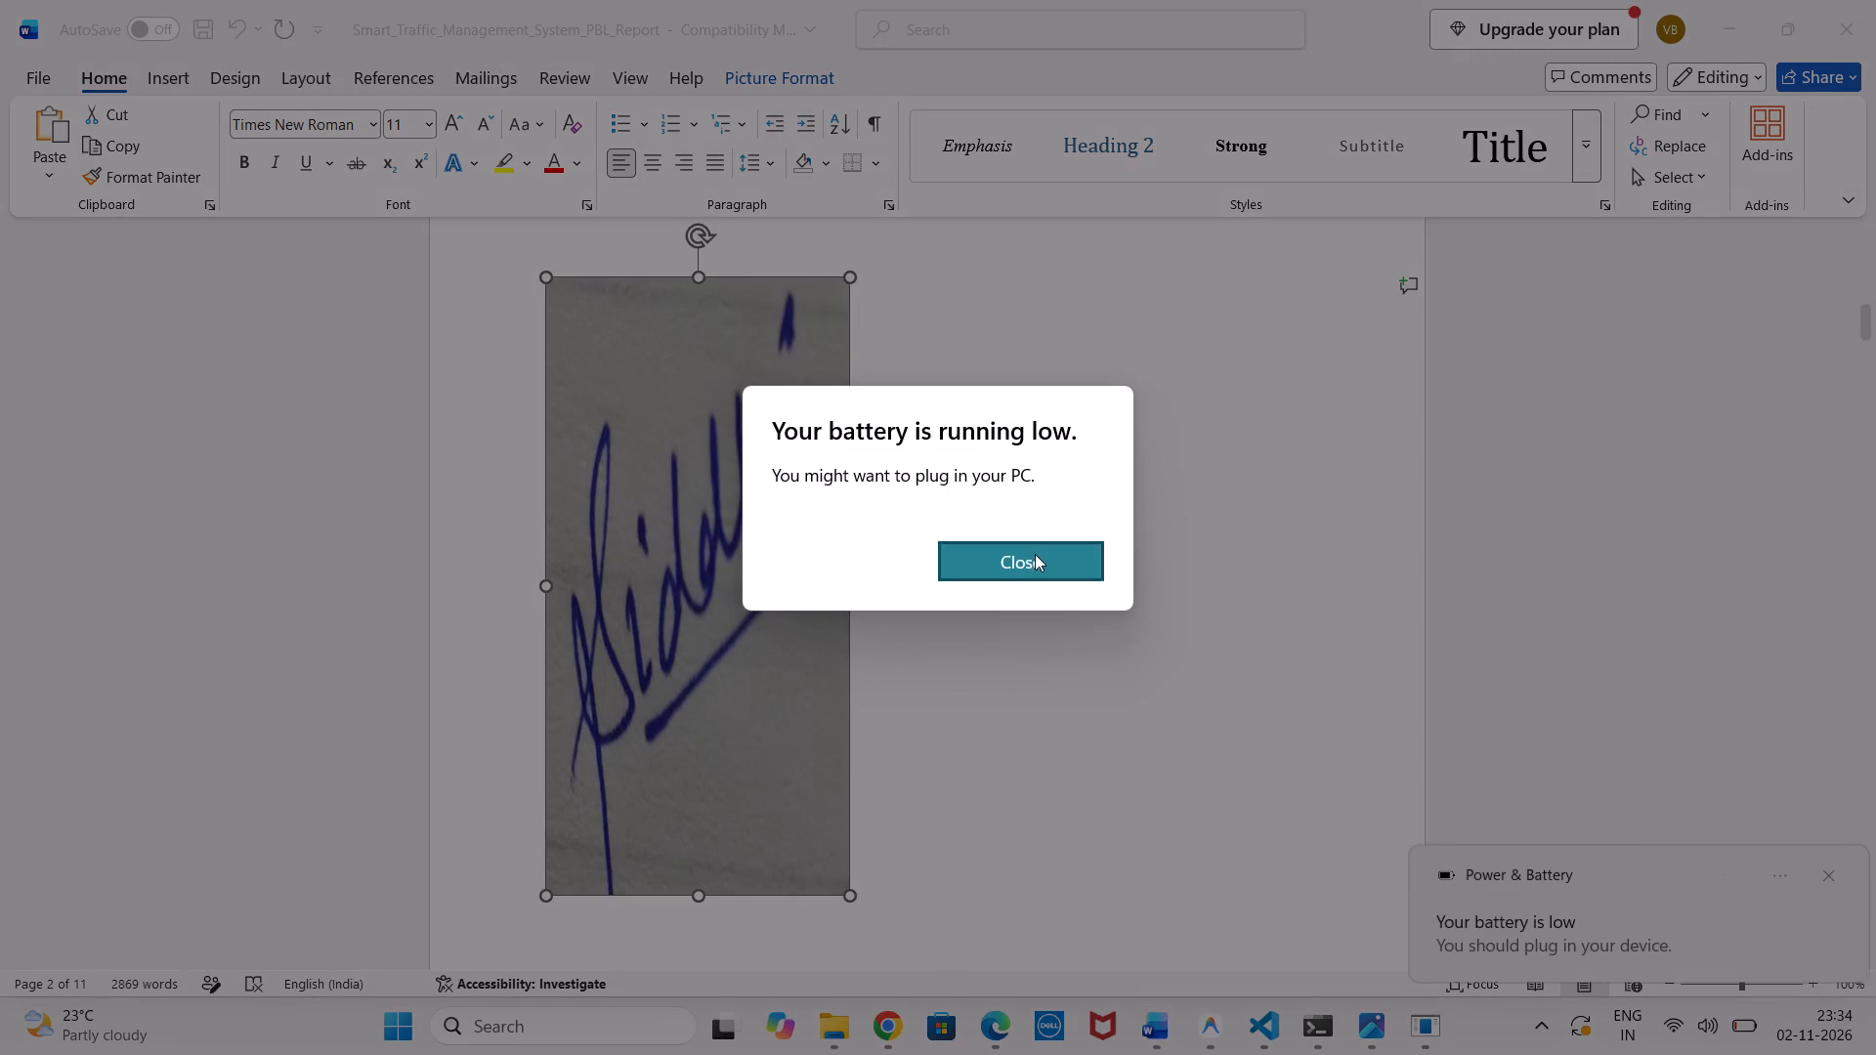
# Shrink the height and width of the signature picture at the top of page 2 until it fits at the end of page 1's signature row.
pyautogui.click(1037, 552)
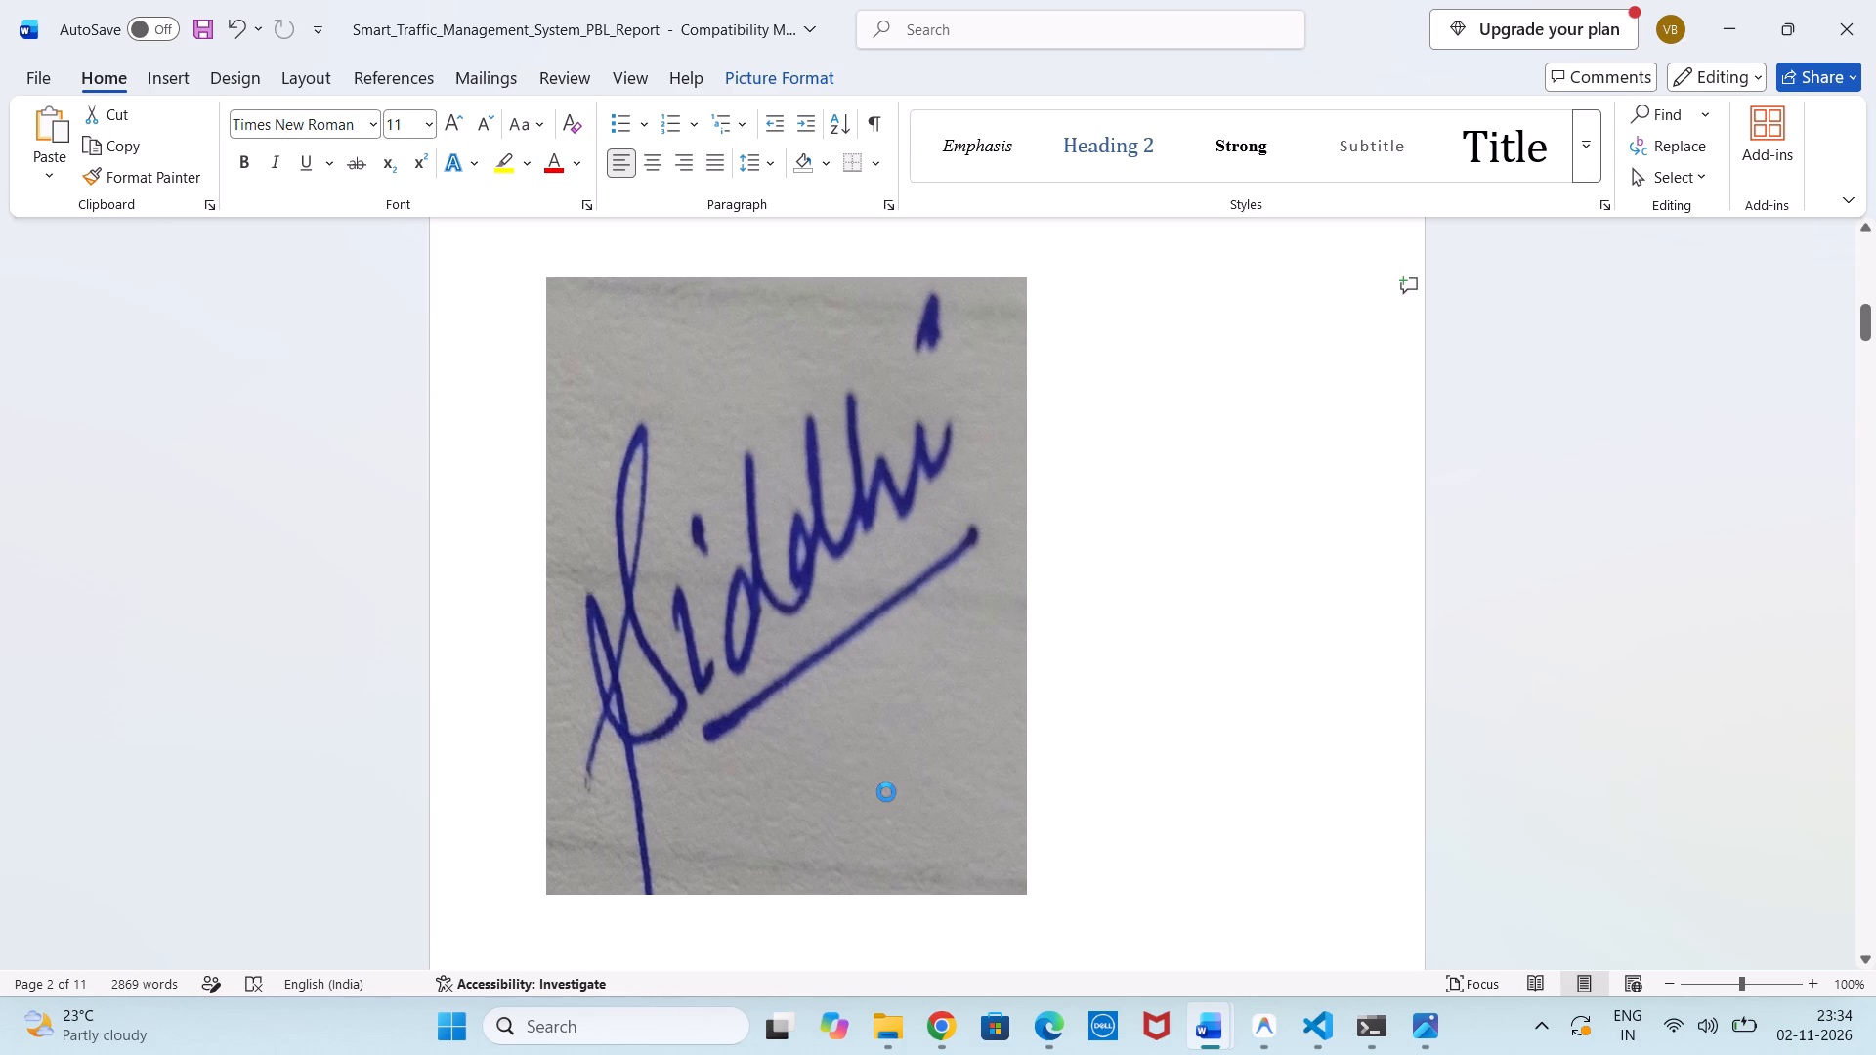
pyautogui.click(886, 792)
pyautogui.moveTo(788, 902); pyautogui.dragTo(839, 430)
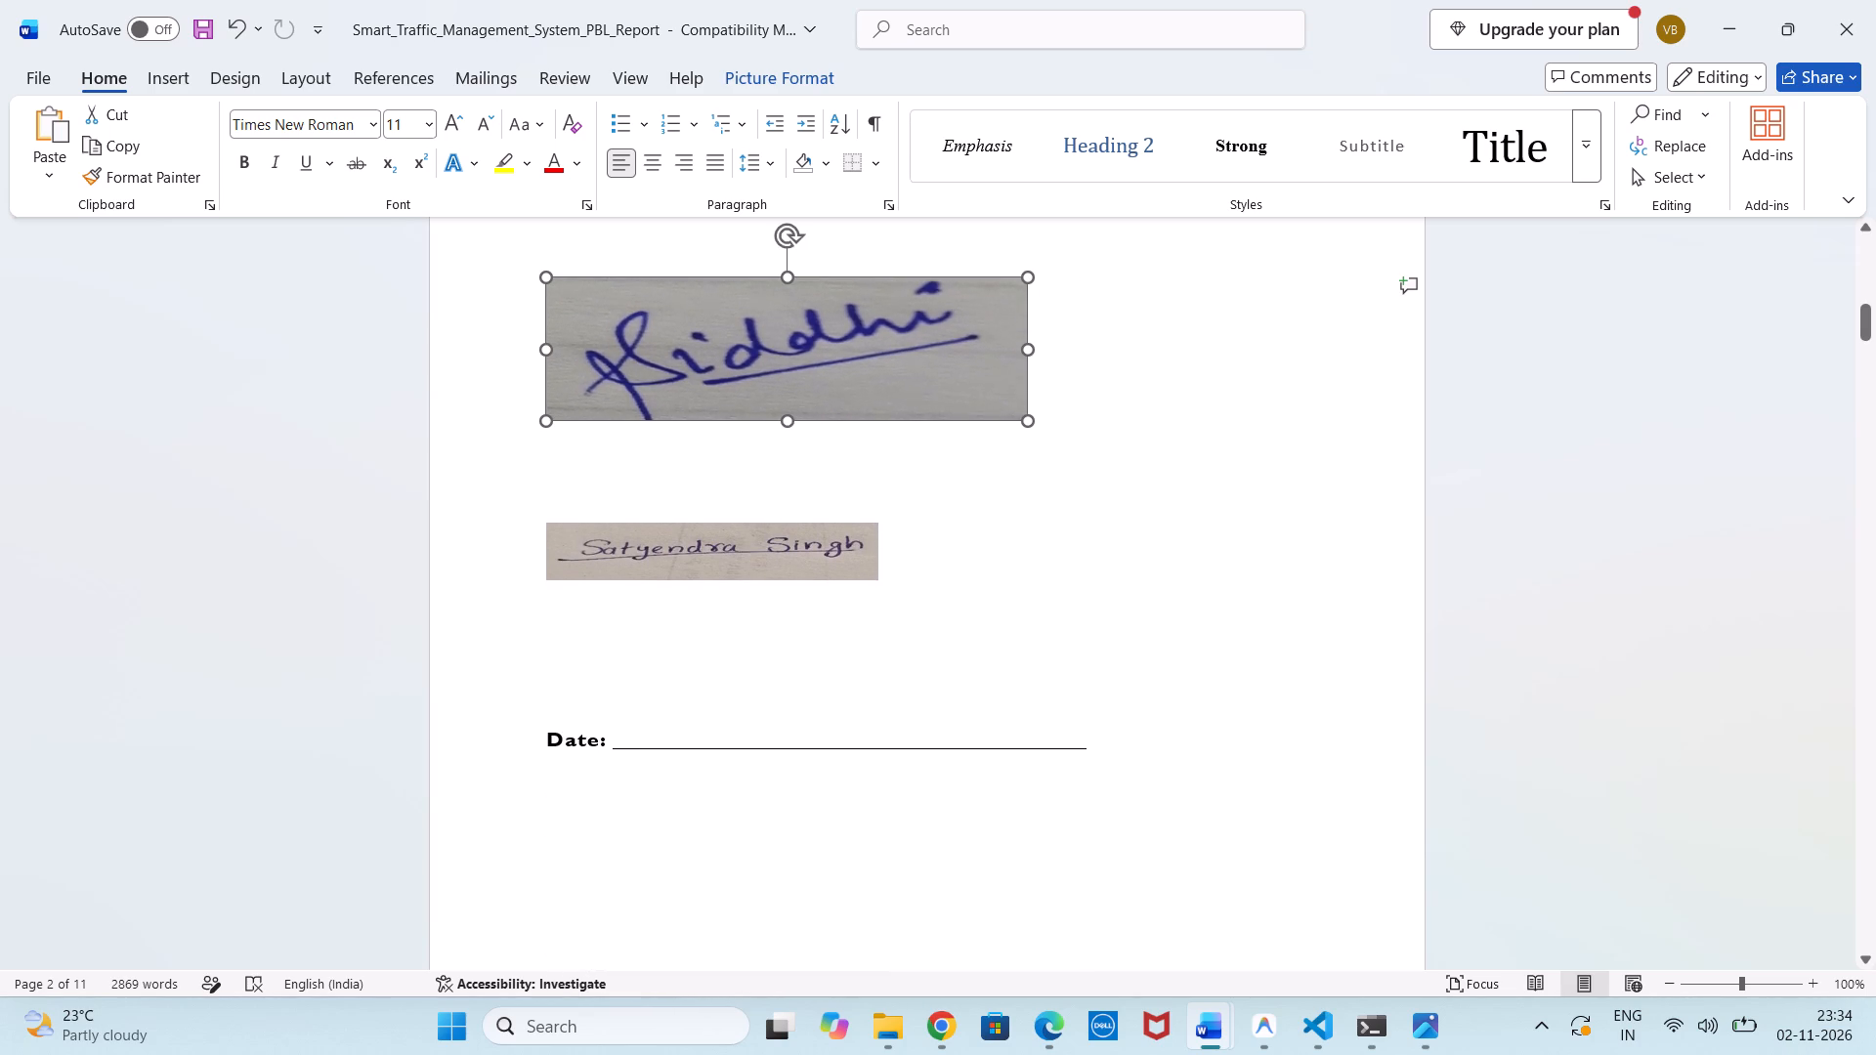
pyautogui.moveTo(839, 430); pyautogui.dragTo(838, 447)
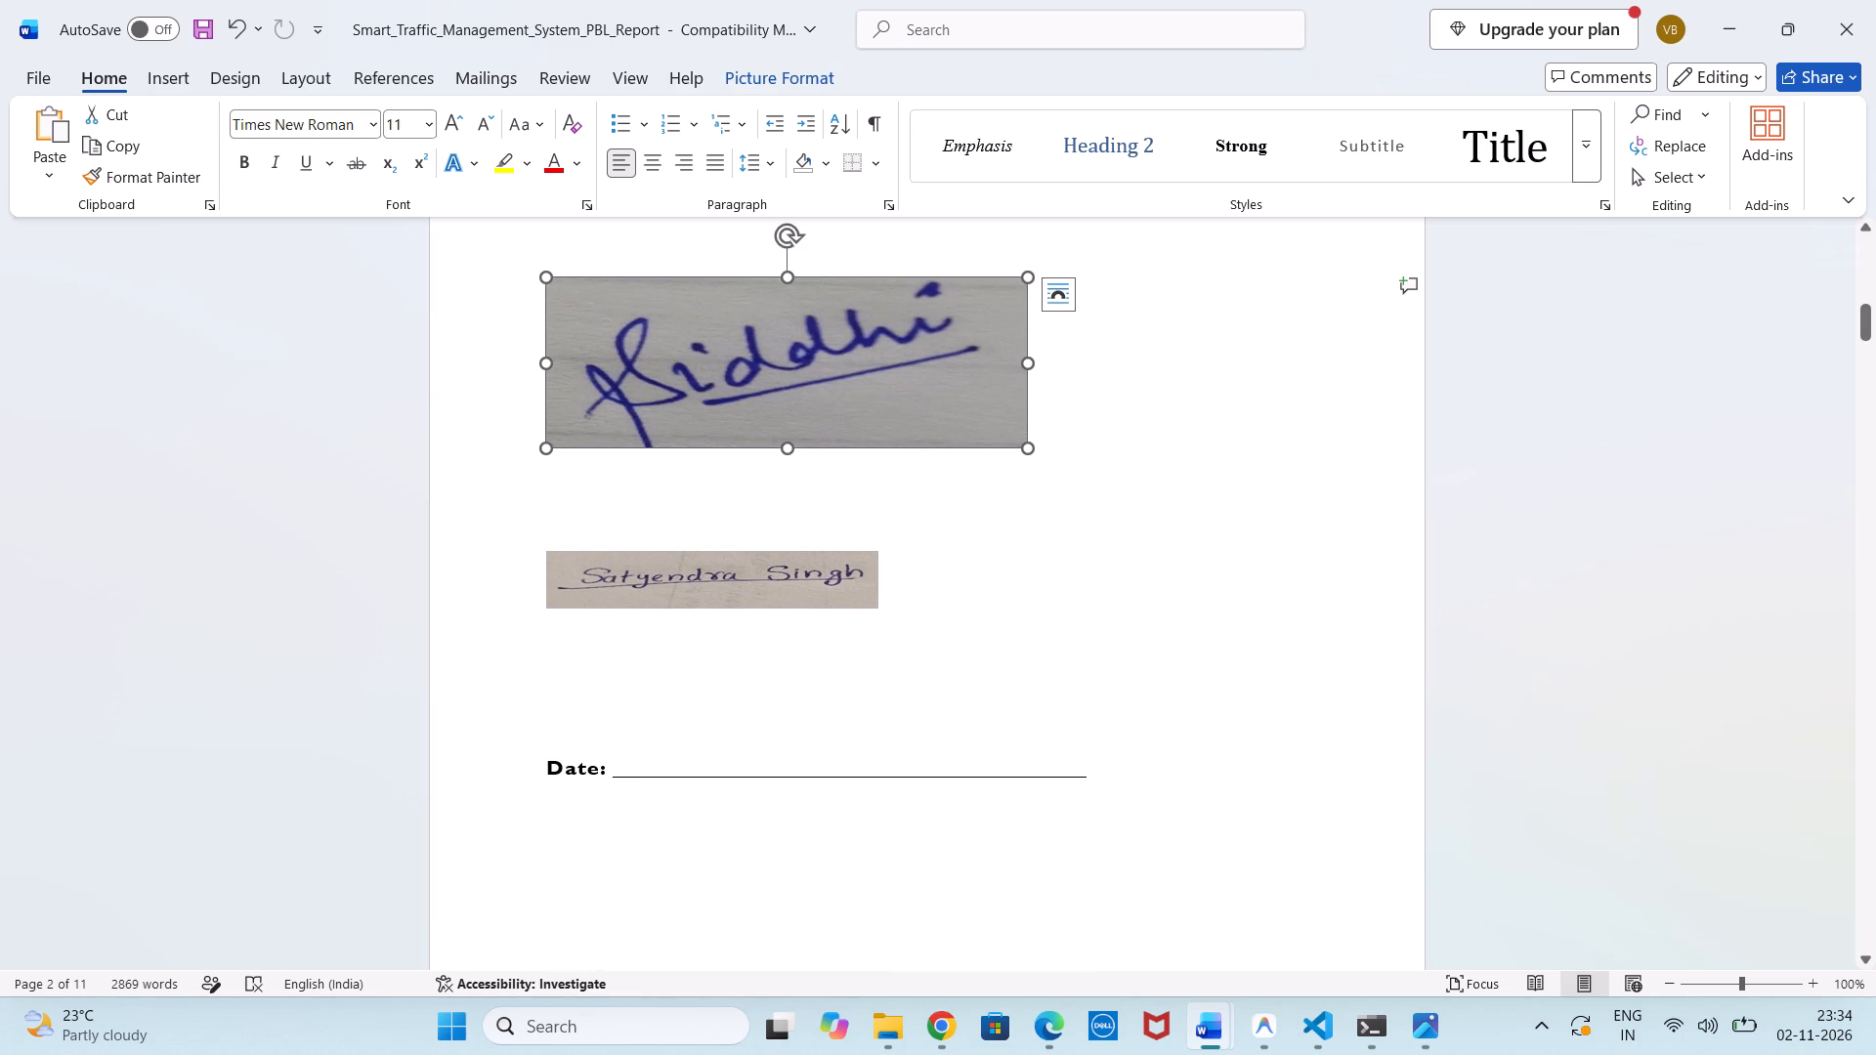
pyautogui.click(1057, 564)
pyautogui.click(778, 423)
pyautogui.moveTo(788, 448); pyautogui.dragTo(788, 397)
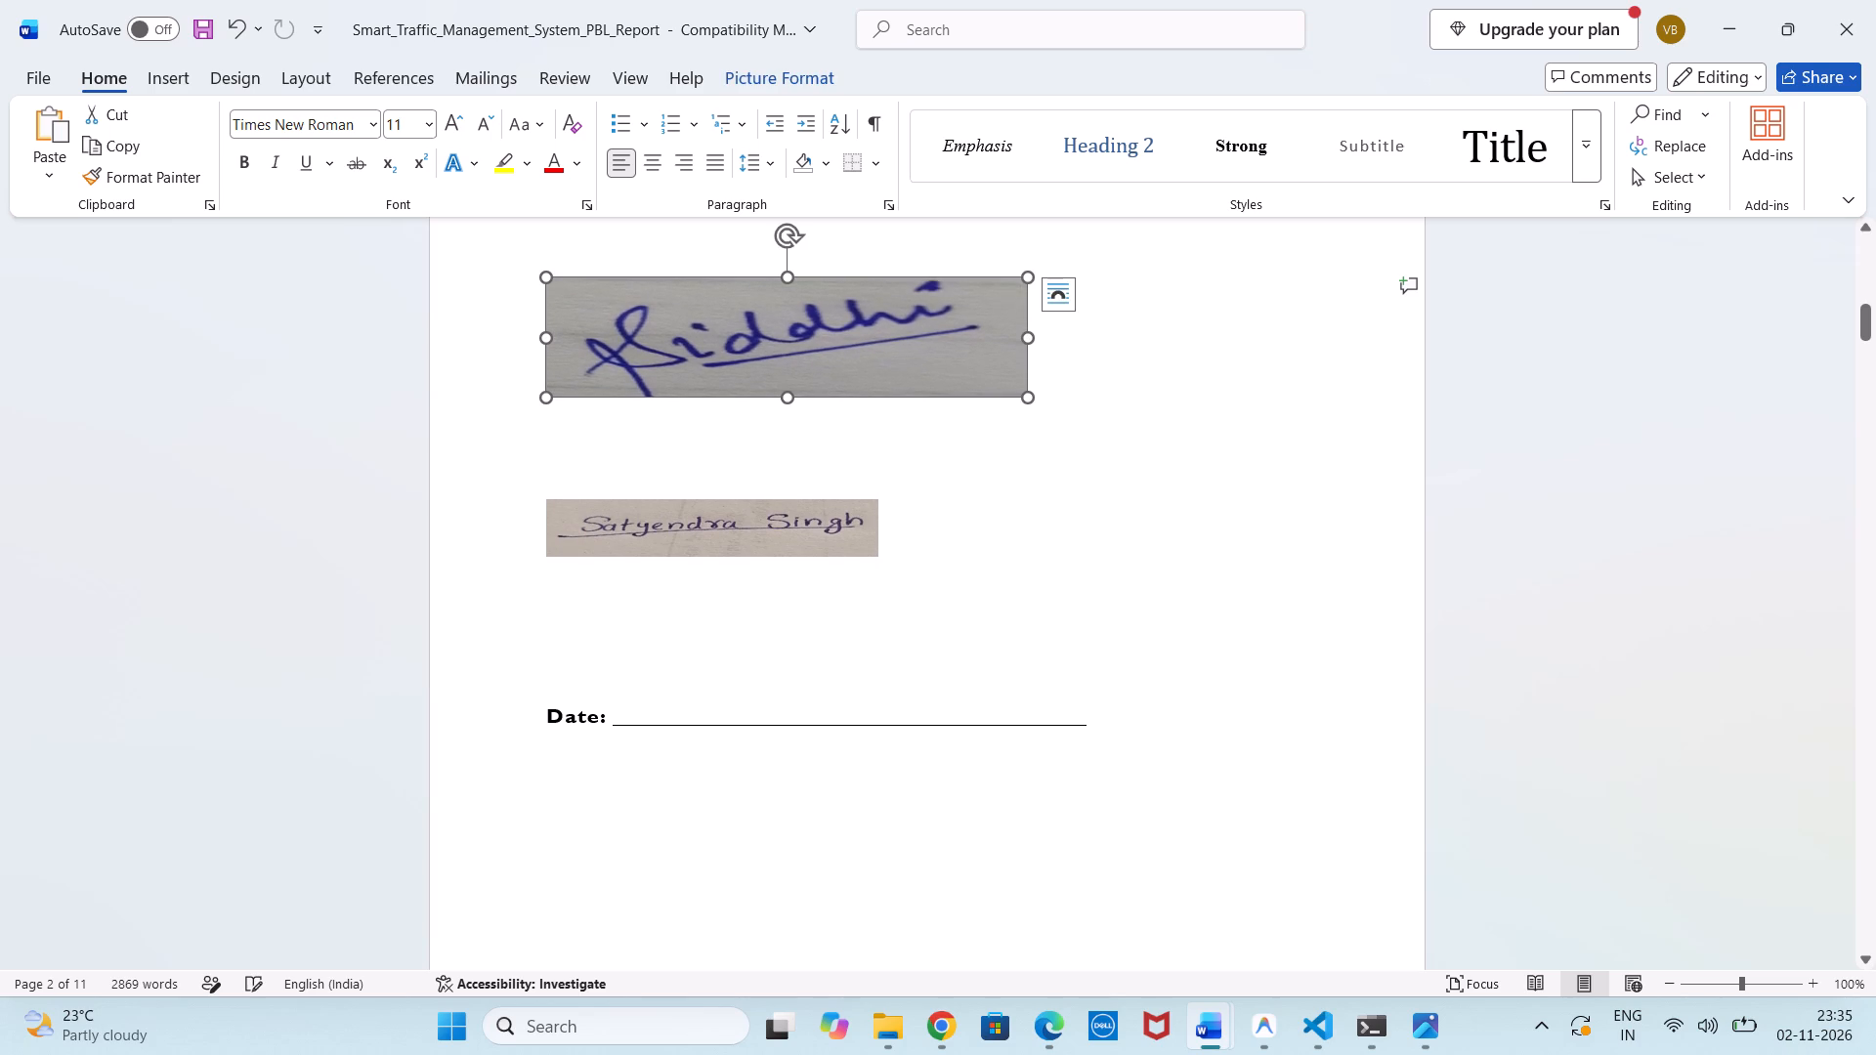
pyautogui.moveTo(1025, 341); pyautogui.dragTo(902, 339)
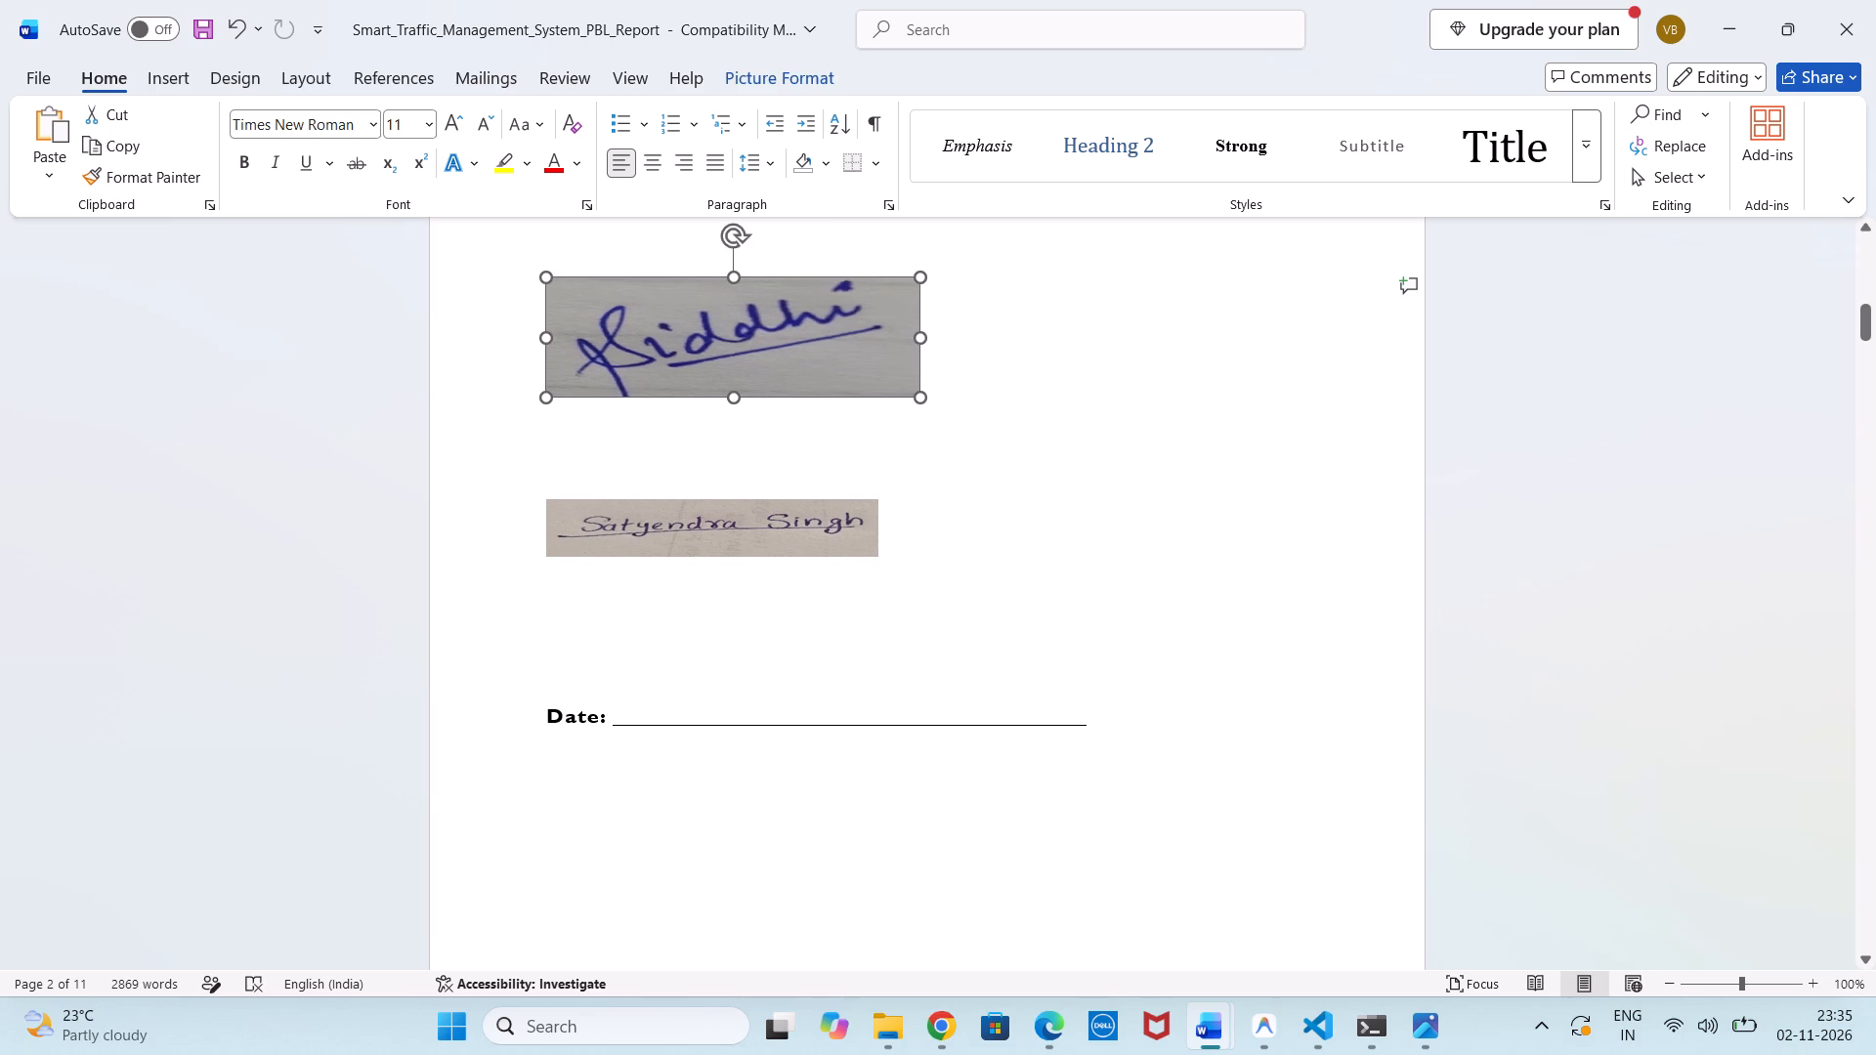
pyautogui.moveTo(902, 339); pyautogui.dragTo(740, 343)
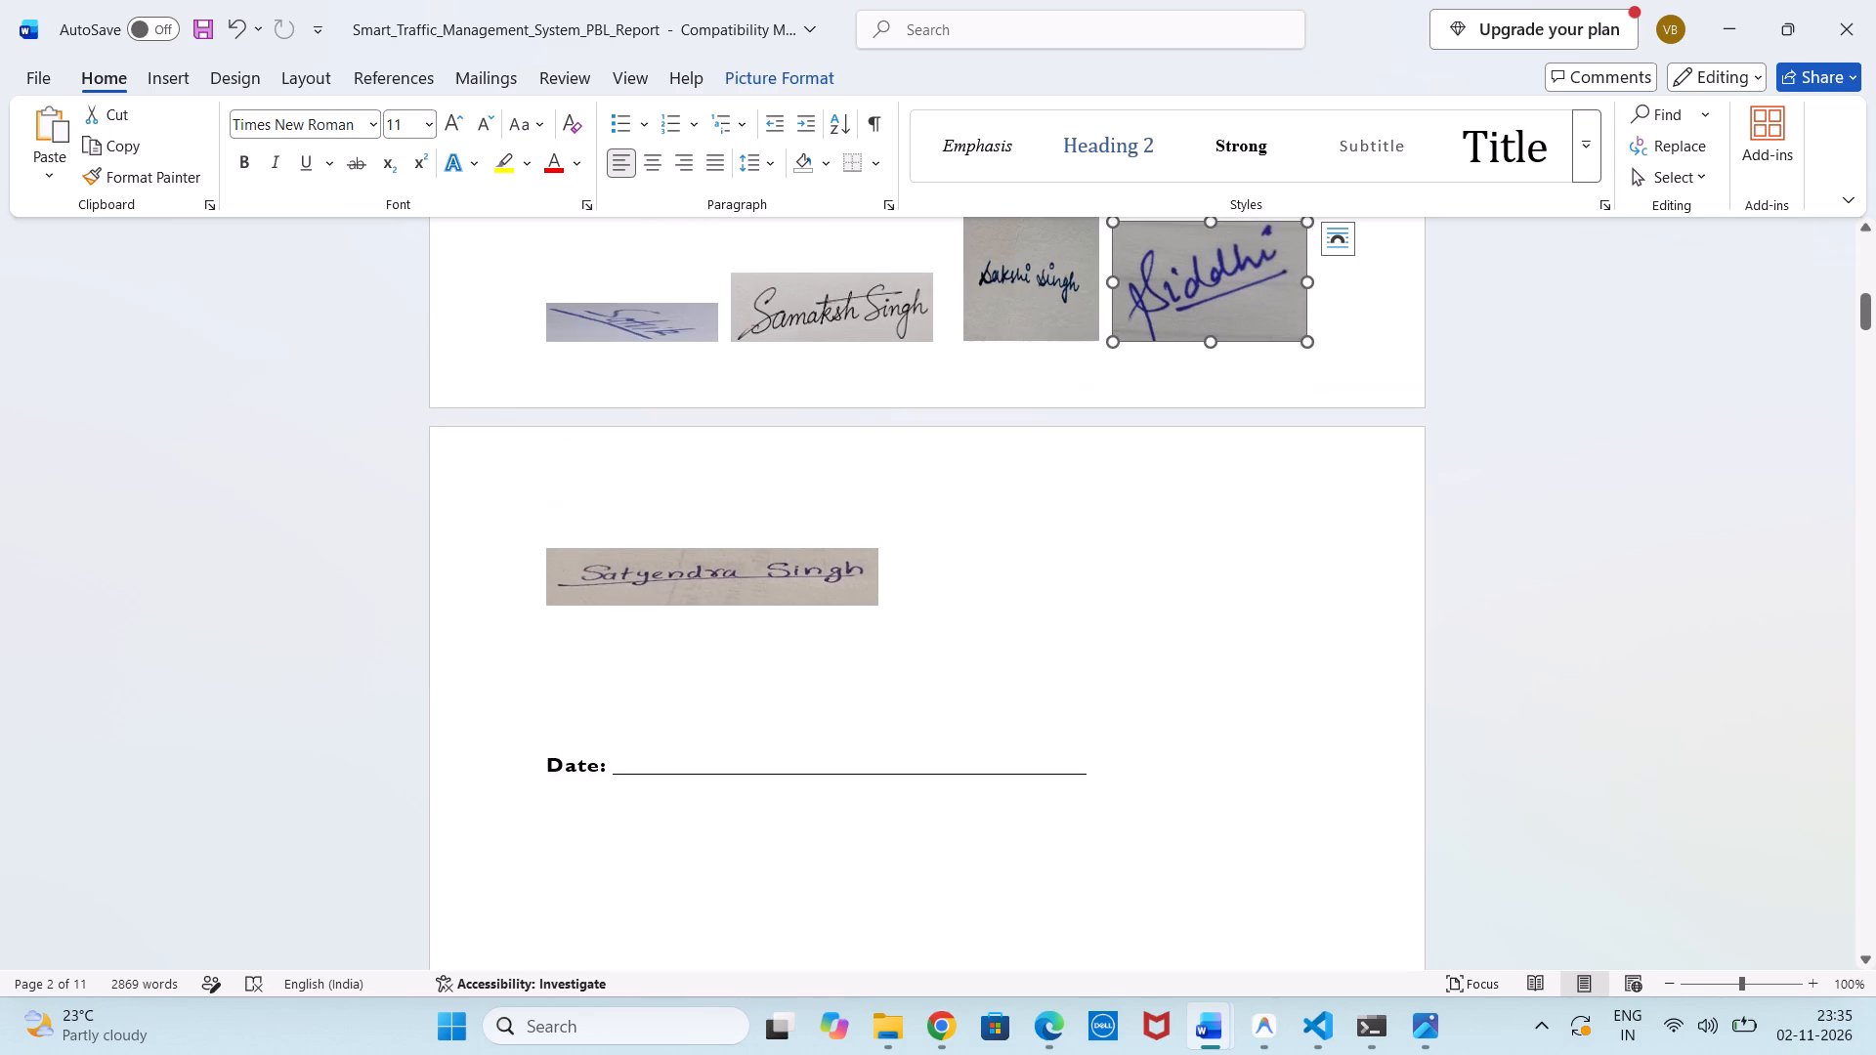
# Narrow the remaining signature picture on page 2 to about 70% of its width, keeping its height.
pyautogui.scroll(1, 940, 557)
pyautogui.click(804, 711)
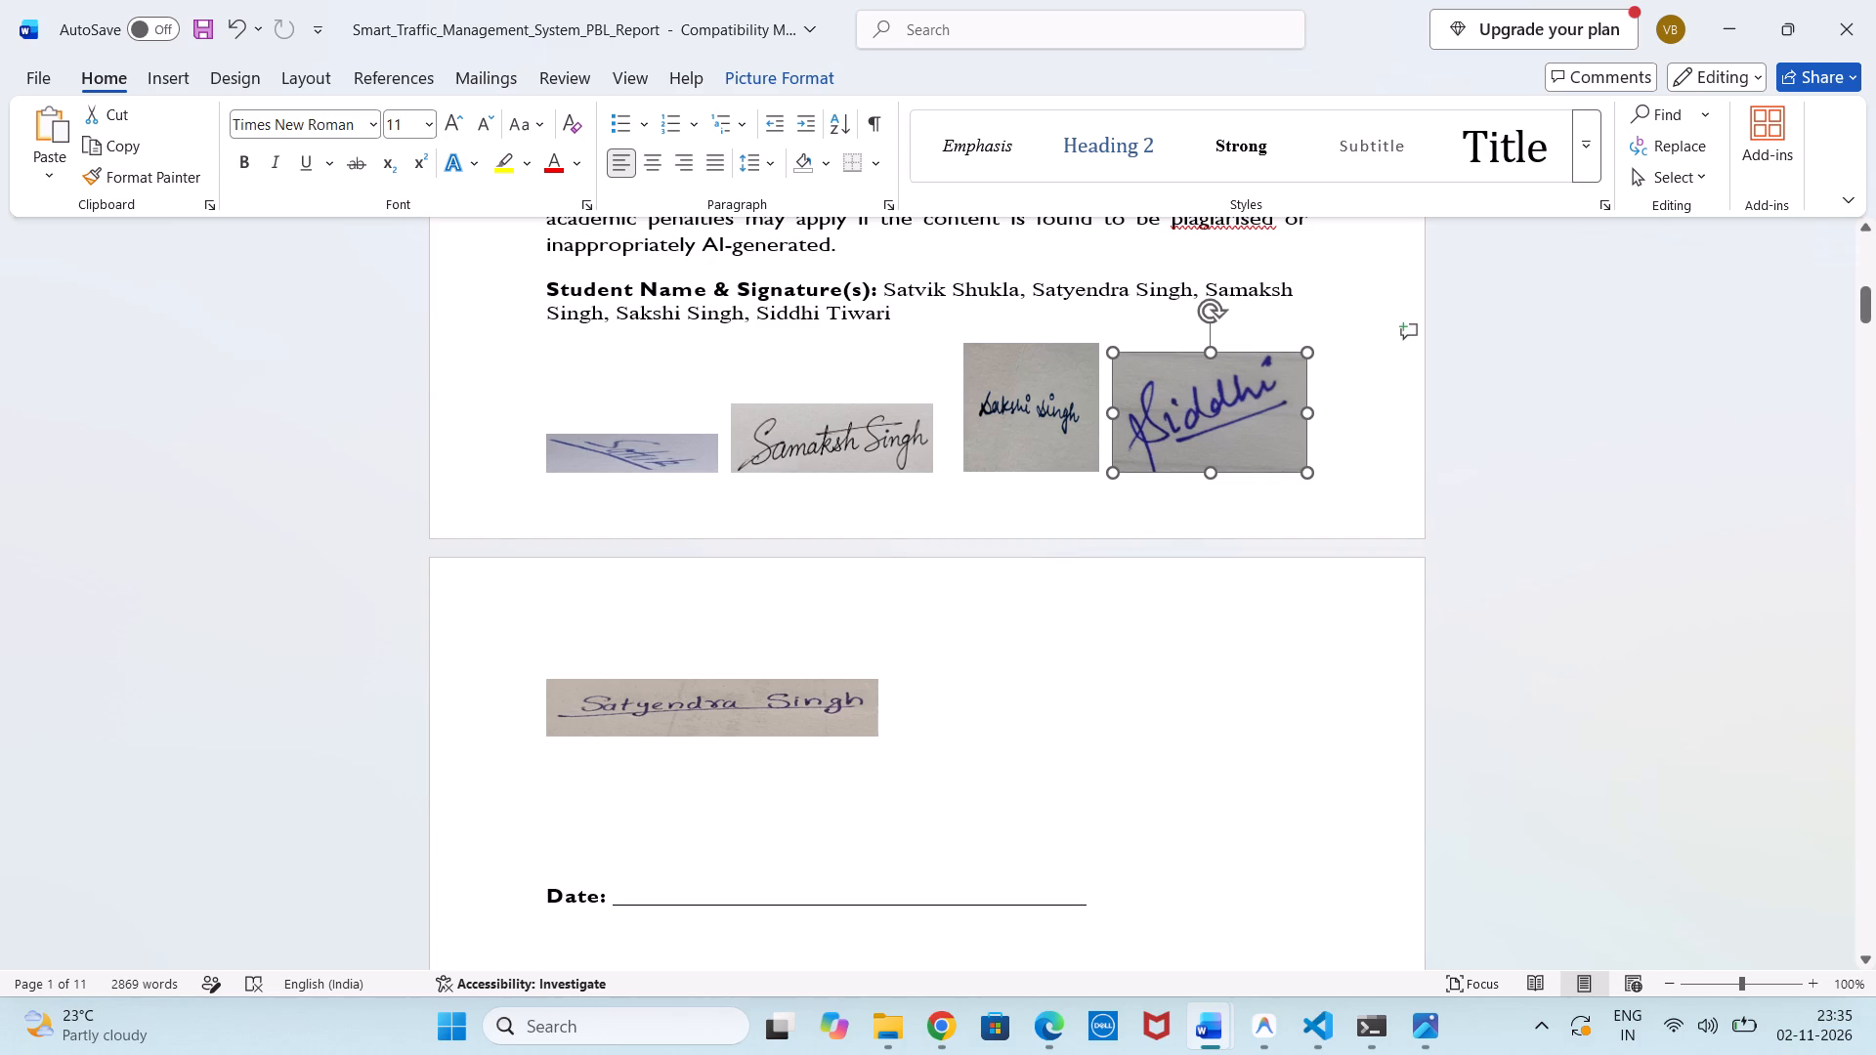
pyautogui.moveTo(541, 708); pyautogui.dragTo(649, 738)
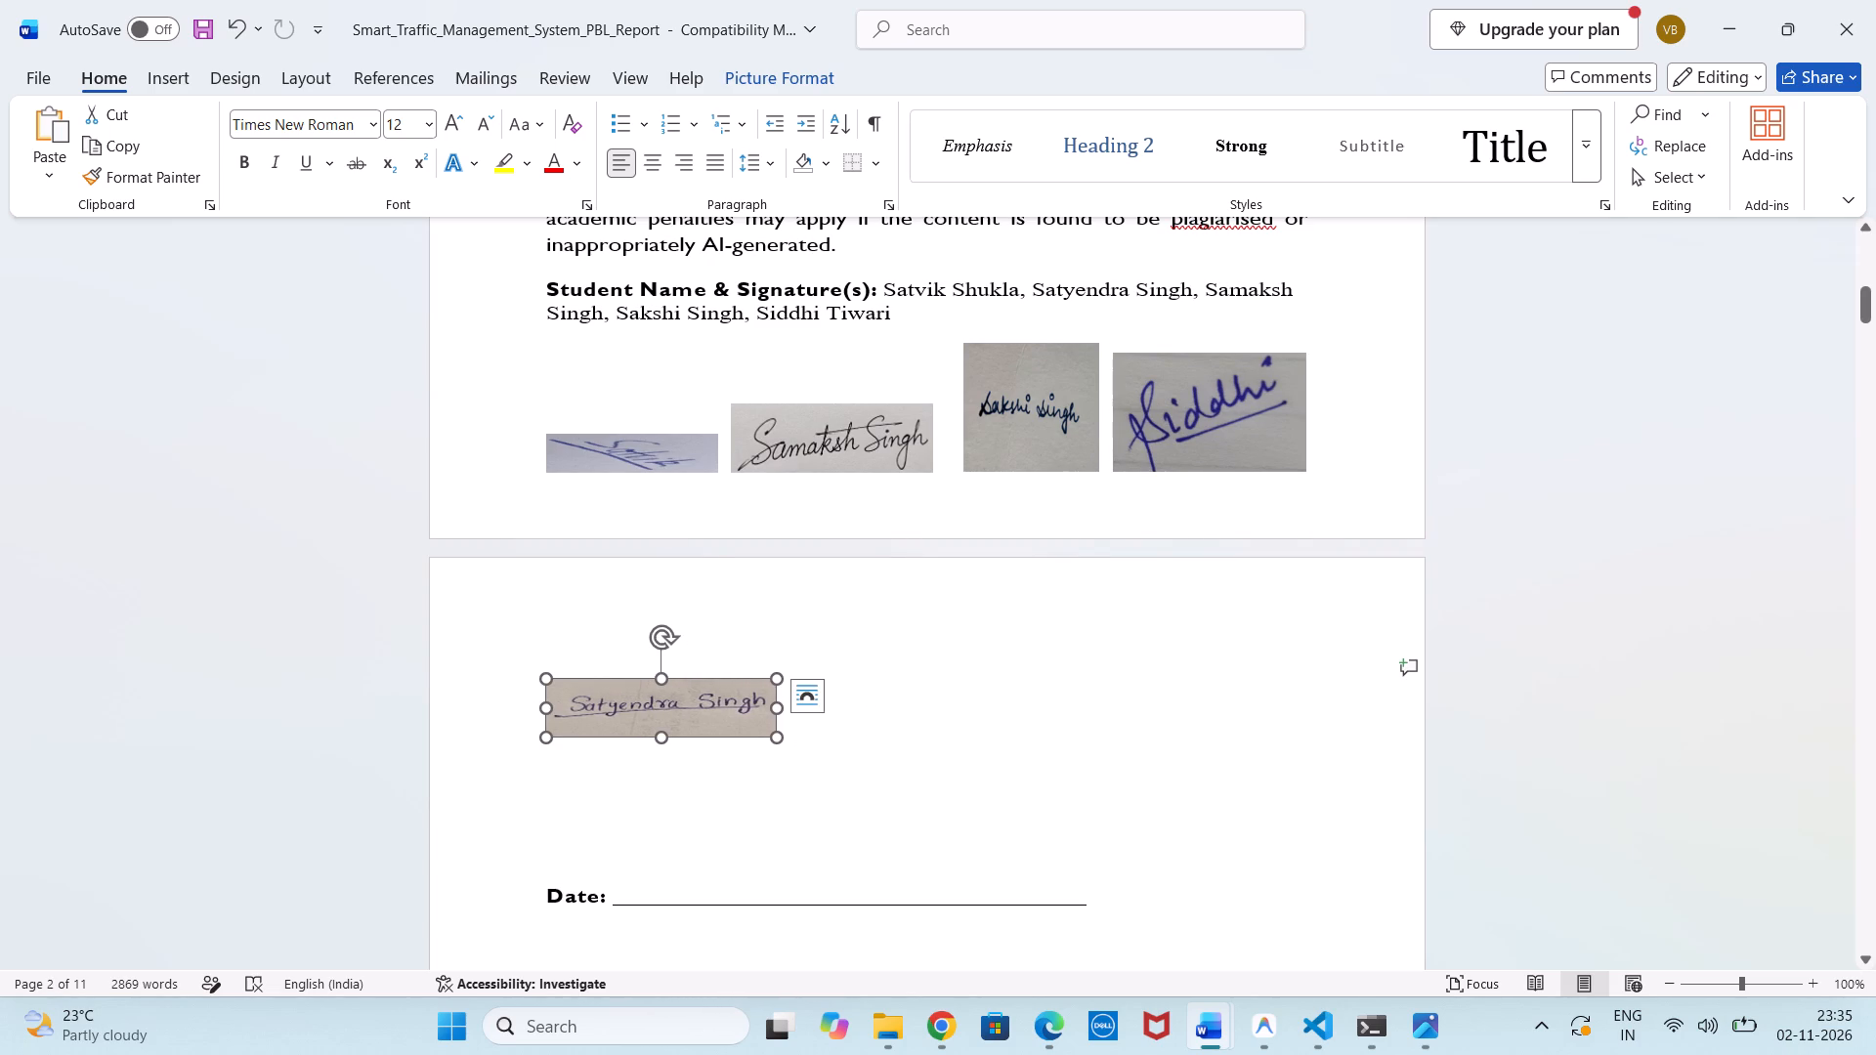
pyautogui.click(697, 813)
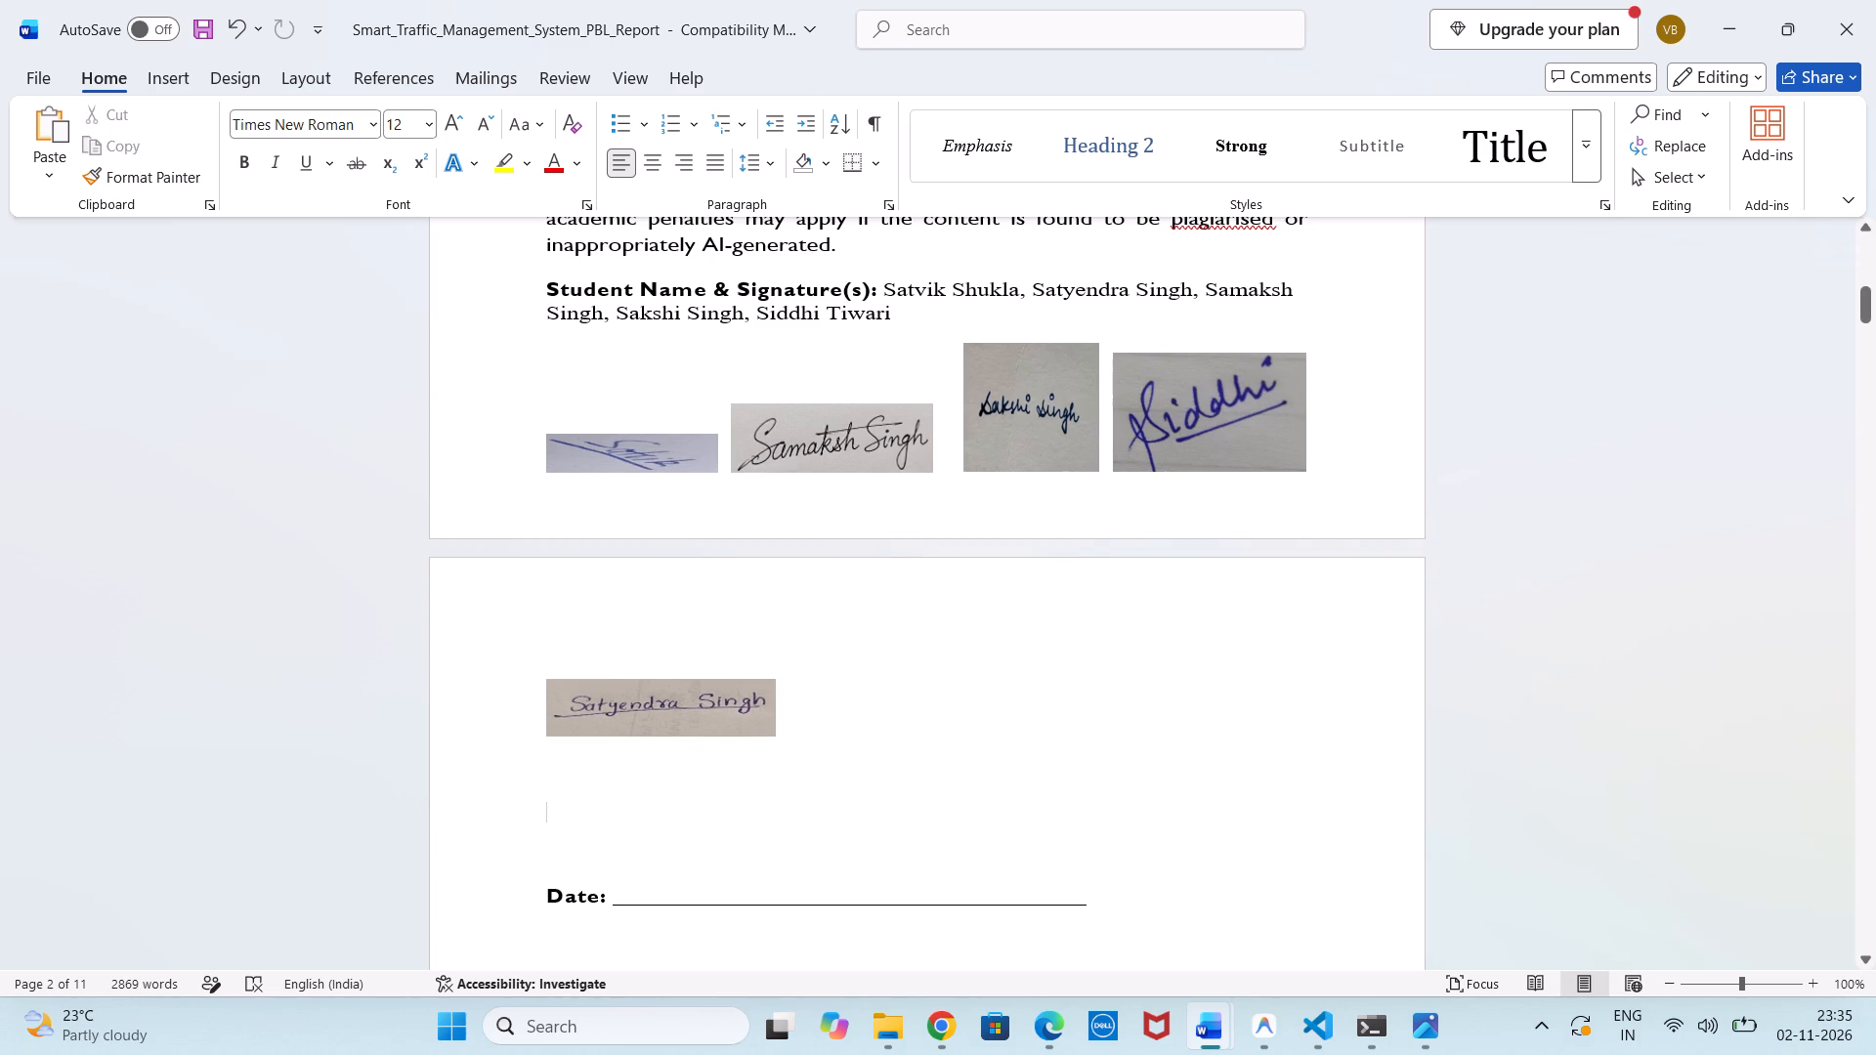
# Flatten the third signature picture in the page 1 row to about half its height.
pyautogui.click(998, 433)
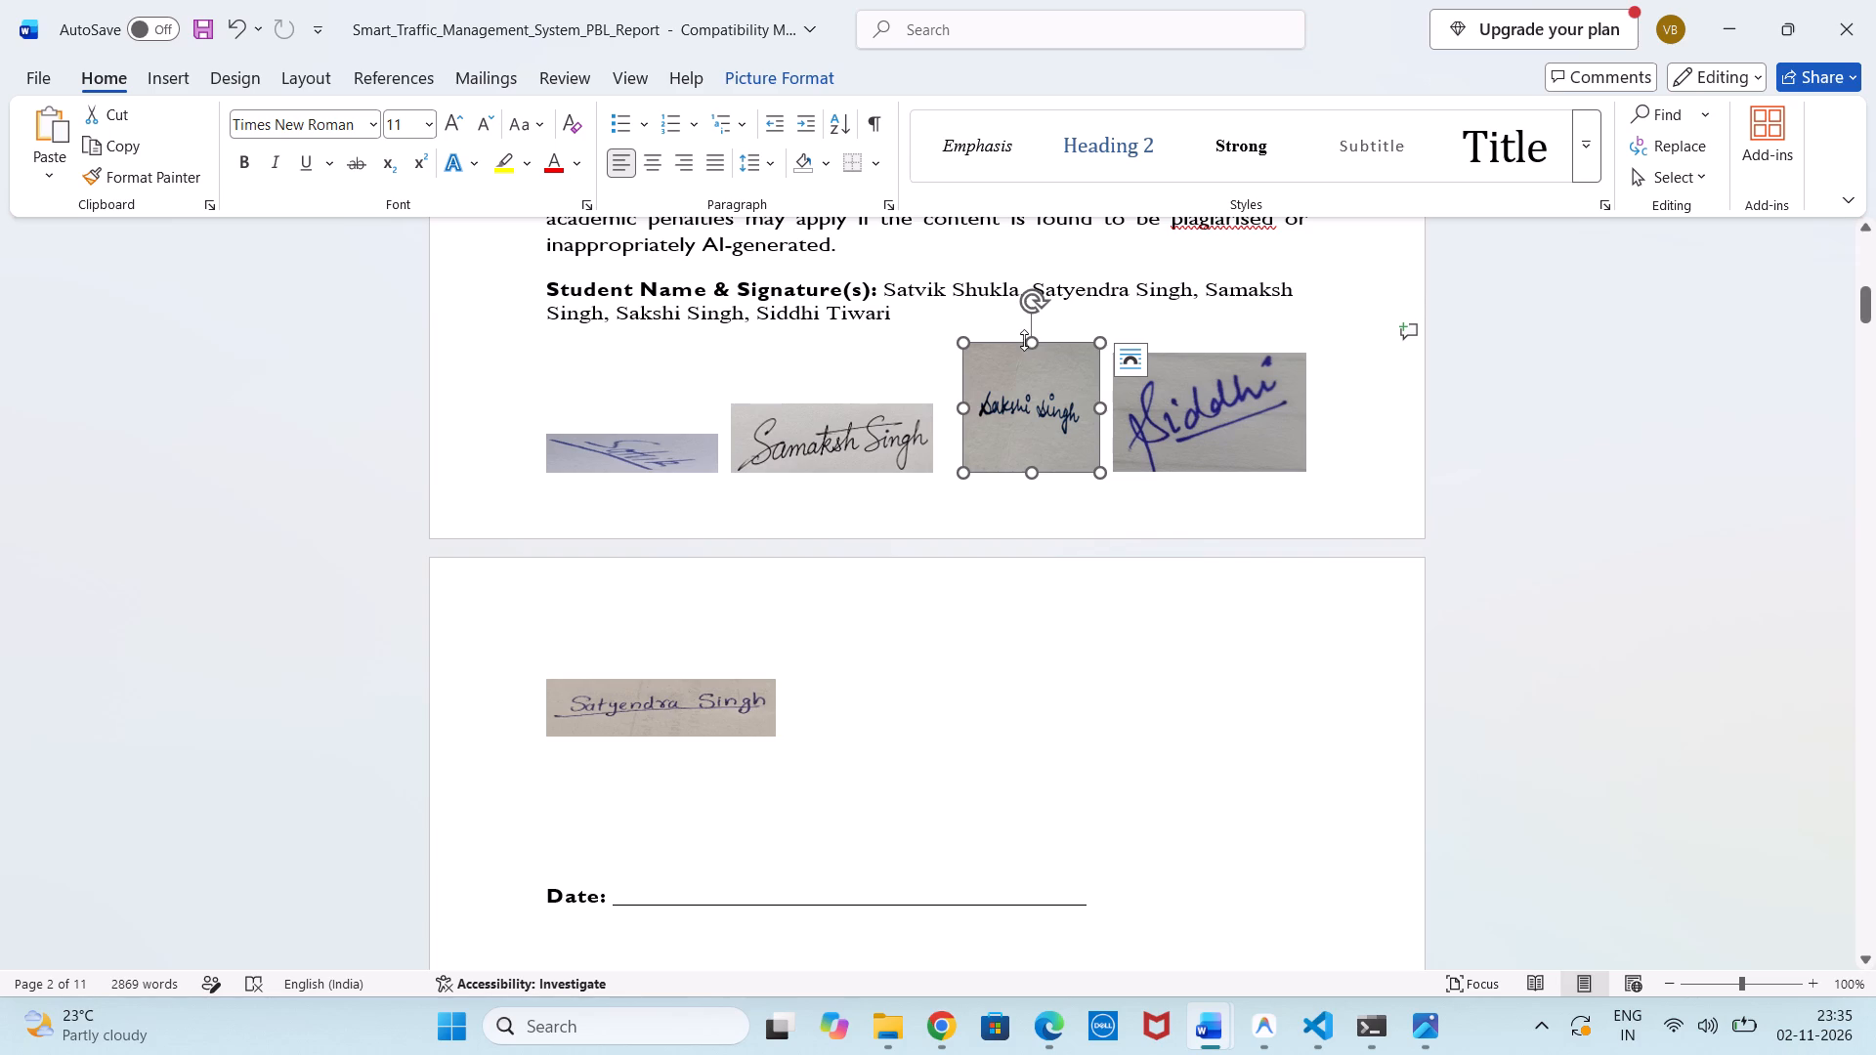
pyautogui.moveTo(1033, 341); pyautogui.dragTo(1039, 410)
pyautogui.click(1014, 647)
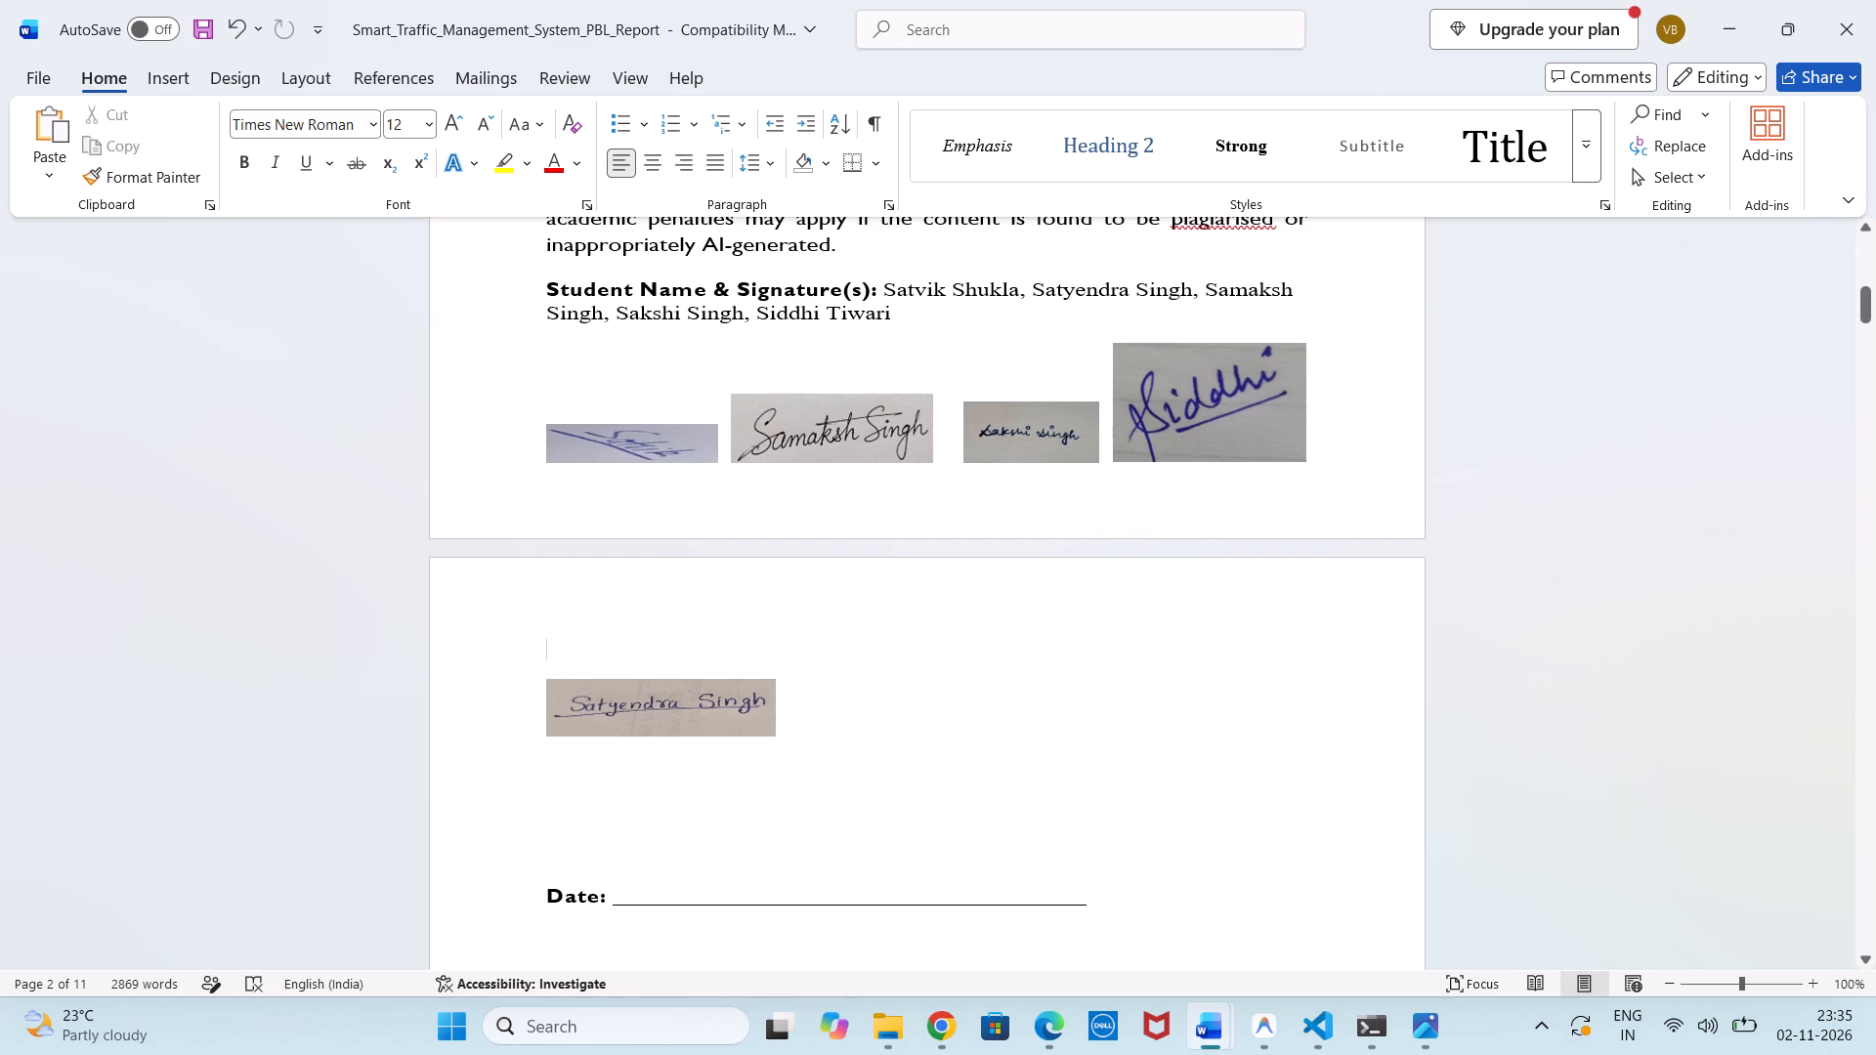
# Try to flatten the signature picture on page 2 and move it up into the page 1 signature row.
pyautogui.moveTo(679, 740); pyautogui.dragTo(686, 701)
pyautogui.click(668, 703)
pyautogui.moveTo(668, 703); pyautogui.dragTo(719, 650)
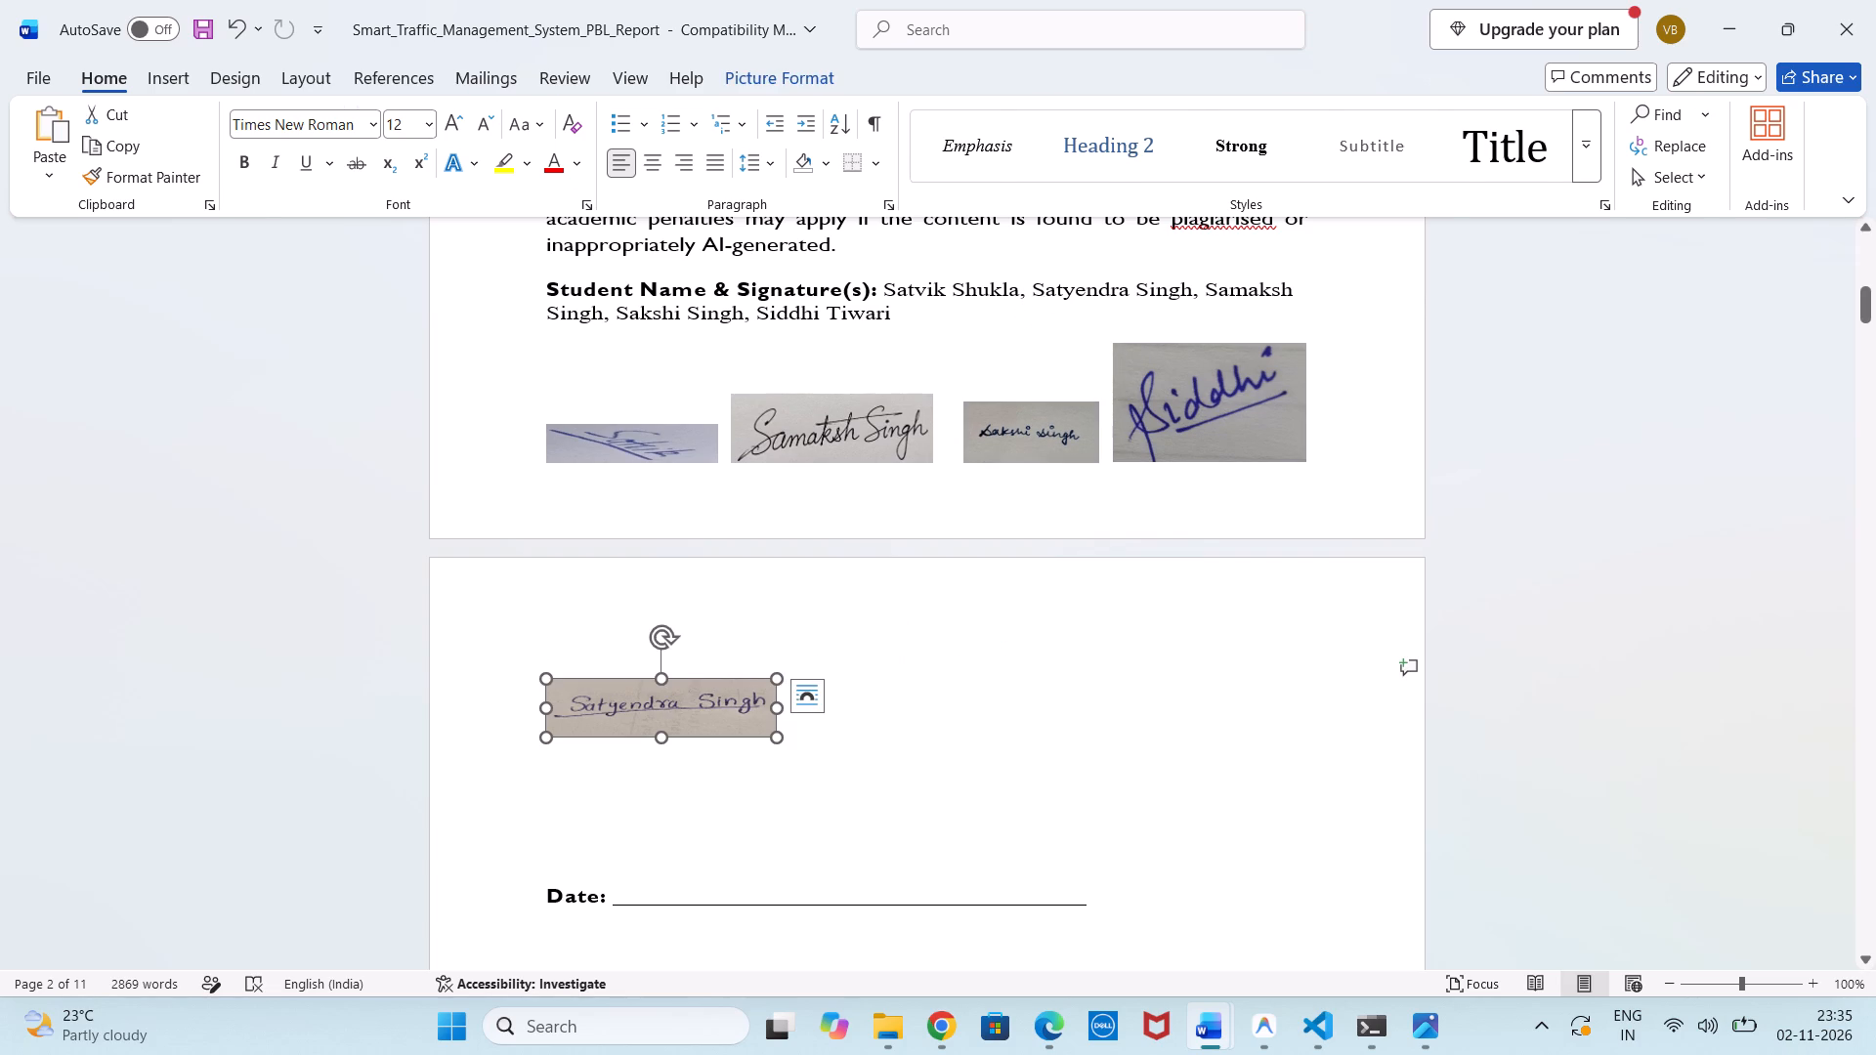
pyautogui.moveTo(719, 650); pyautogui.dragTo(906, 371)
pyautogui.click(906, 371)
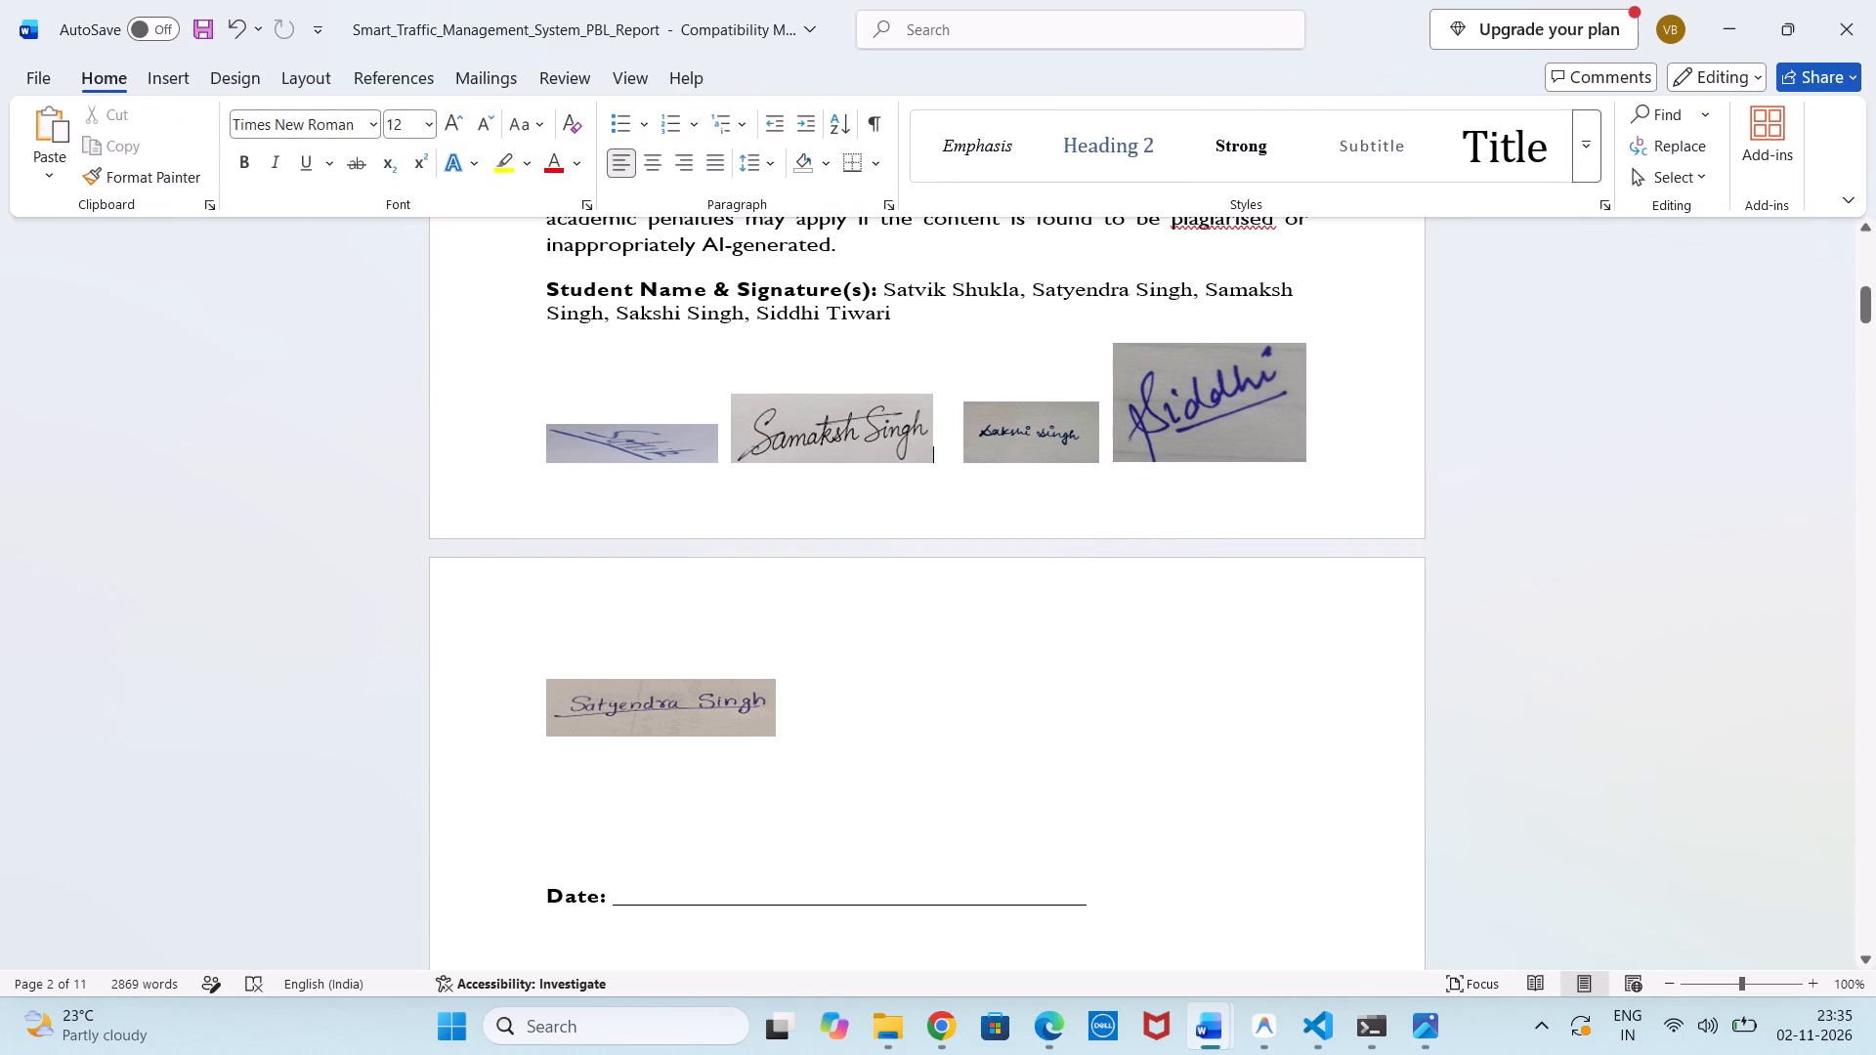
# Remove the blank line above the signature picture on page 2.
pyautogui.click(535, 715)
pyautogui.press('BackSpace')
pyautogui.press('BackSpace')
pyautogui.press('BackSpace')
pyautogui.press('BackSpace')
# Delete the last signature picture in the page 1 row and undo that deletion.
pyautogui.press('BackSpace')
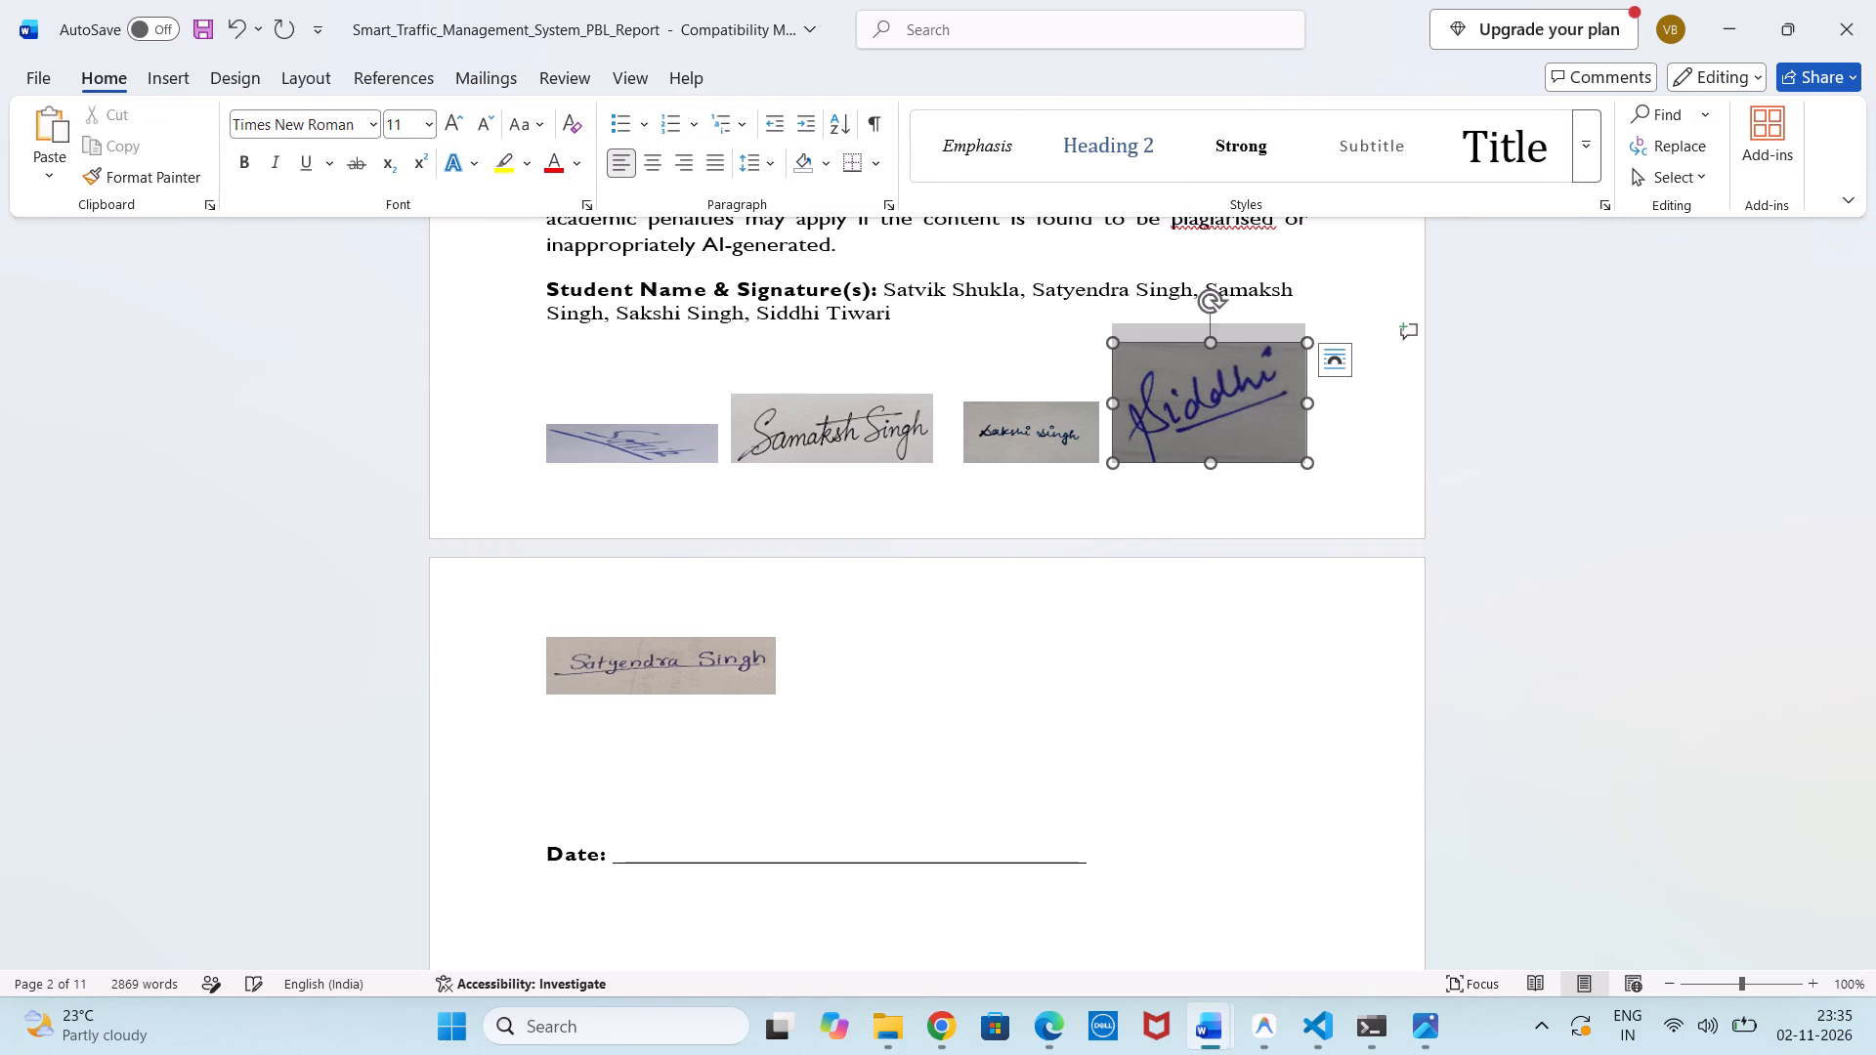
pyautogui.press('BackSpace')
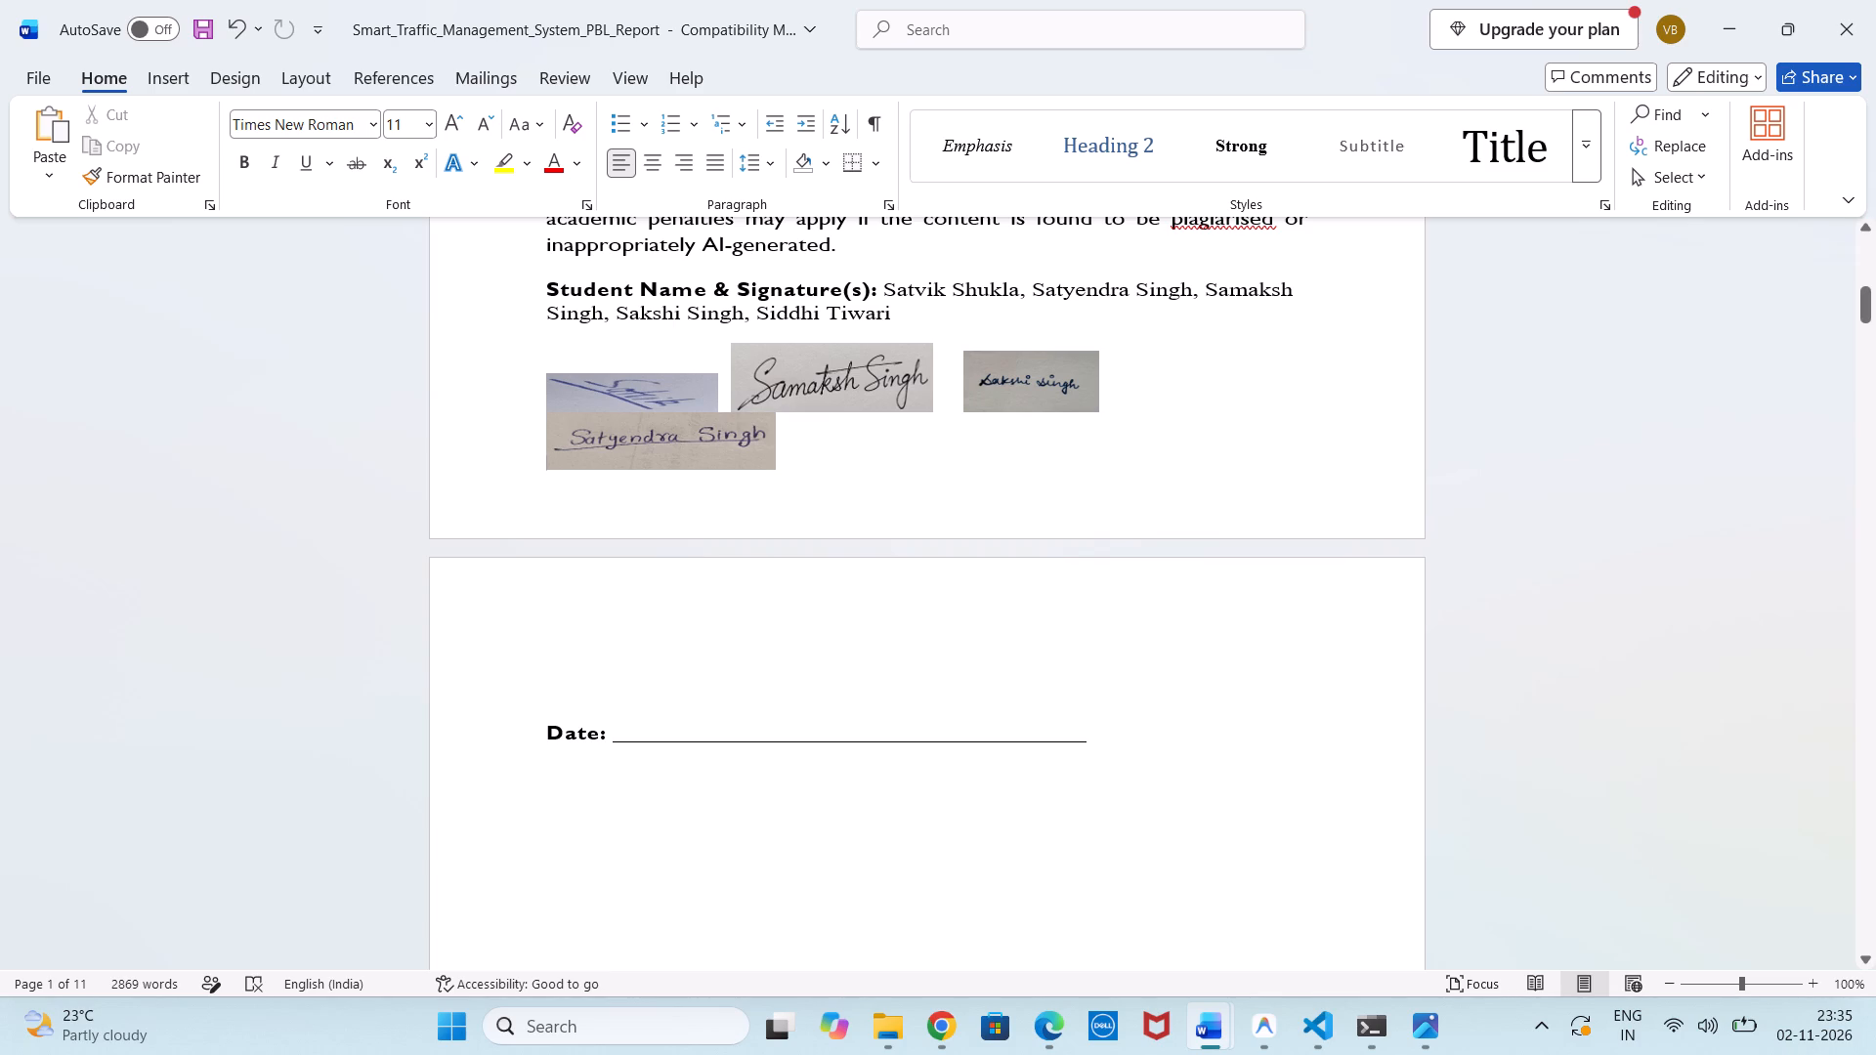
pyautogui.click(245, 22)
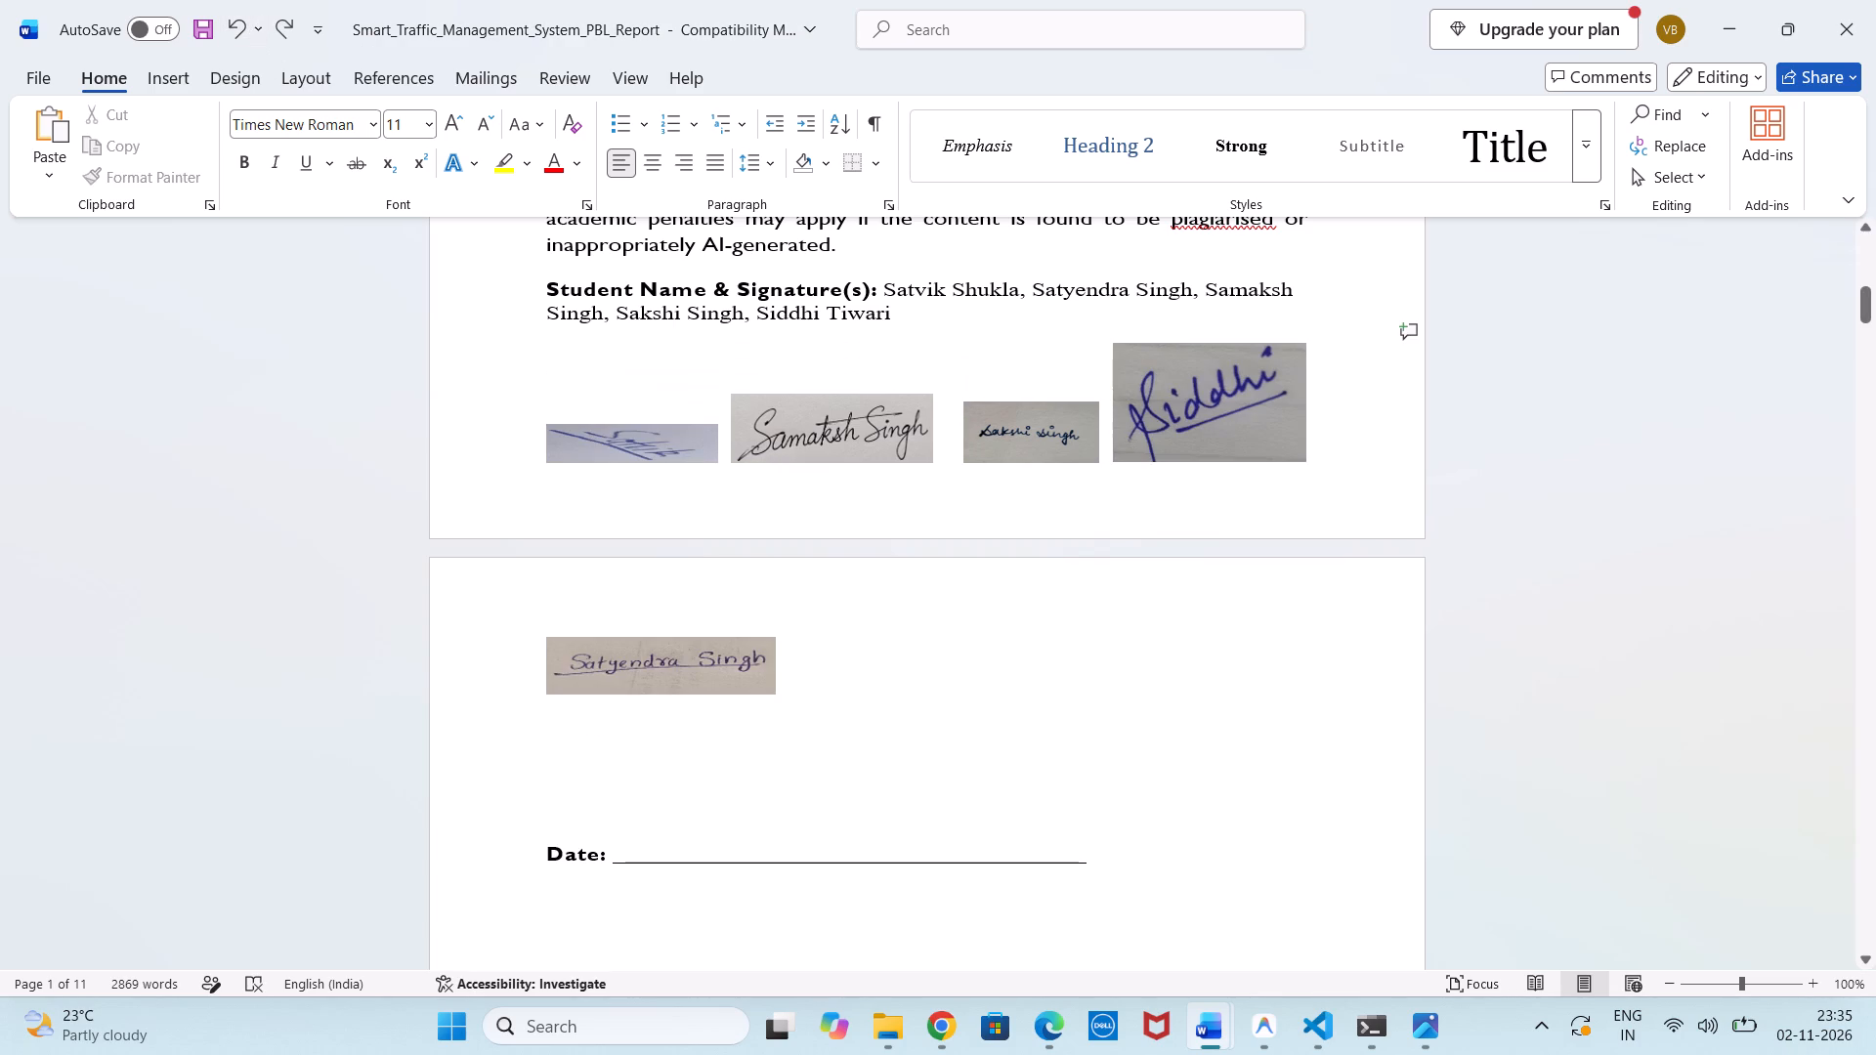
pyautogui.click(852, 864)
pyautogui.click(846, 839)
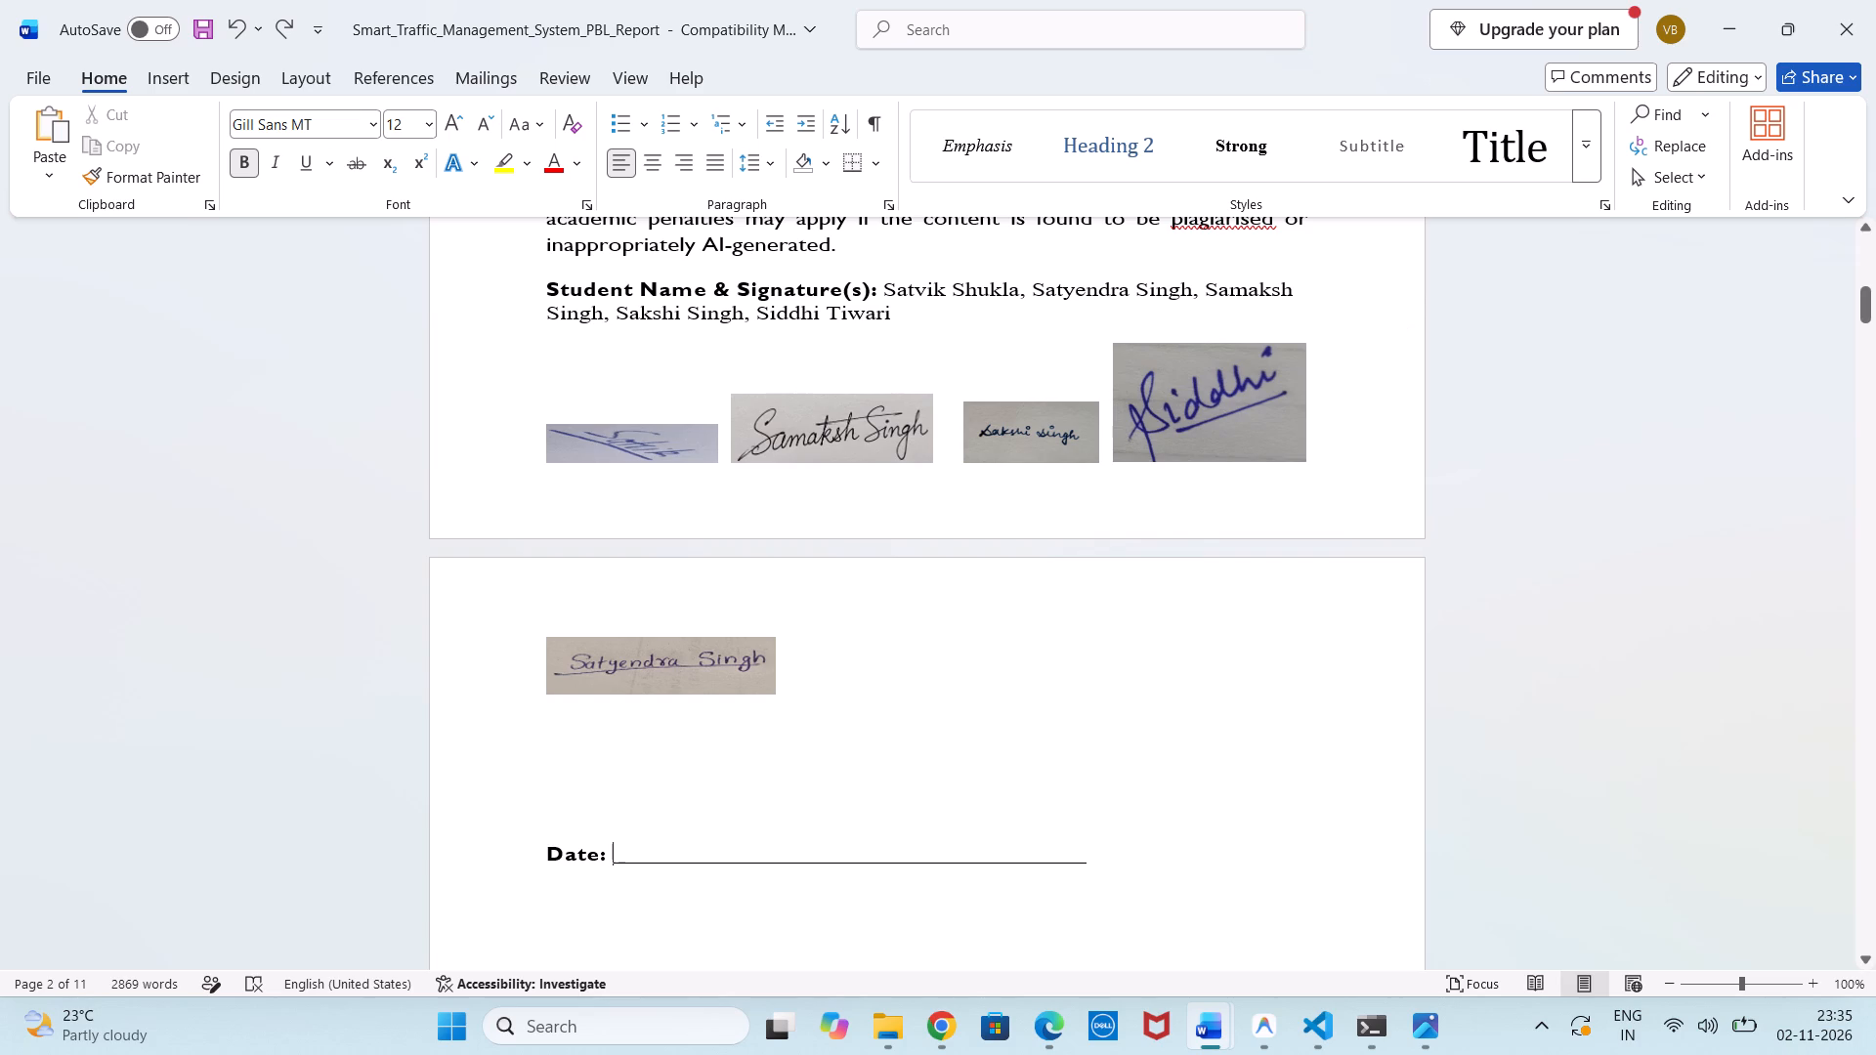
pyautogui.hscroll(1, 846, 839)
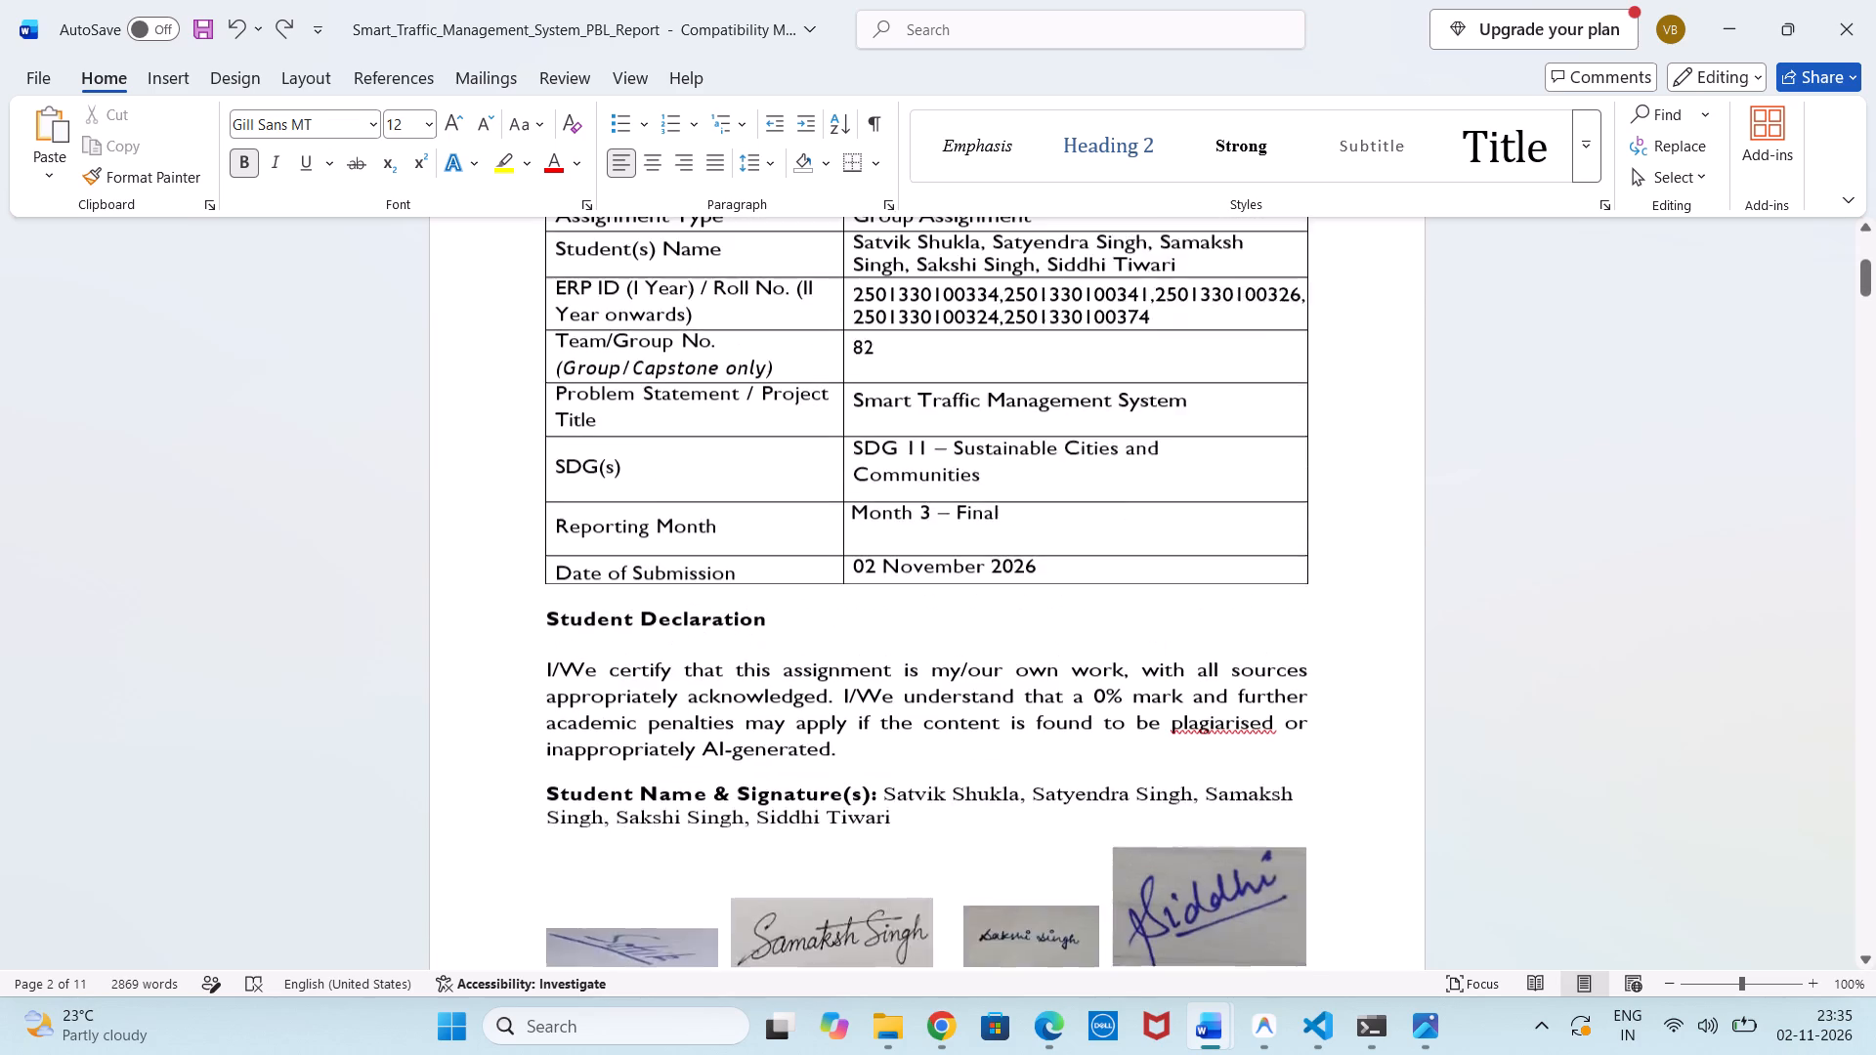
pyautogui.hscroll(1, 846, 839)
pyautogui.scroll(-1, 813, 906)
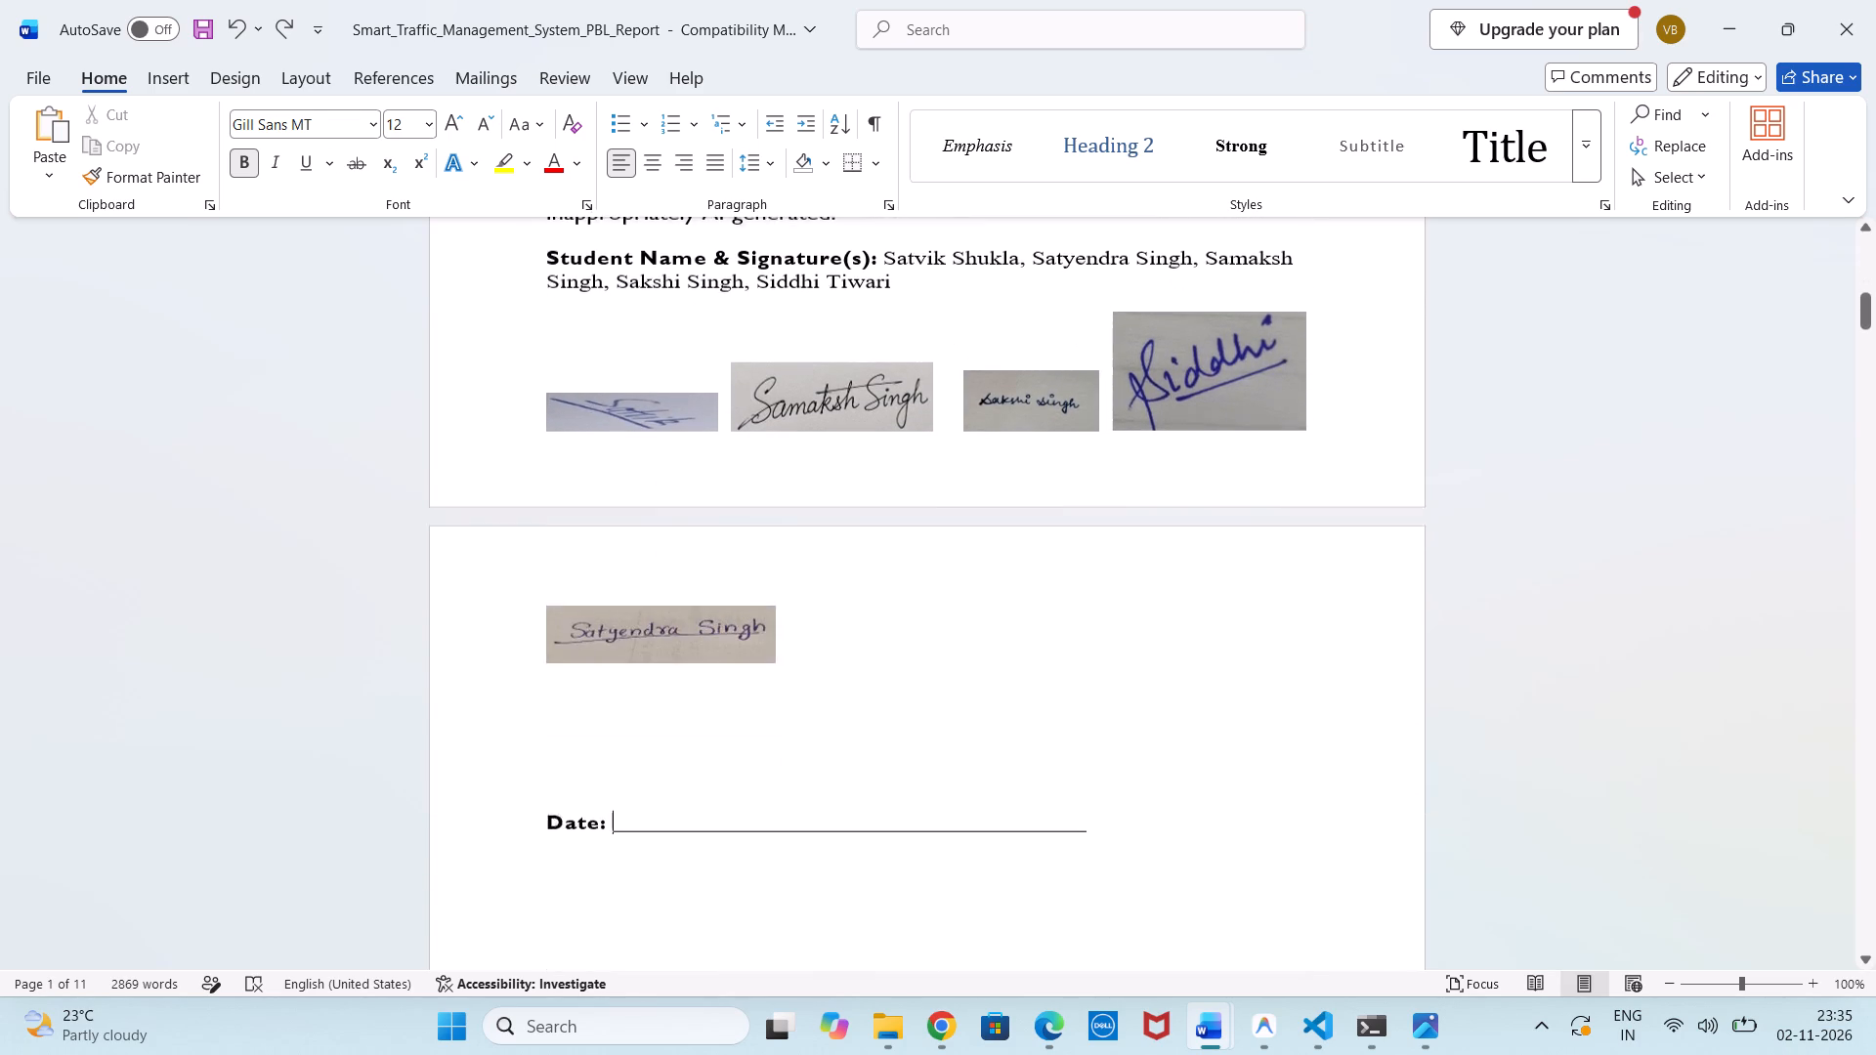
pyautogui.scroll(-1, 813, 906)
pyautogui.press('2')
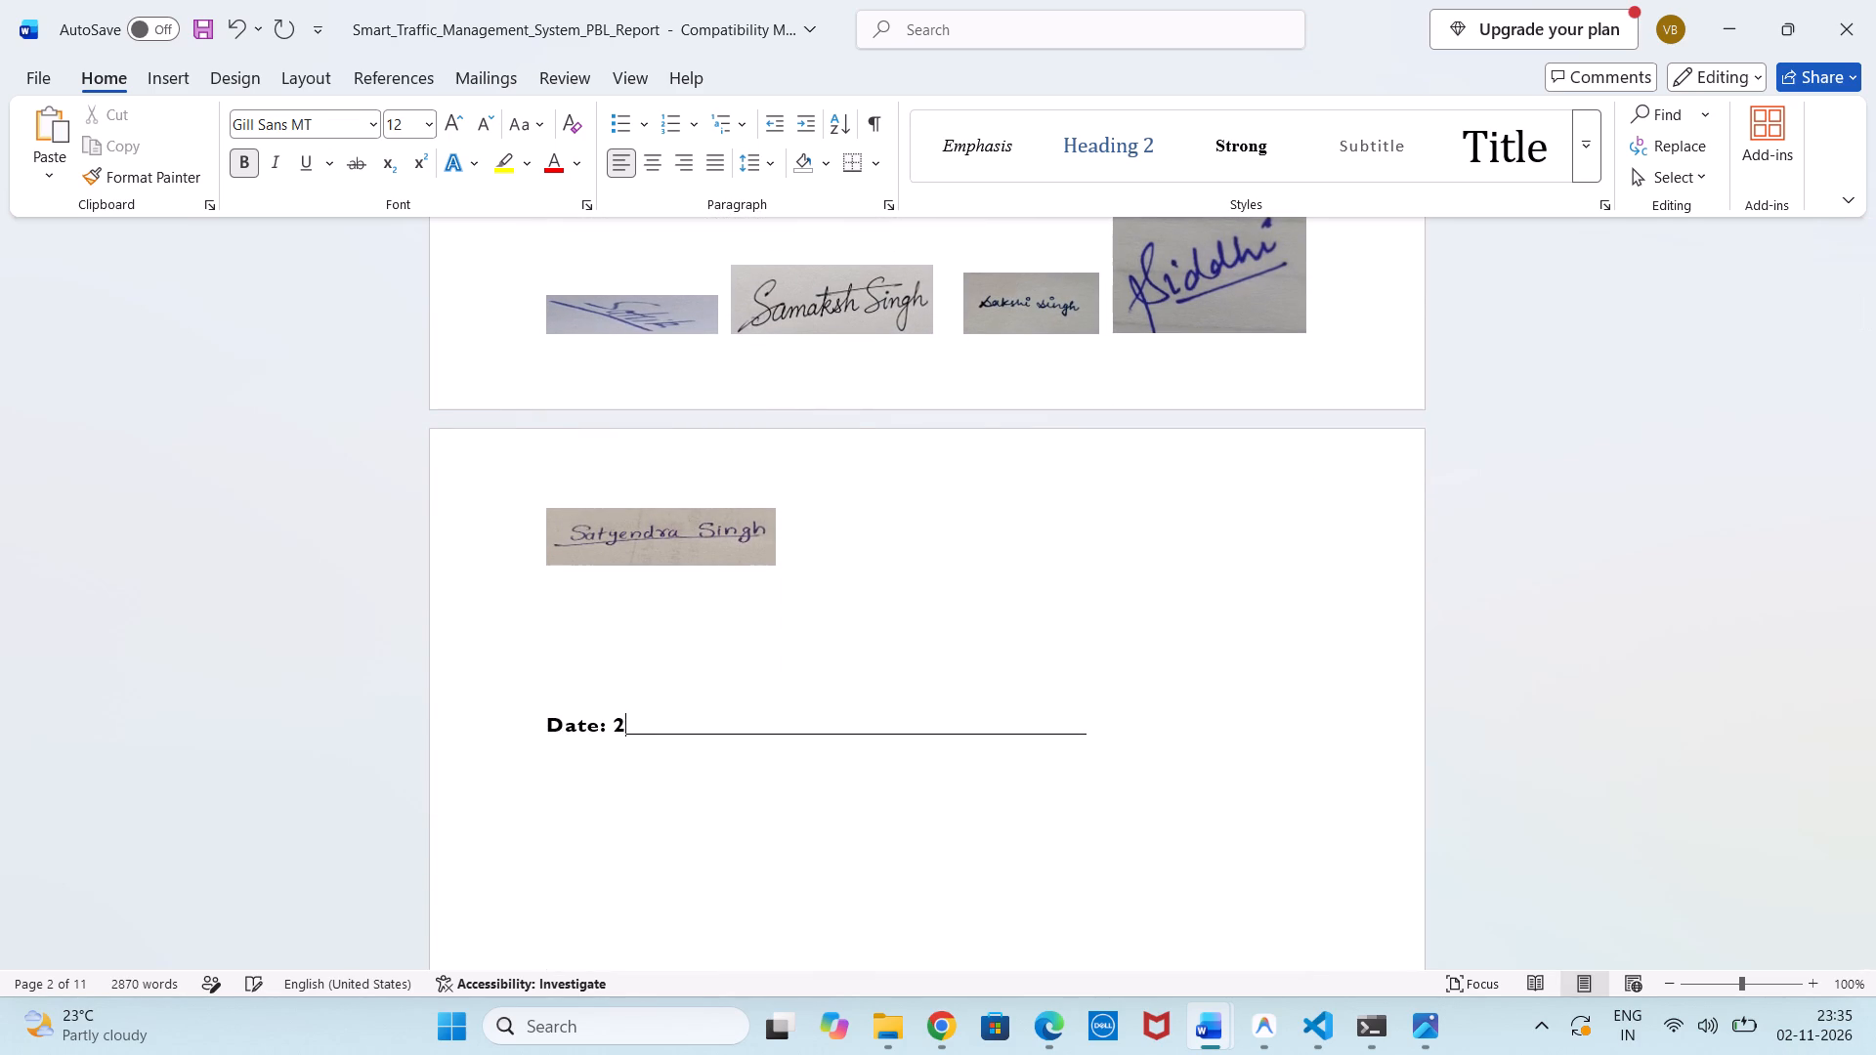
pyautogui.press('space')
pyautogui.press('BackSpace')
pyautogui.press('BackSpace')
# Replace the blank underline after "Date:" in the student declaration with the date 2 November 2026.
pyautogui.scroll(2, 793, 706)
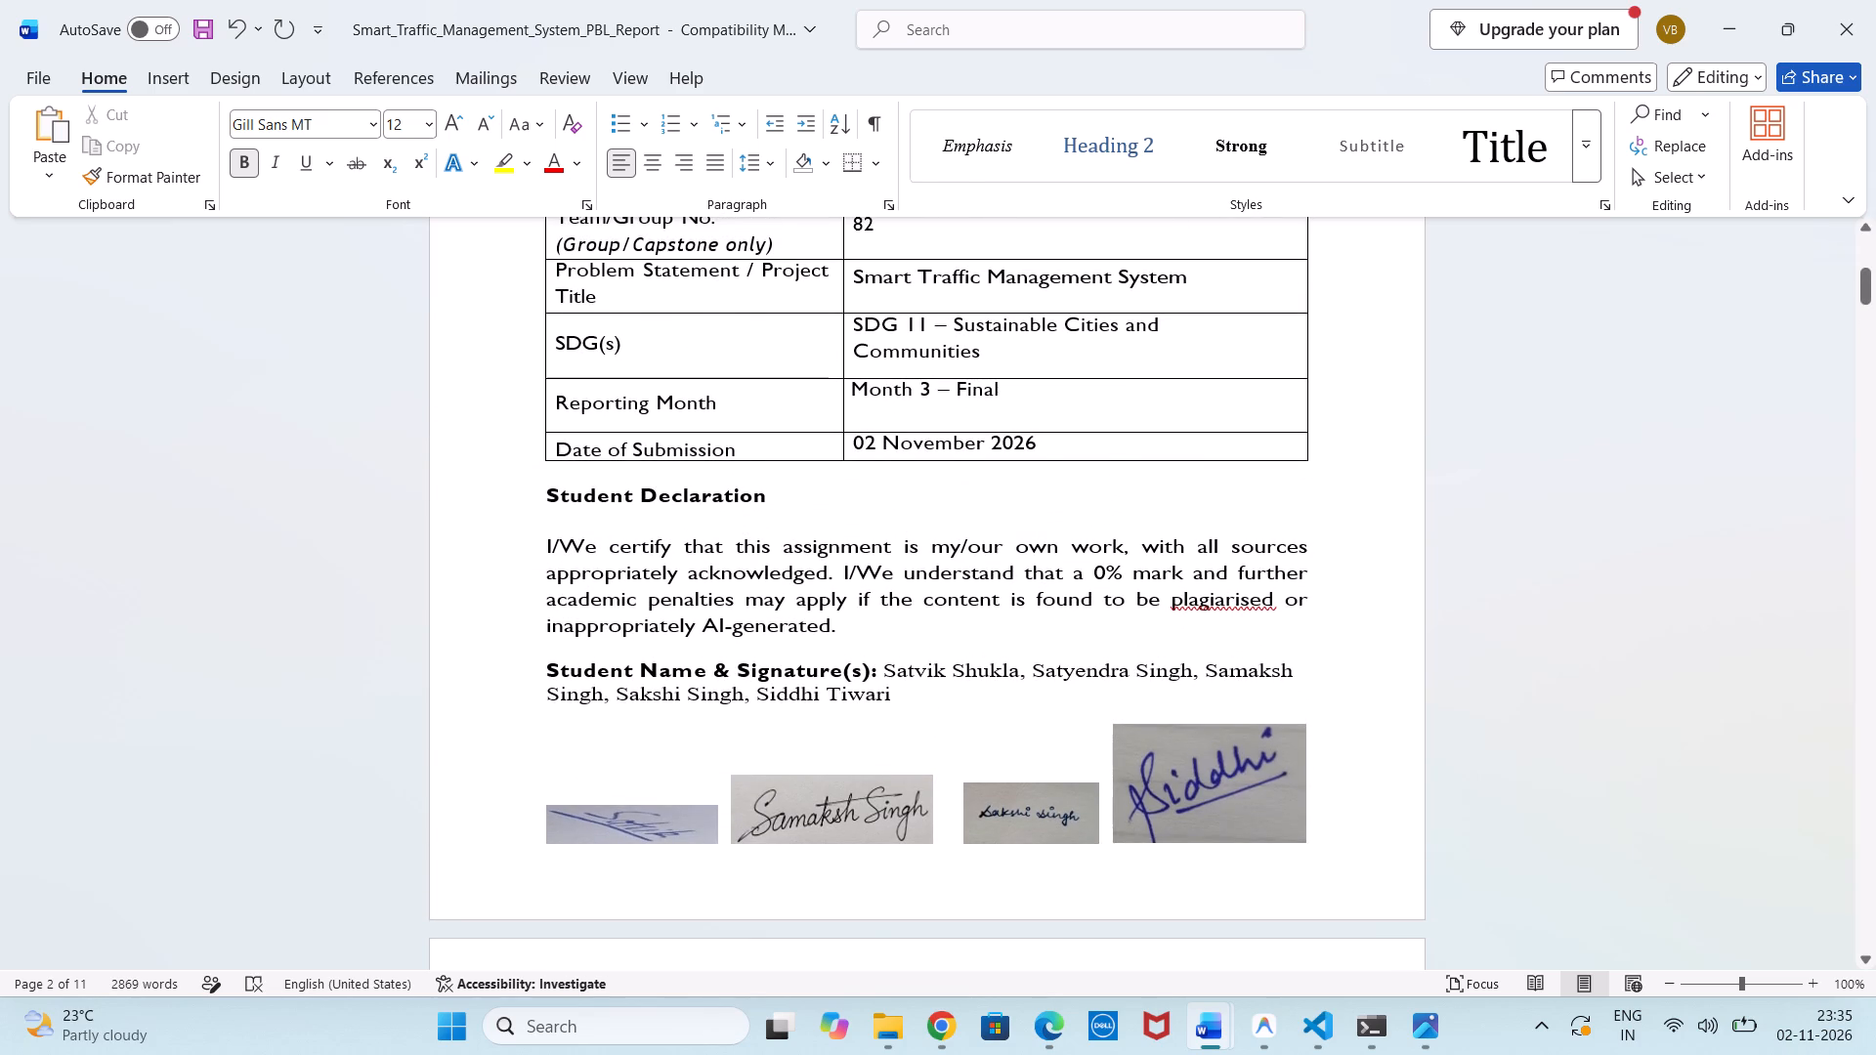
pyautogui.scroll(-2, 762, 740)
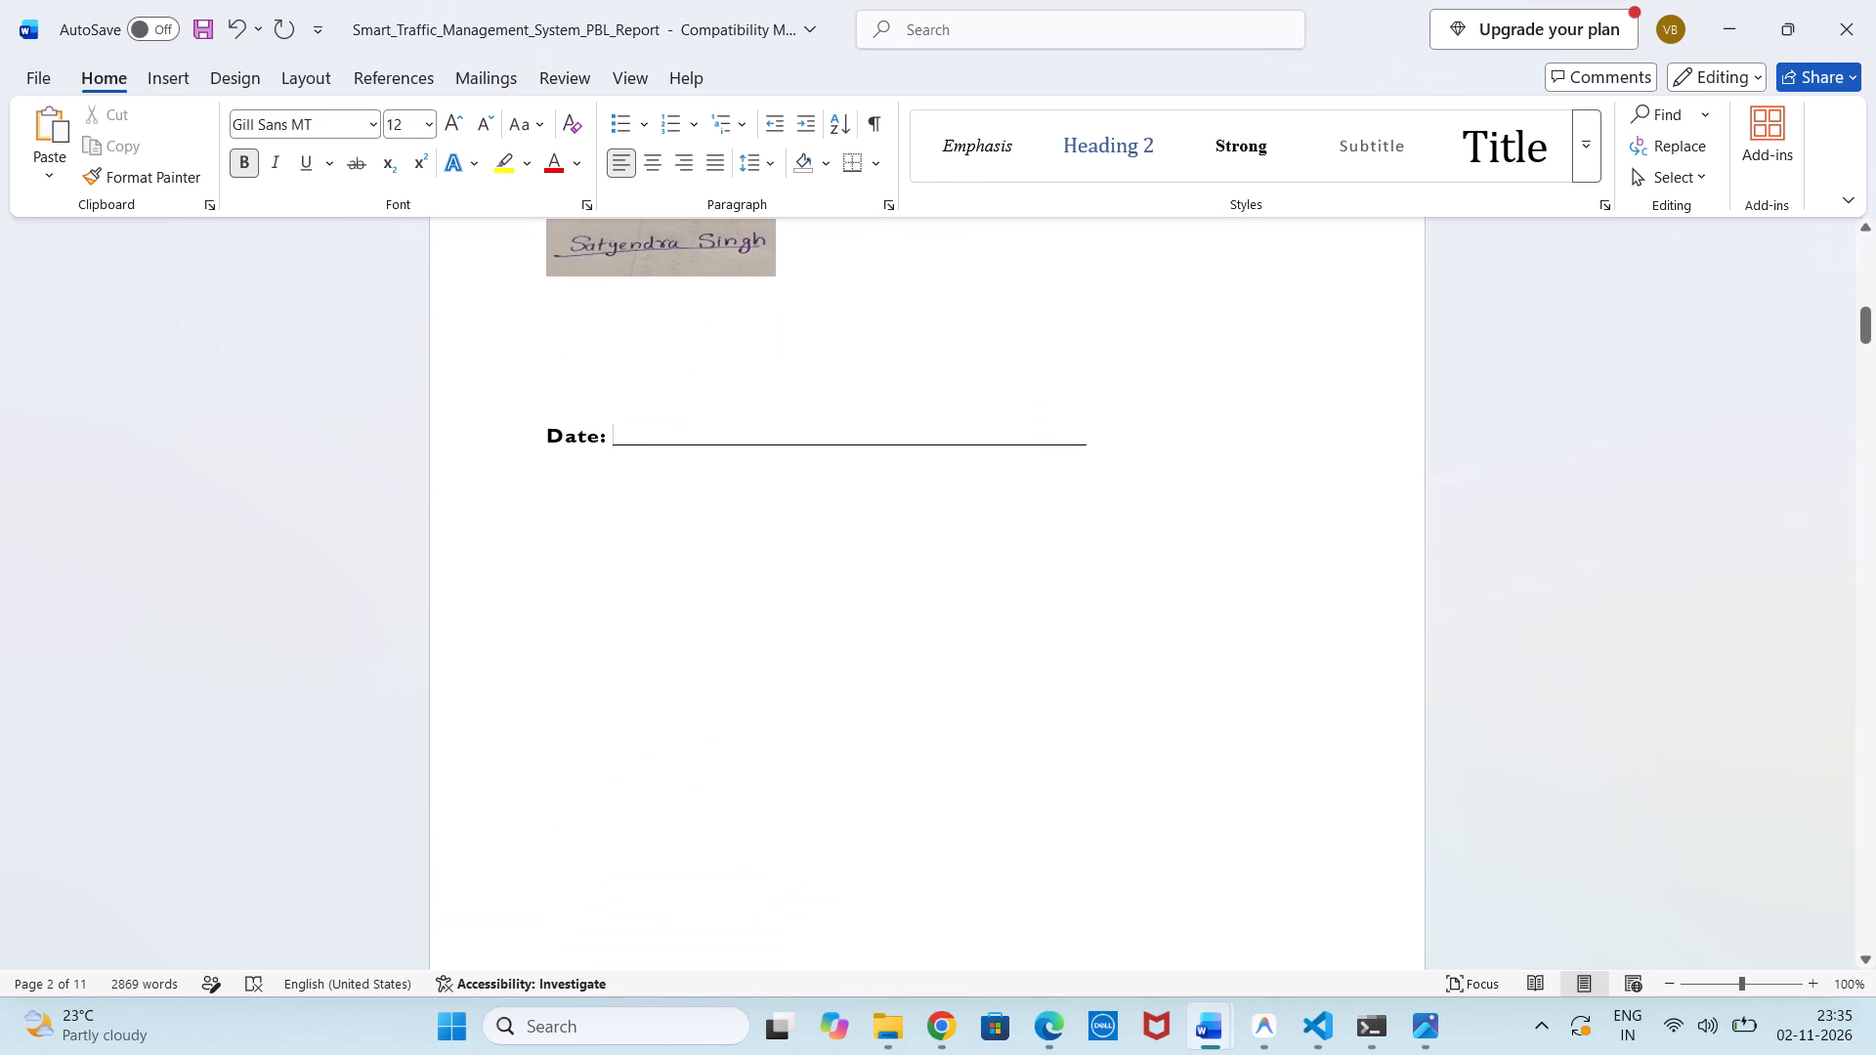
pyautogui.click(1129, 422)
pyautogui.press('BackSpace')
pyautogui.press('BackSpace')
pyautogui.press('BackSpace')
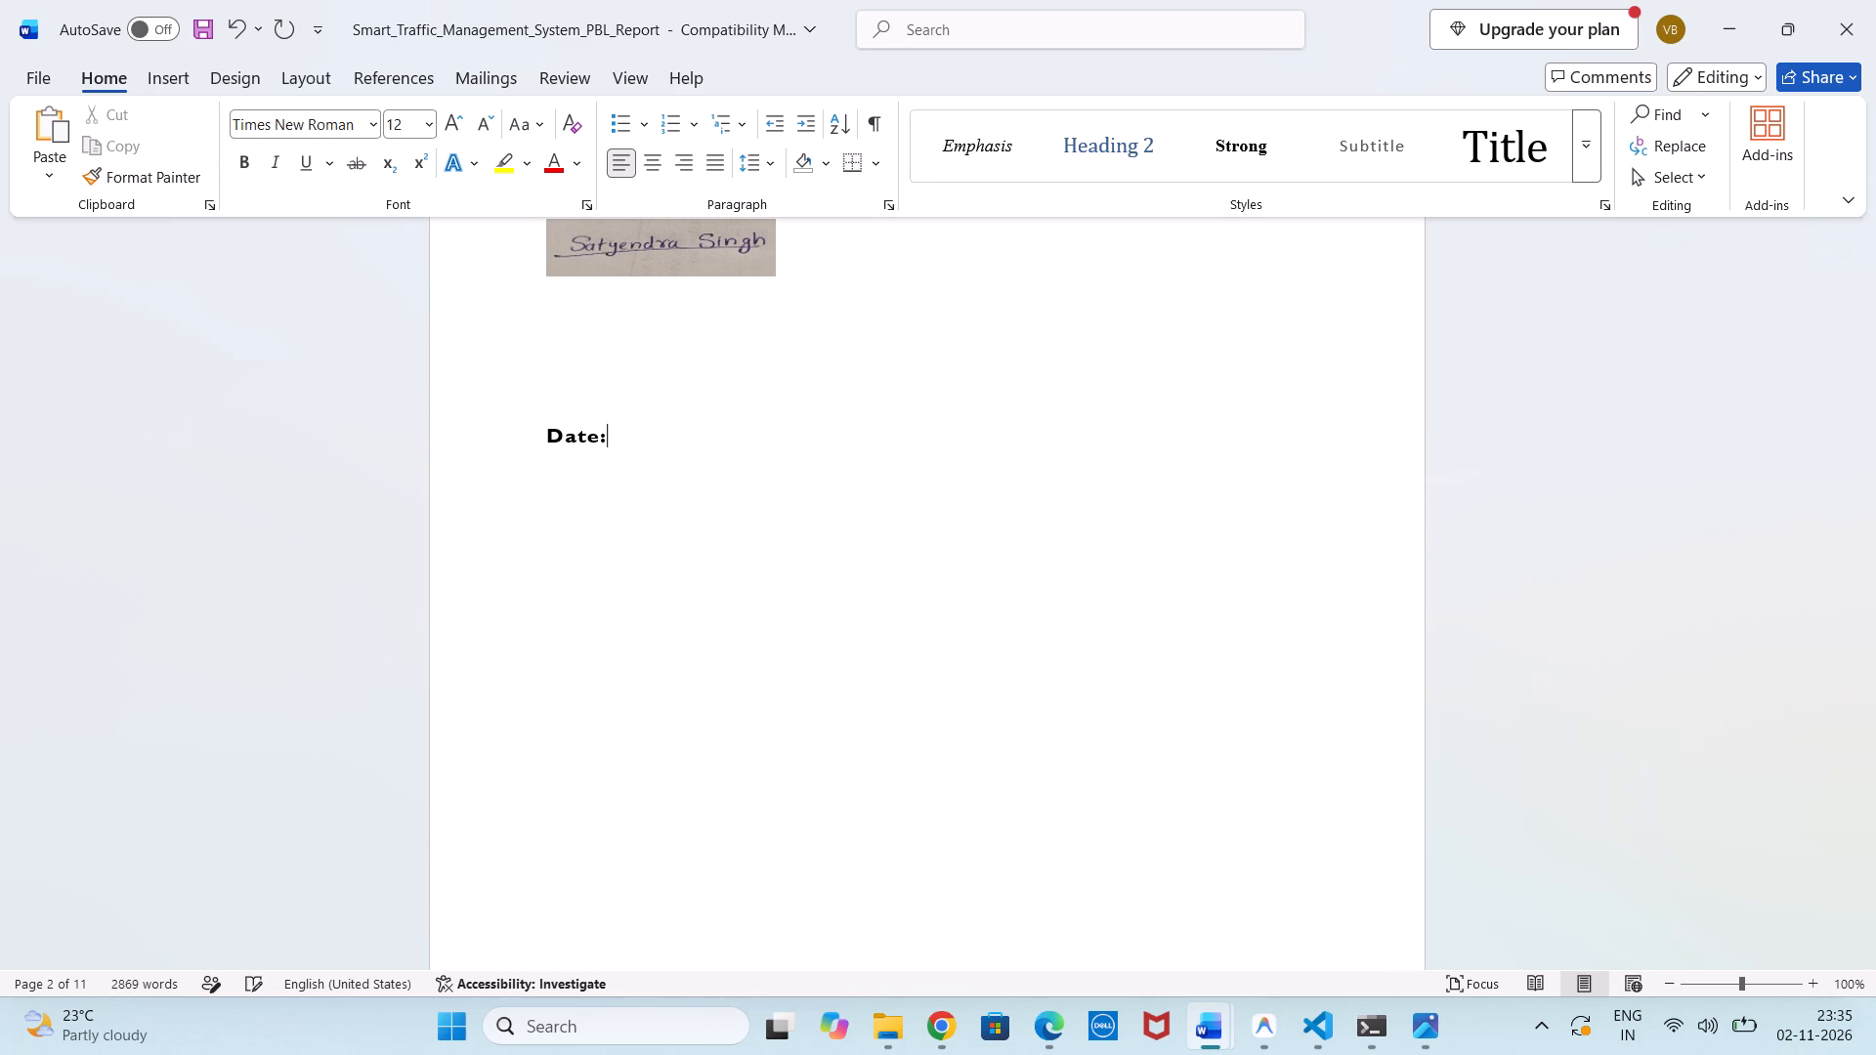
pyautogui.press('space')
pyautogui.write('2')
pyautogui.press('space')
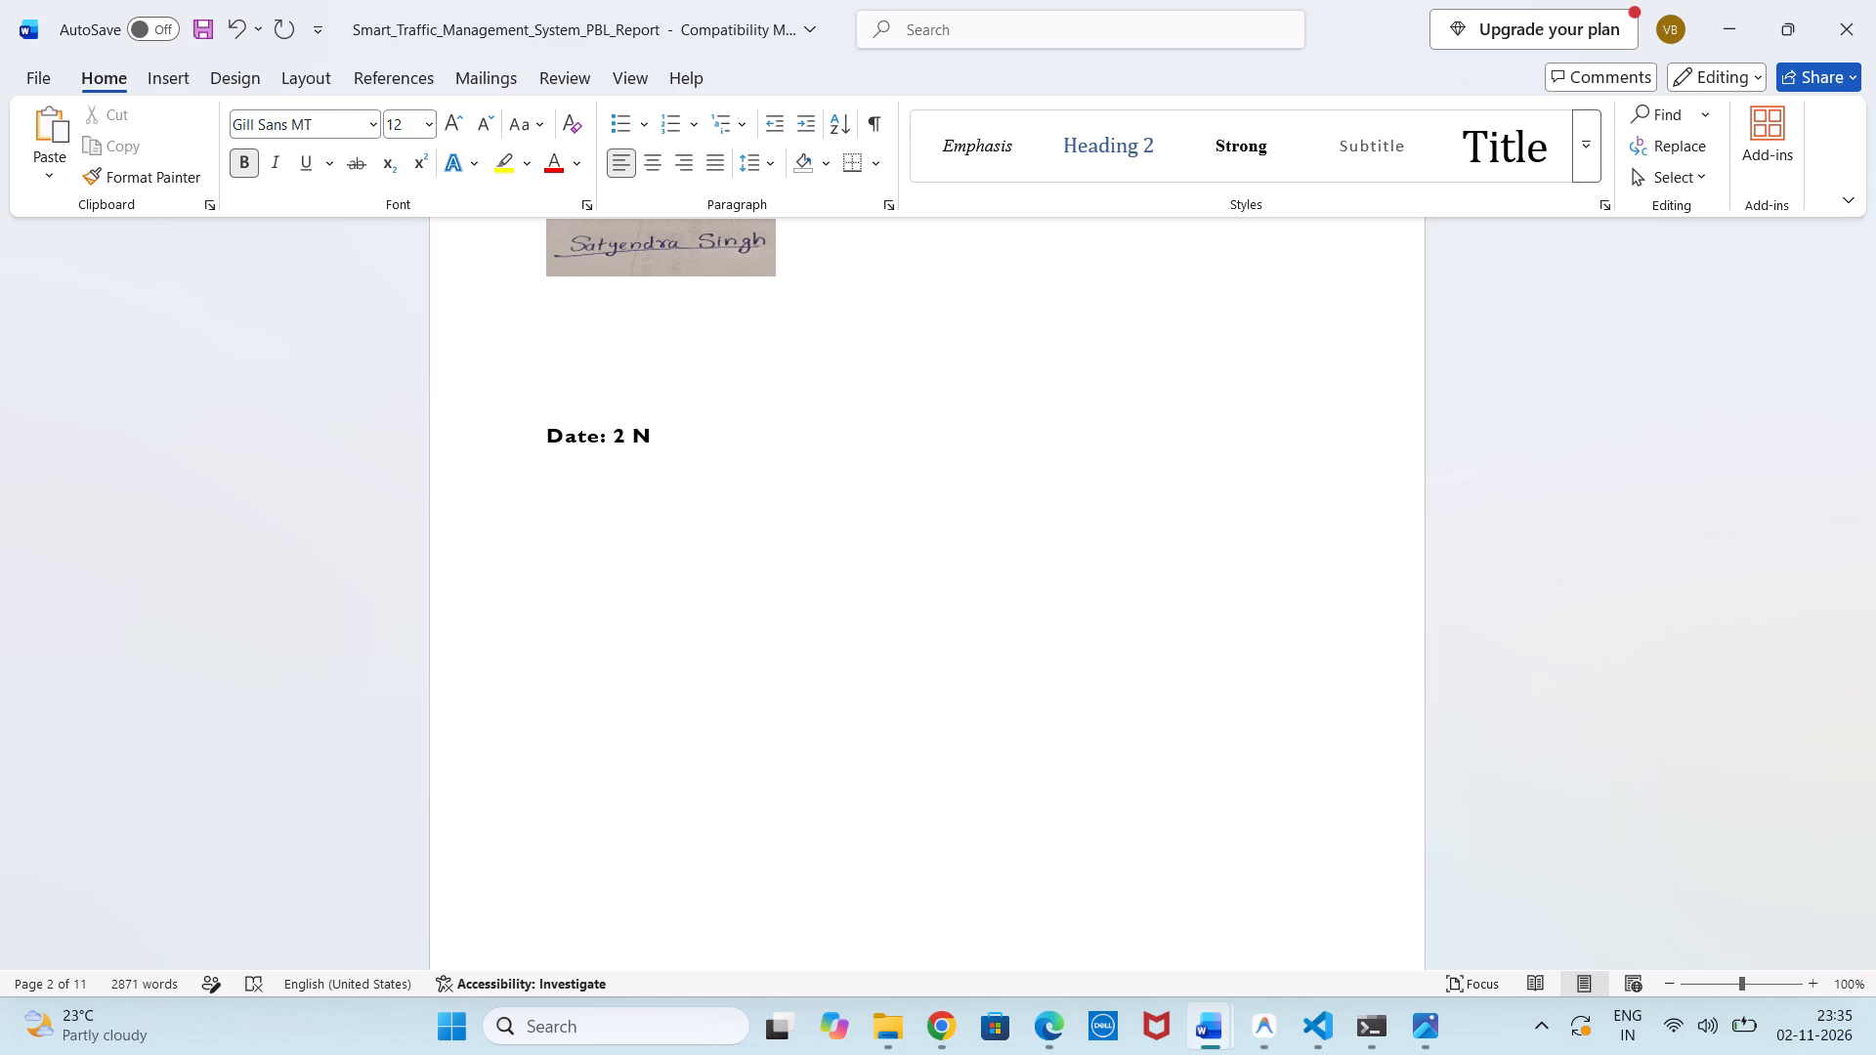
pyautogui.write('ove')
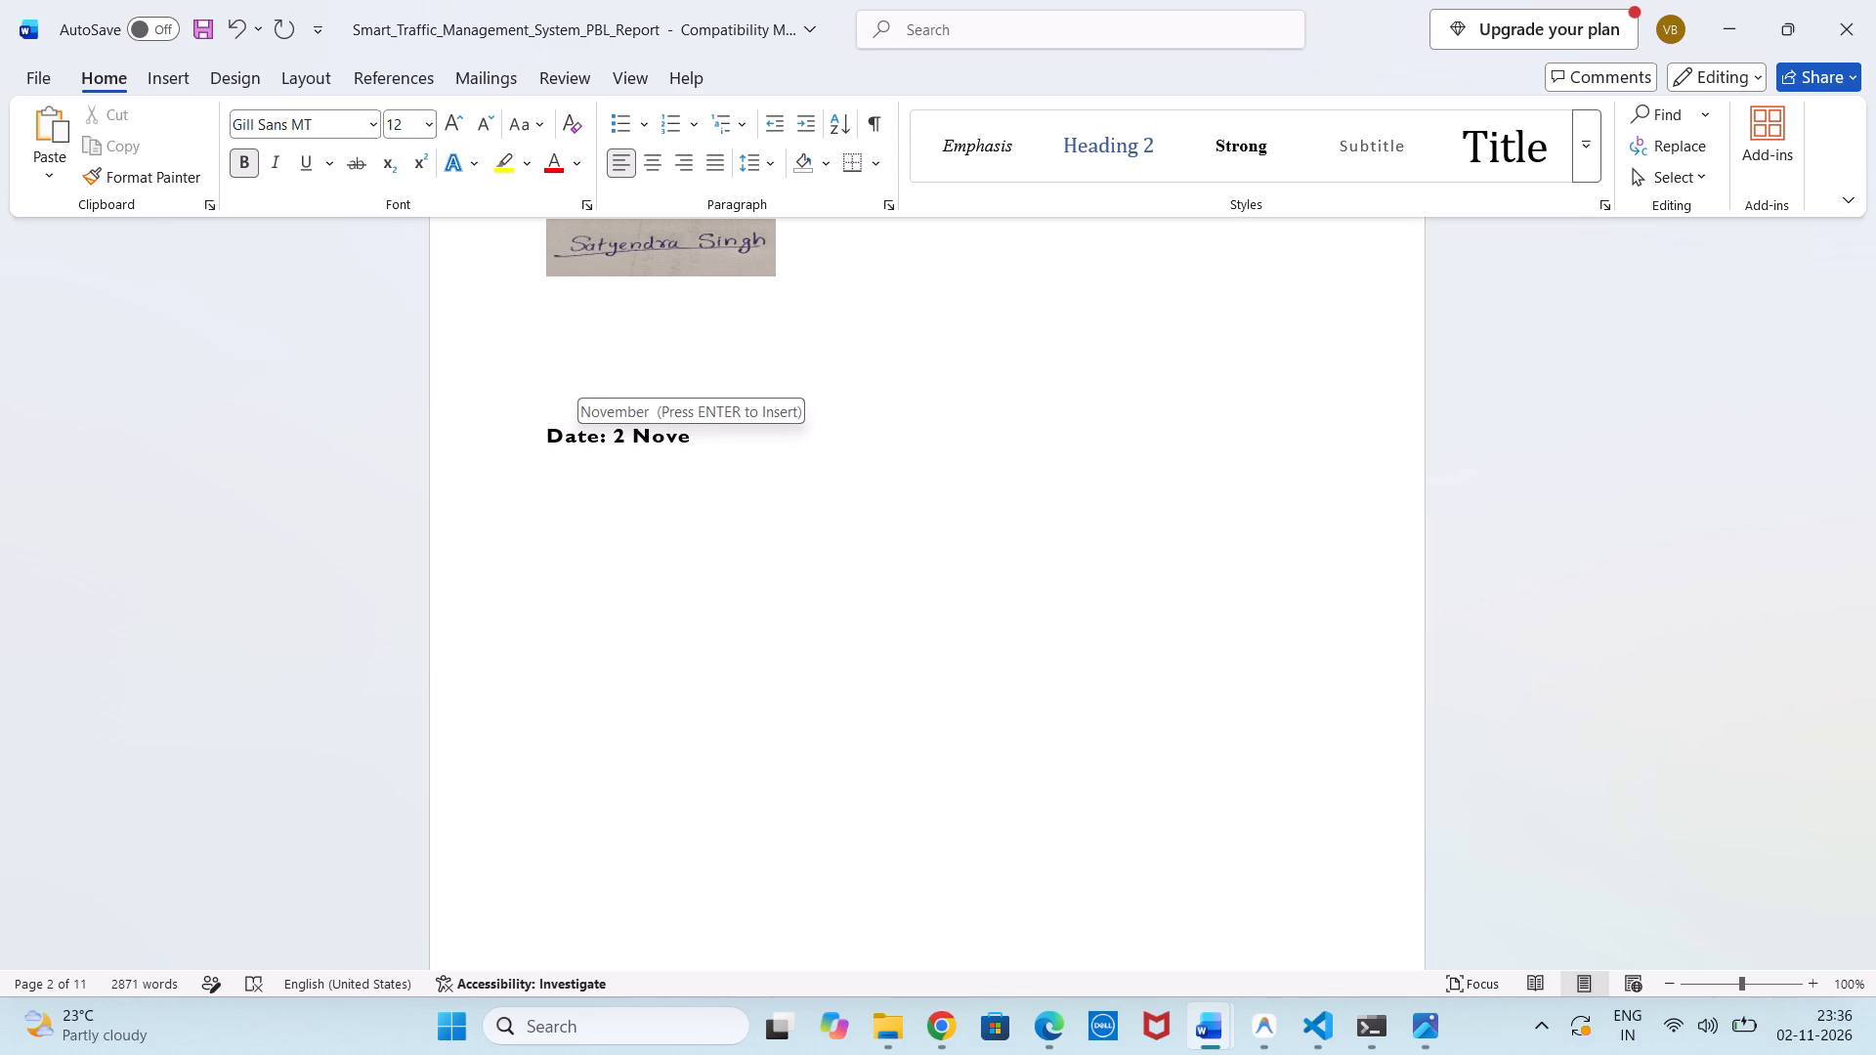
pyautogui.press('m')
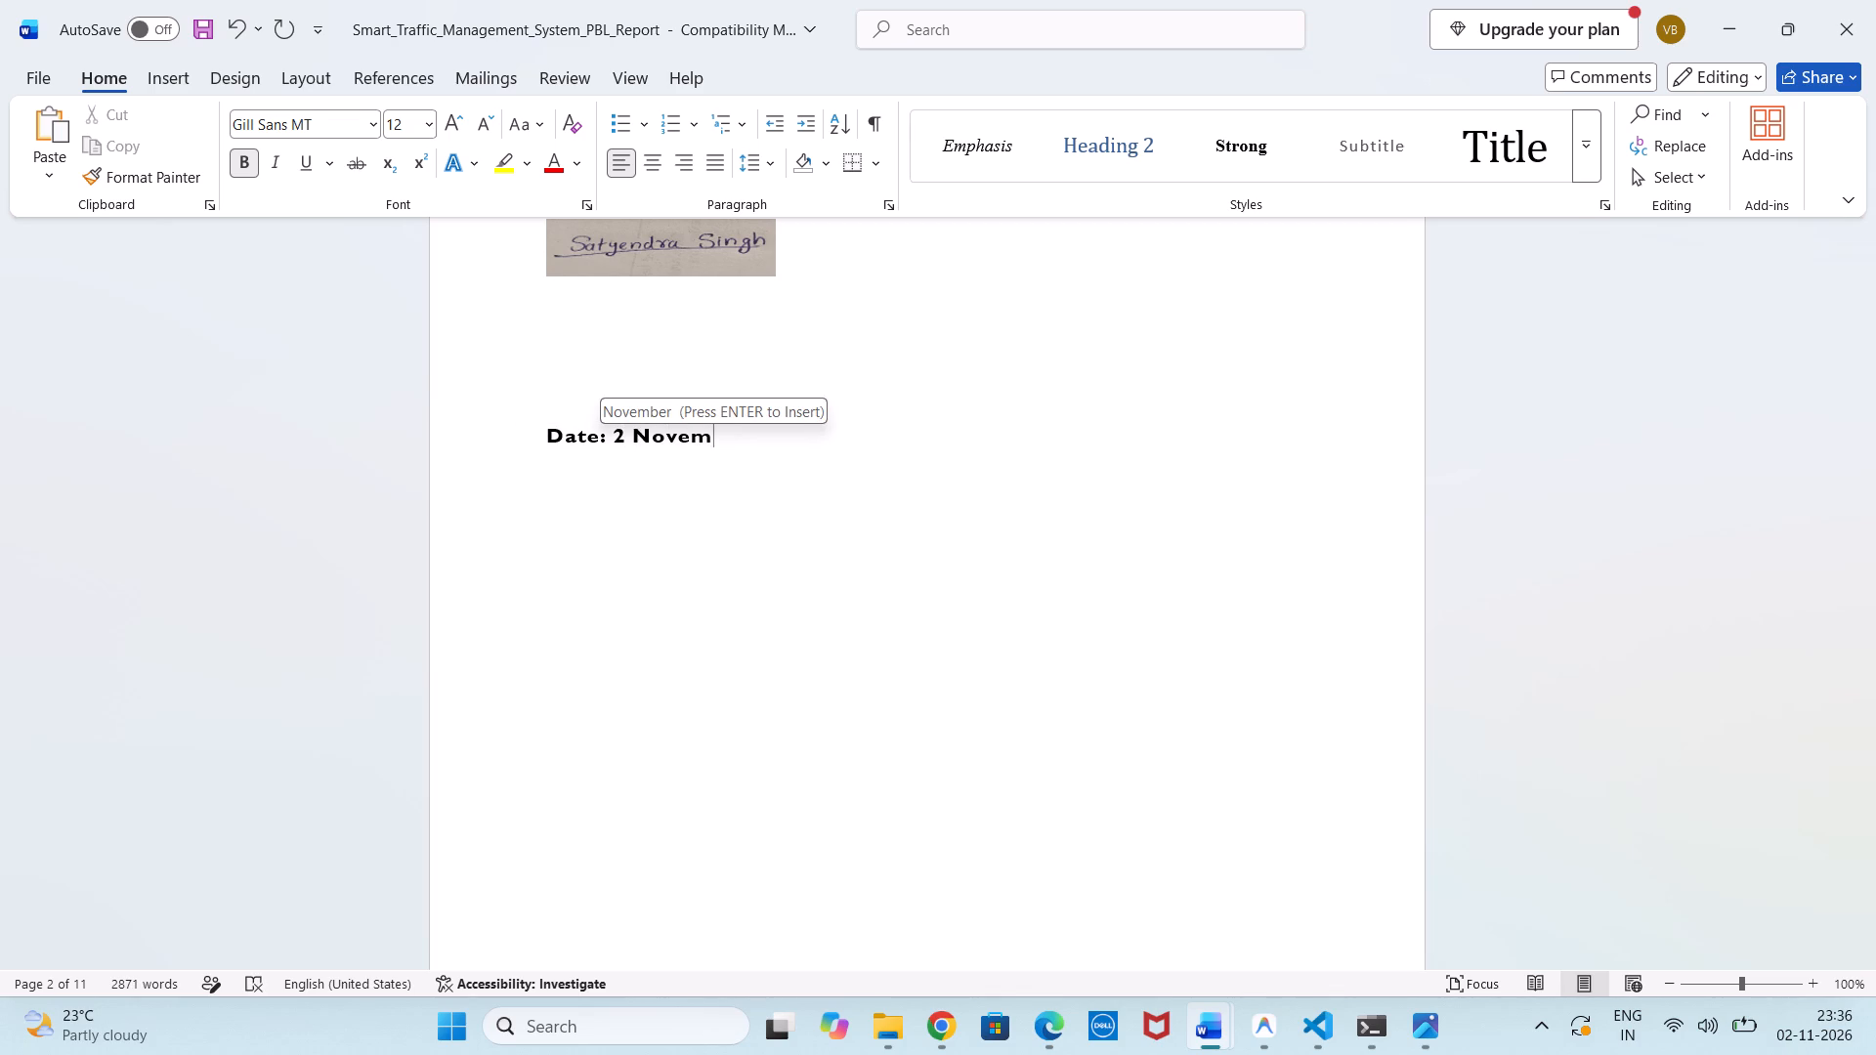
pyautogui.press('Return')
pyautogui.press('space')
pyautogui.write('202')
pyautogui.press('6')
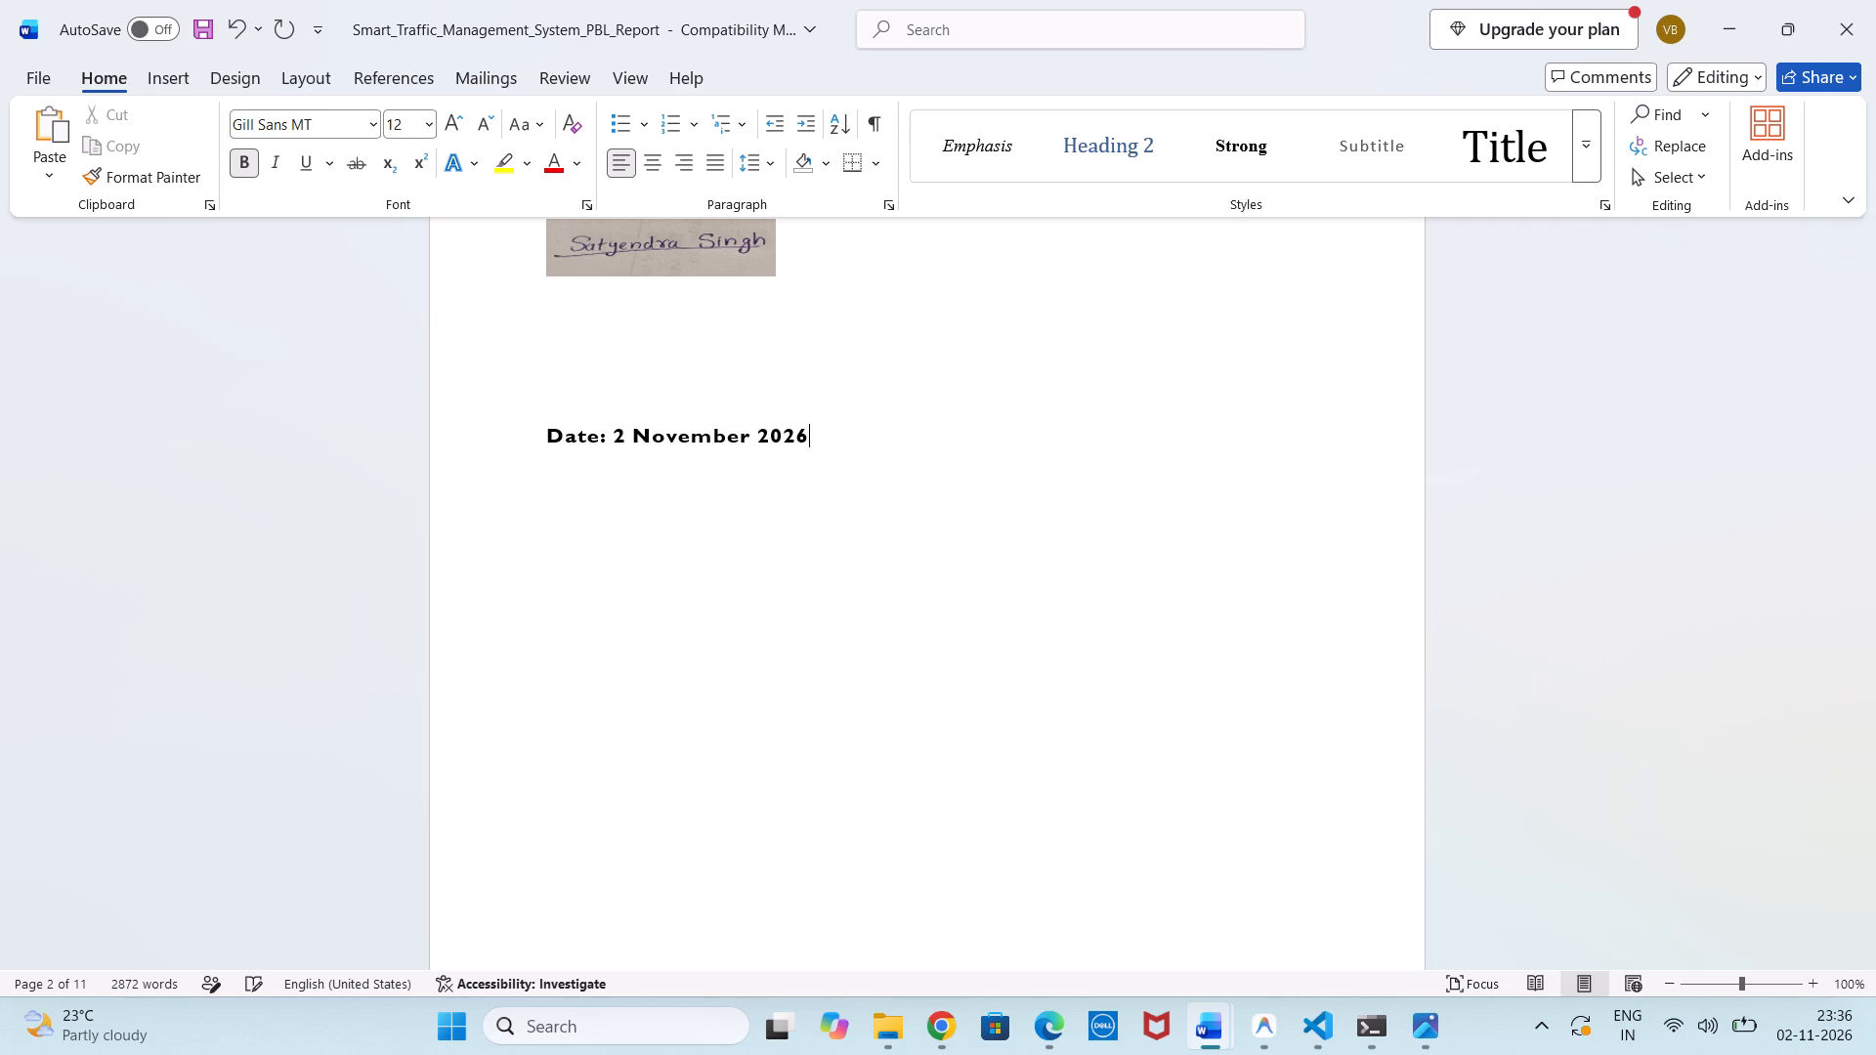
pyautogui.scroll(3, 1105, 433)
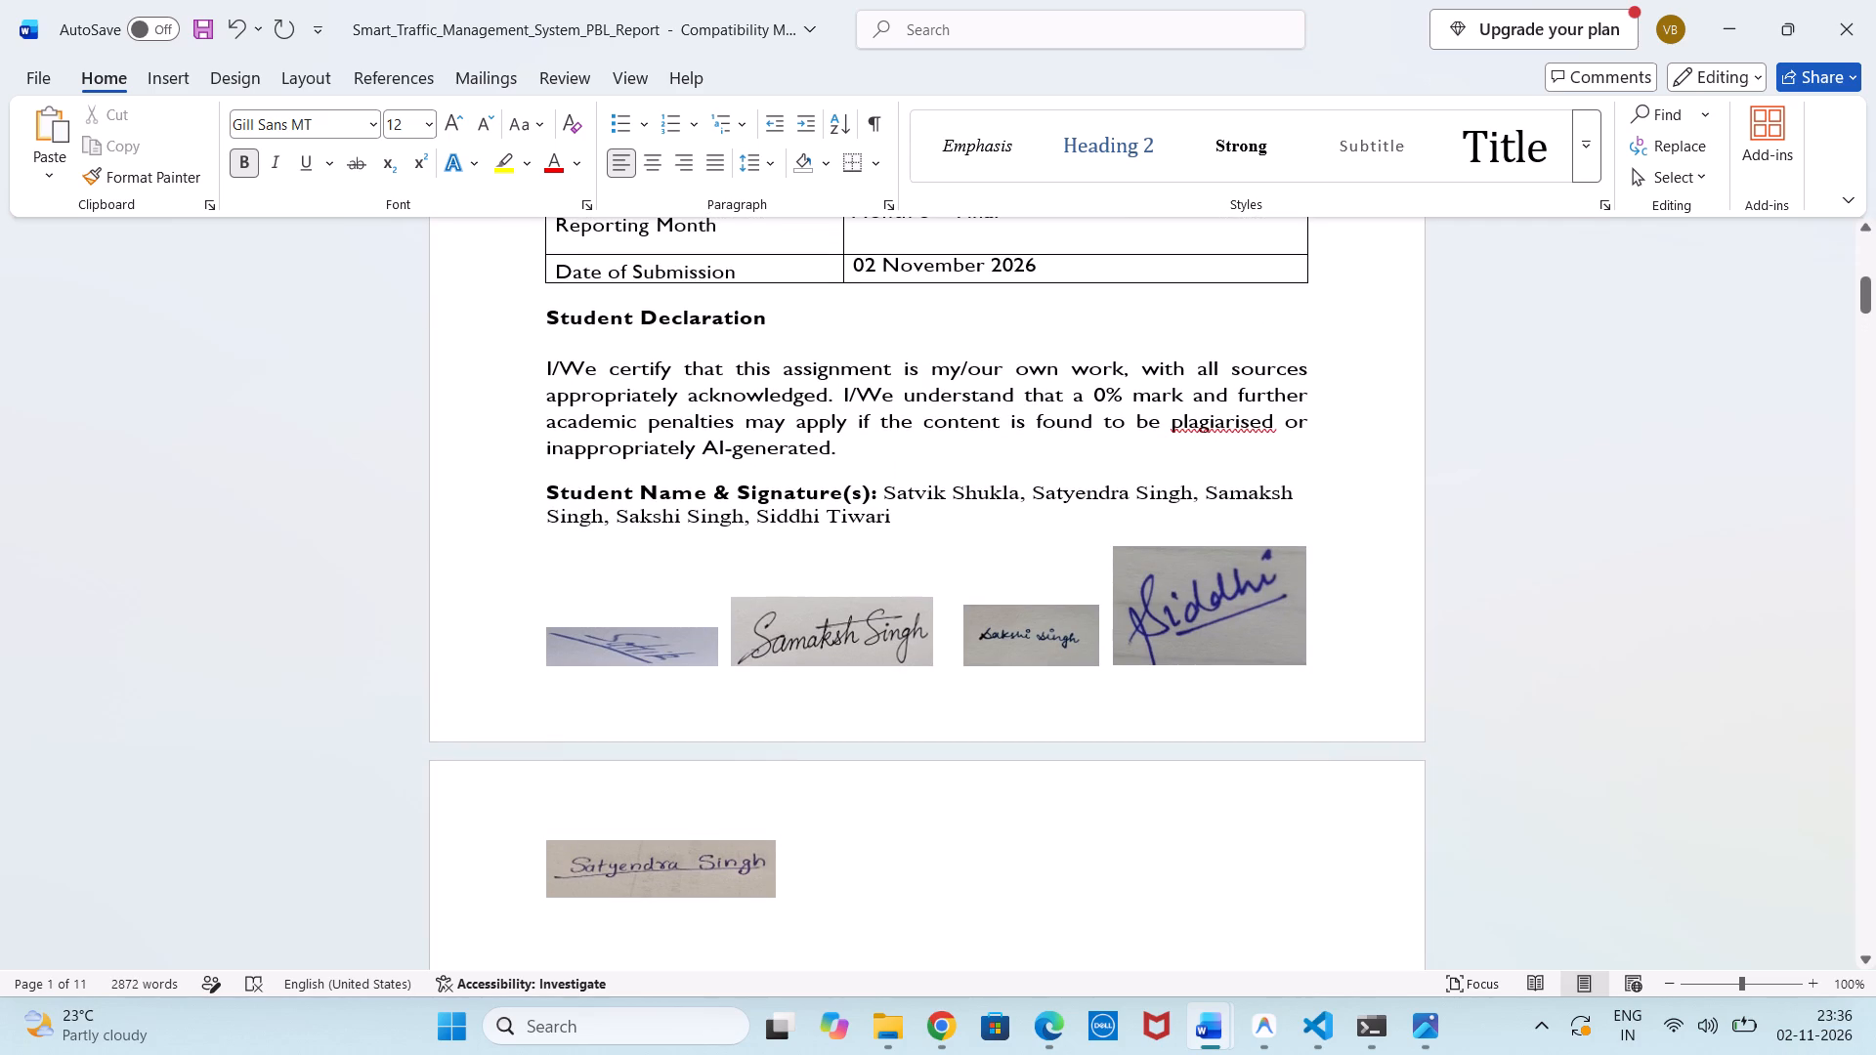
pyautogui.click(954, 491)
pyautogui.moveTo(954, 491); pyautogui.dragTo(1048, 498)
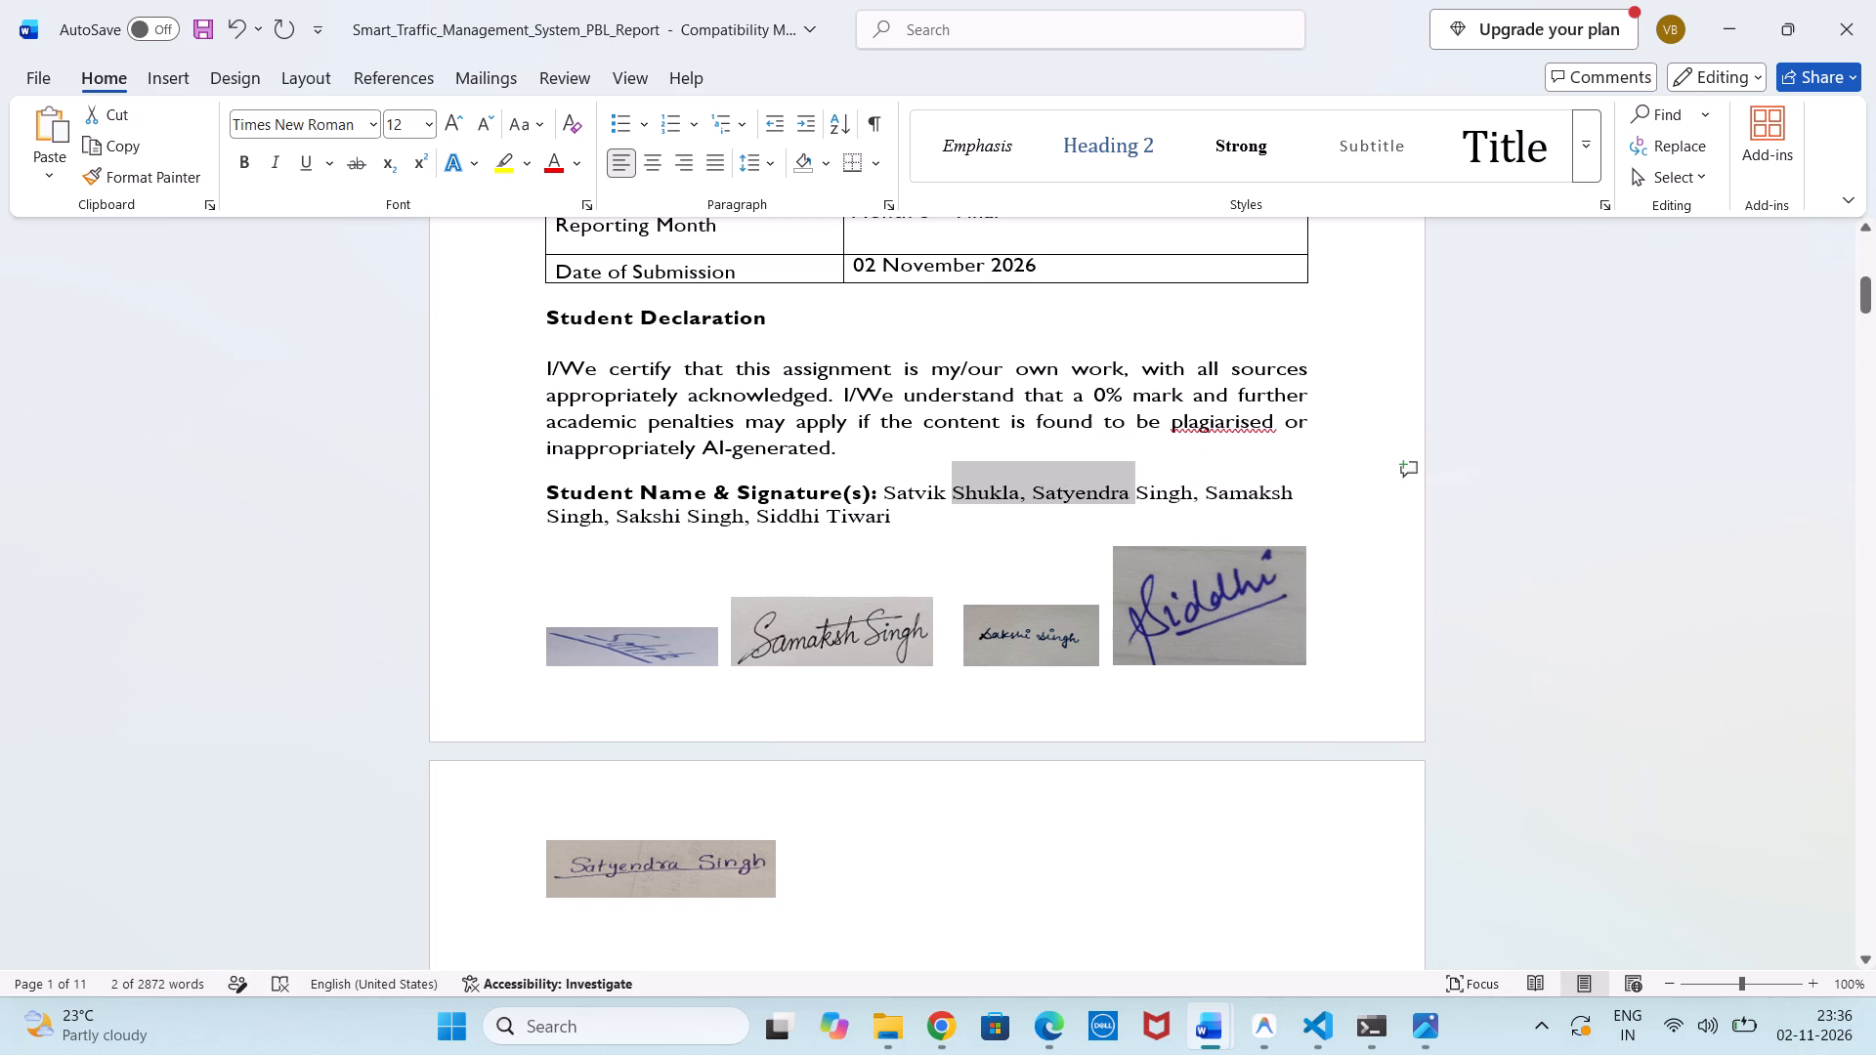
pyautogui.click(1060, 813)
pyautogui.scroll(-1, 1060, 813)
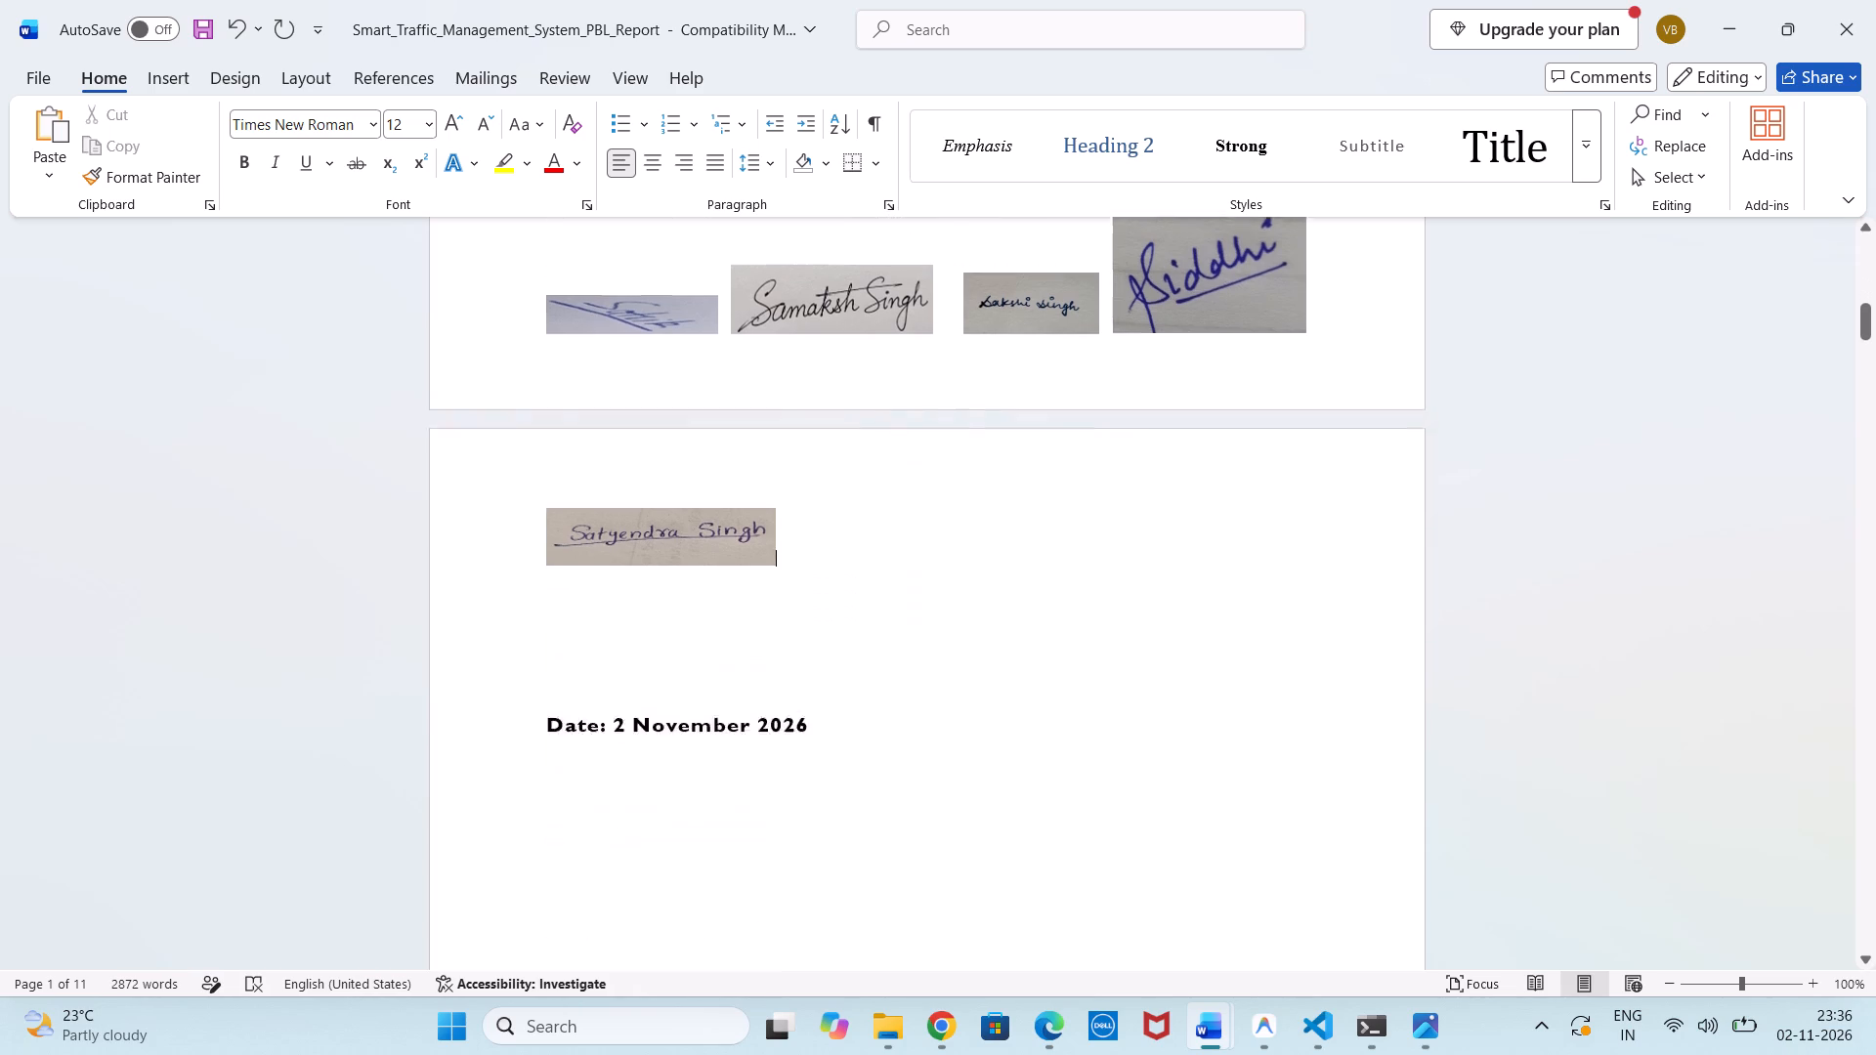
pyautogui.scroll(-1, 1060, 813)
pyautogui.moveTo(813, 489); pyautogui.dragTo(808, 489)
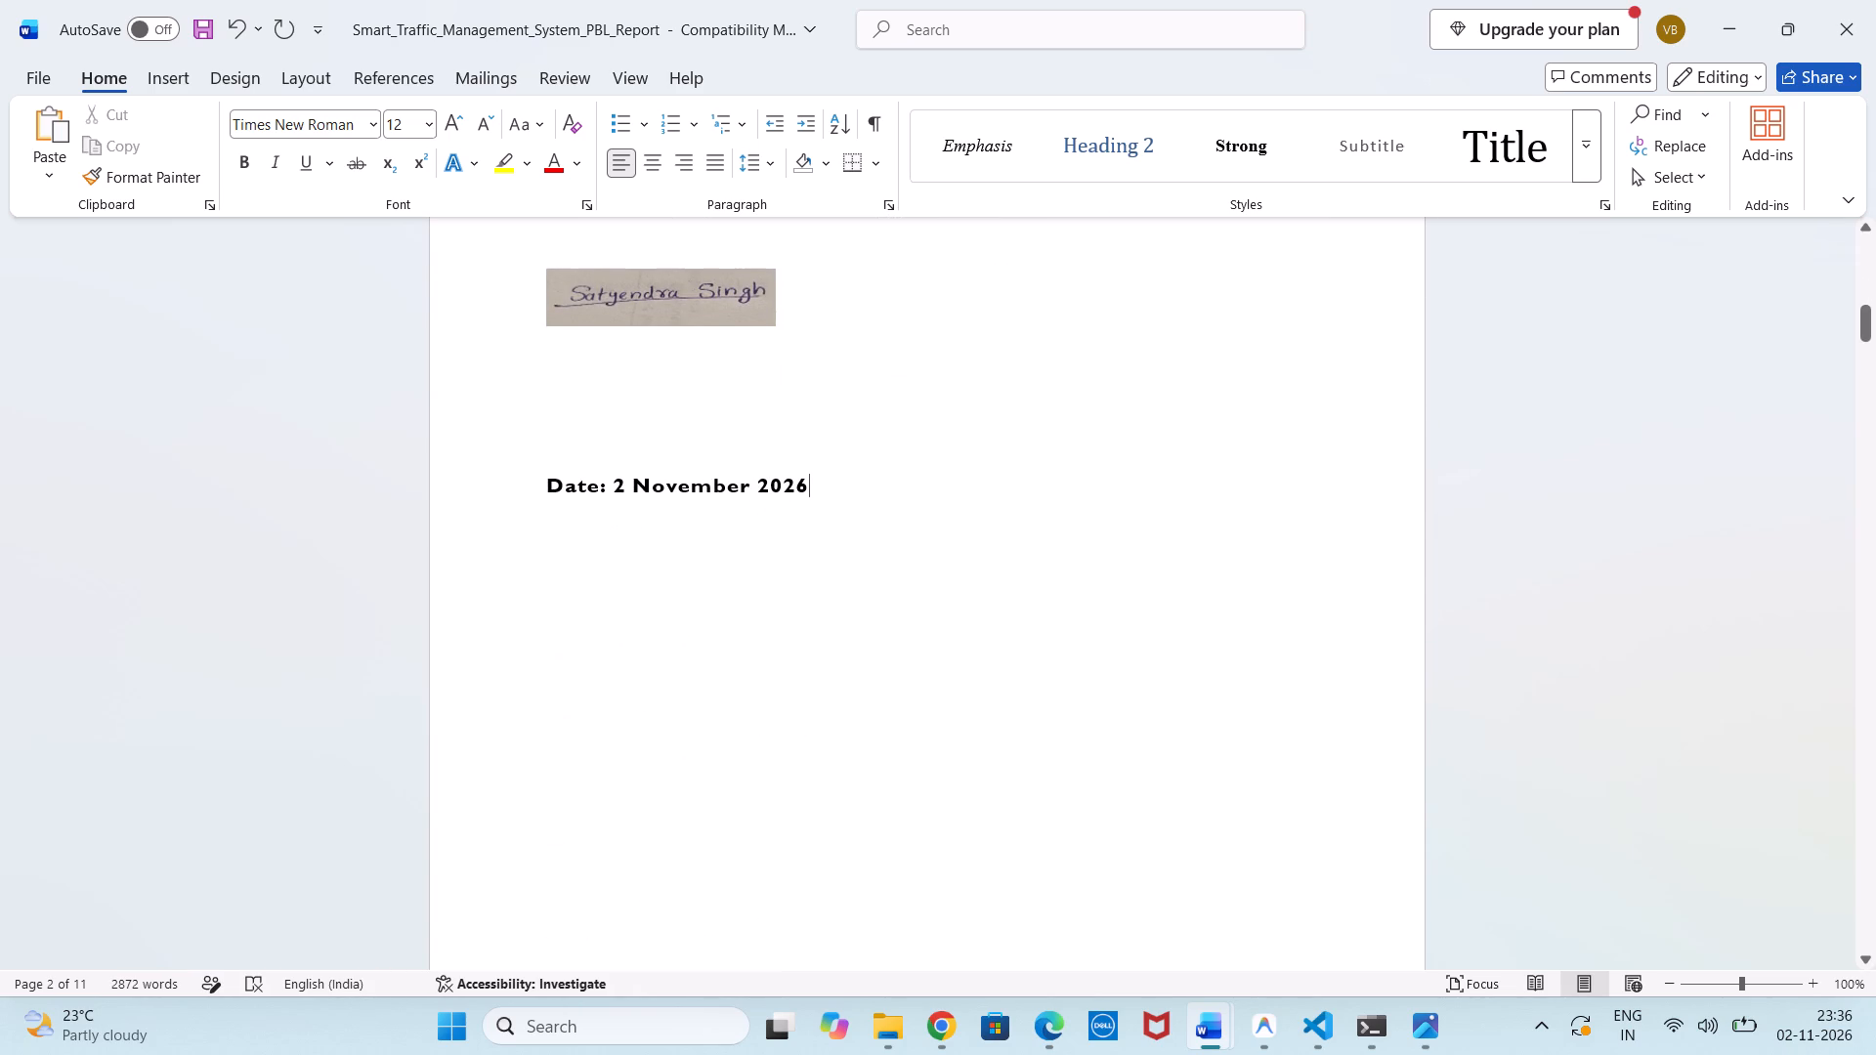
# Change the font of the declaration's date "2 November 2026" to Times New Roman.
pyautogui.moveTo(808, 489); pyautogui.dragTo(650, 489)
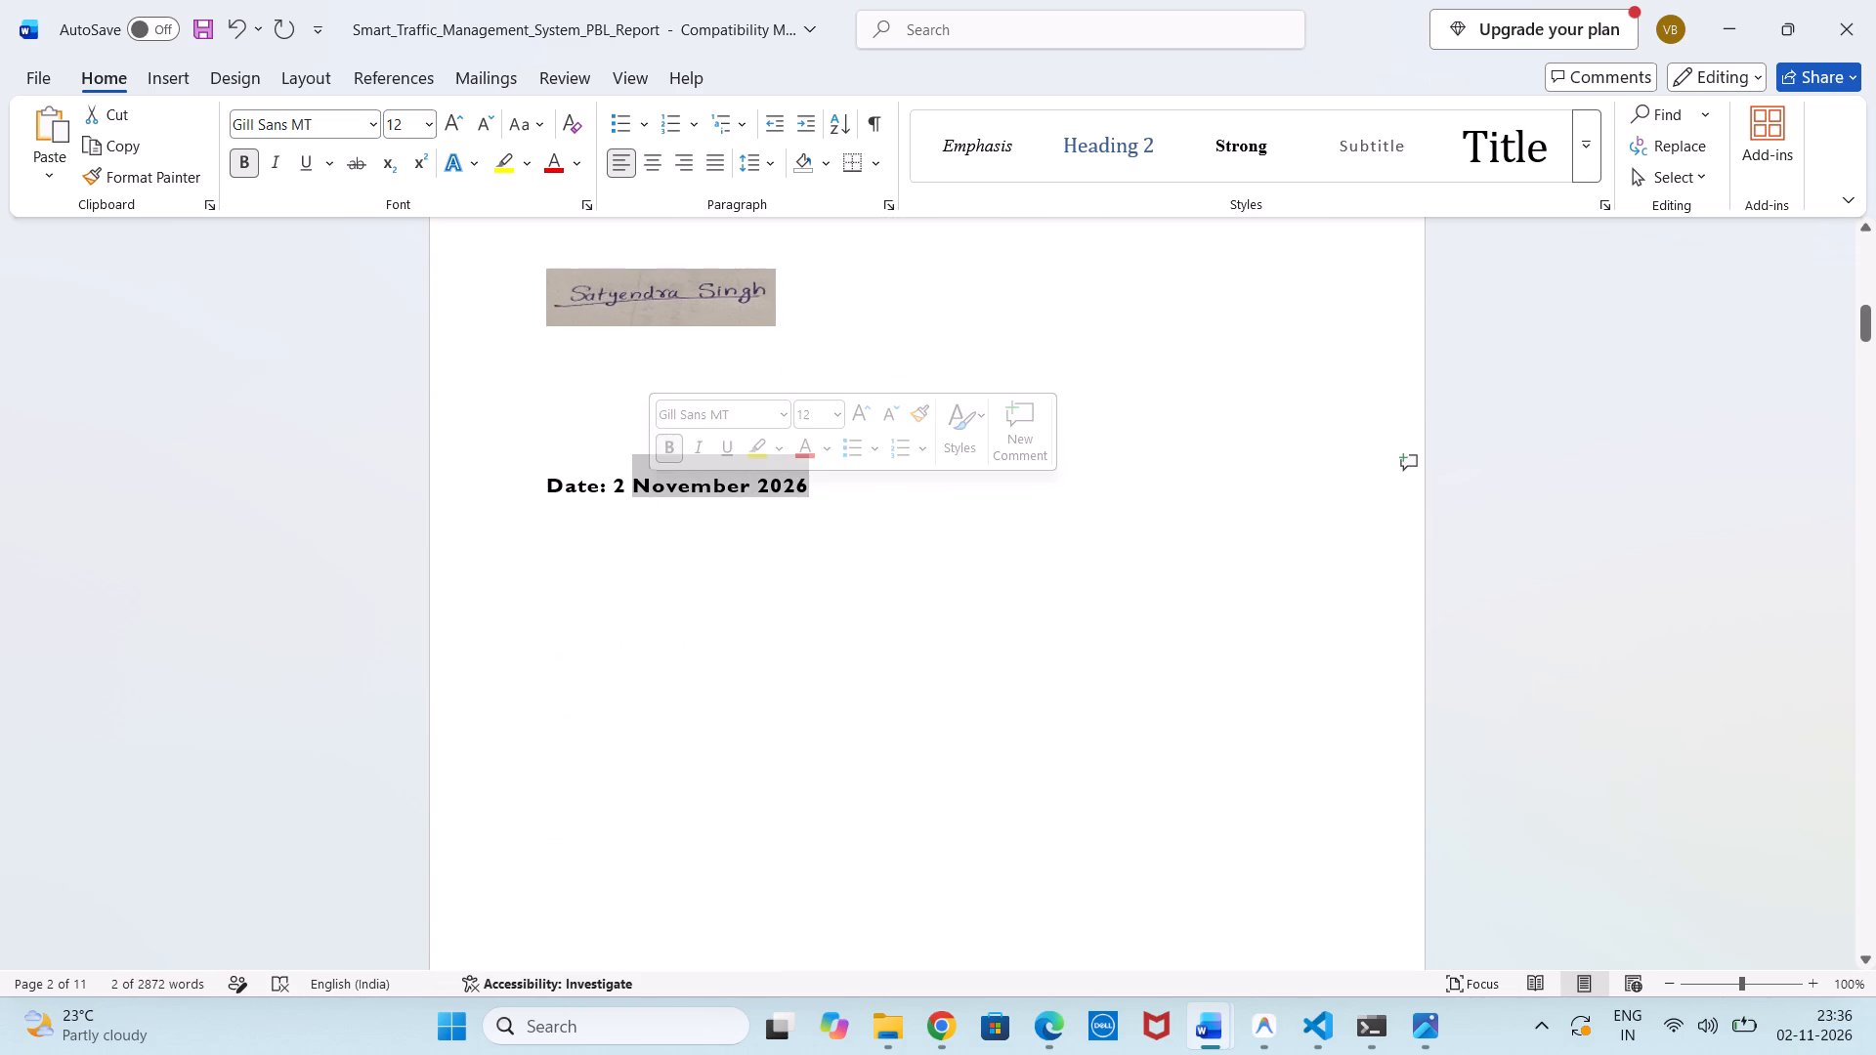
pyautogui.click(633, 543)
pyautogui.moveTo(615, 487); pyautogui.dragTo(737, 496)
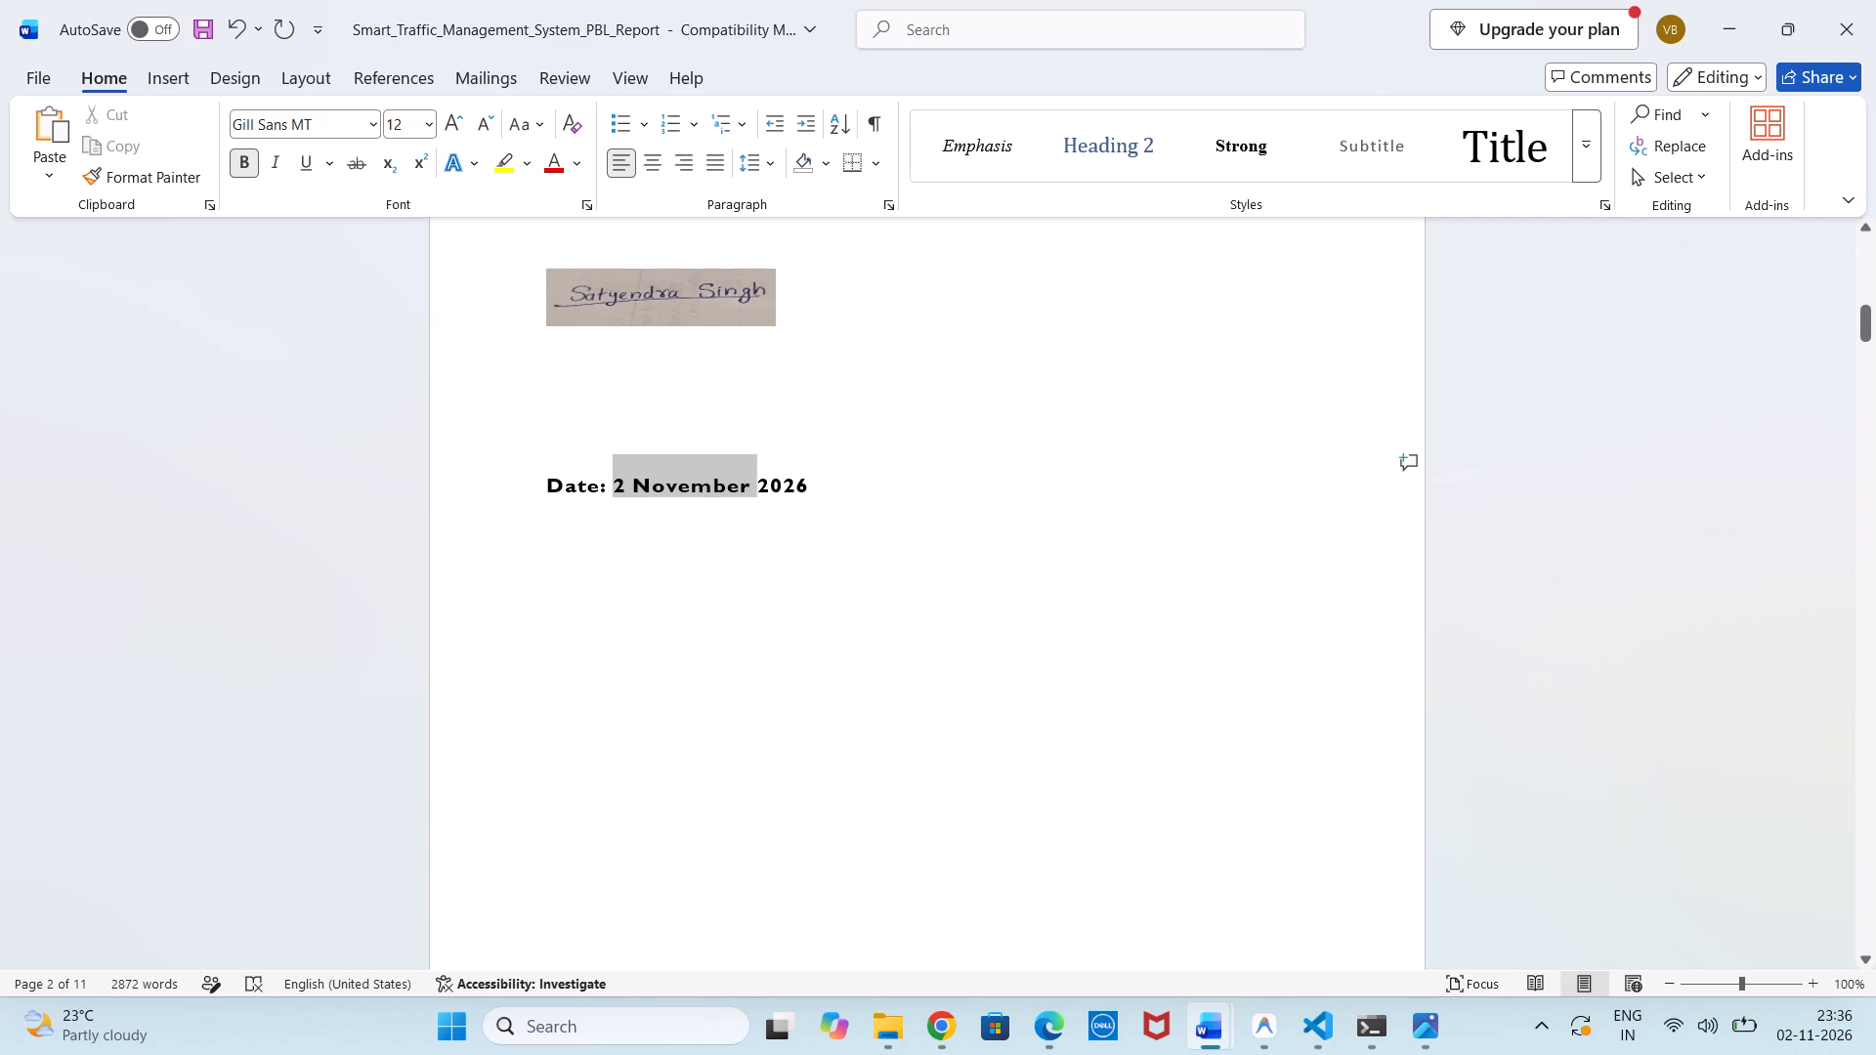
pyautogui.moveTo(737, 496); pyautogui.dragTo(817, 491)
pyautogui.click(940, 412)
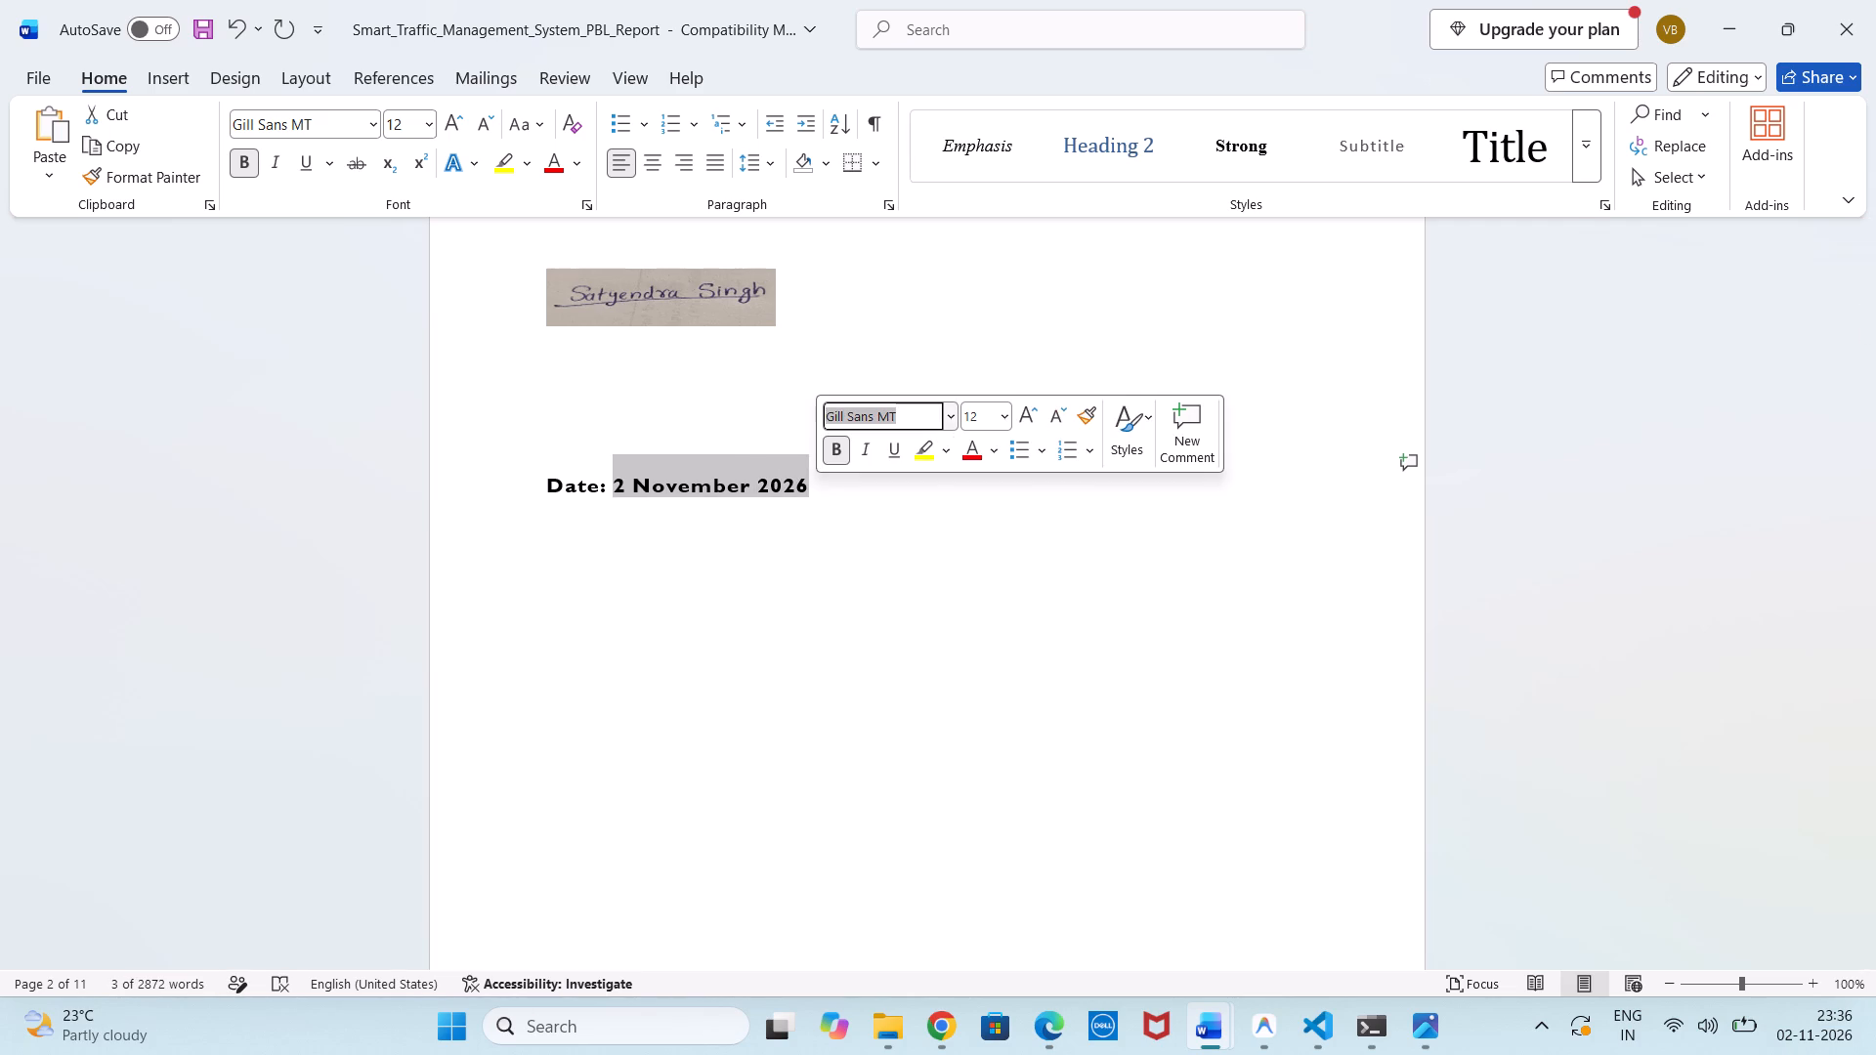
pyautogui.click(958, 411)
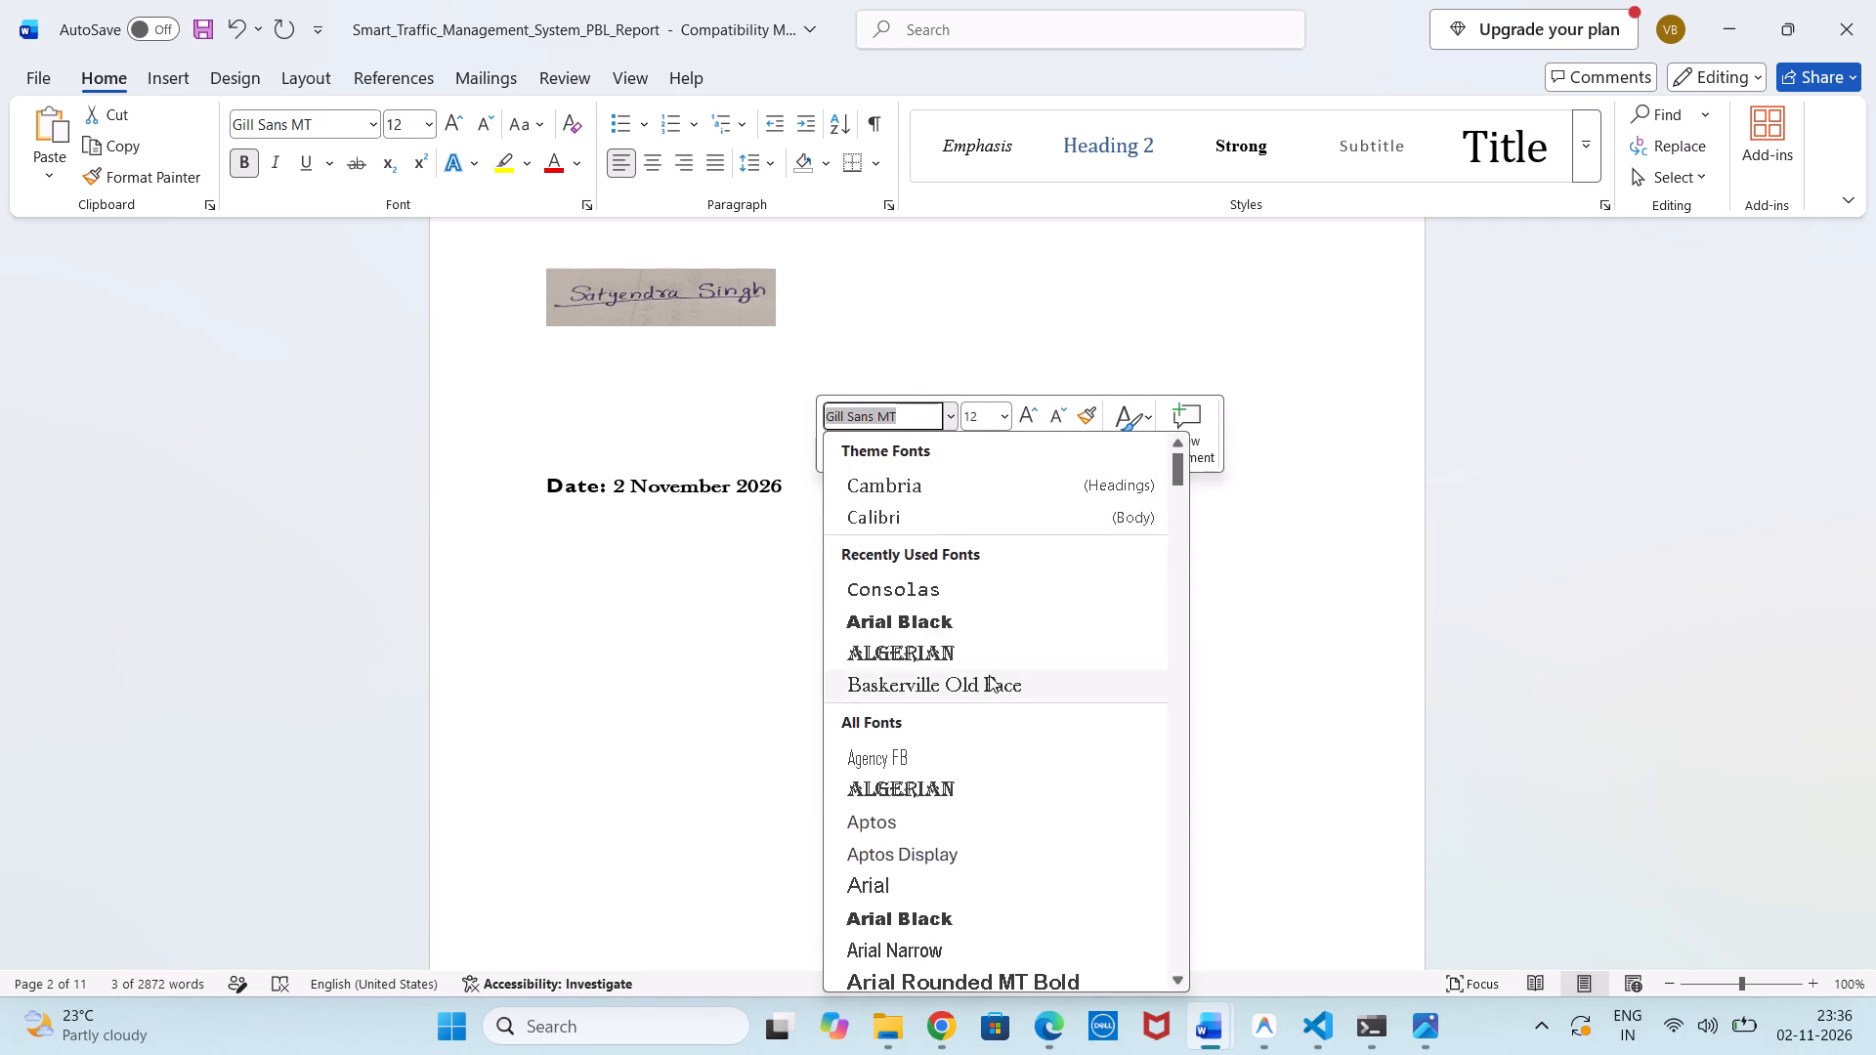
pyautogui.scroll(-5, 989, 675)
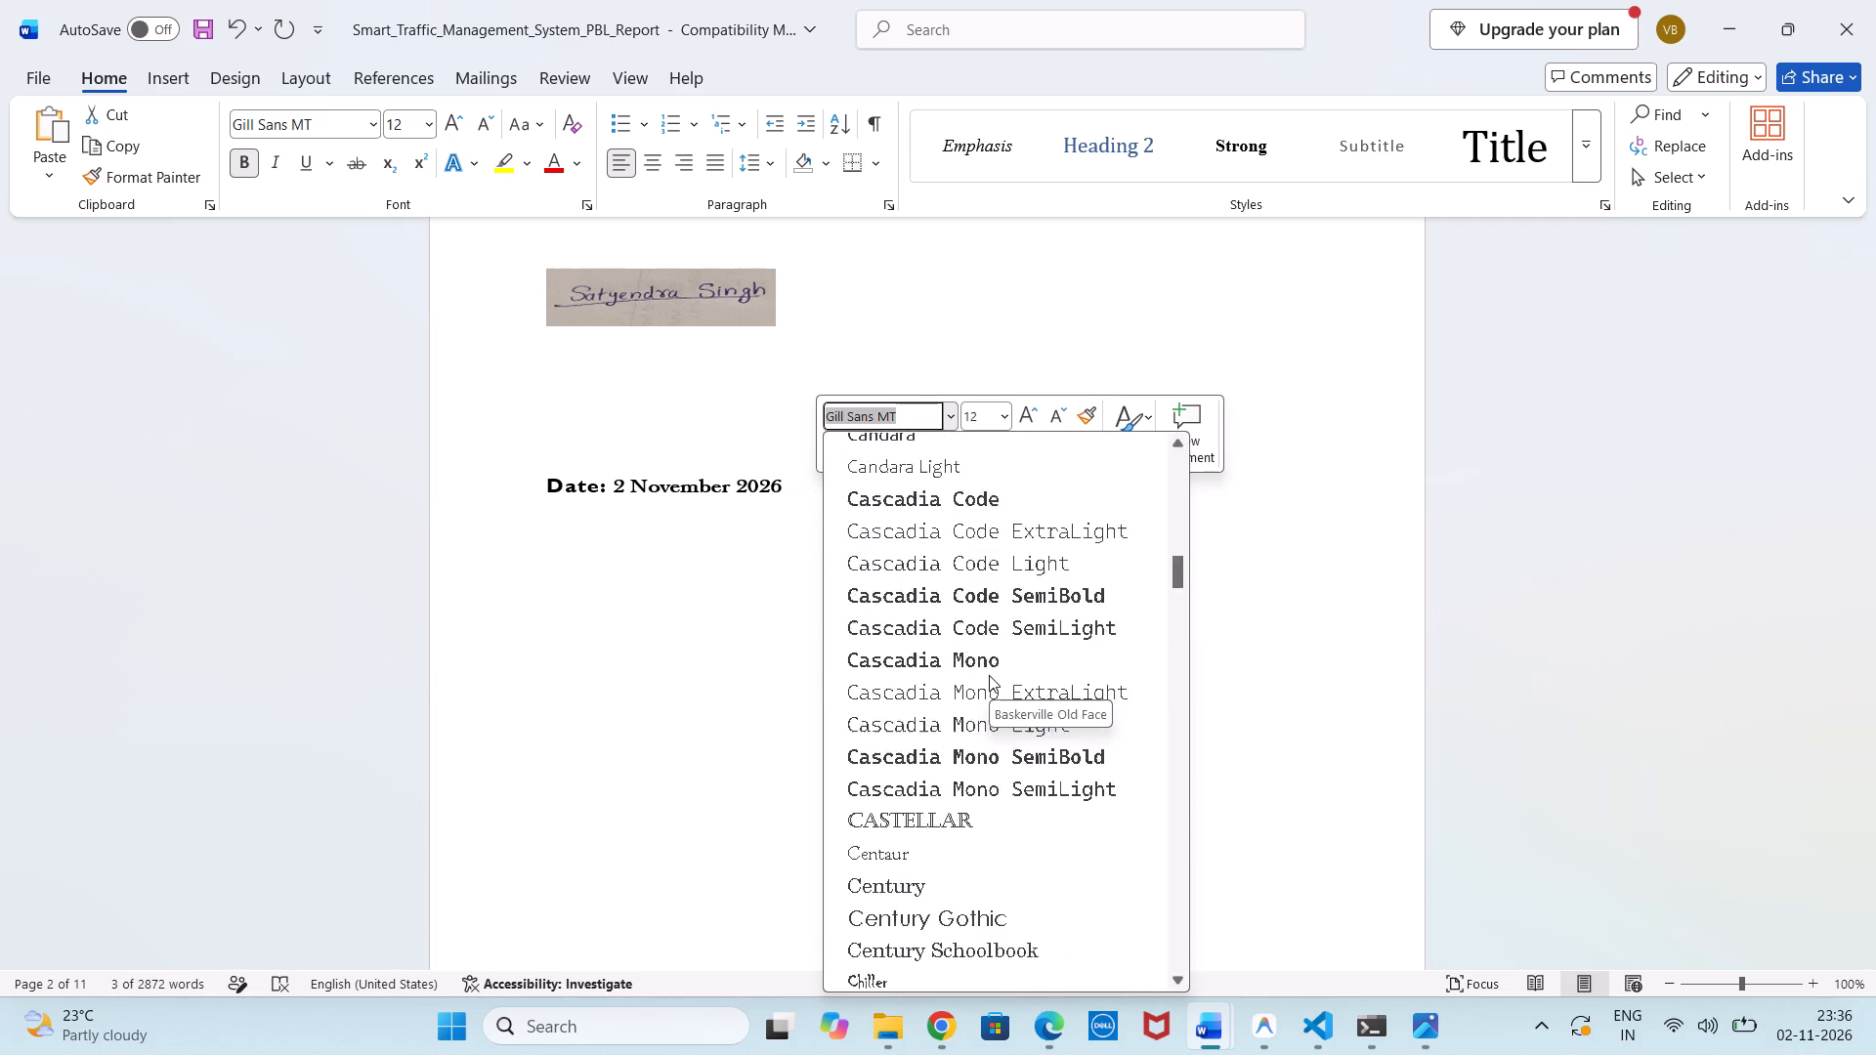
pyautogui.scroll(-4, 989, 675)
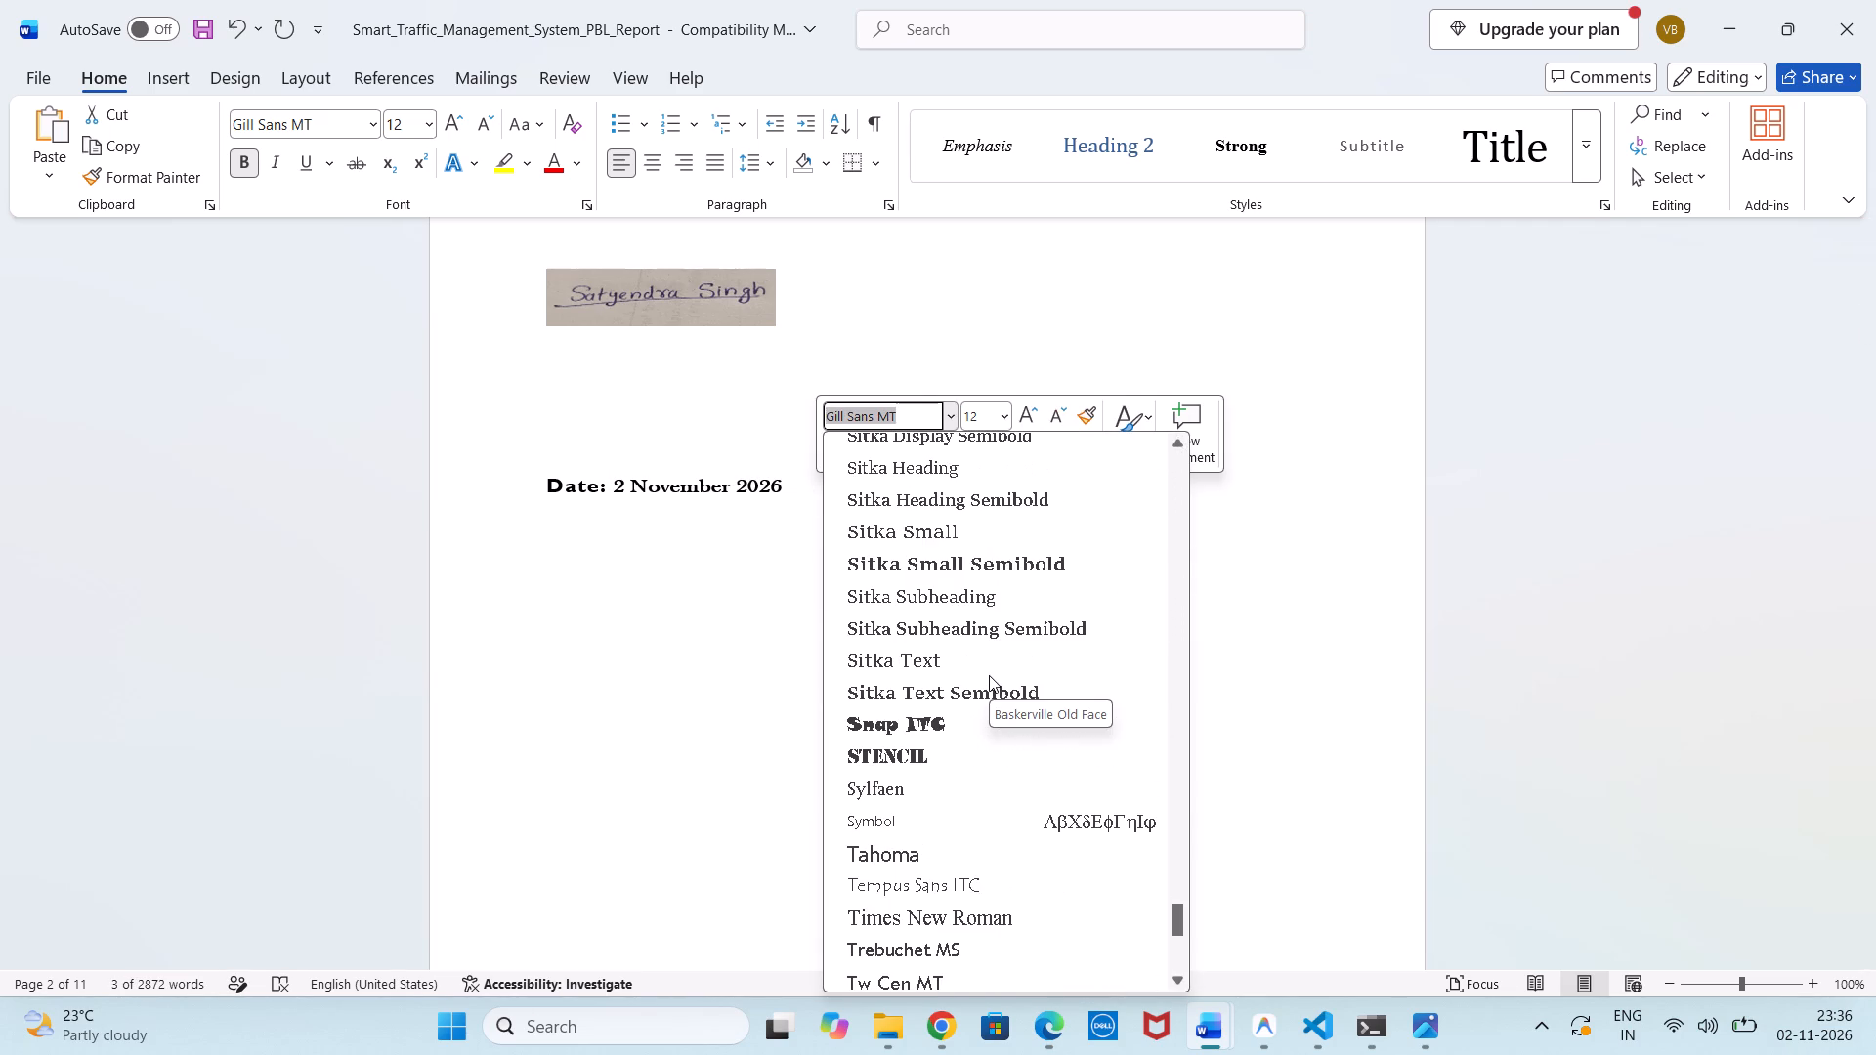
pyautogui.click(941, 829)
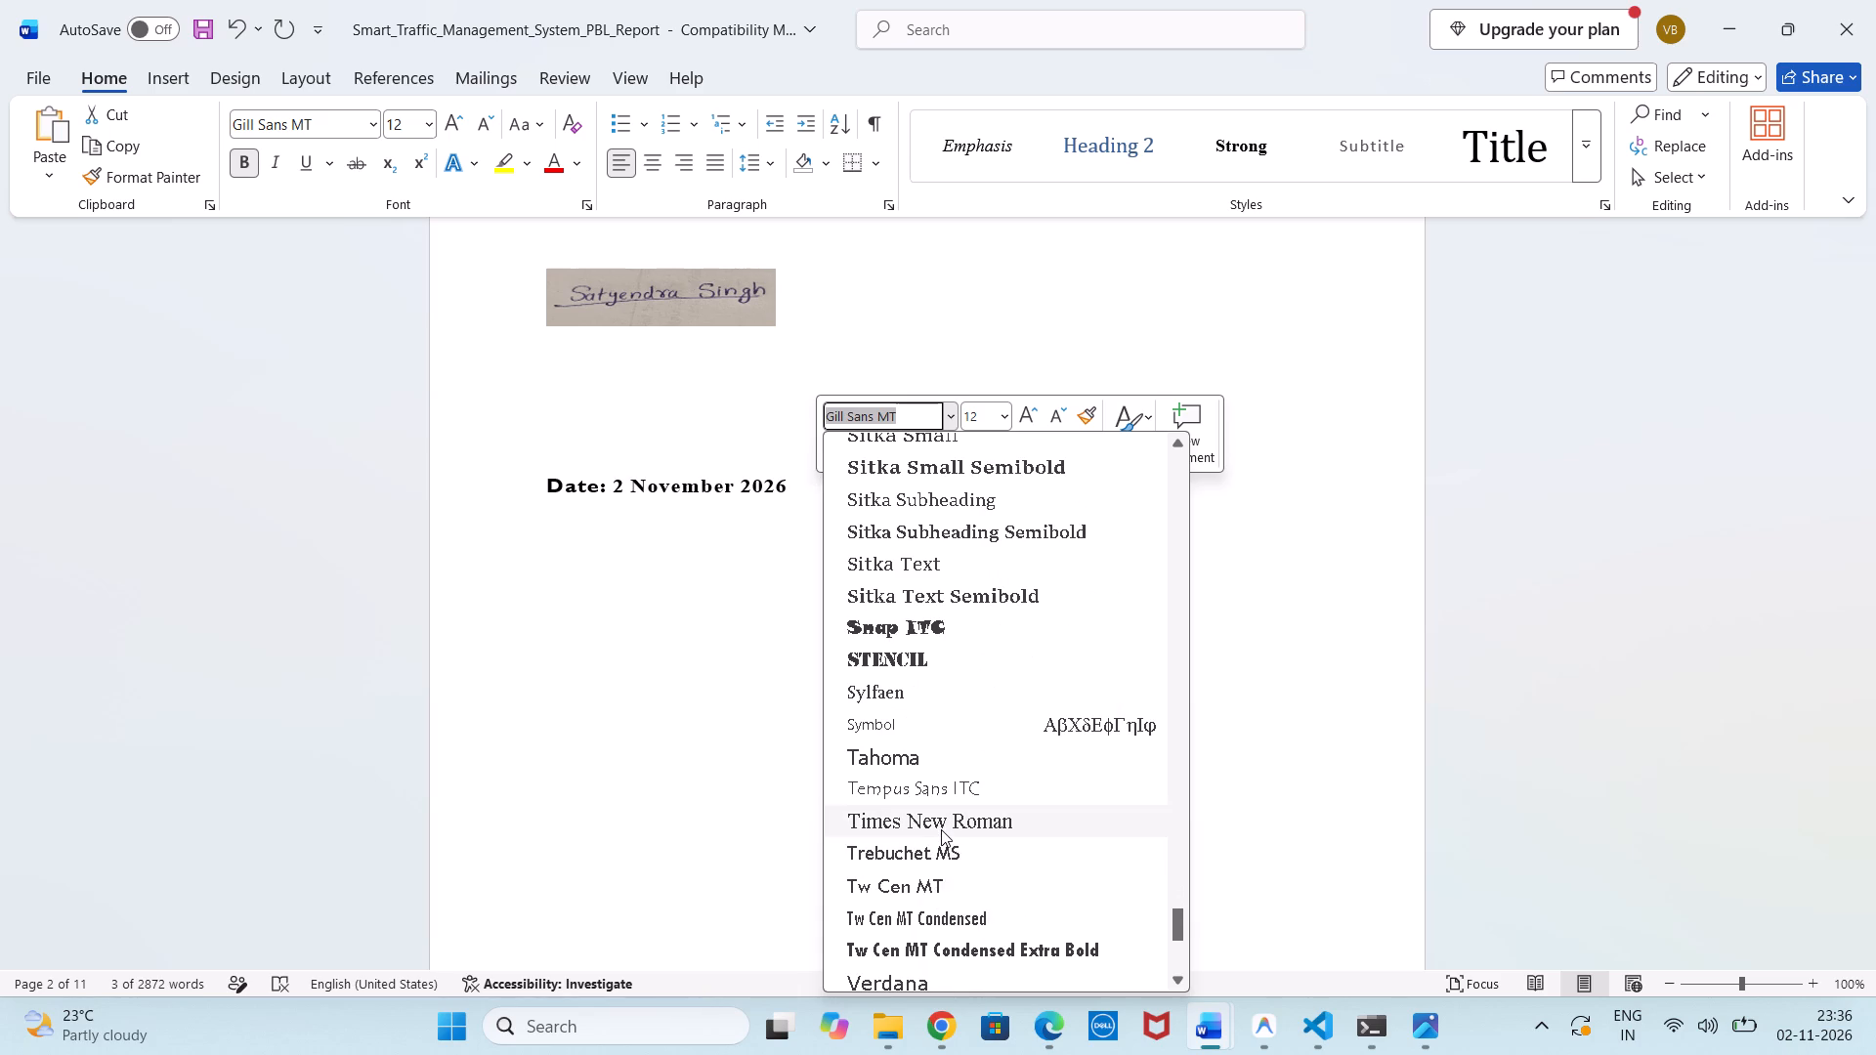
pyautogui.click(796, 759)
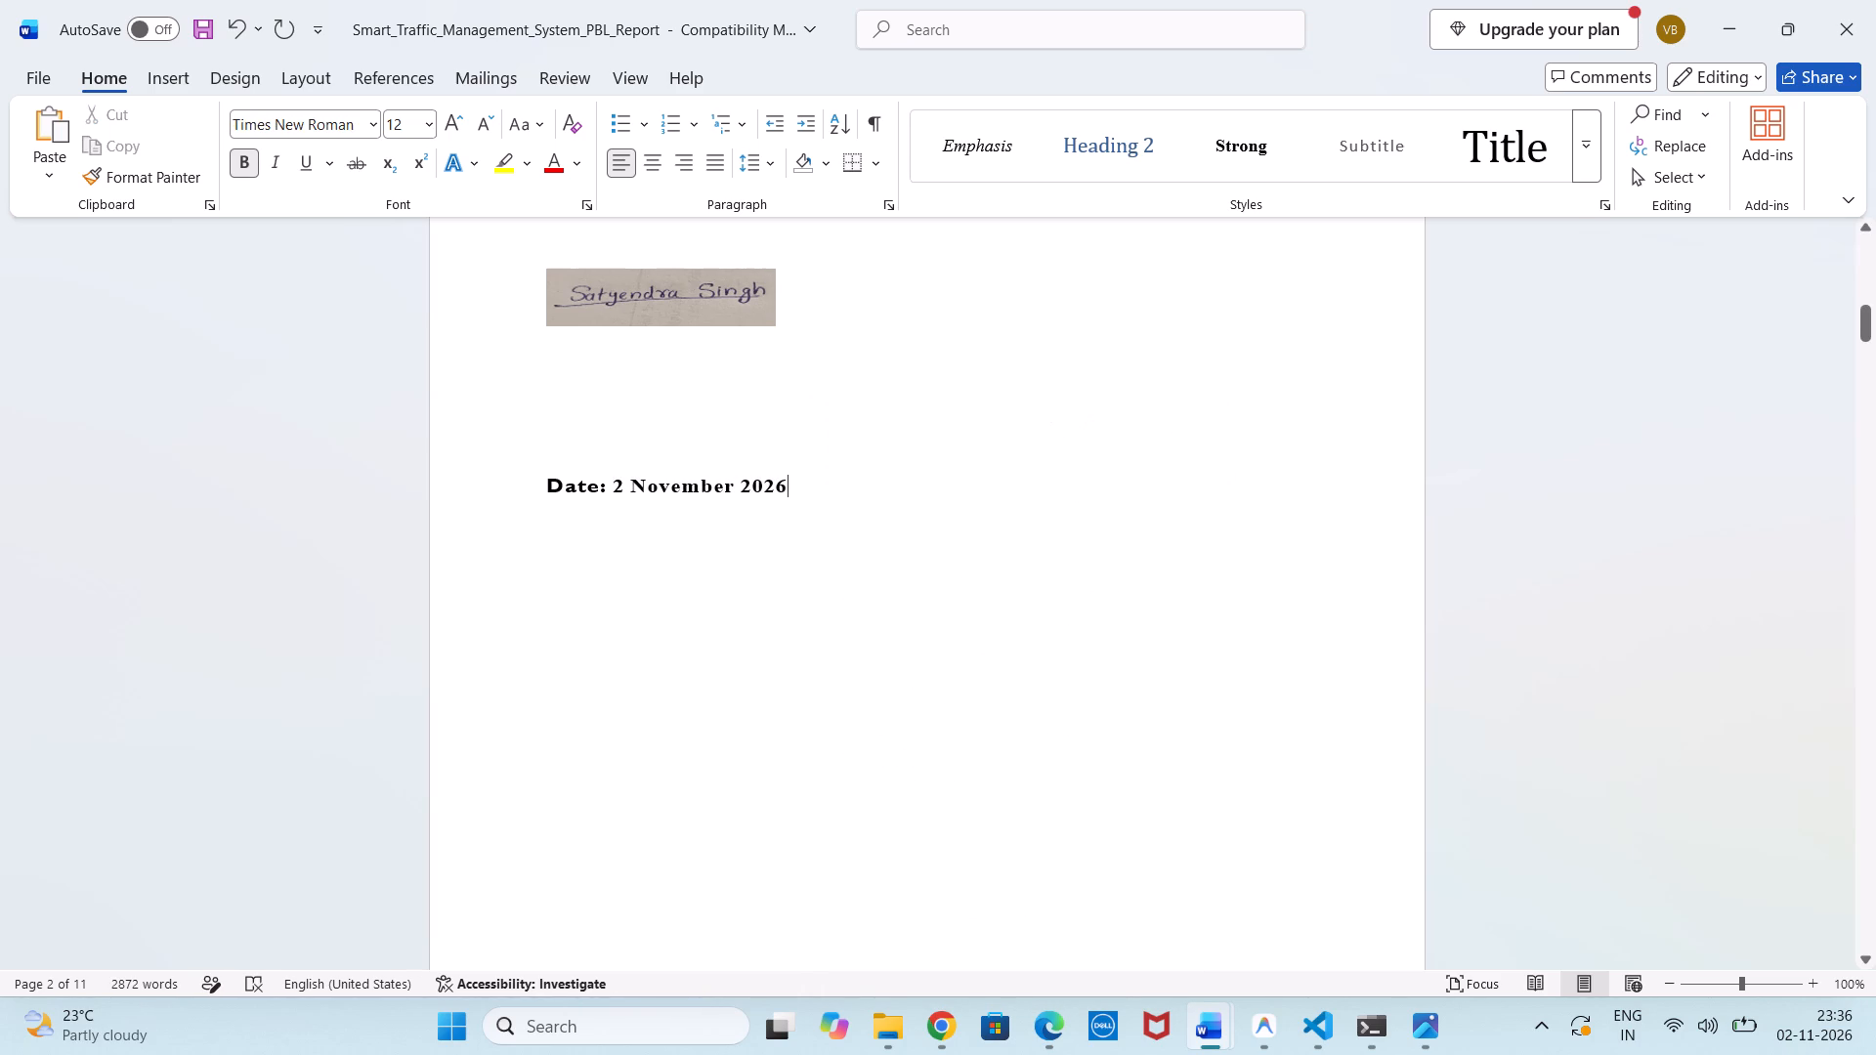
# Replace the student name in row 1 of the Student Details / Team Details table with the correct team member's name.
pyautogui.scroll(-4, 834, 674)
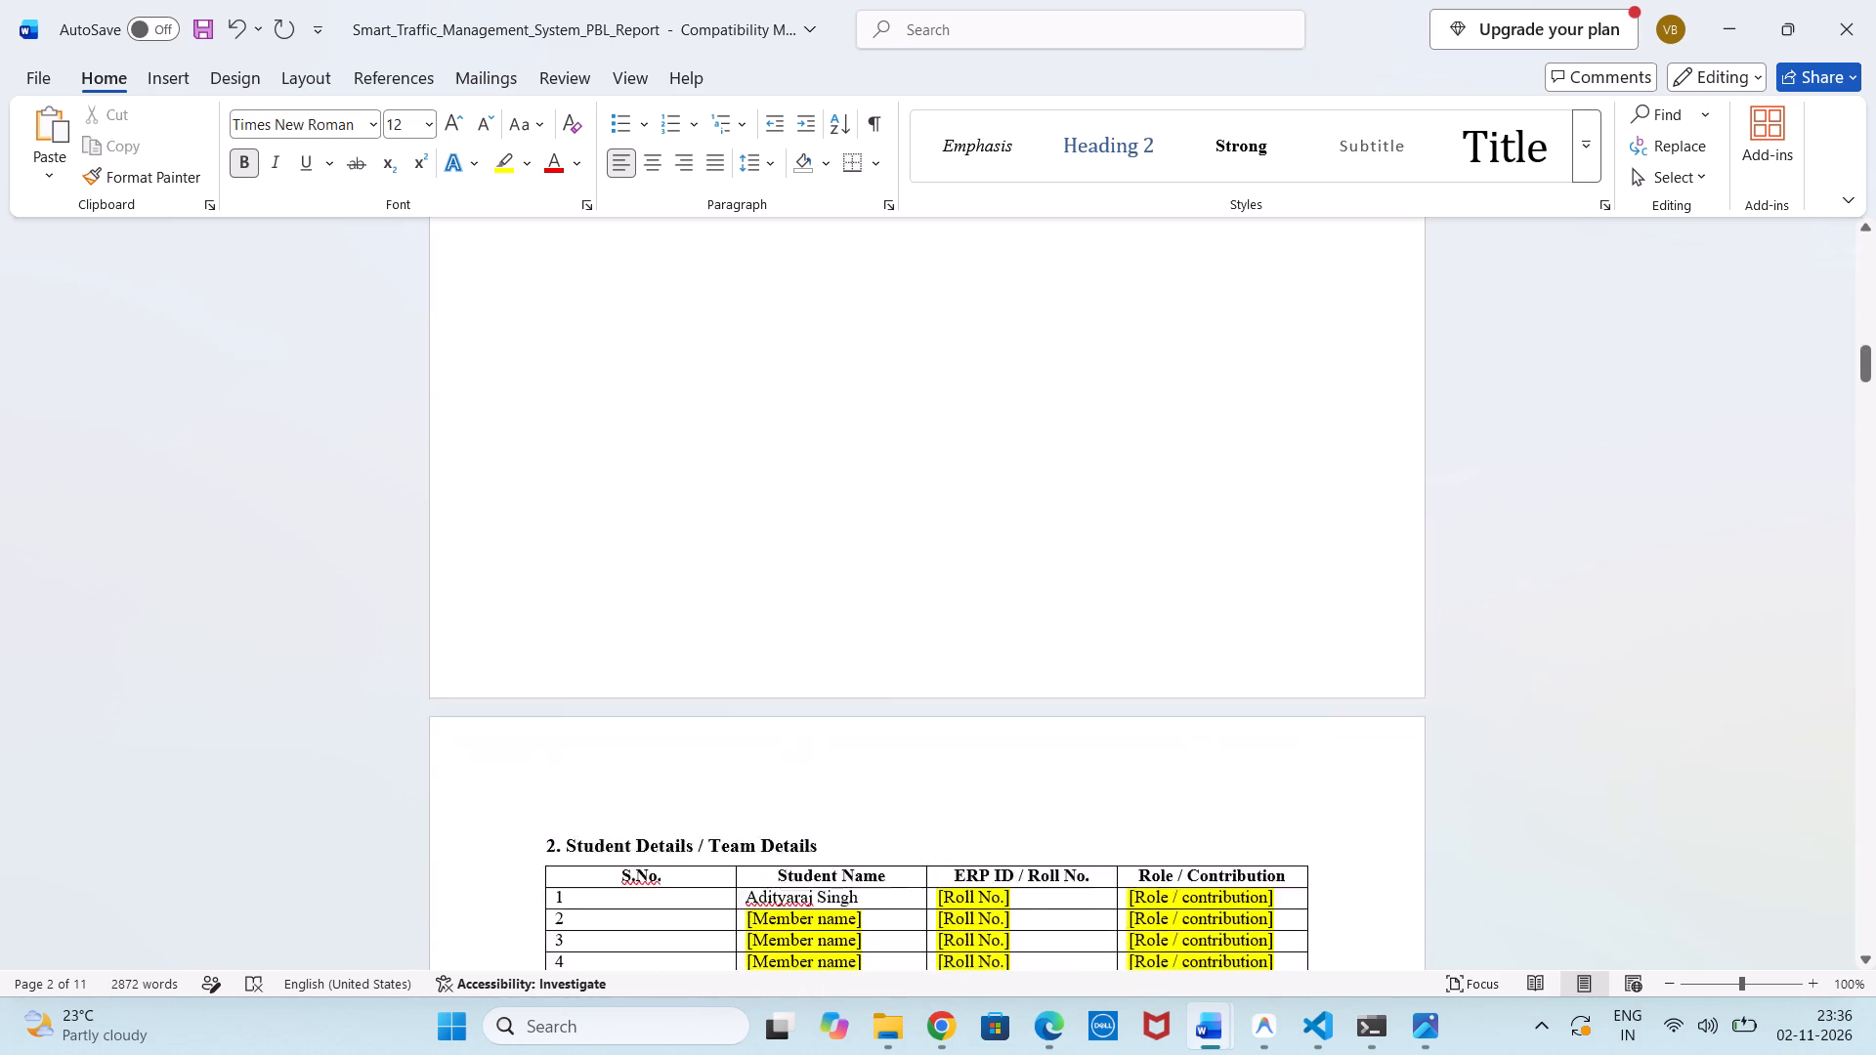
pyautogui.scroll(-2, 804, 653)
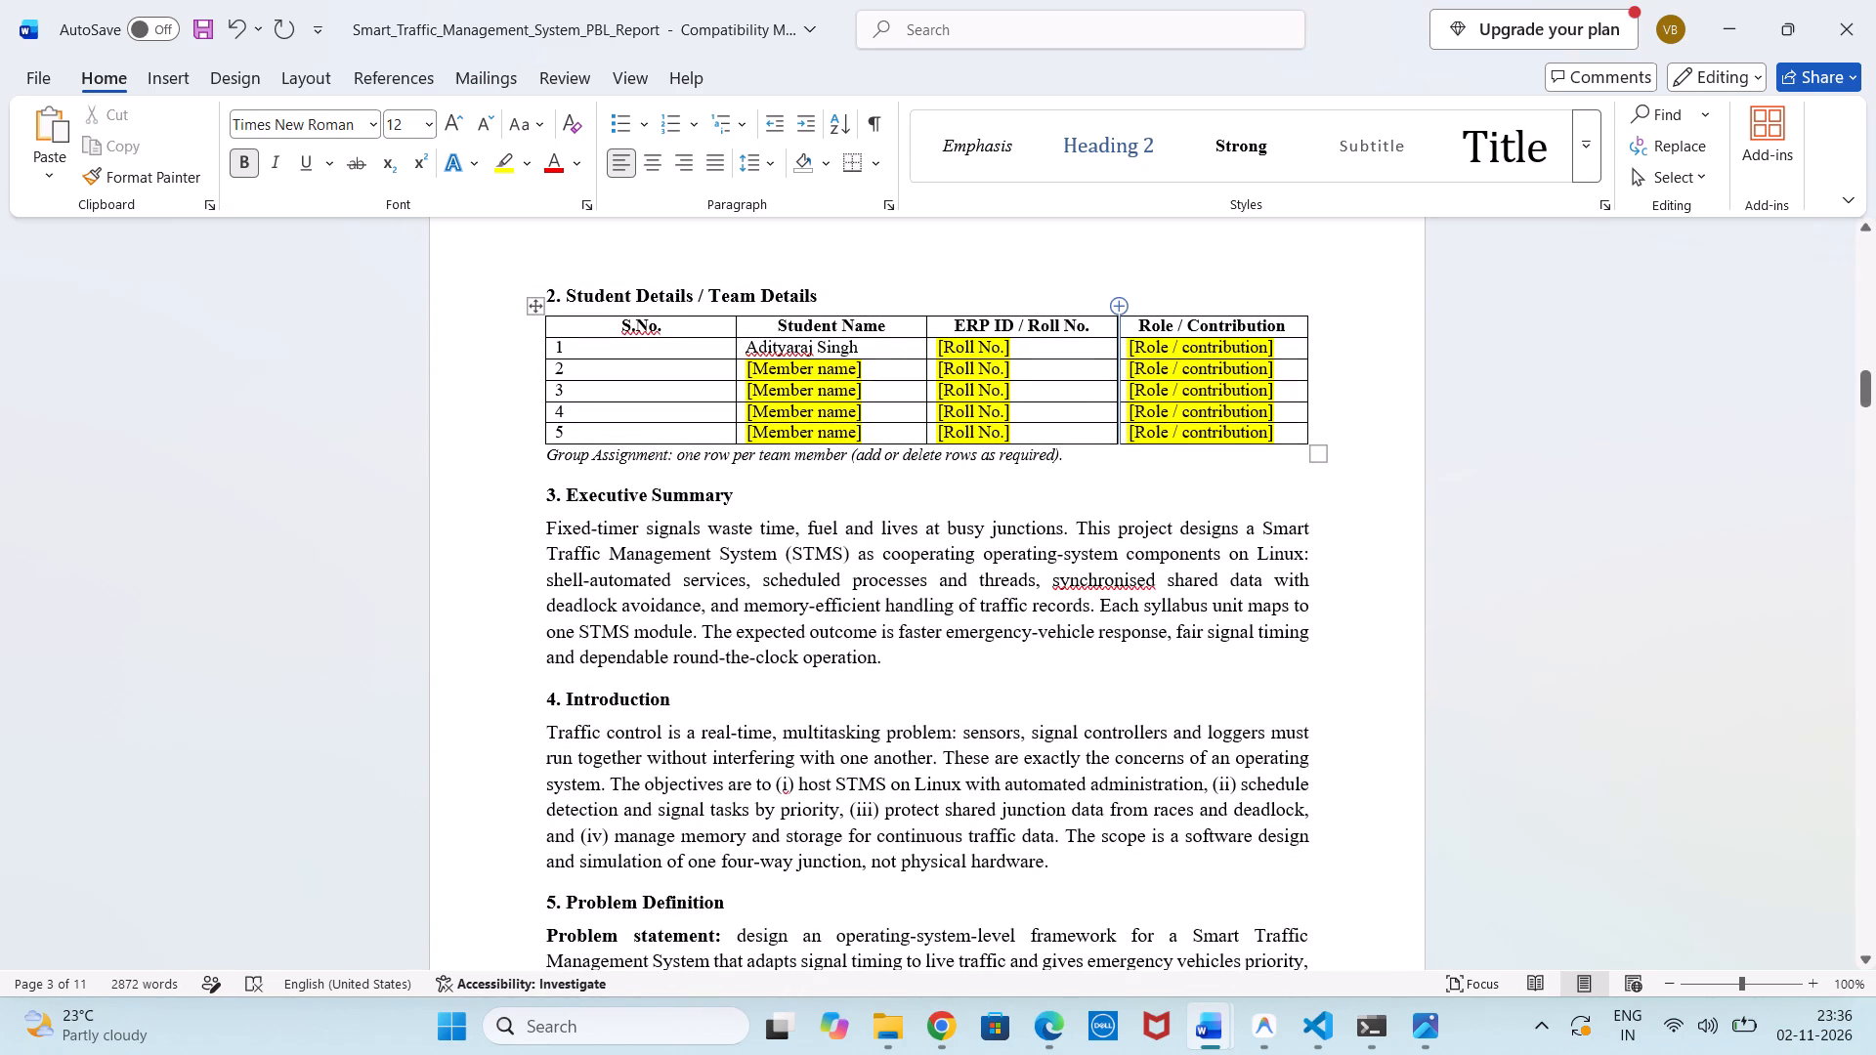
pyautogui.click(887, 375)
pyautogui.click(887, 354)
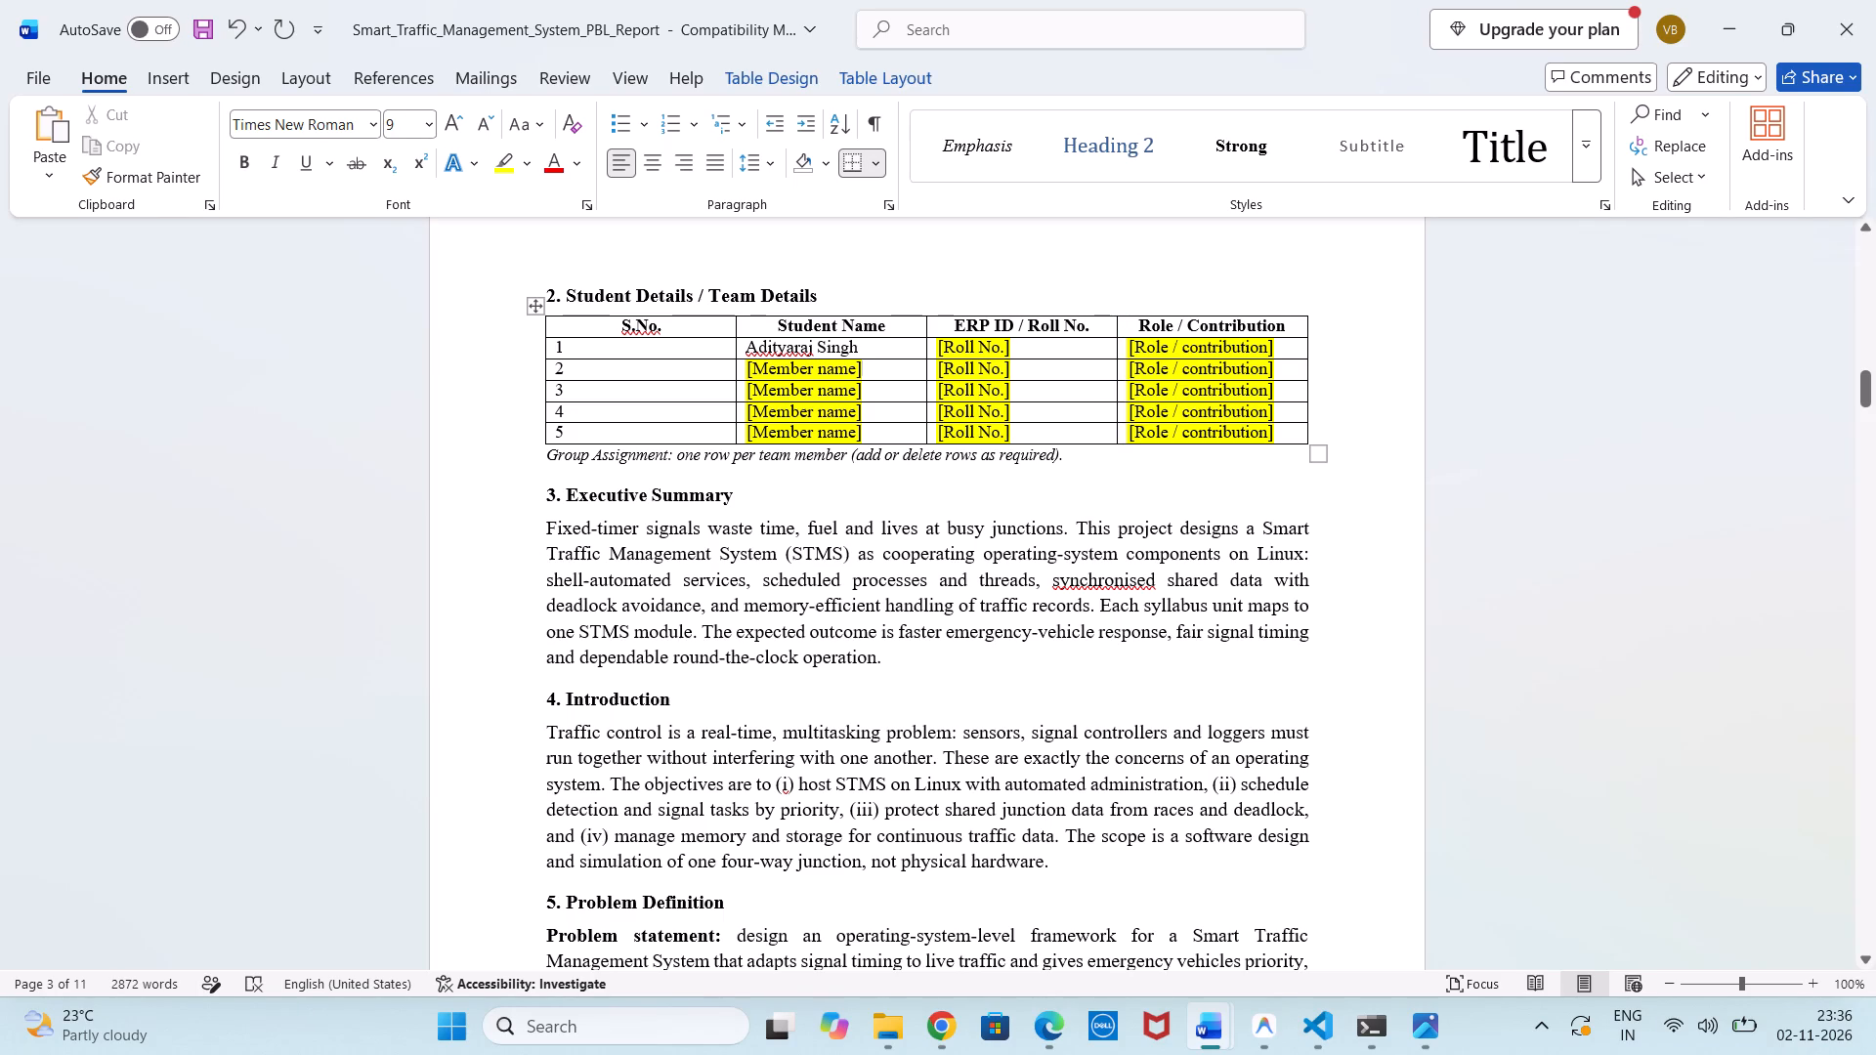
pyautogui.press('BackSpace')
pyautogui.press('BackSpace')
pyautogui.press('BackSpace')
pyautogui.press('BackSpace')
pyautogui.press('BackSpace')
pyautogui.press('BackSpace')
pyautogui.press('BackSpace')
pyautogui.press('BackSpace')
pyautogui.press('BackSpace')
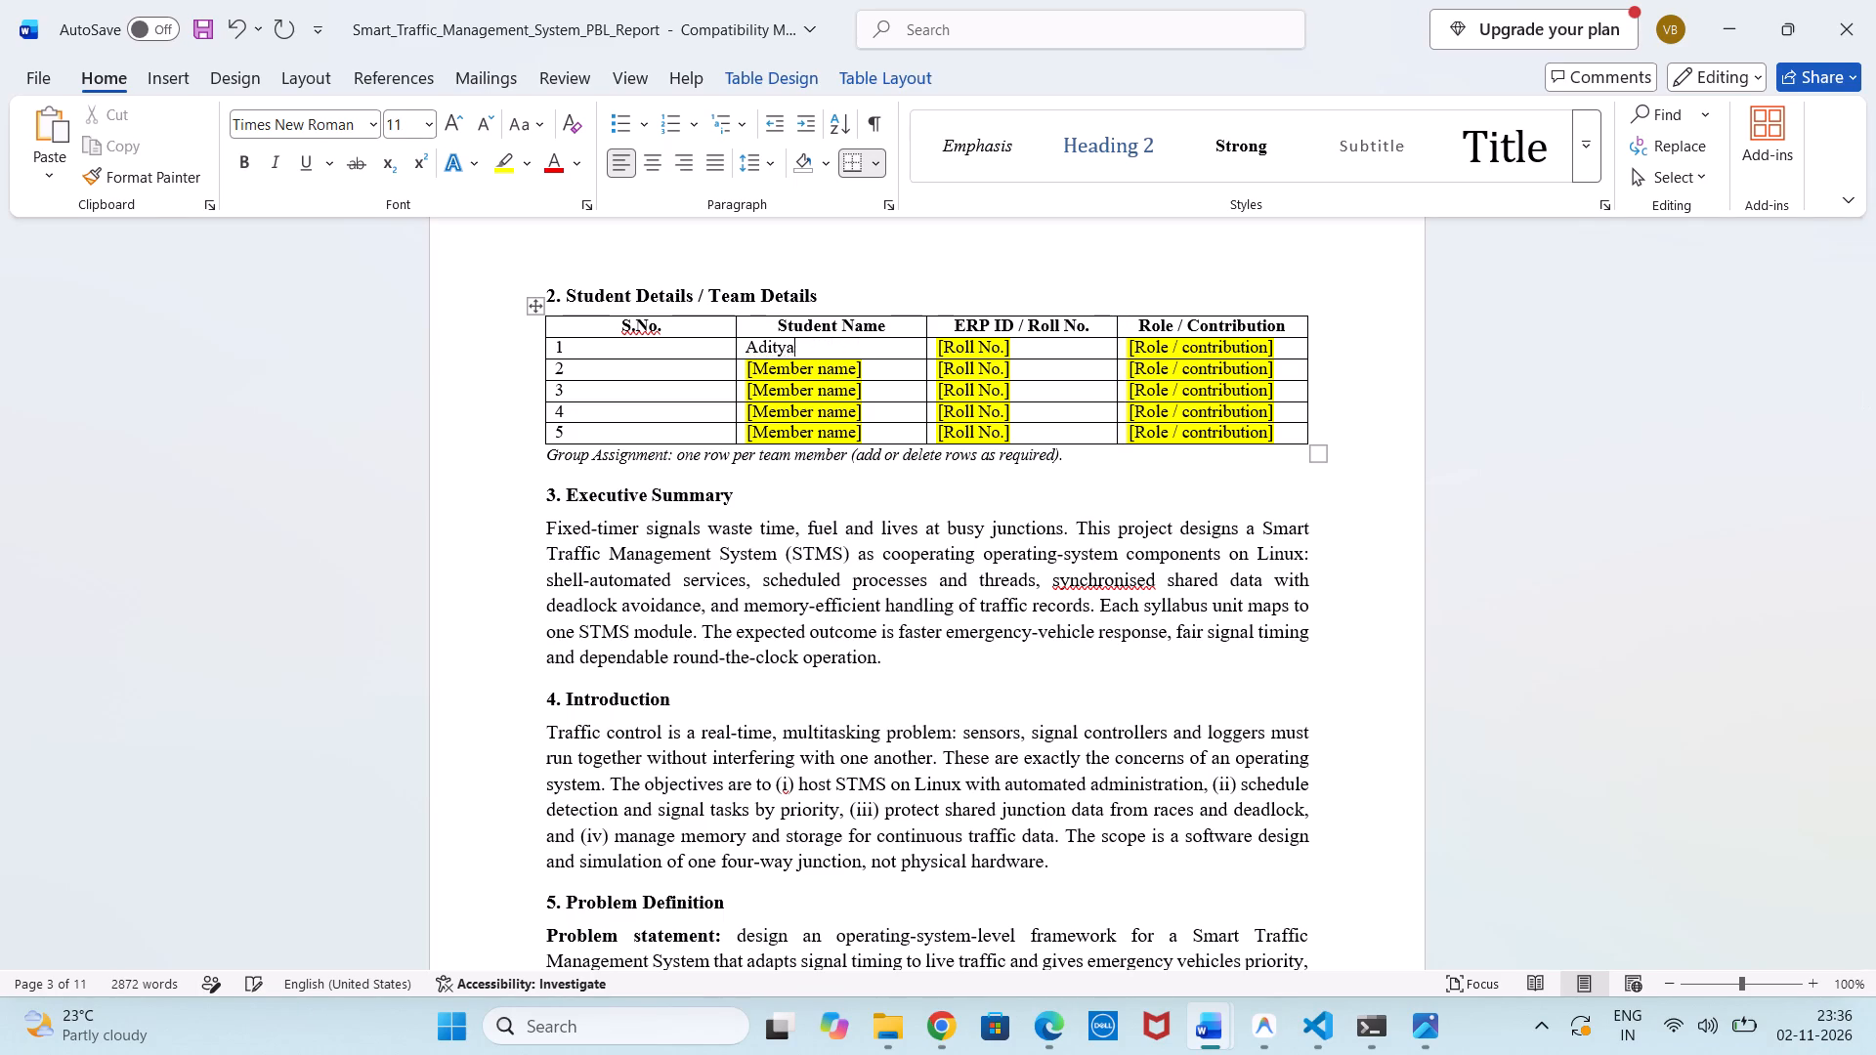
pyautogui.press('BackSpace')
pyautogui.press('BackSpace')
pyautogui.press('BackSpace')
pyautogui.press('BackSpace')
pyautogui.press('BackSpace')
pyautogui.press('BackSpace')
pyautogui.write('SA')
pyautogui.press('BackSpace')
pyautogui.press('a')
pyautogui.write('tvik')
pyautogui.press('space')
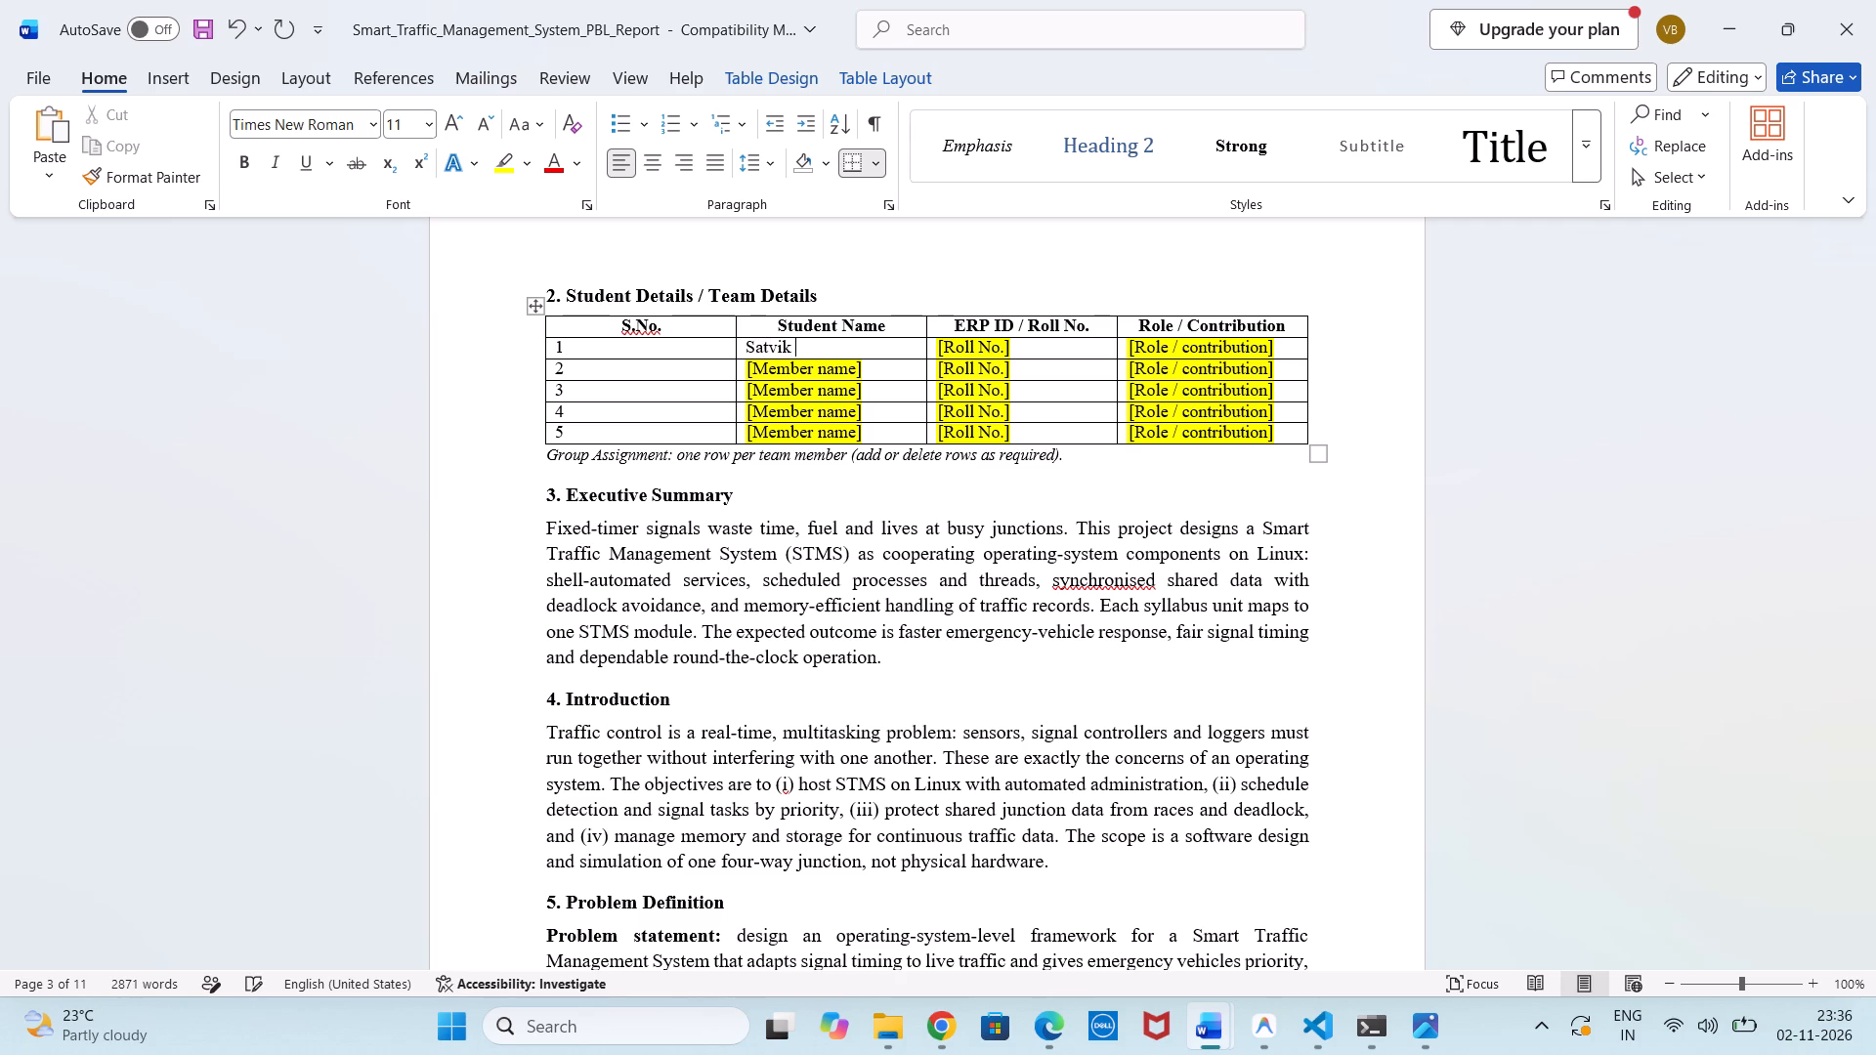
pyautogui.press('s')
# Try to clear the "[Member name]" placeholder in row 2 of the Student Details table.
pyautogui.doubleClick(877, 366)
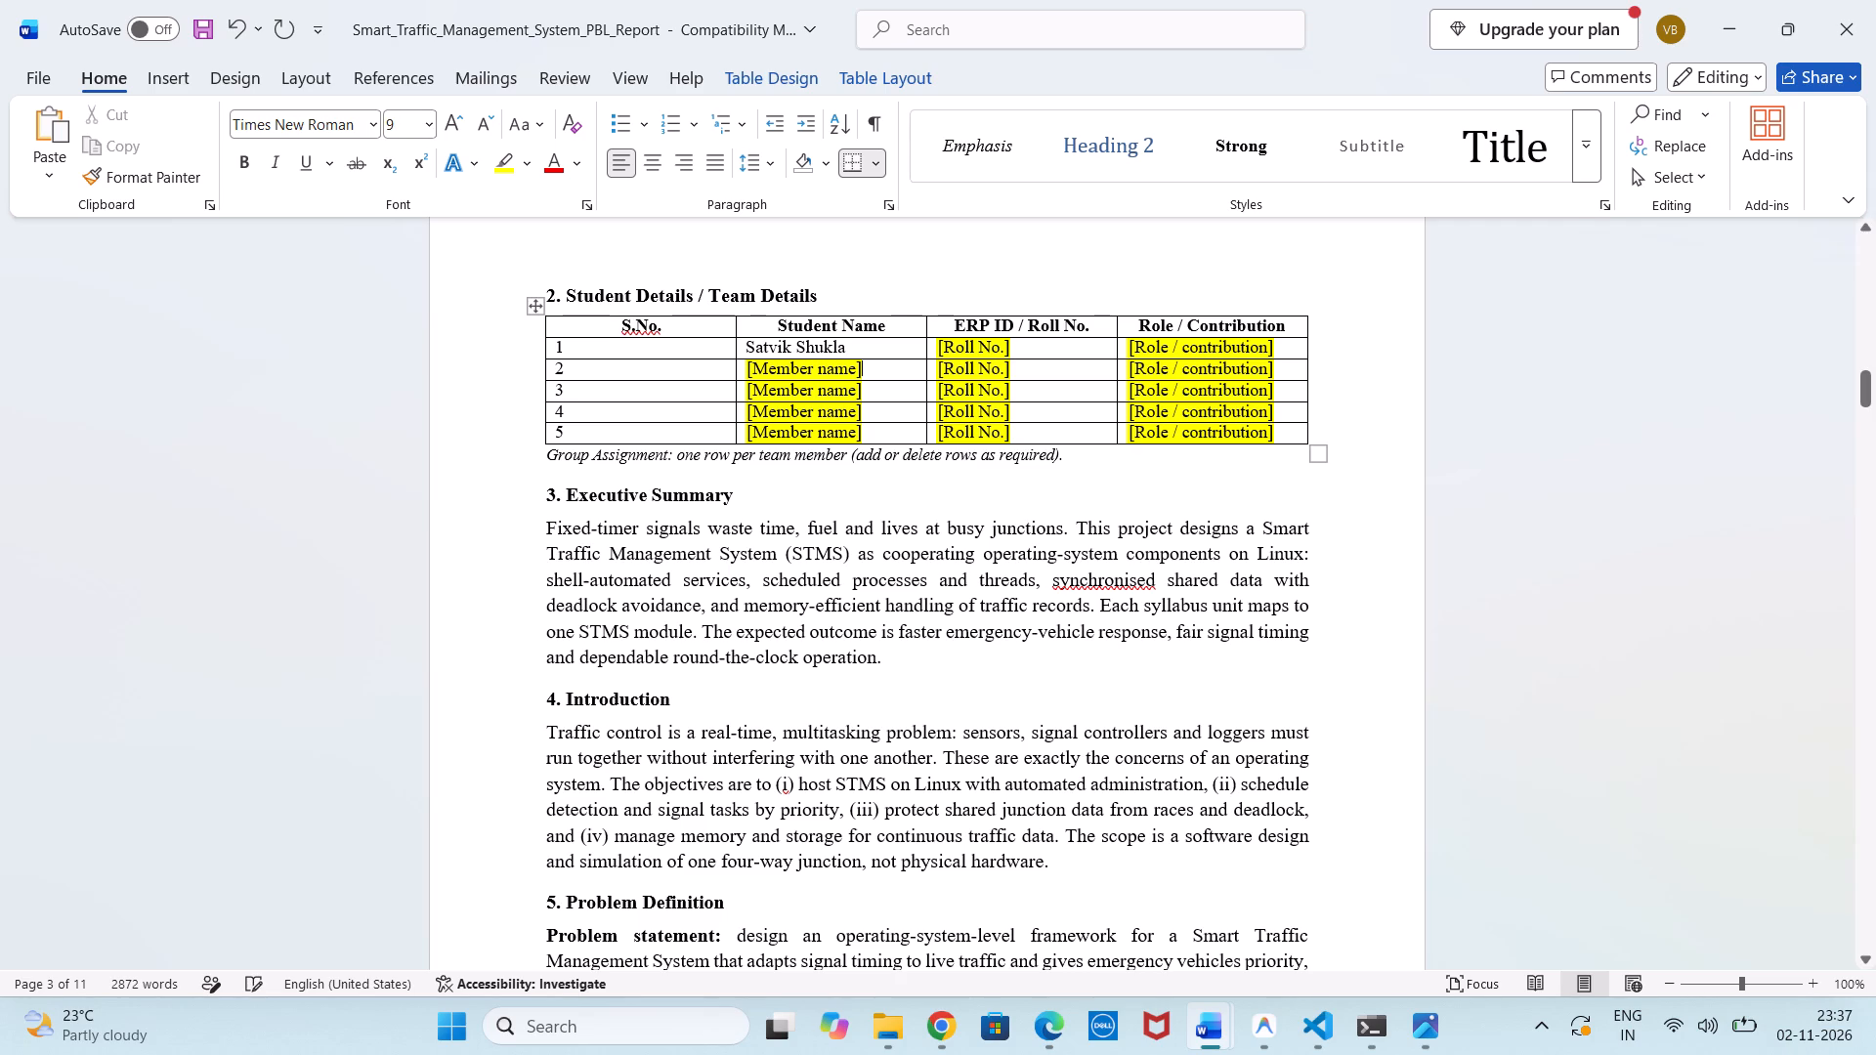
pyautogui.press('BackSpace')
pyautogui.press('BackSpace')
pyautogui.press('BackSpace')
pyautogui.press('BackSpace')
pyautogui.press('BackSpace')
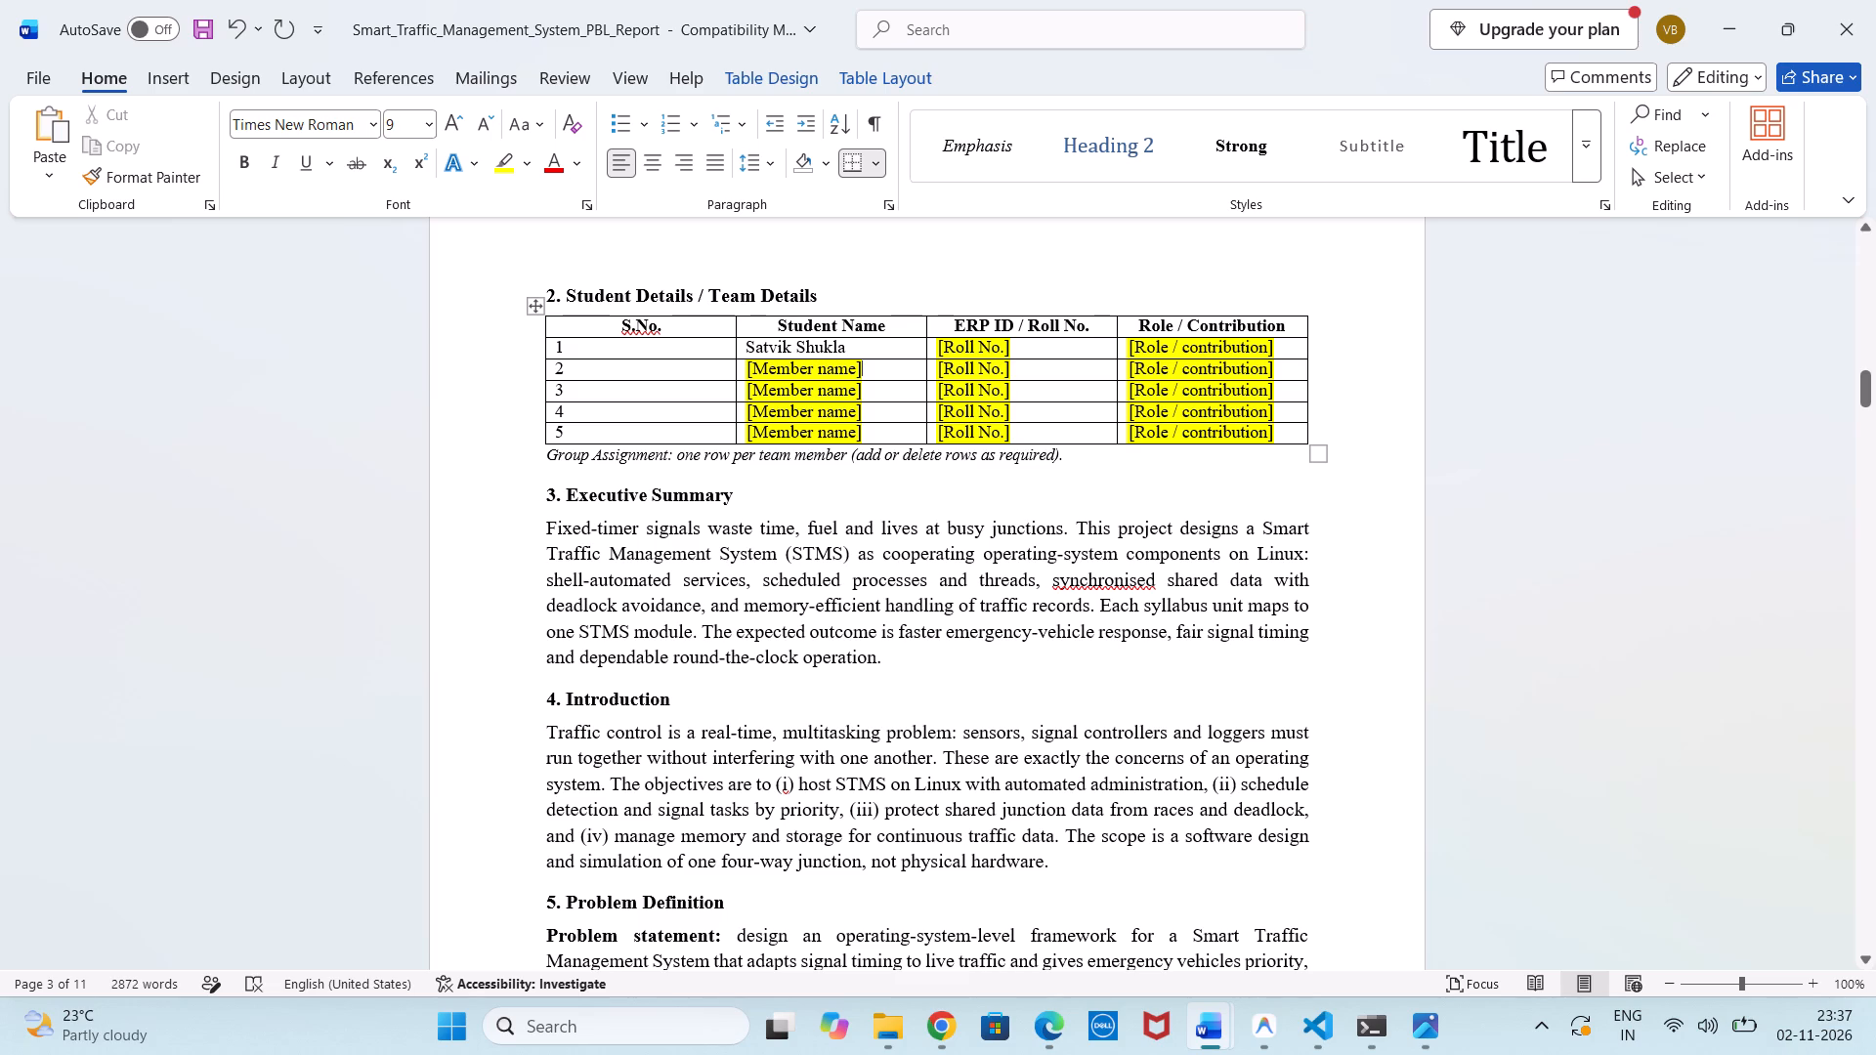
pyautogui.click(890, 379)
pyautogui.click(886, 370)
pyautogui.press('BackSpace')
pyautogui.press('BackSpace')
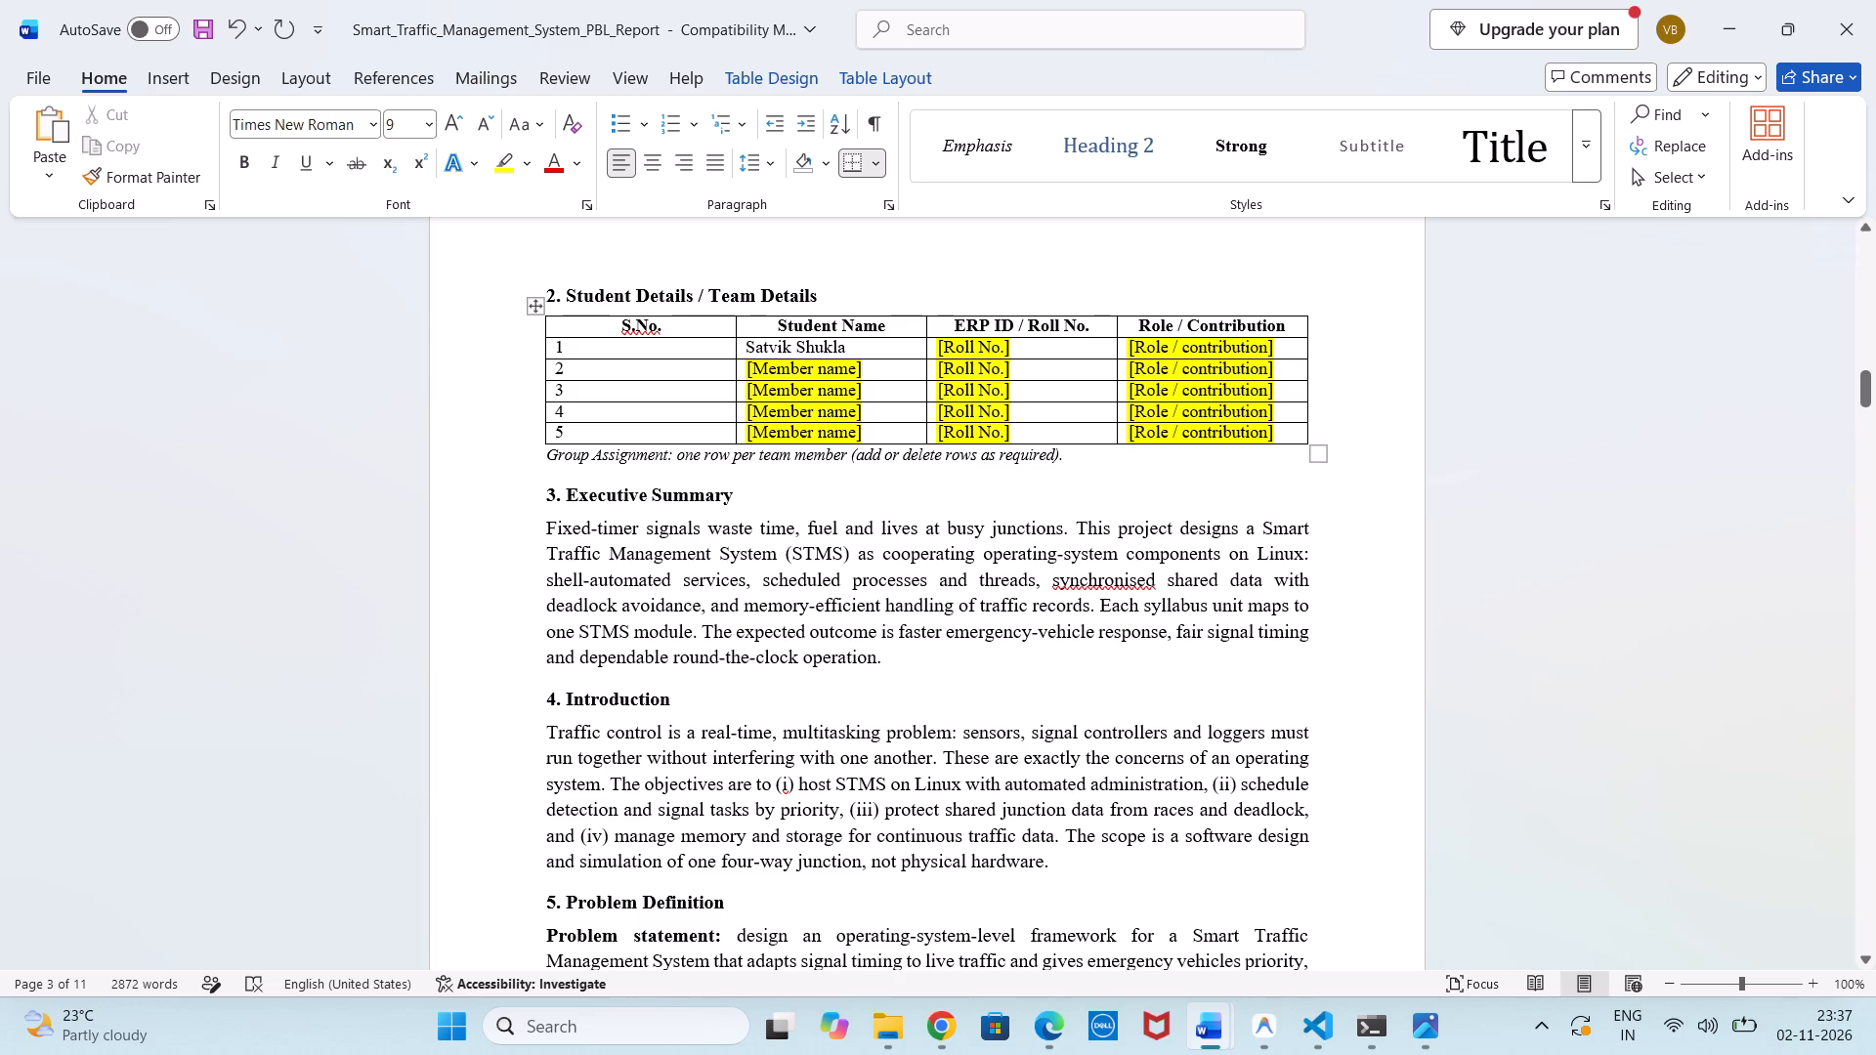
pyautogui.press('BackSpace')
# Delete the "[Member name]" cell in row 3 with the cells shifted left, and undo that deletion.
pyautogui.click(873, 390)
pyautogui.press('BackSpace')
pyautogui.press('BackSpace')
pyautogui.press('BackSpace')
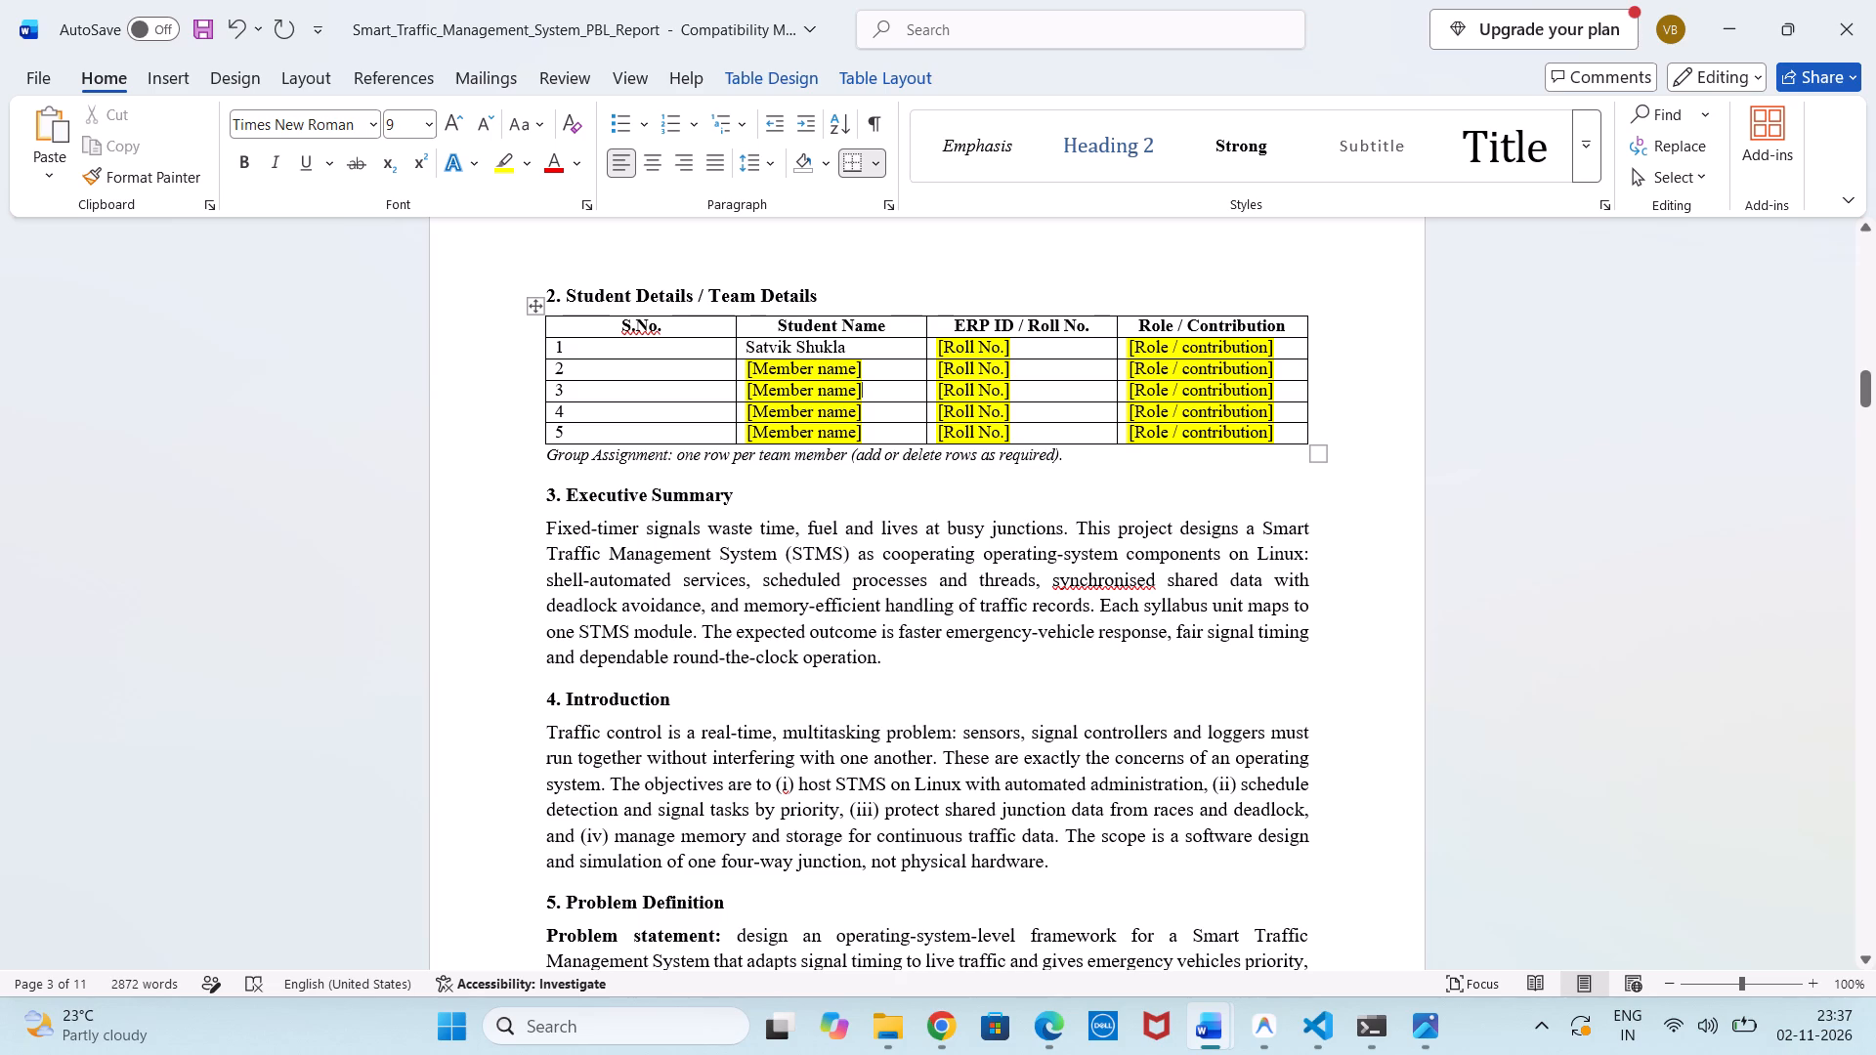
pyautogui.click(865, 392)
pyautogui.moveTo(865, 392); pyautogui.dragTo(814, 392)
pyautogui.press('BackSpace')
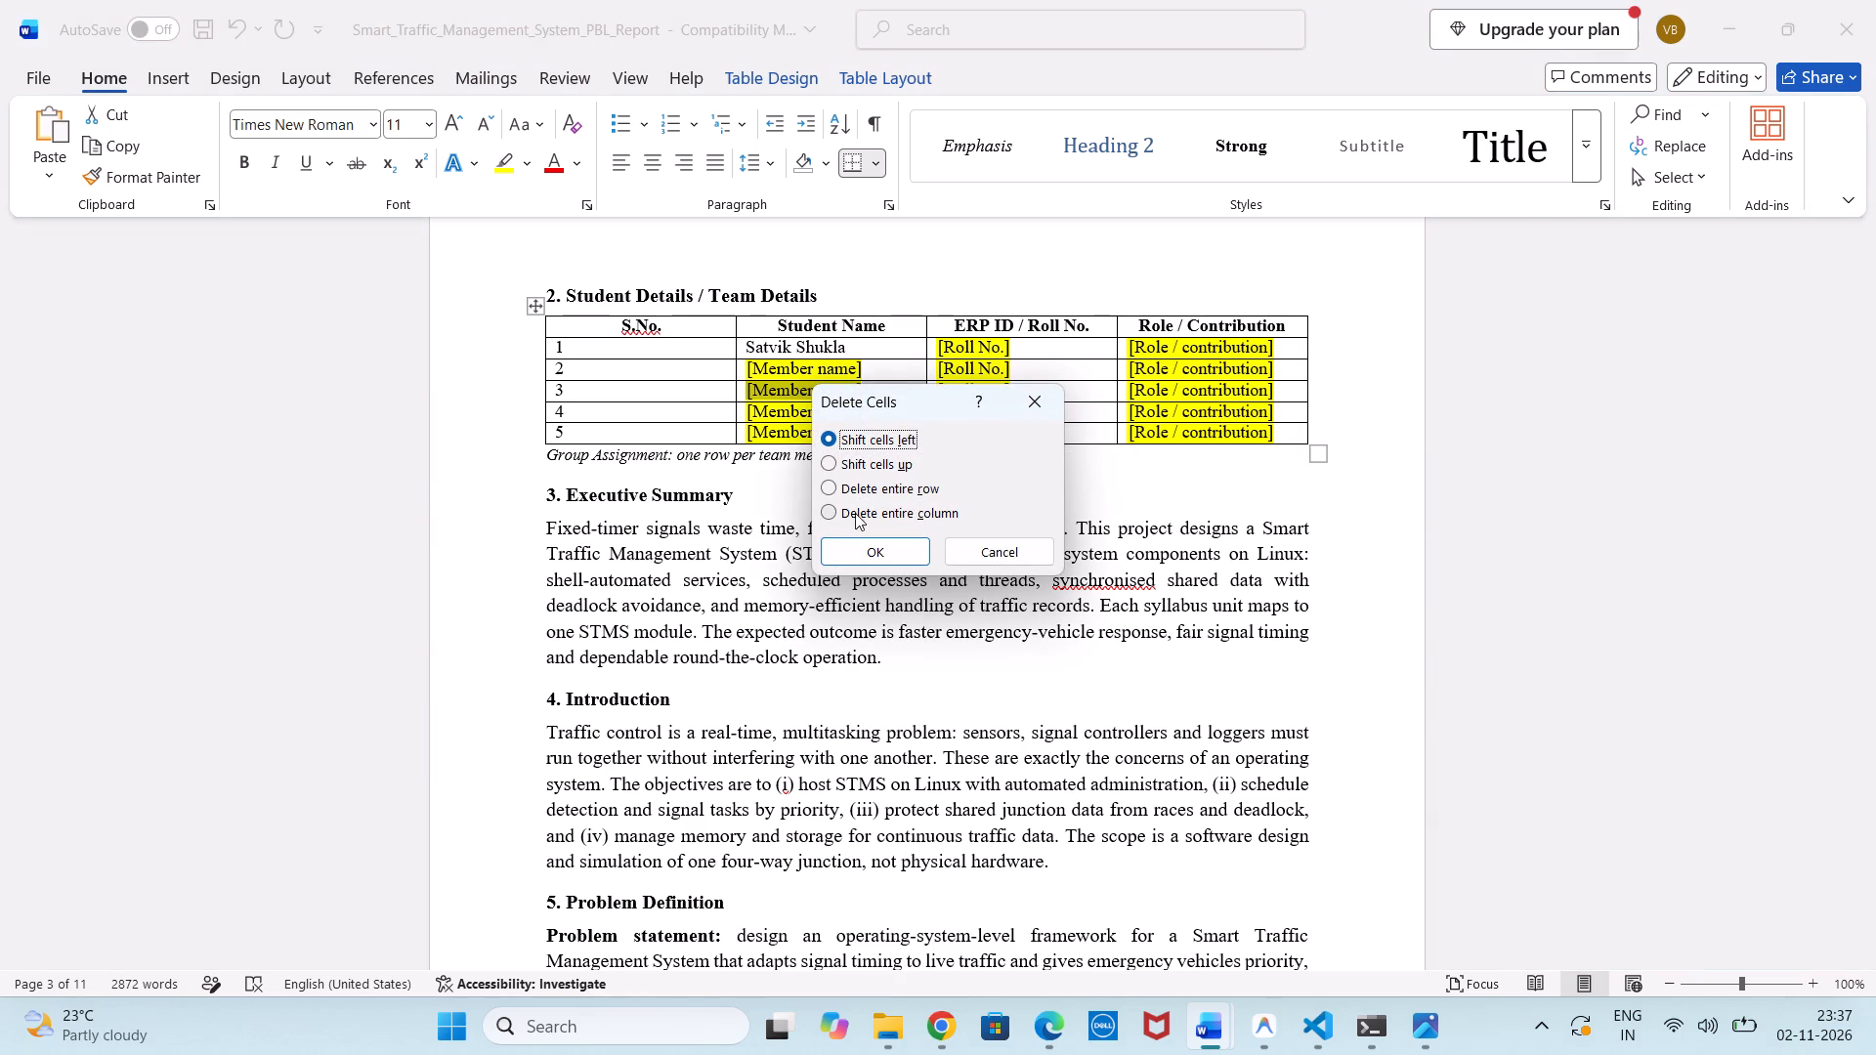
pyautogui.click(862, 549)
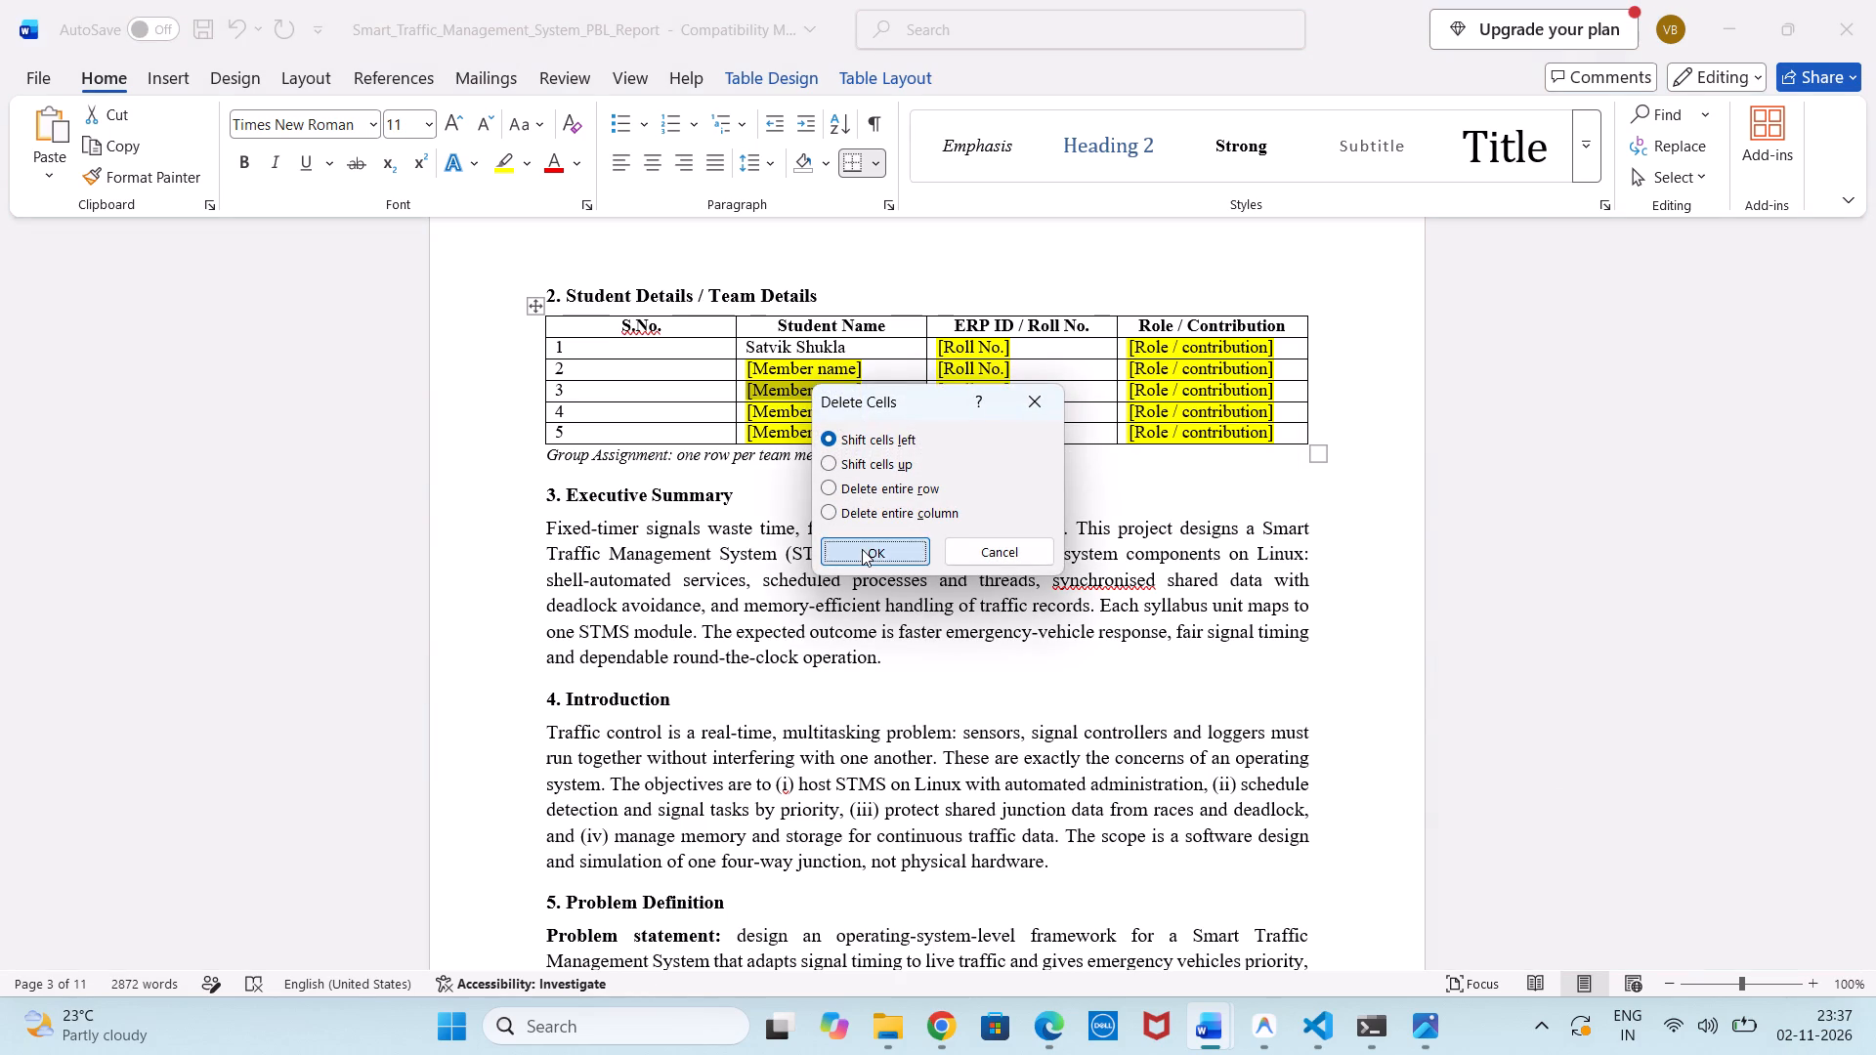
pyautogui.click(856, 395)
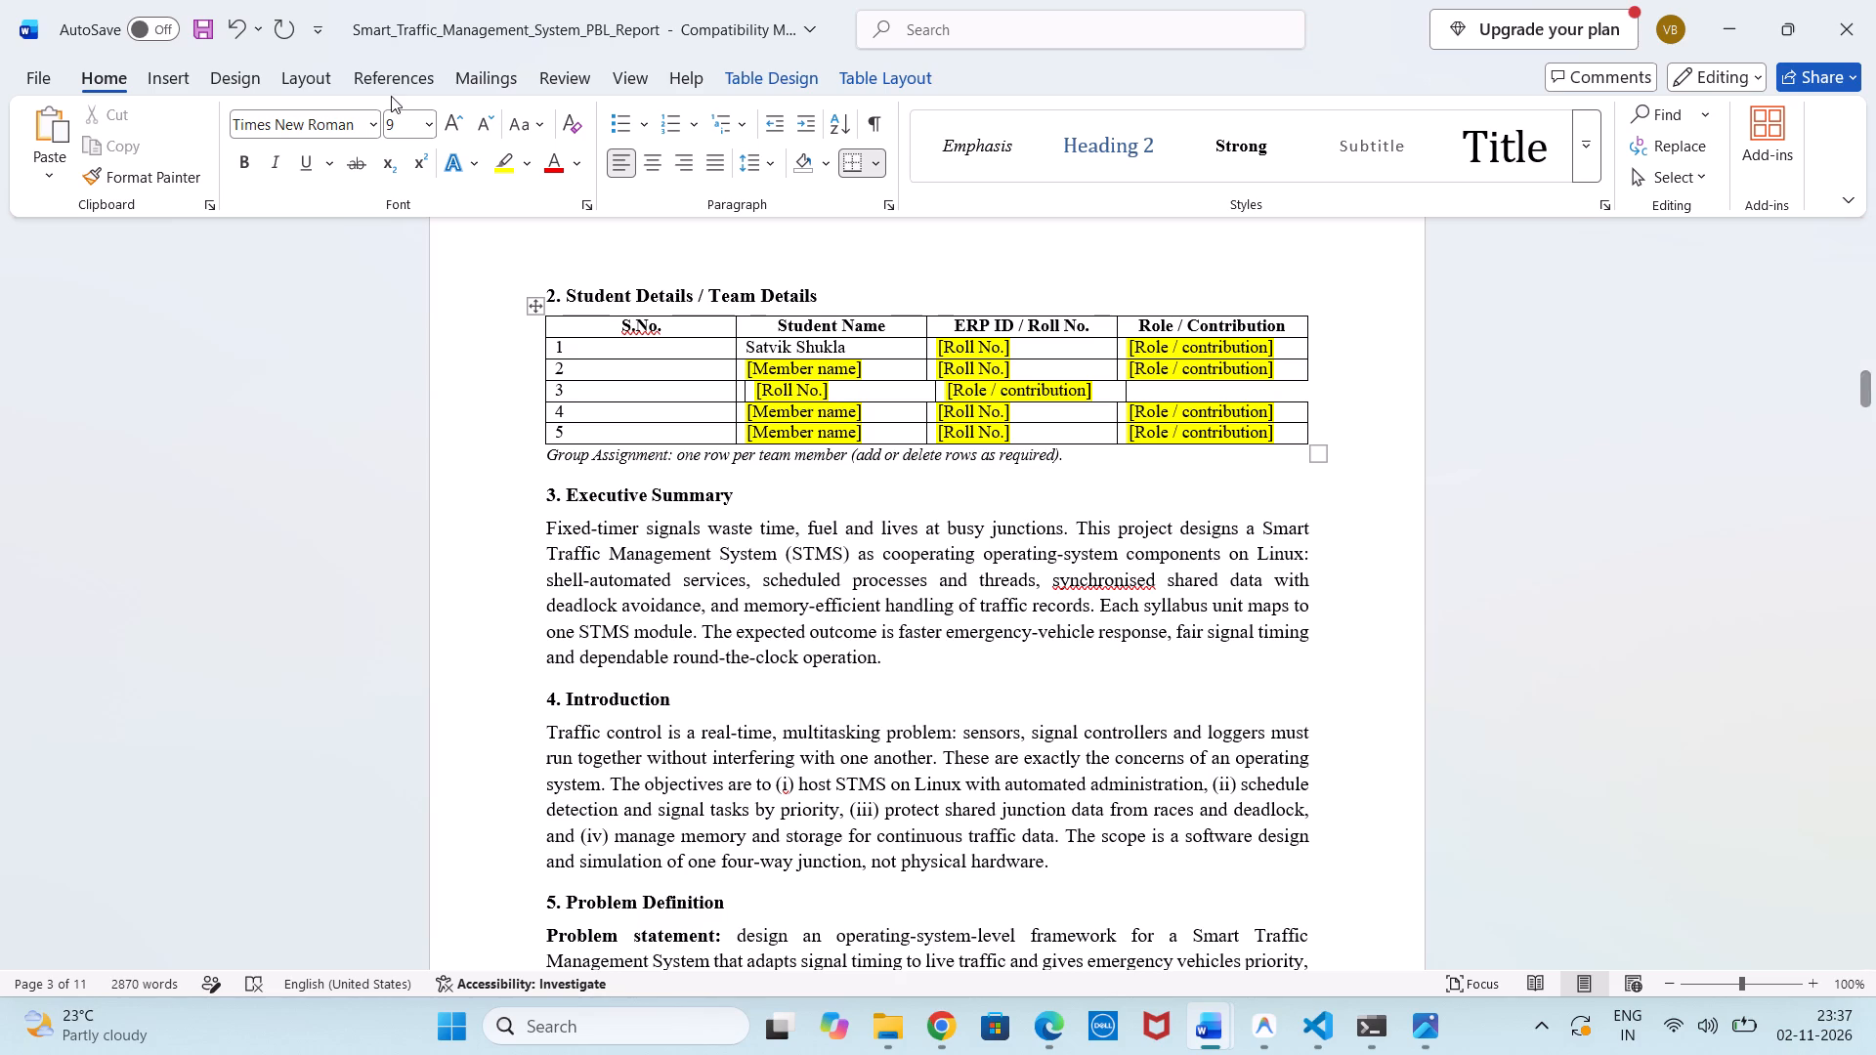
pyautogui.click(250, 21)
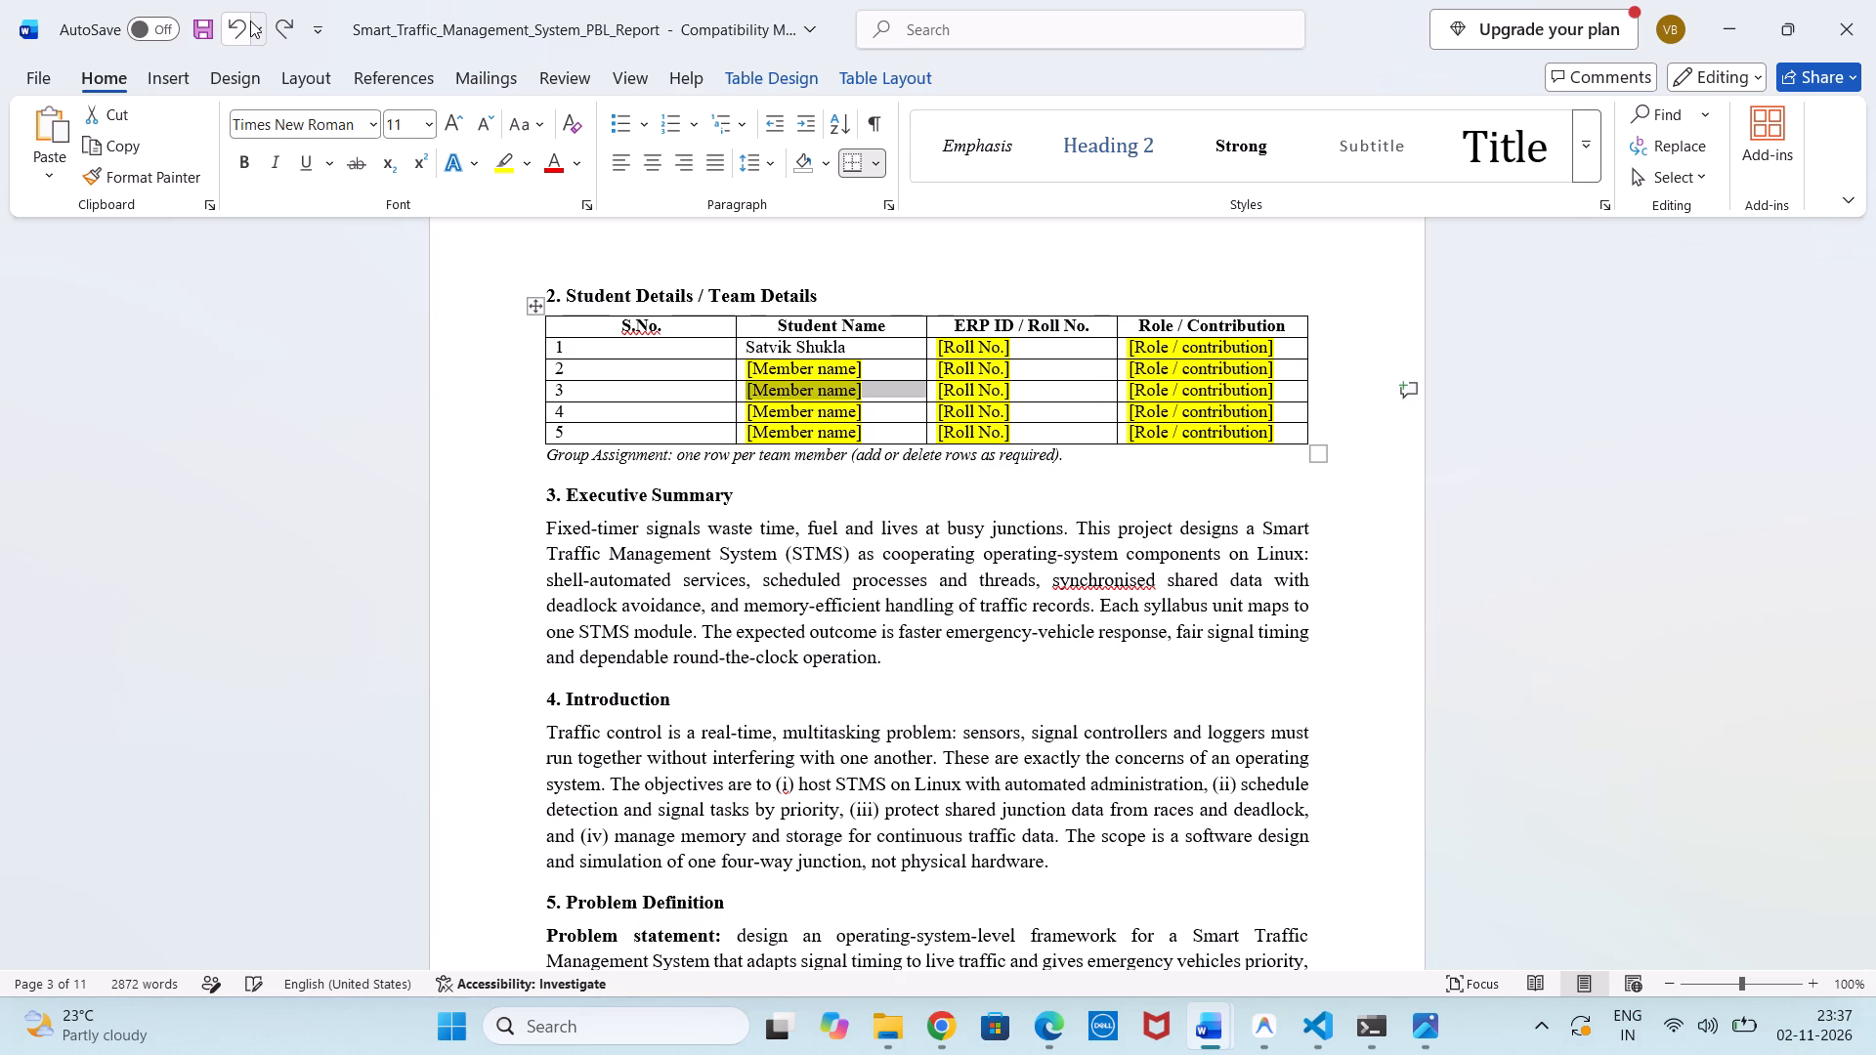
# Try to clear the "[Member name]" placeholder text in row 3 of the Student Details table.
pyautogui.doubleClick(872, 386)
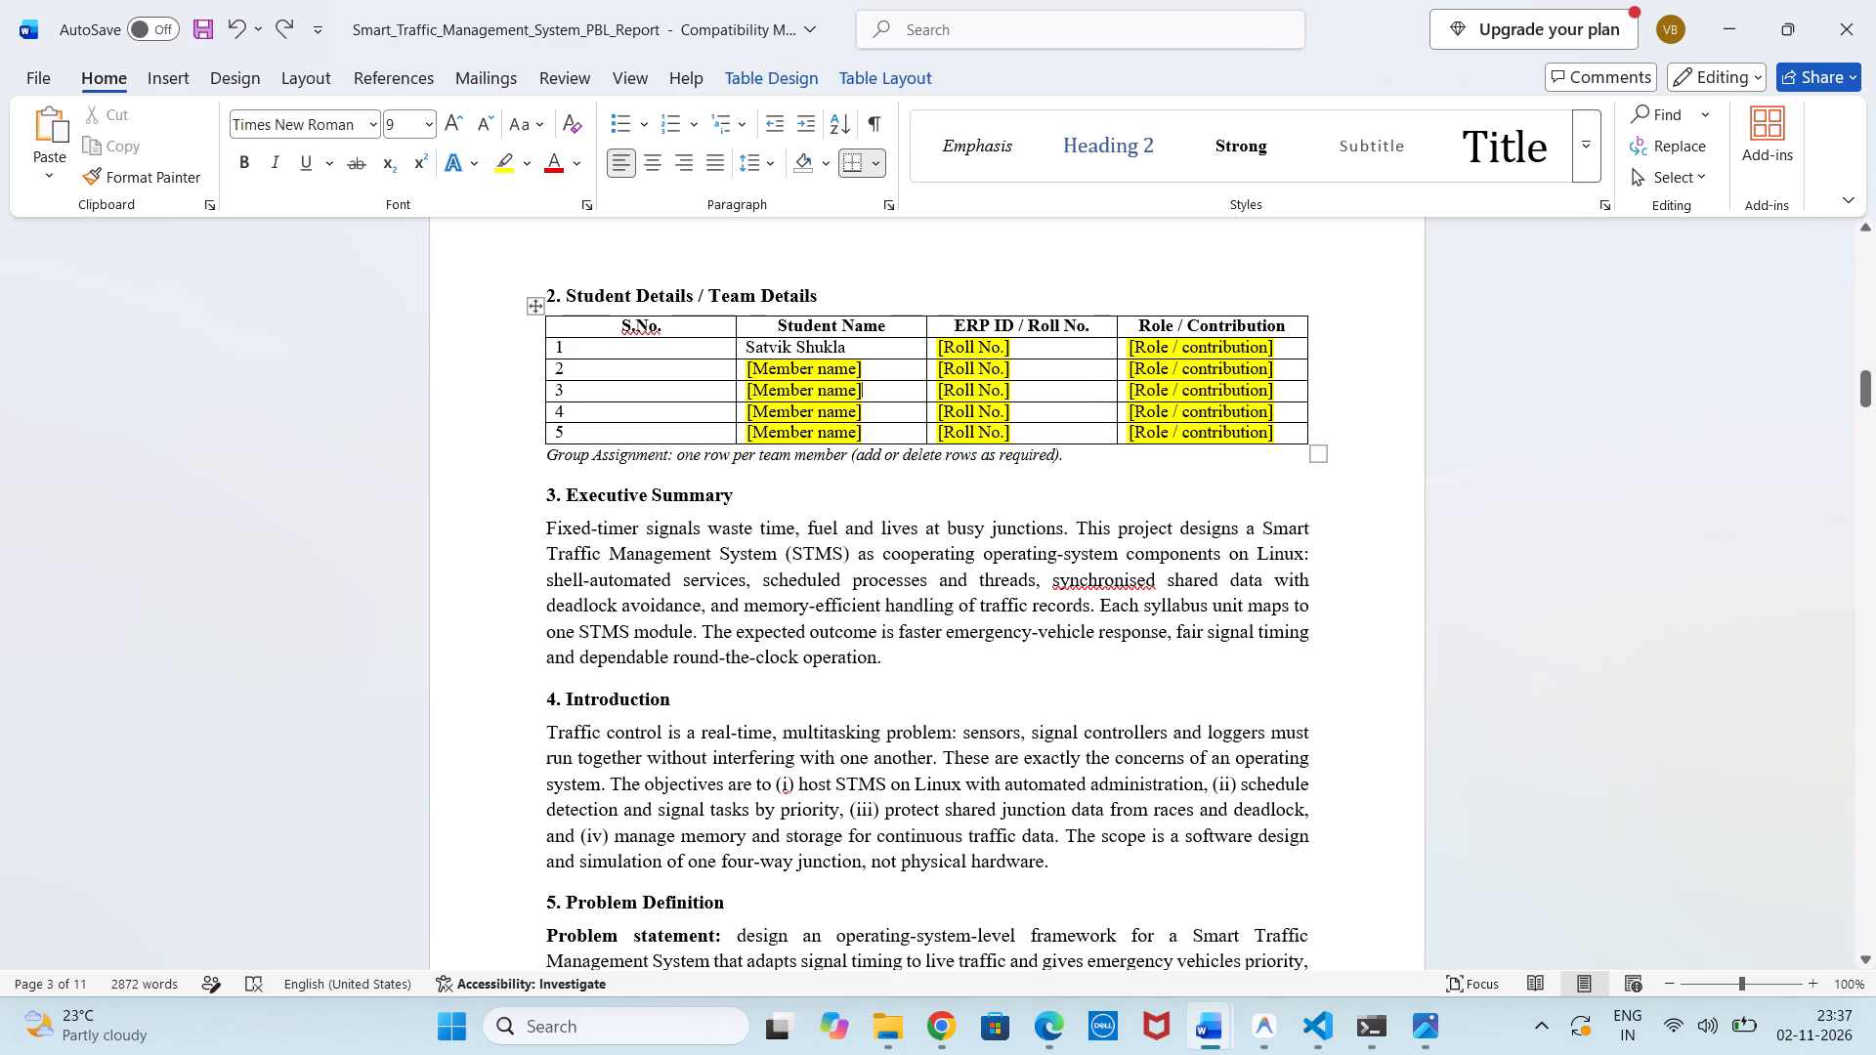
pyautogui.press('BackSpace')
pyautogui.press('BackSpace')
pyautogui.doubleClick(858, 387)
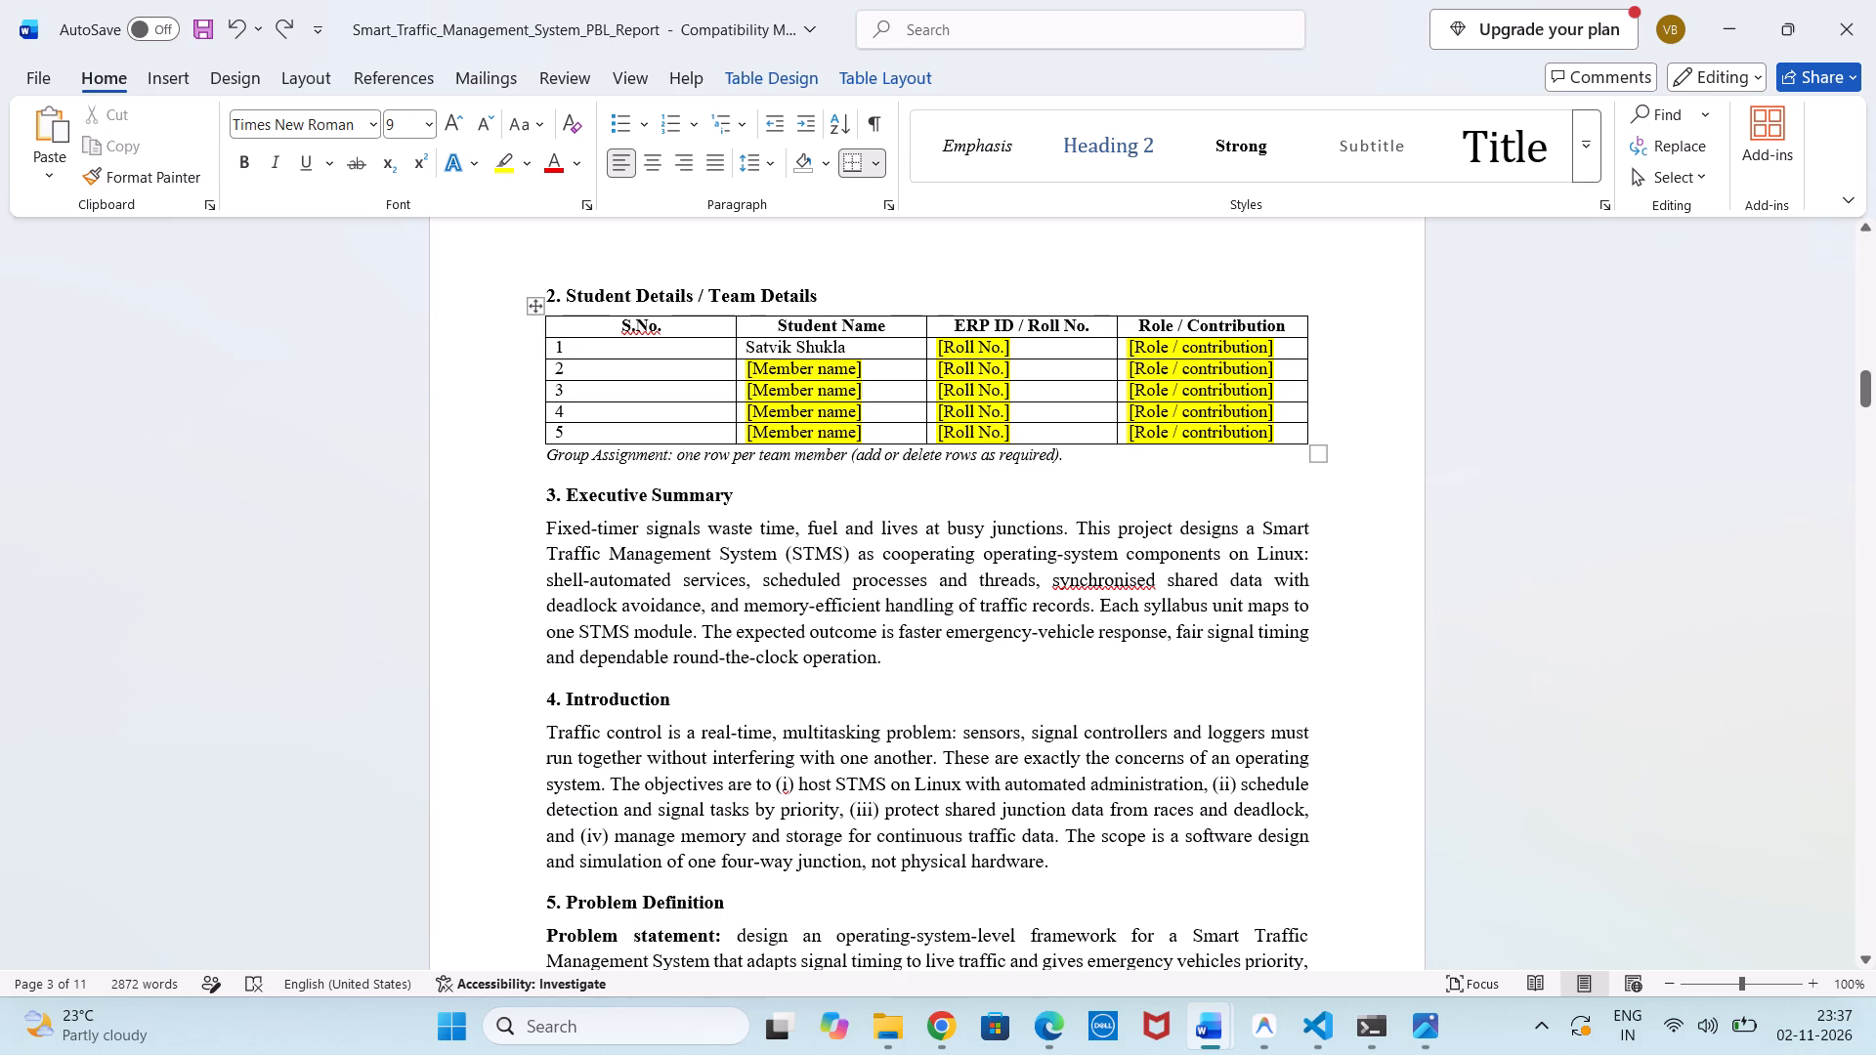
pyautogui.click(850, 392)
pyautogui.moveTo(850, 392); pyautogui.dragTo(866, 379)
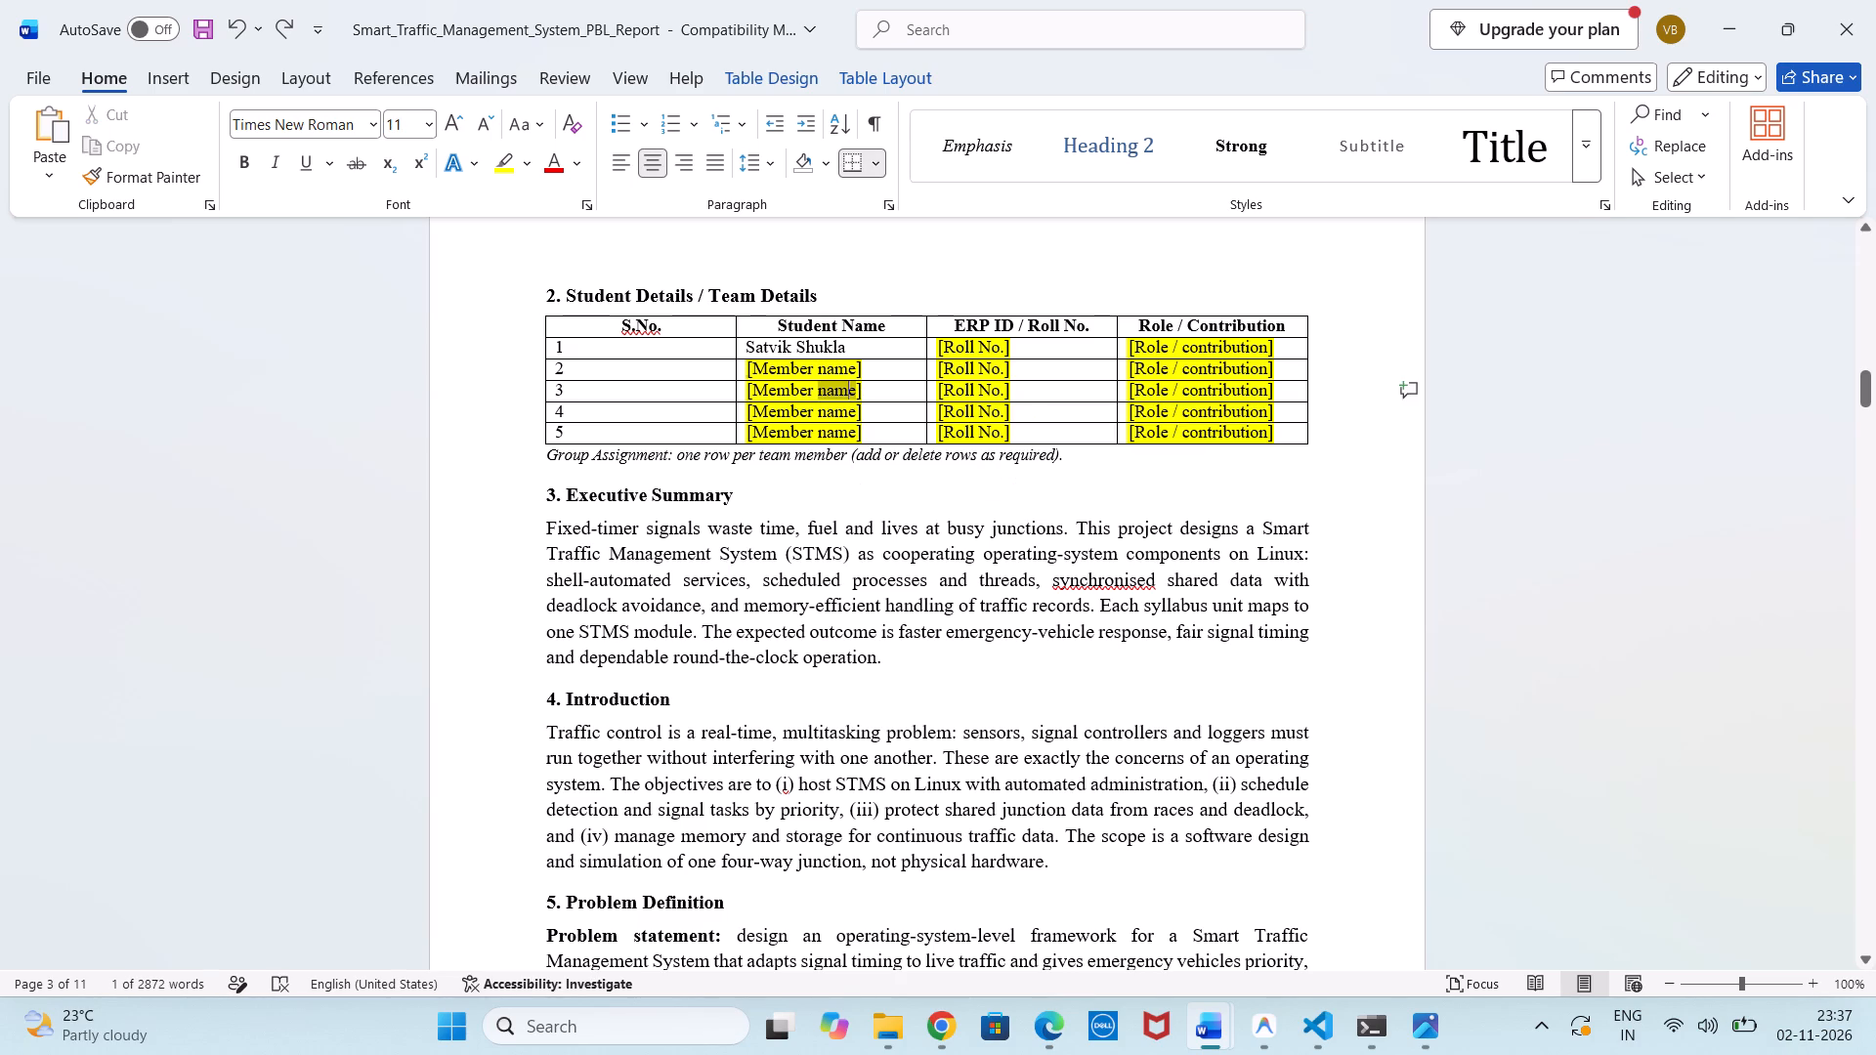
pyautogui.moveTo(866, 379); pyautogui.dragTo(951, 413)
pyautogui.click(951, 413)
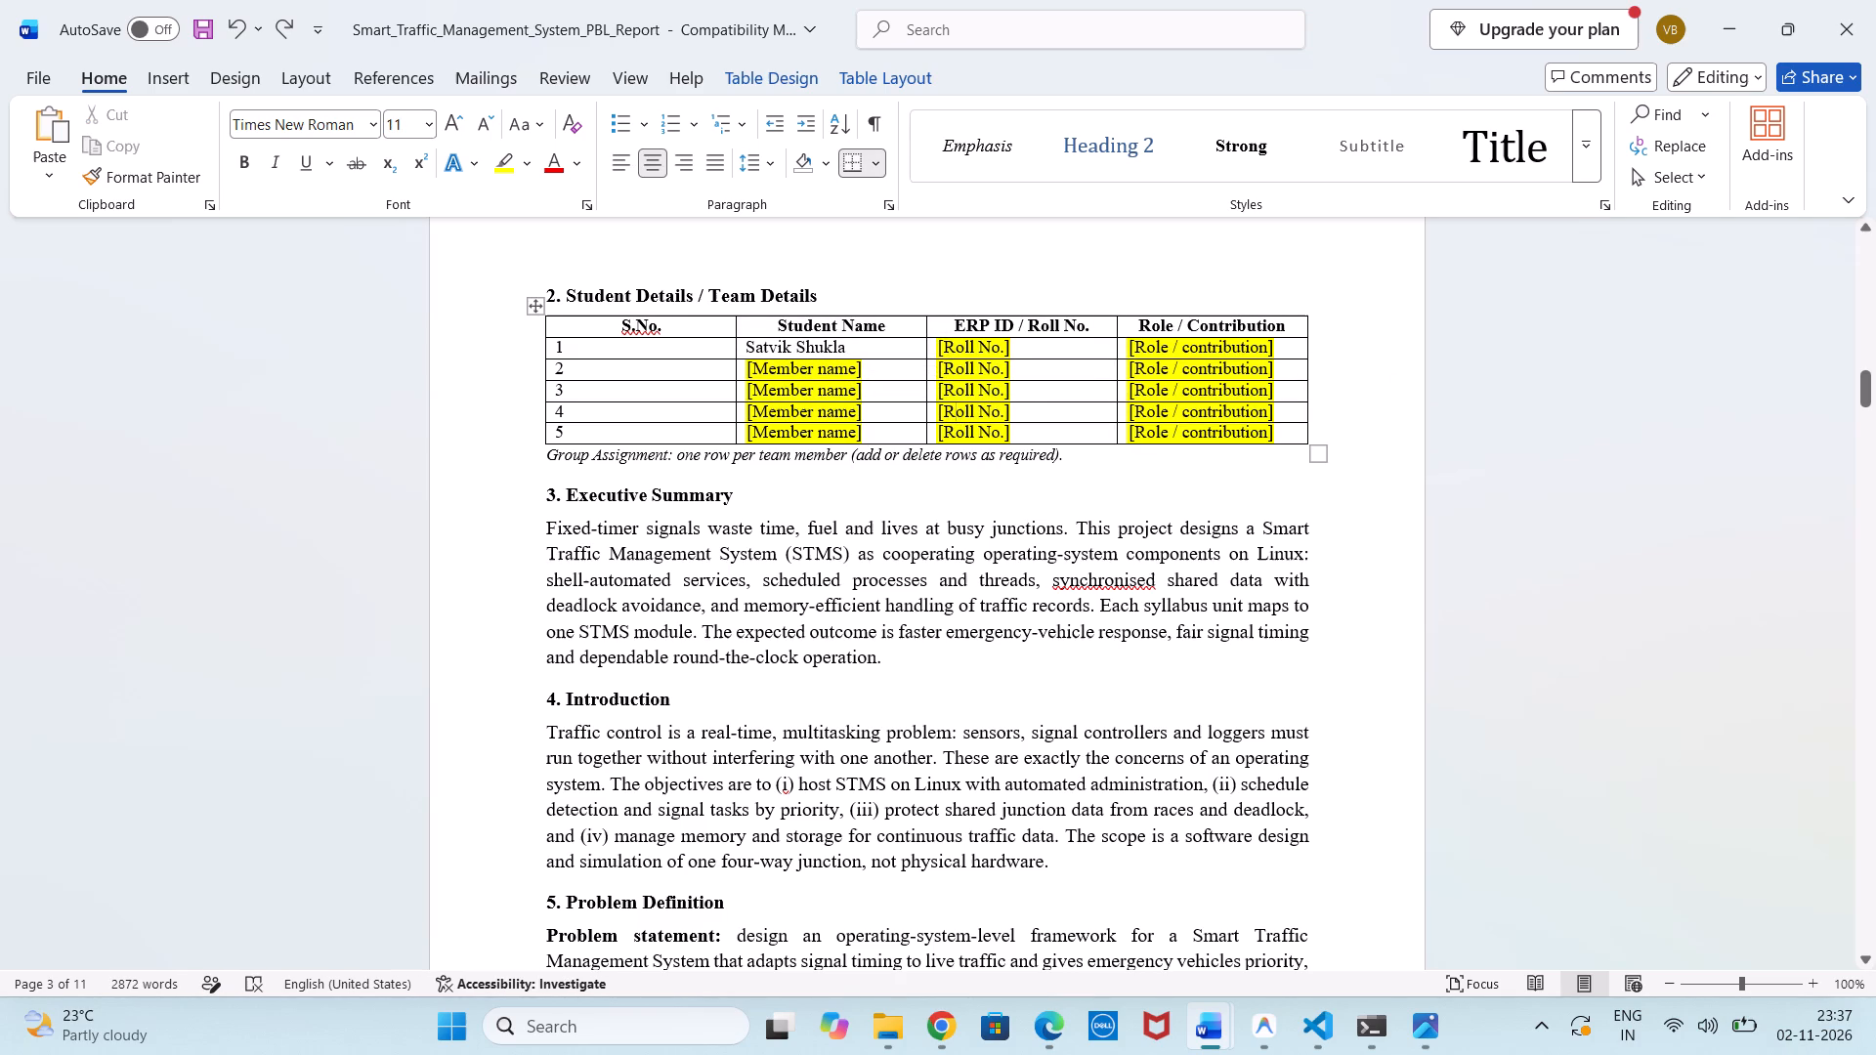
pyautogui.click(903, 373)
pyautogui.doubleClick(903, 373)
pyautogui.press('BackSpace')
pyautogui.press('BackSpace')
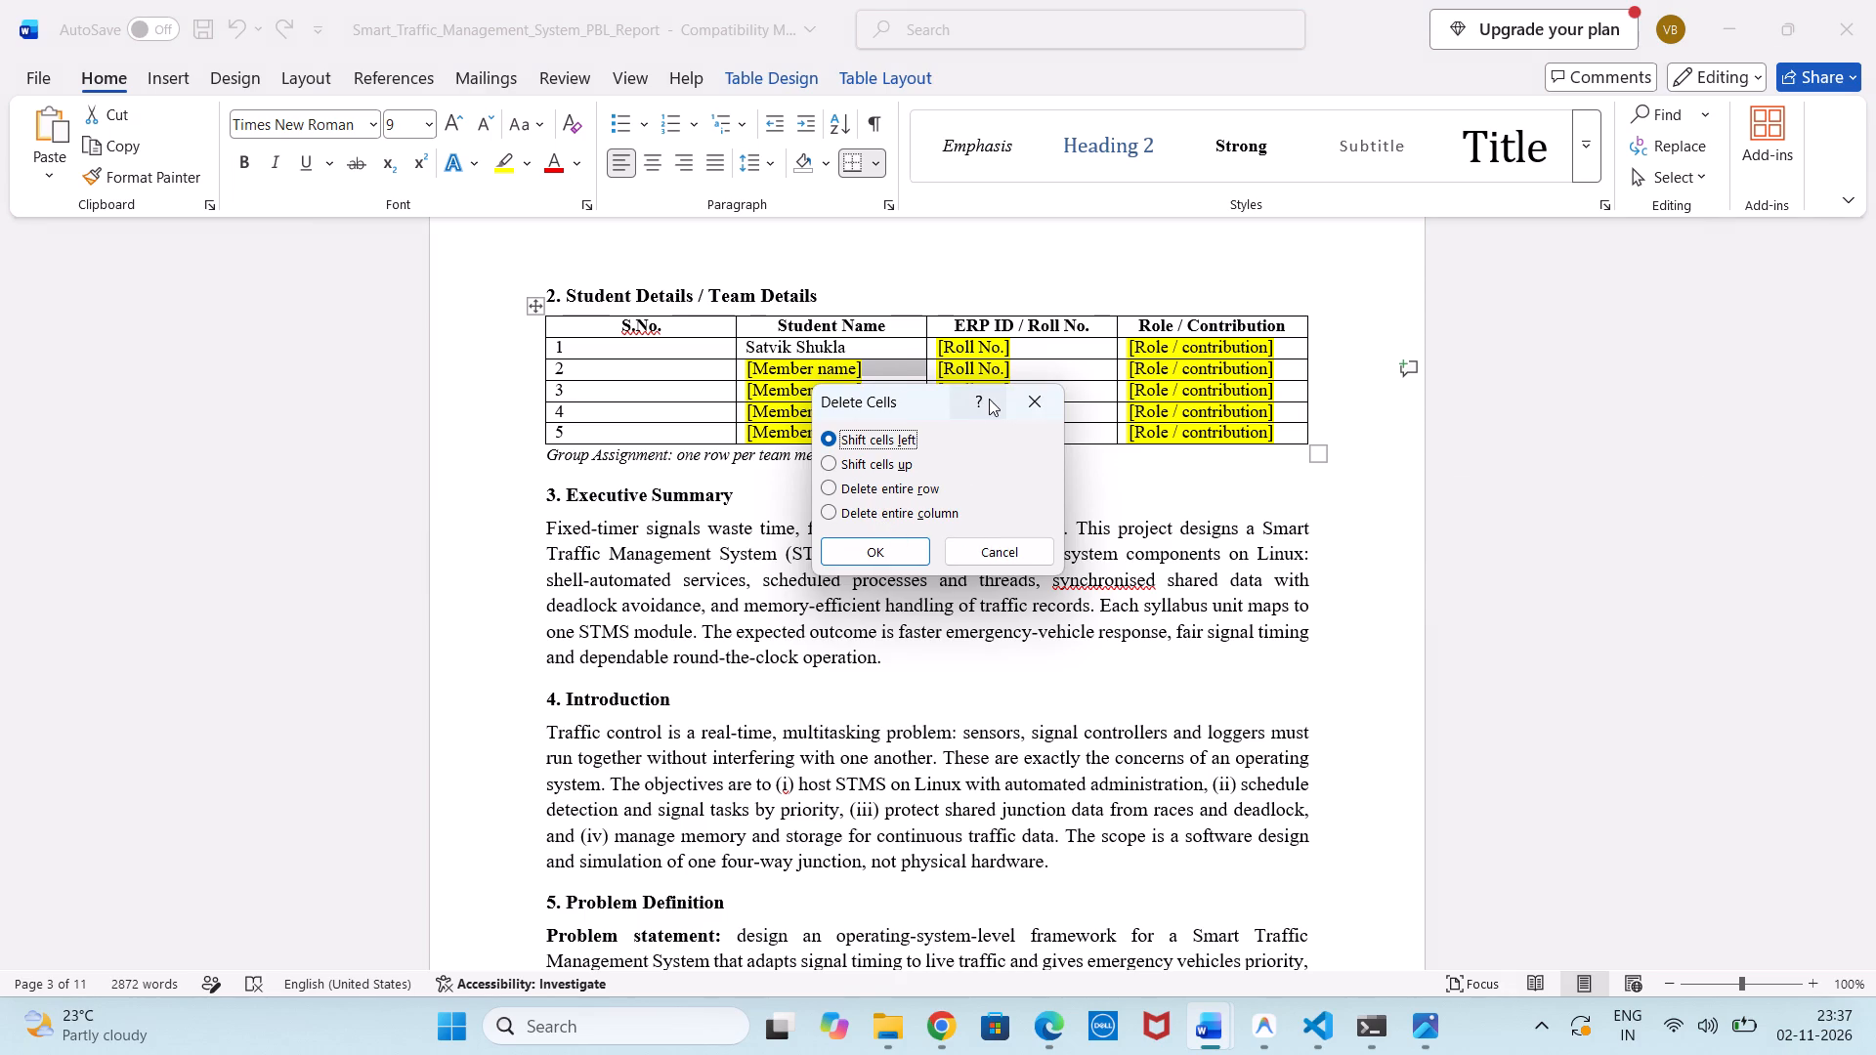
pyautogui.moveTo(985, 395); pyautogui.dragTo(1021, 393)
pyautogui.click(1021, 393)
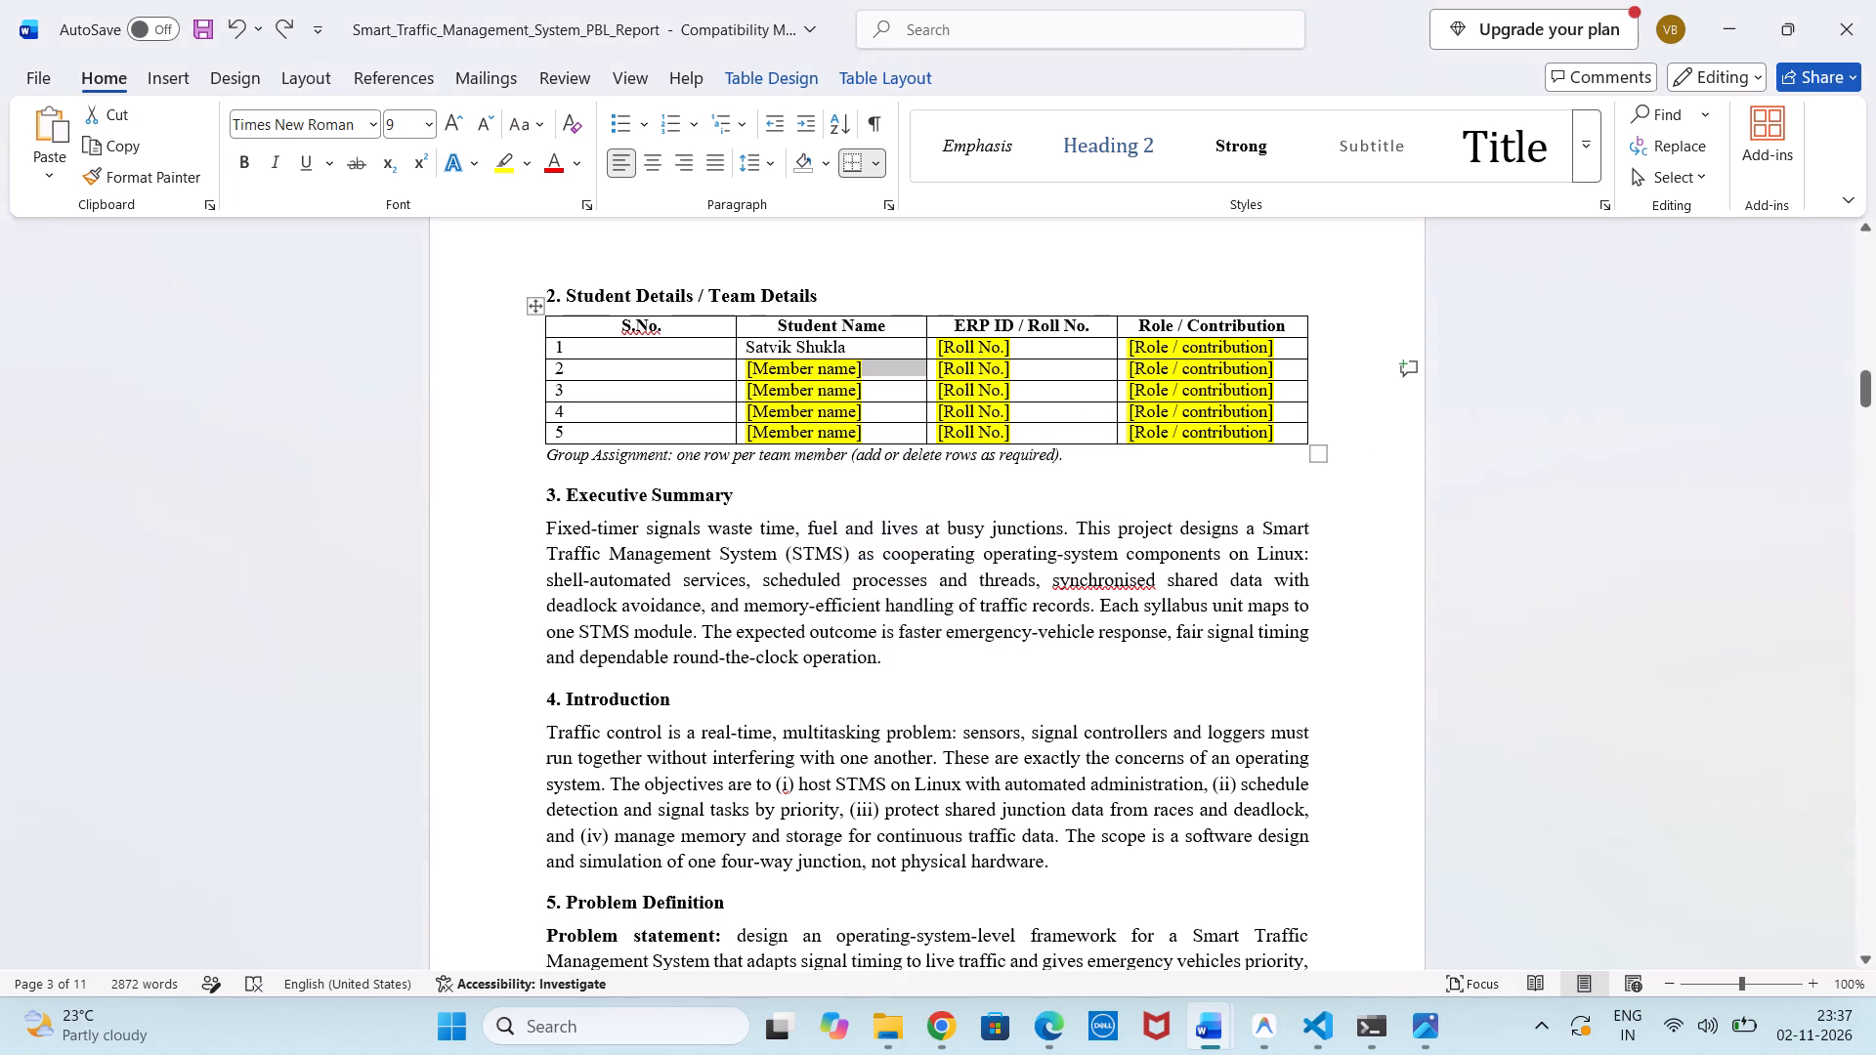
# Delete the "[Member name" placeholder text before the closing bracket in row 2 of the Student Details / Team Details table.
pyautogui.tripleClick(864, 364)
pyautogui.doubleClick(864, 364)
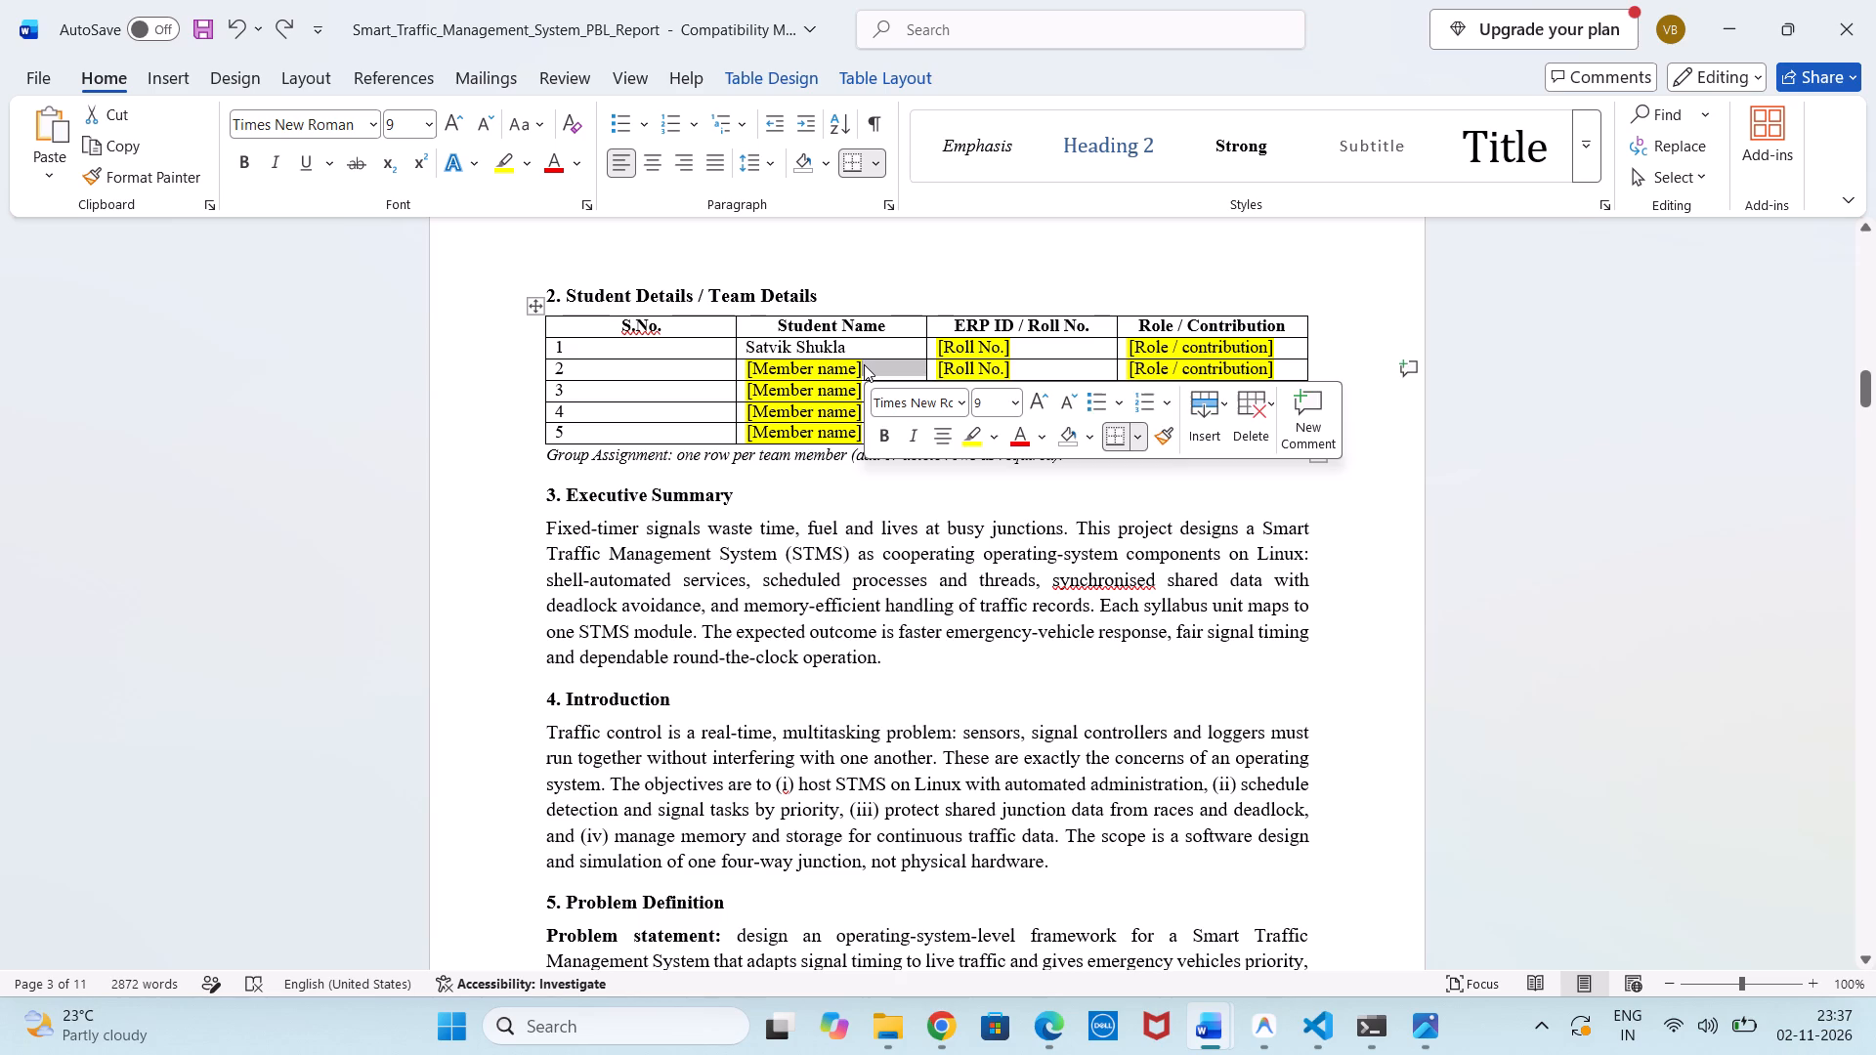
pyautogui.doubleClick(835, 364)
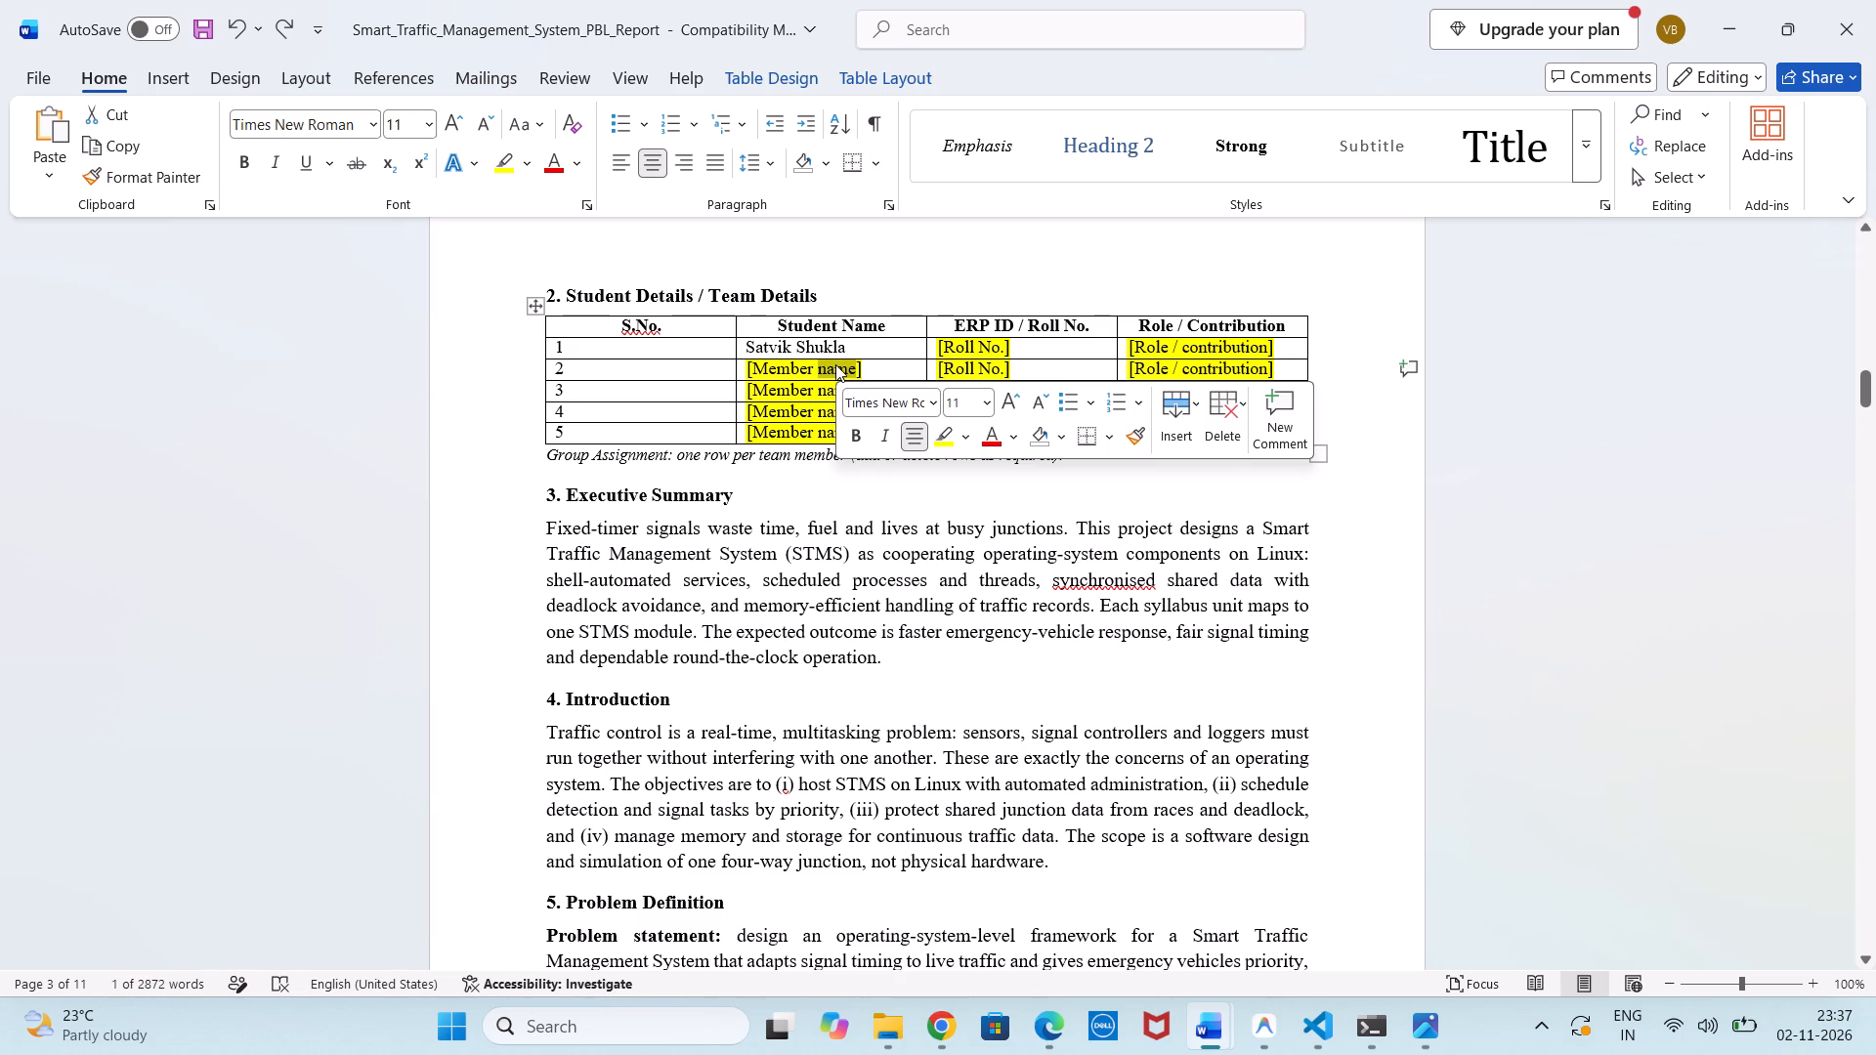
pyautogui.press('BackSpace')
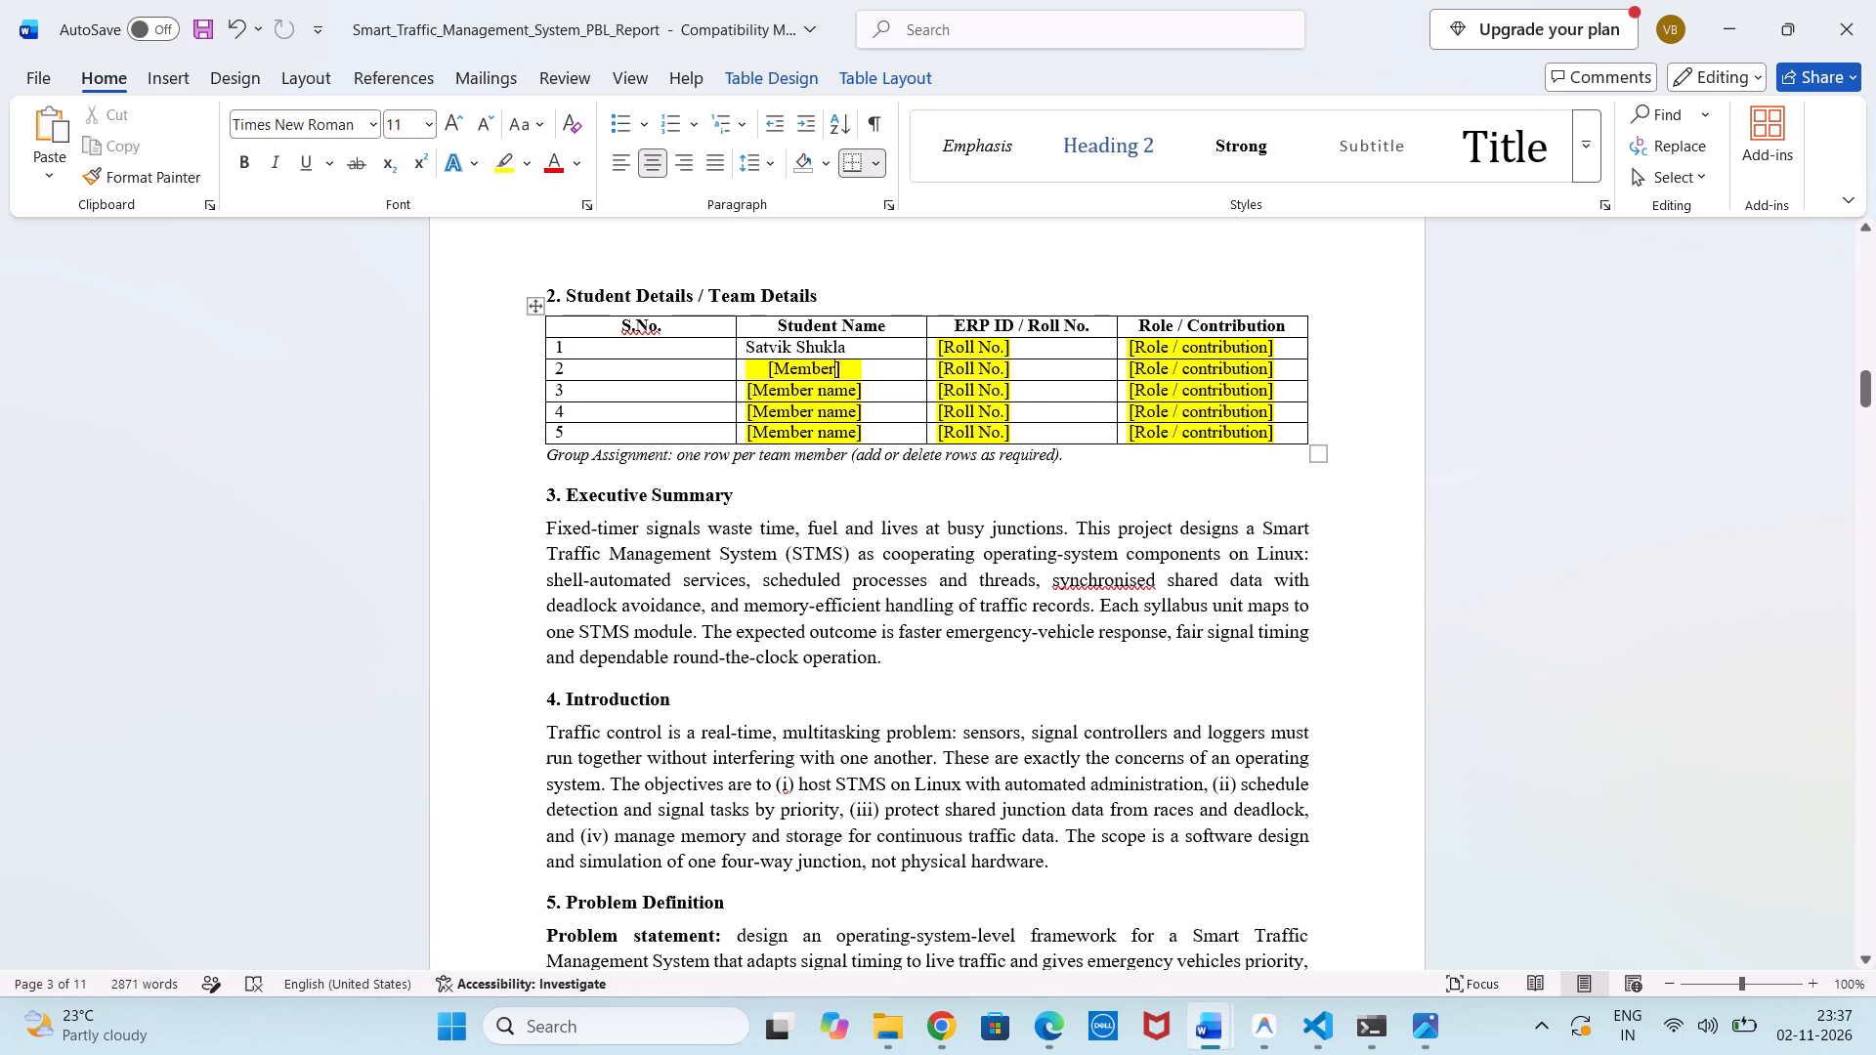
pyautogui.press('BackSpace')
pyautogui.press('BackSpace')
pyautogui.press('BackSpace')
pyautogui.press('BackSpace')
pyautogui.press('BackSpace')
pyautogui.press('BackSpace')
pyautogui.press('BackSpace')
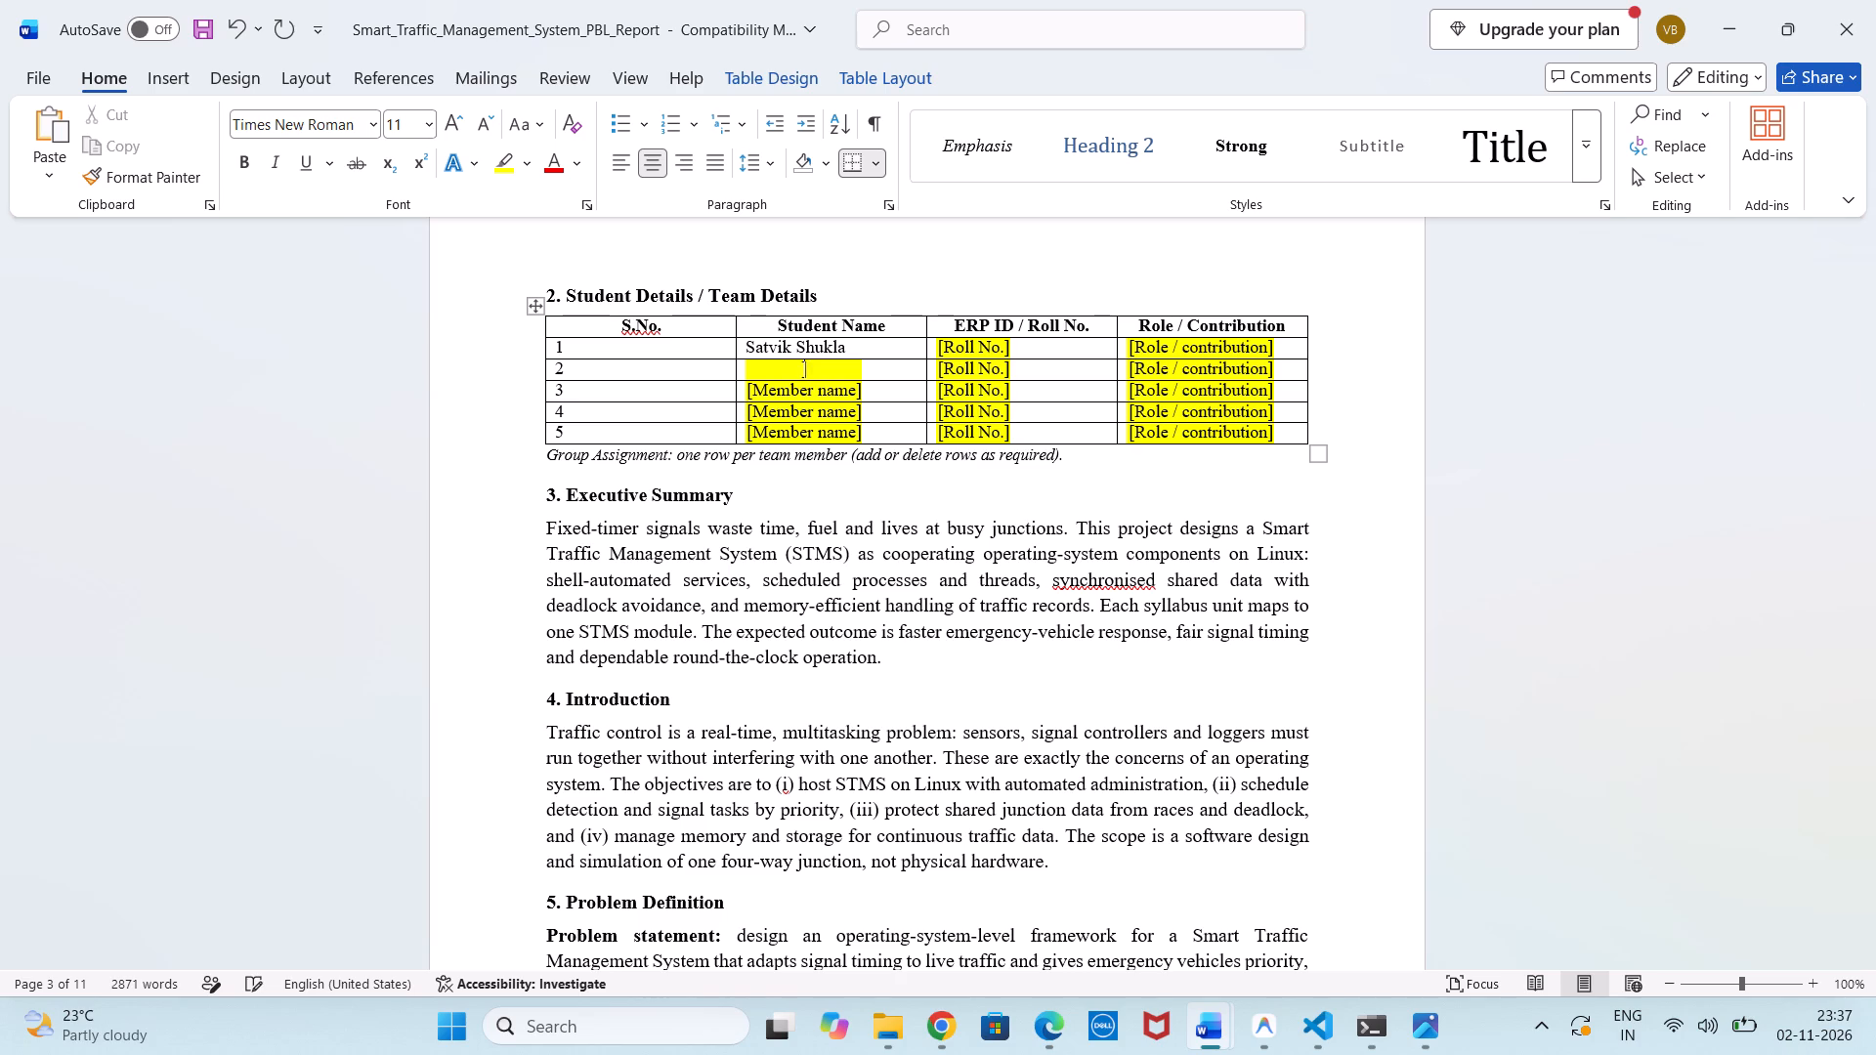
pyautogui.press('BackSpace')
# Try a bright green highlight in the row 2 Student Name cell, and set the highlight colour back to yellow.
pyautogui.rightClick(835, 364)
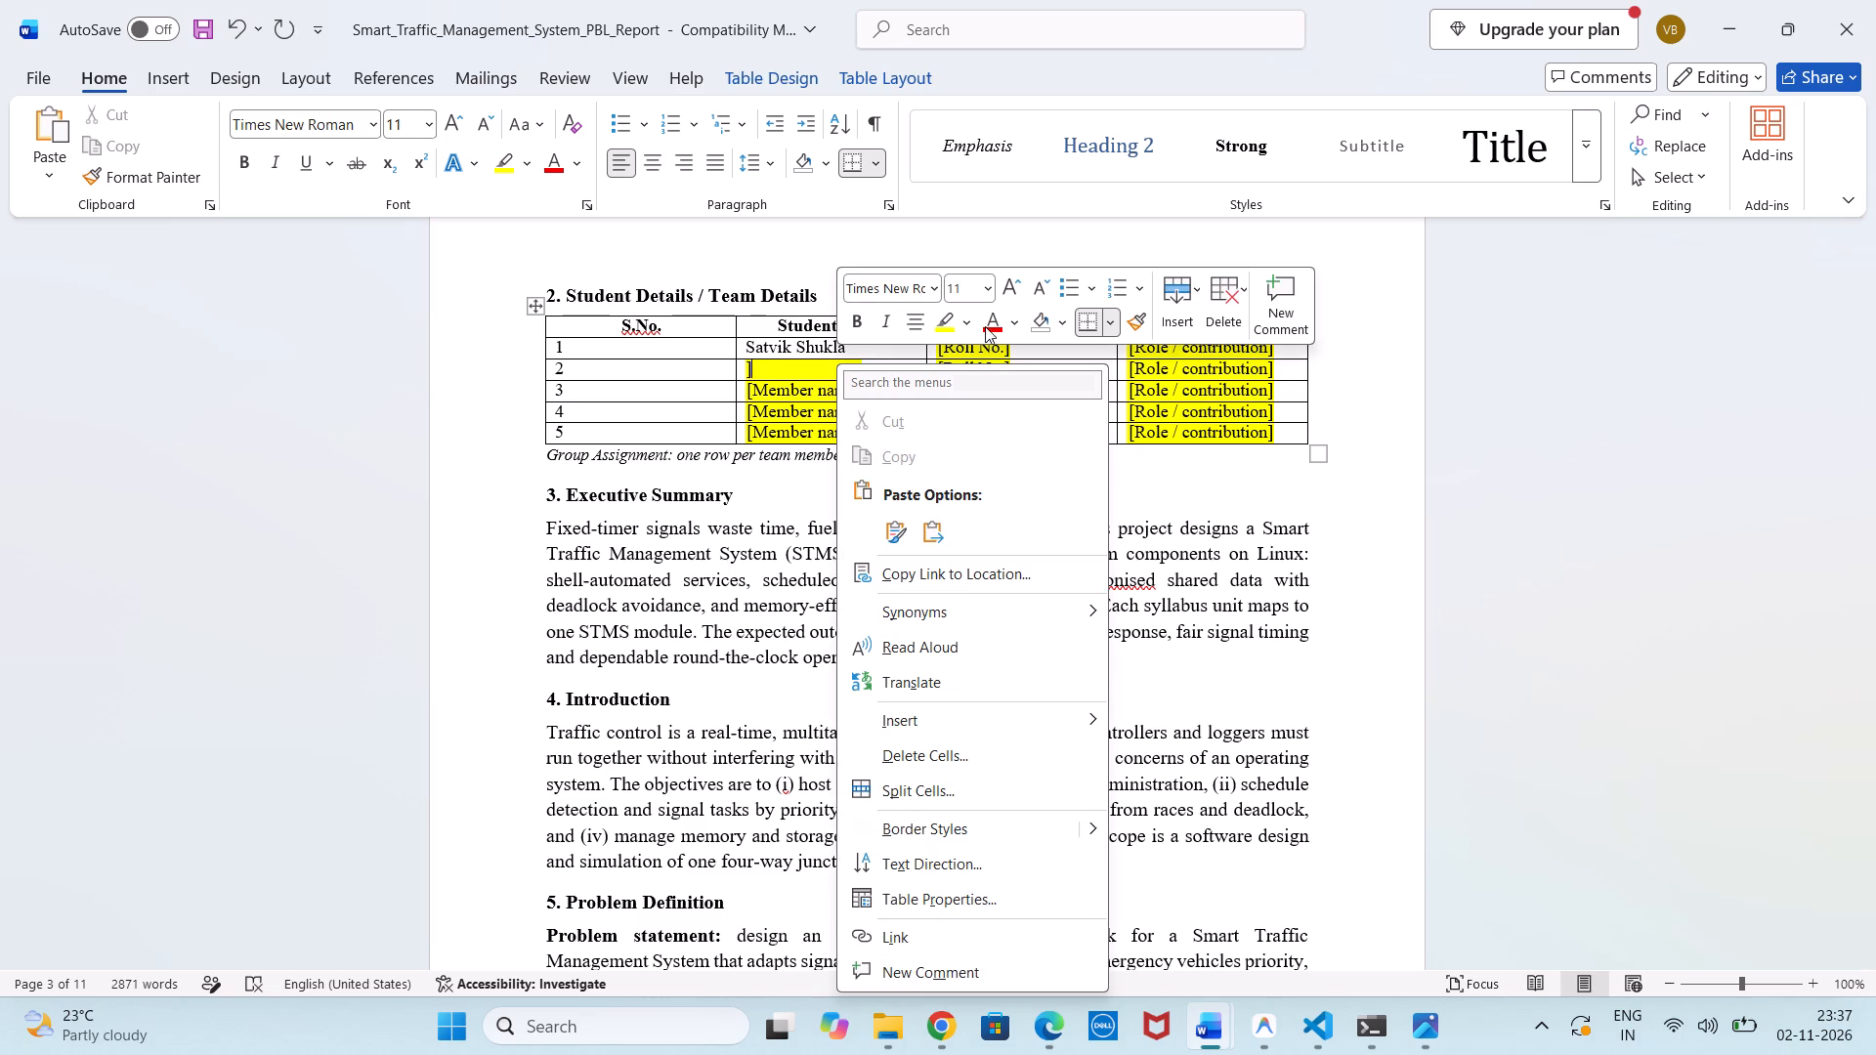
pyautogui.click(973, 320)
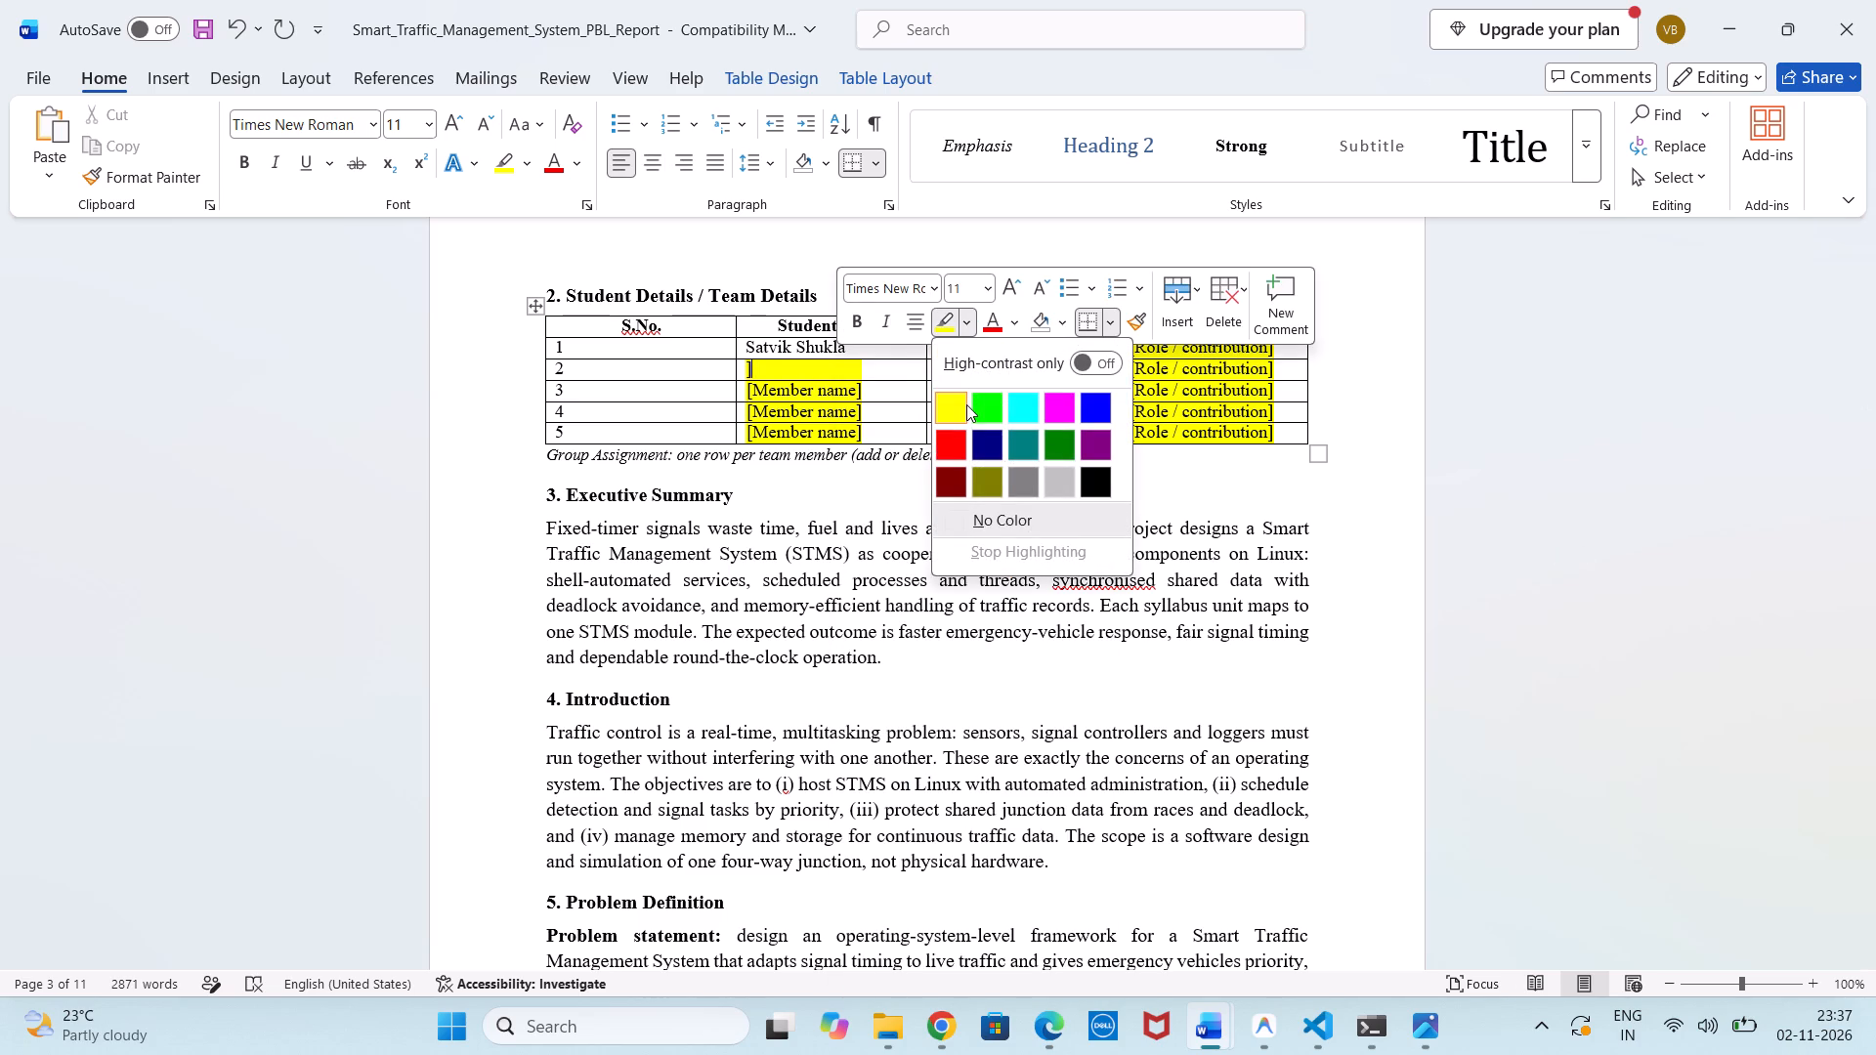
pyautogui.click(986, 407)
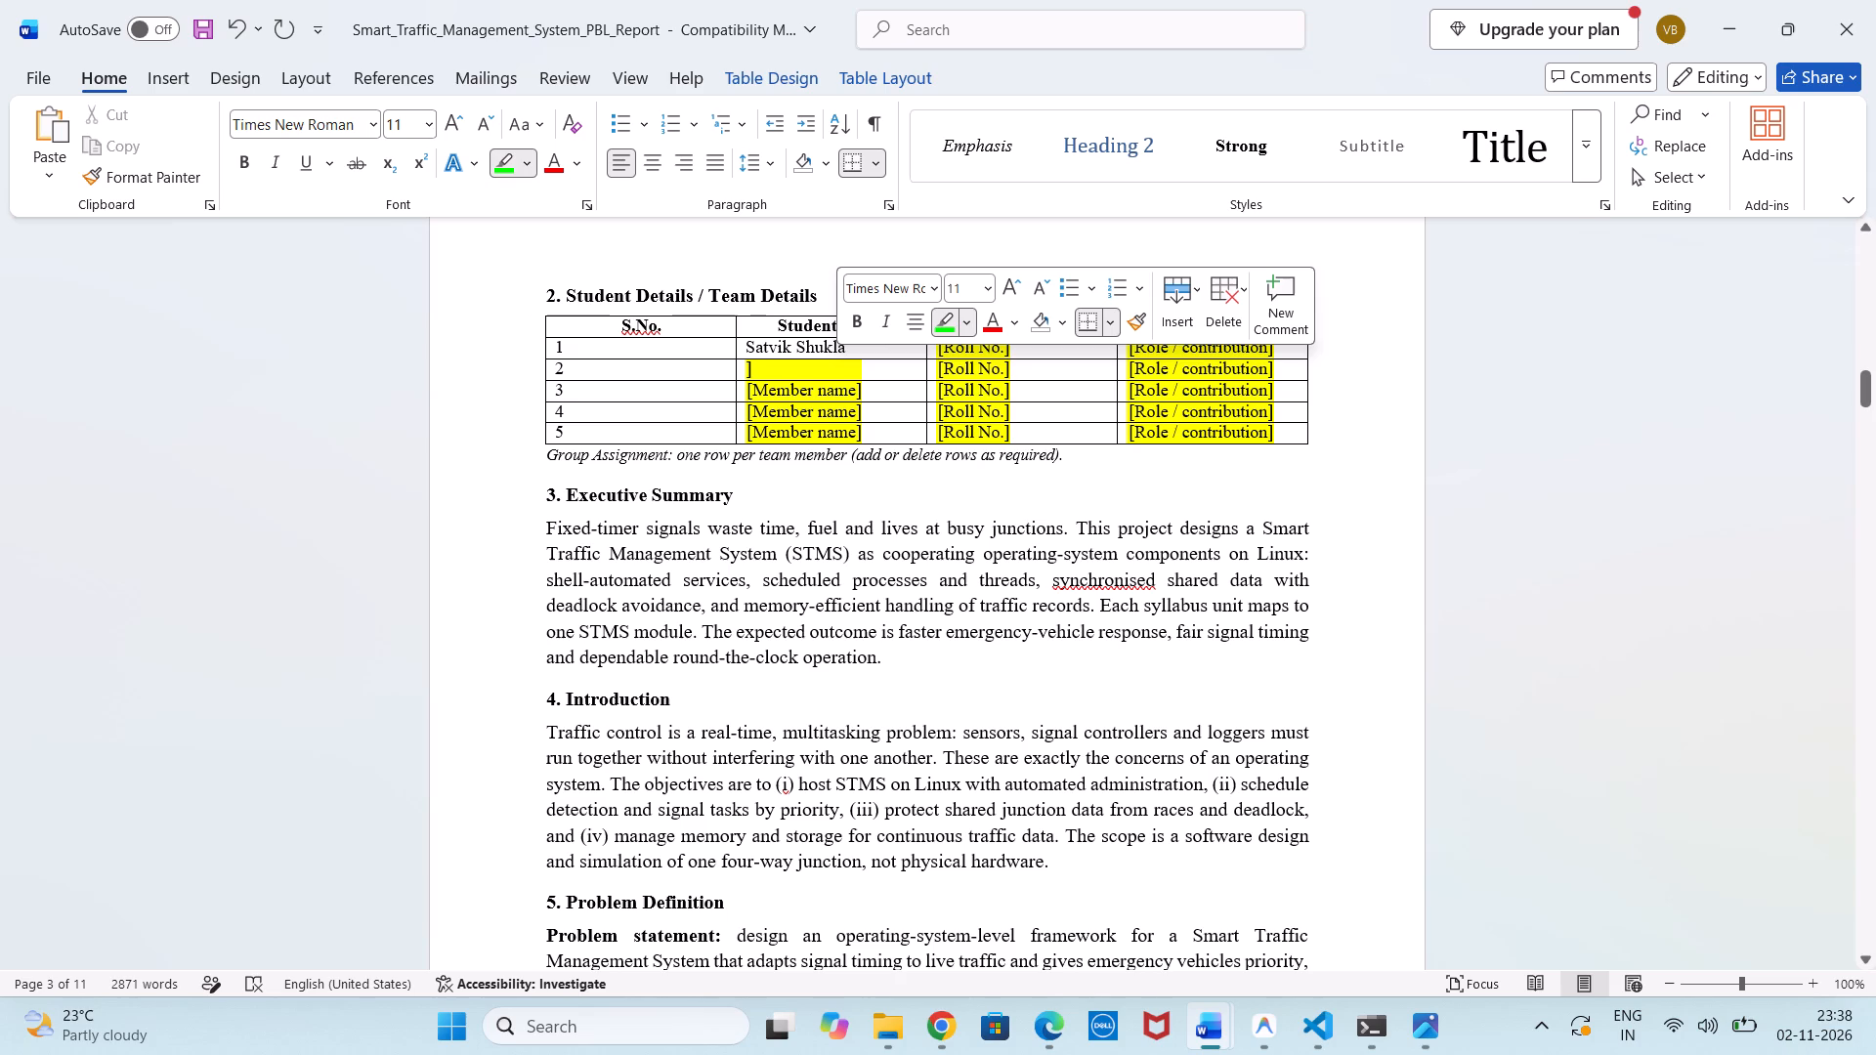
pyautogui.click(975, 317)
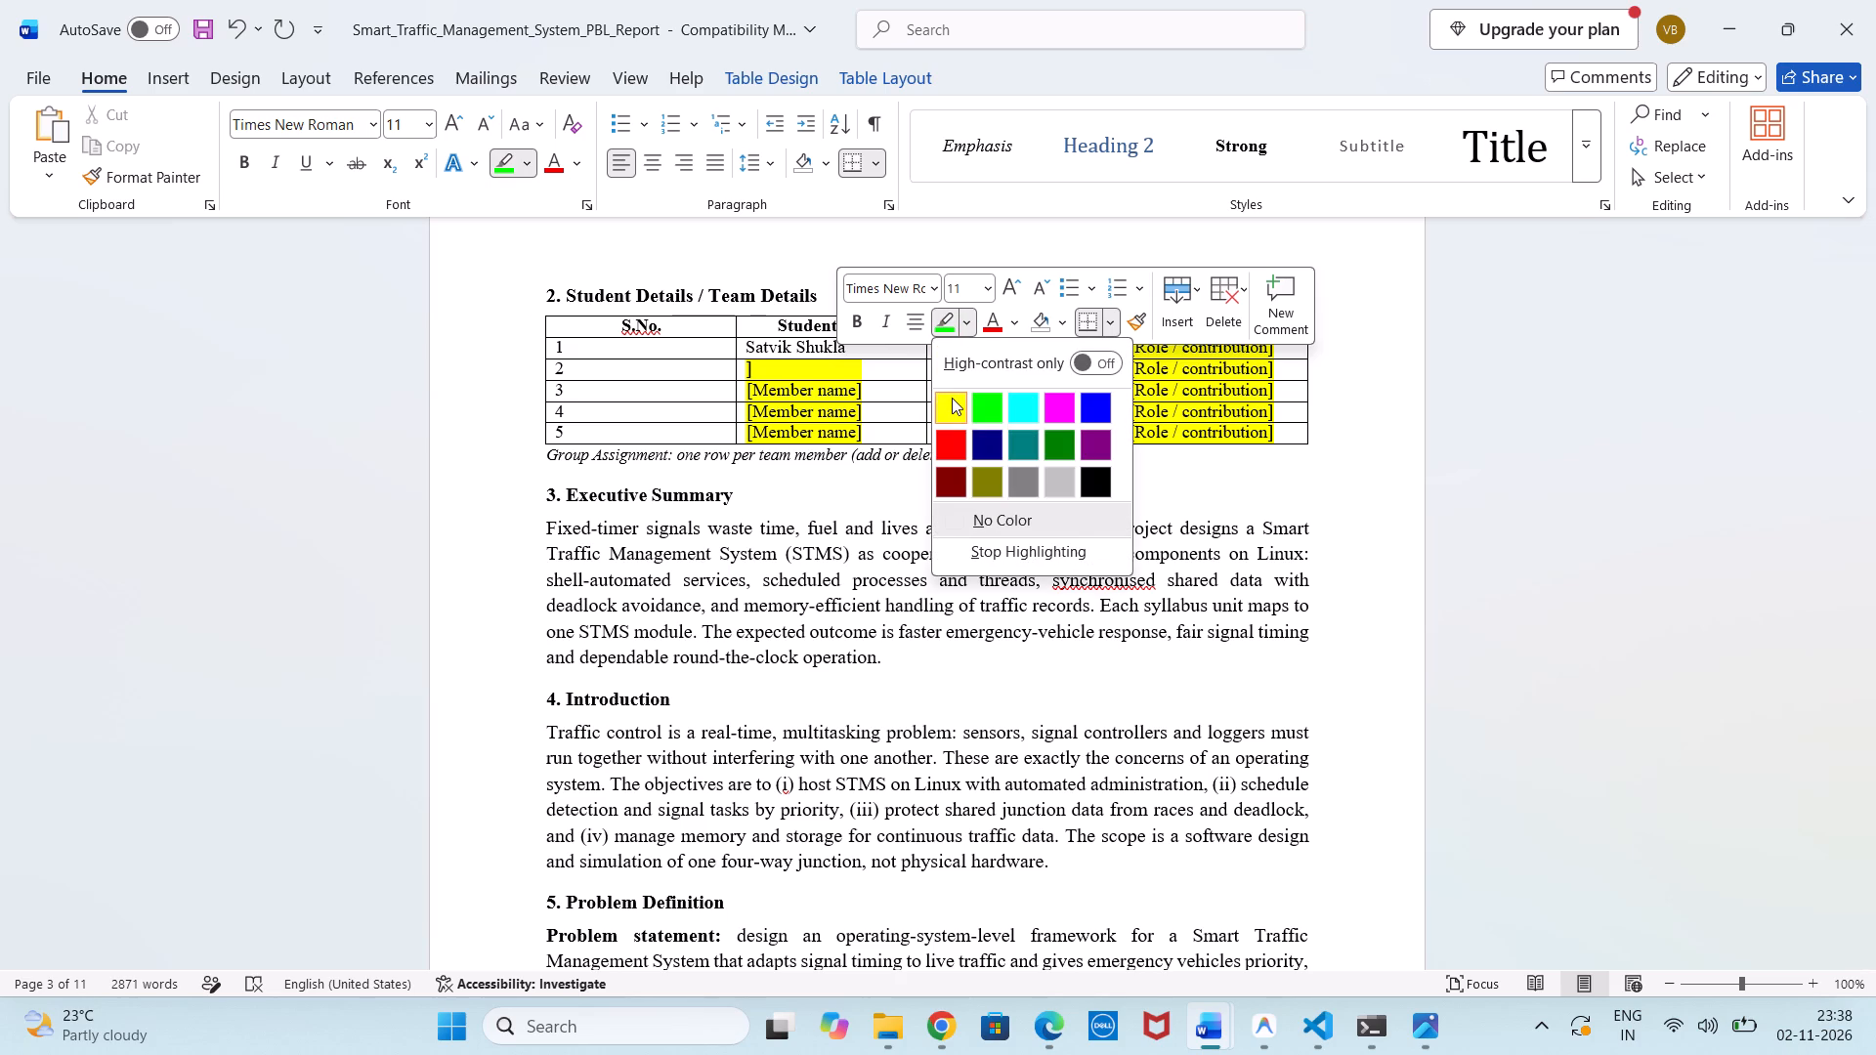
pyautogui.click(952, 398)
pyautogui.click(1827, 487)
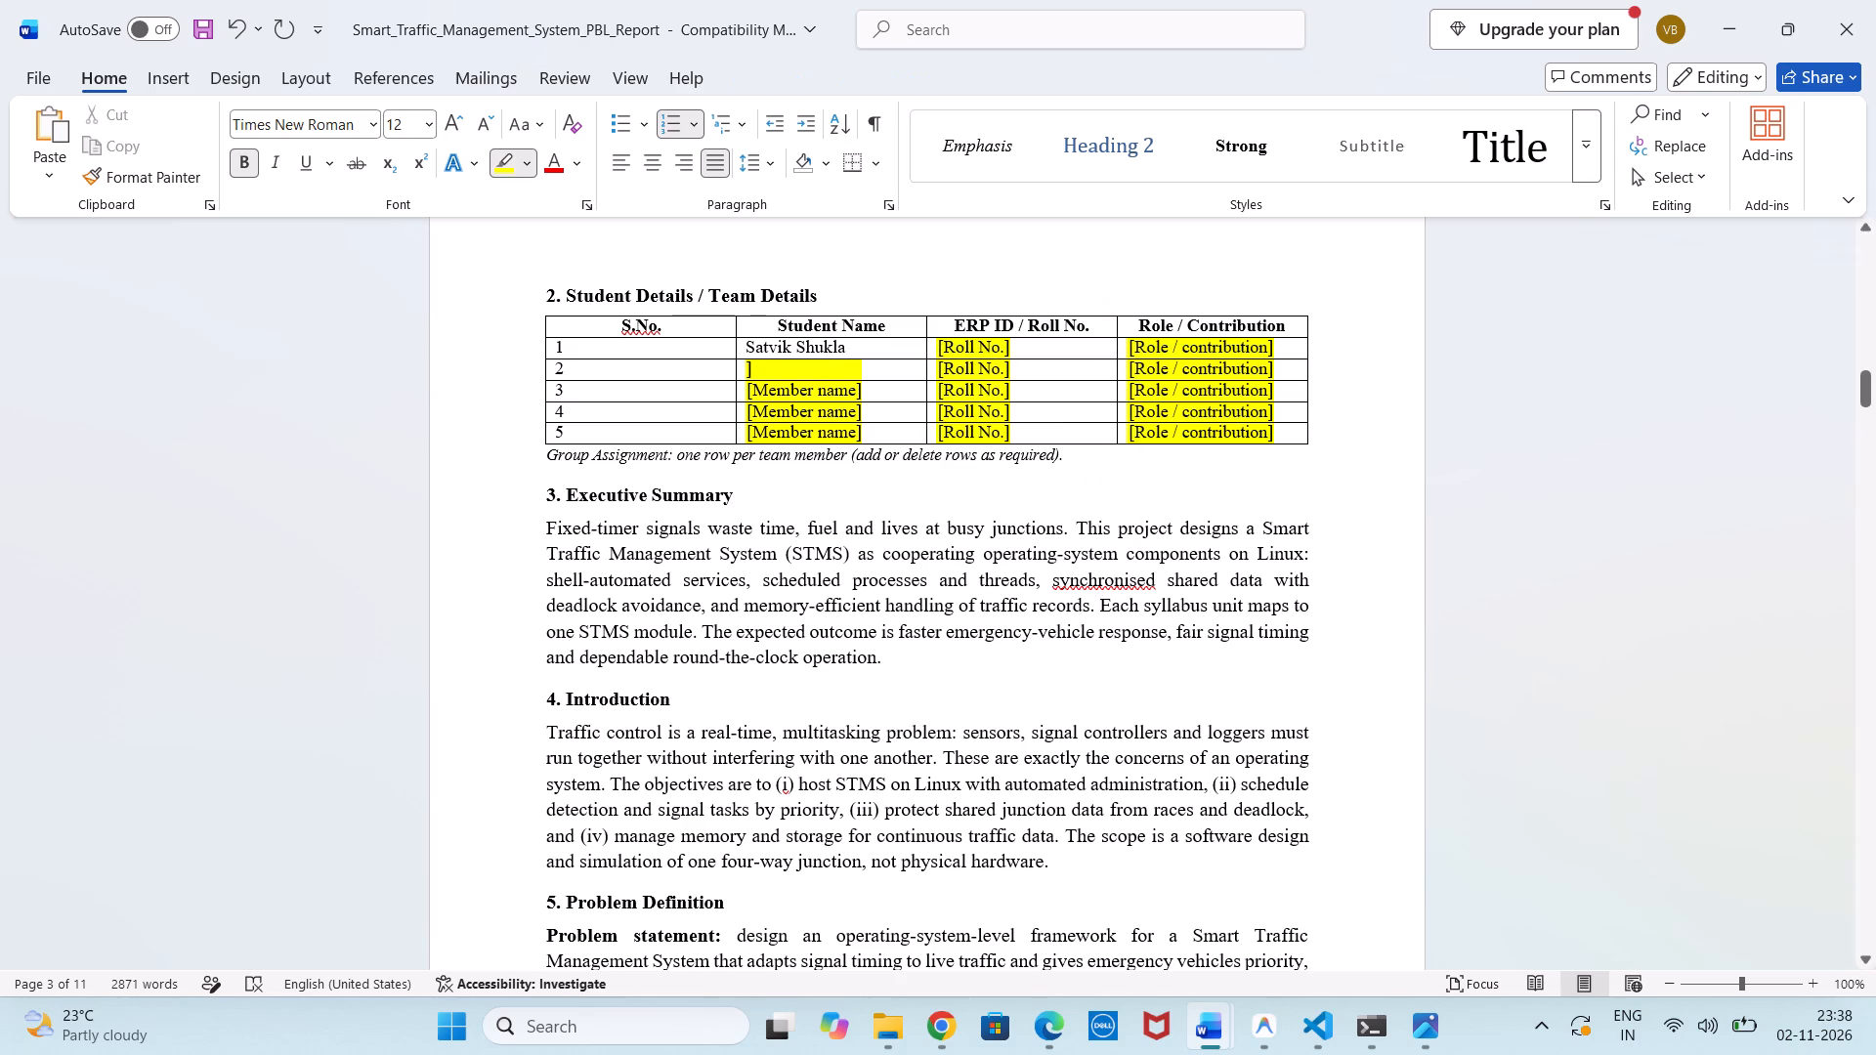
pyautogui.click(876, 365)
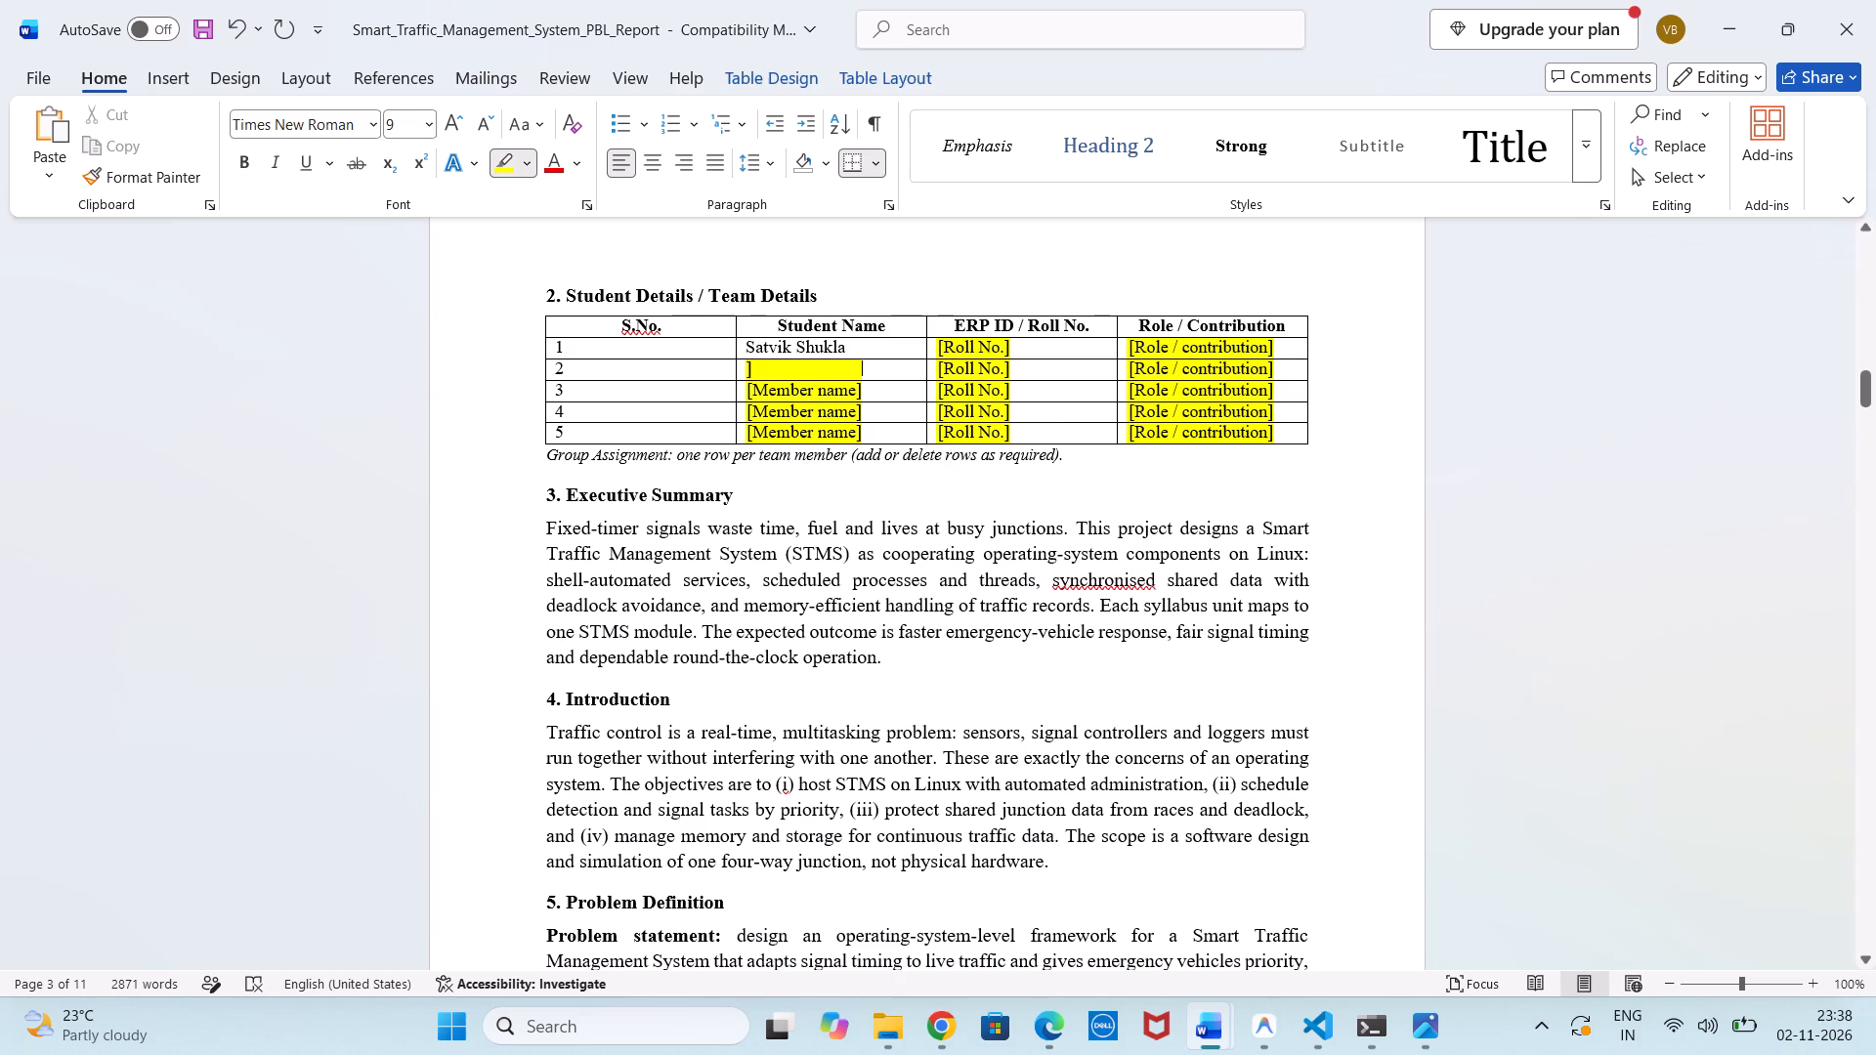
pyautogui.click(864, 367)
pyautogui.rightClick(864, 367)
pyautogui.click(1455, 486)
# Clear the "[Roll No.]" placeholder from the ERP ID / Roll No. cell in row 1 of the team table.
pyautogui.click(995, 347)
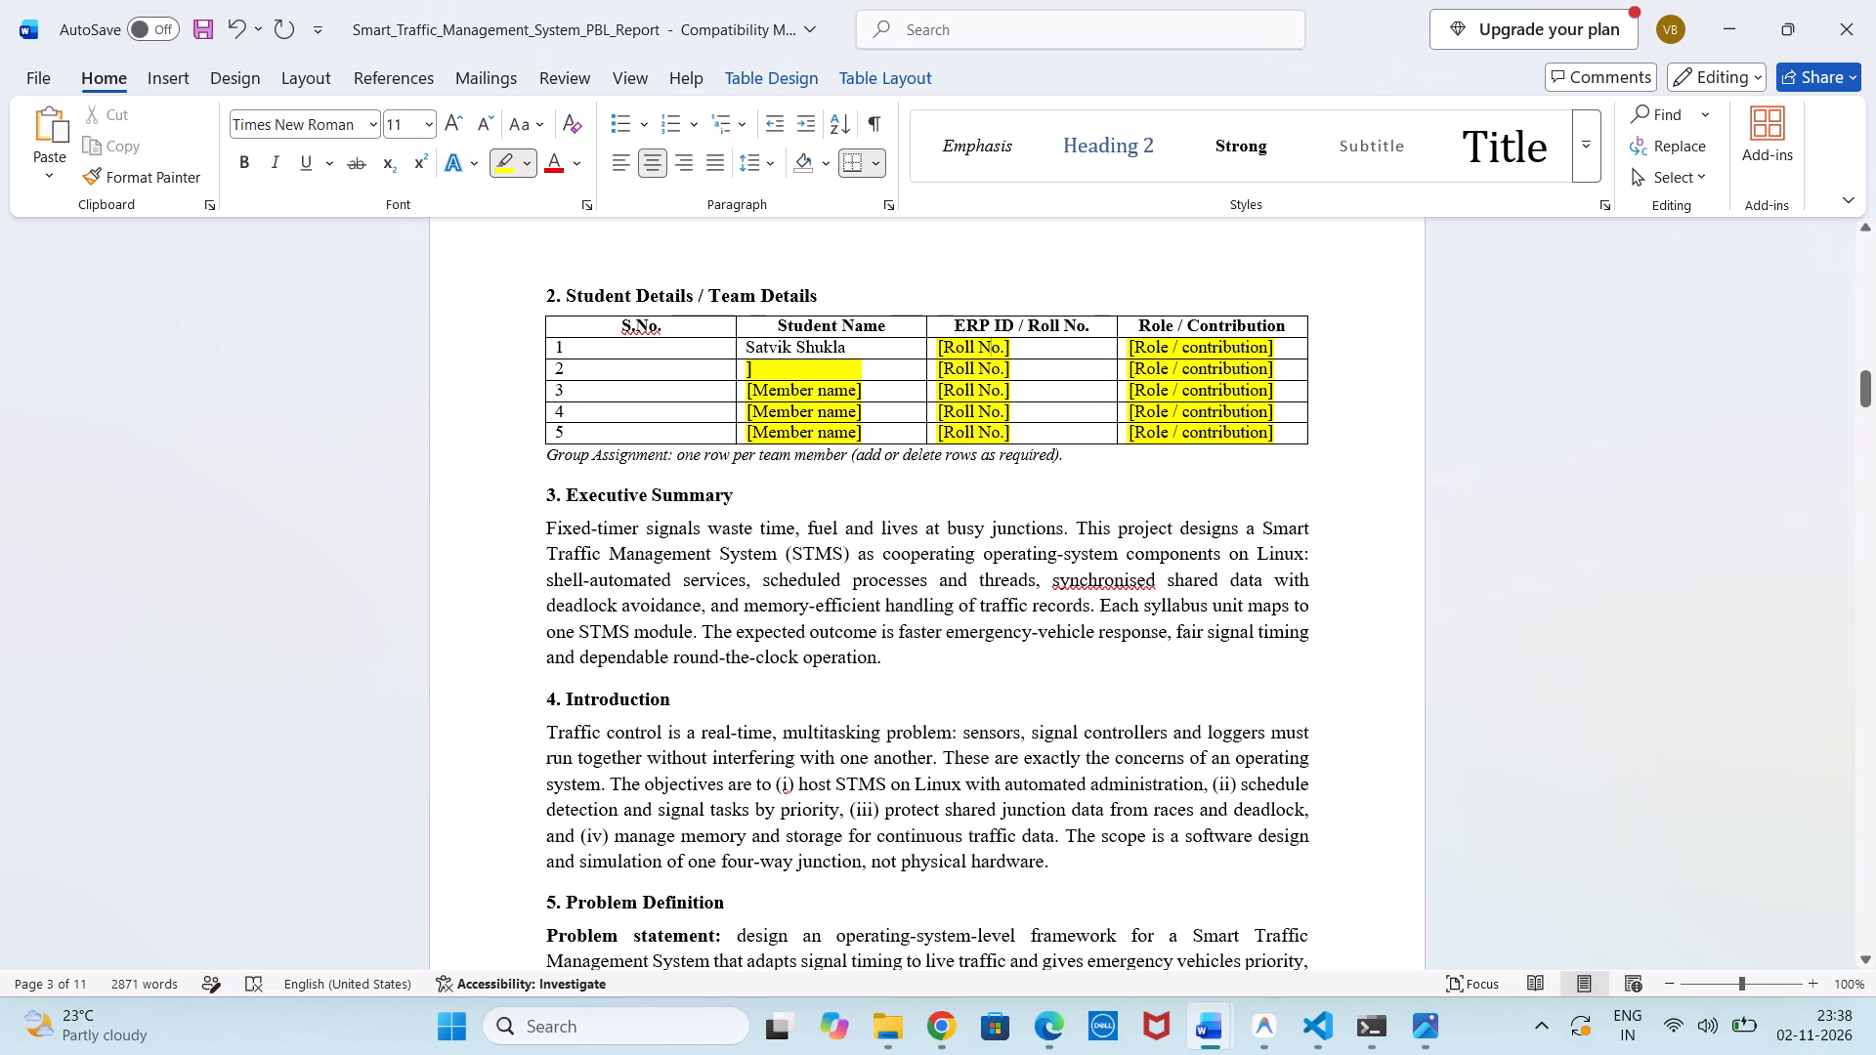
pyautogui.press('BackSpace')
pyautogui.press('BackSpace')
pyautogui.press('BackSpace')
pyautogui.press('BackSpace')
pyautogui.press('BackSpace')
pyautogui.press('BackSpace')
pyautogui.press('BackSpace')
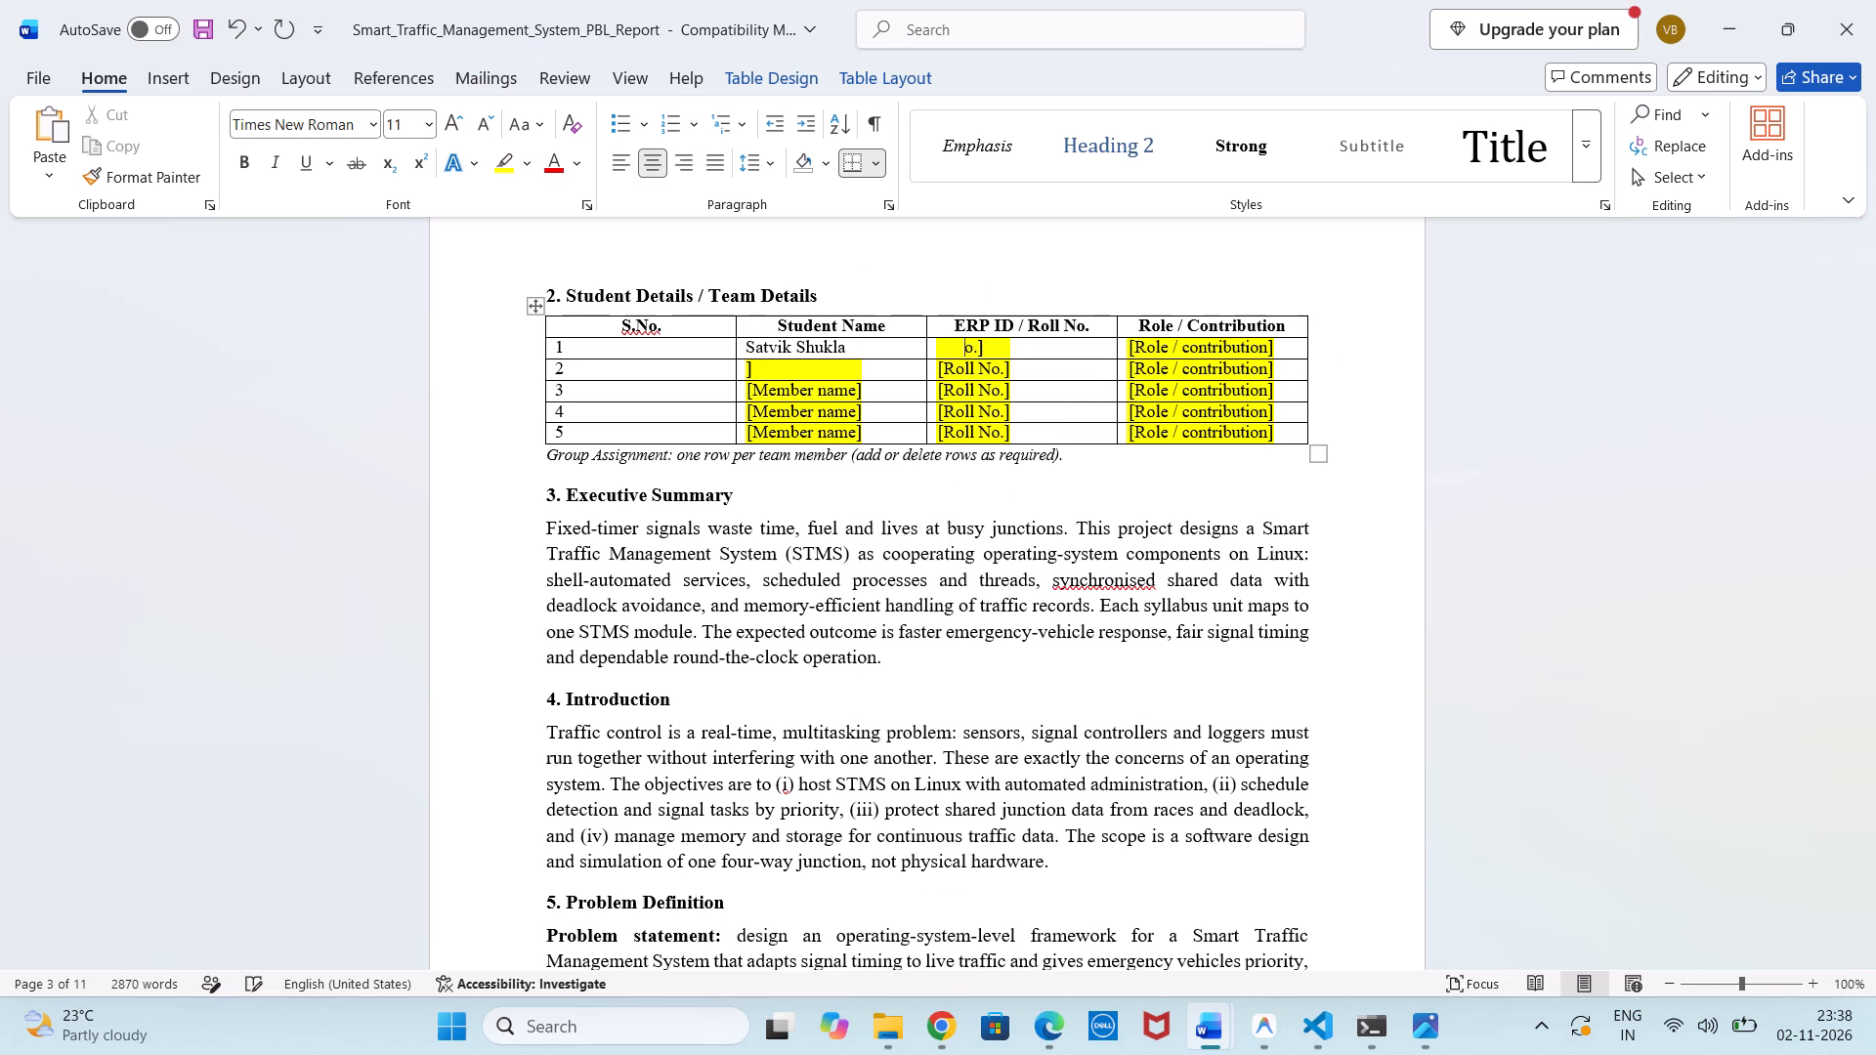
pyautogui.press('Right')
pyautogui.press('Right')
pyautogui.press('Right')
pyautogui.press('BackSpace')
pyautogui.press('BackSpace')
pyautogui.press('BackSpace')
pyautogui.press('BackSpace')
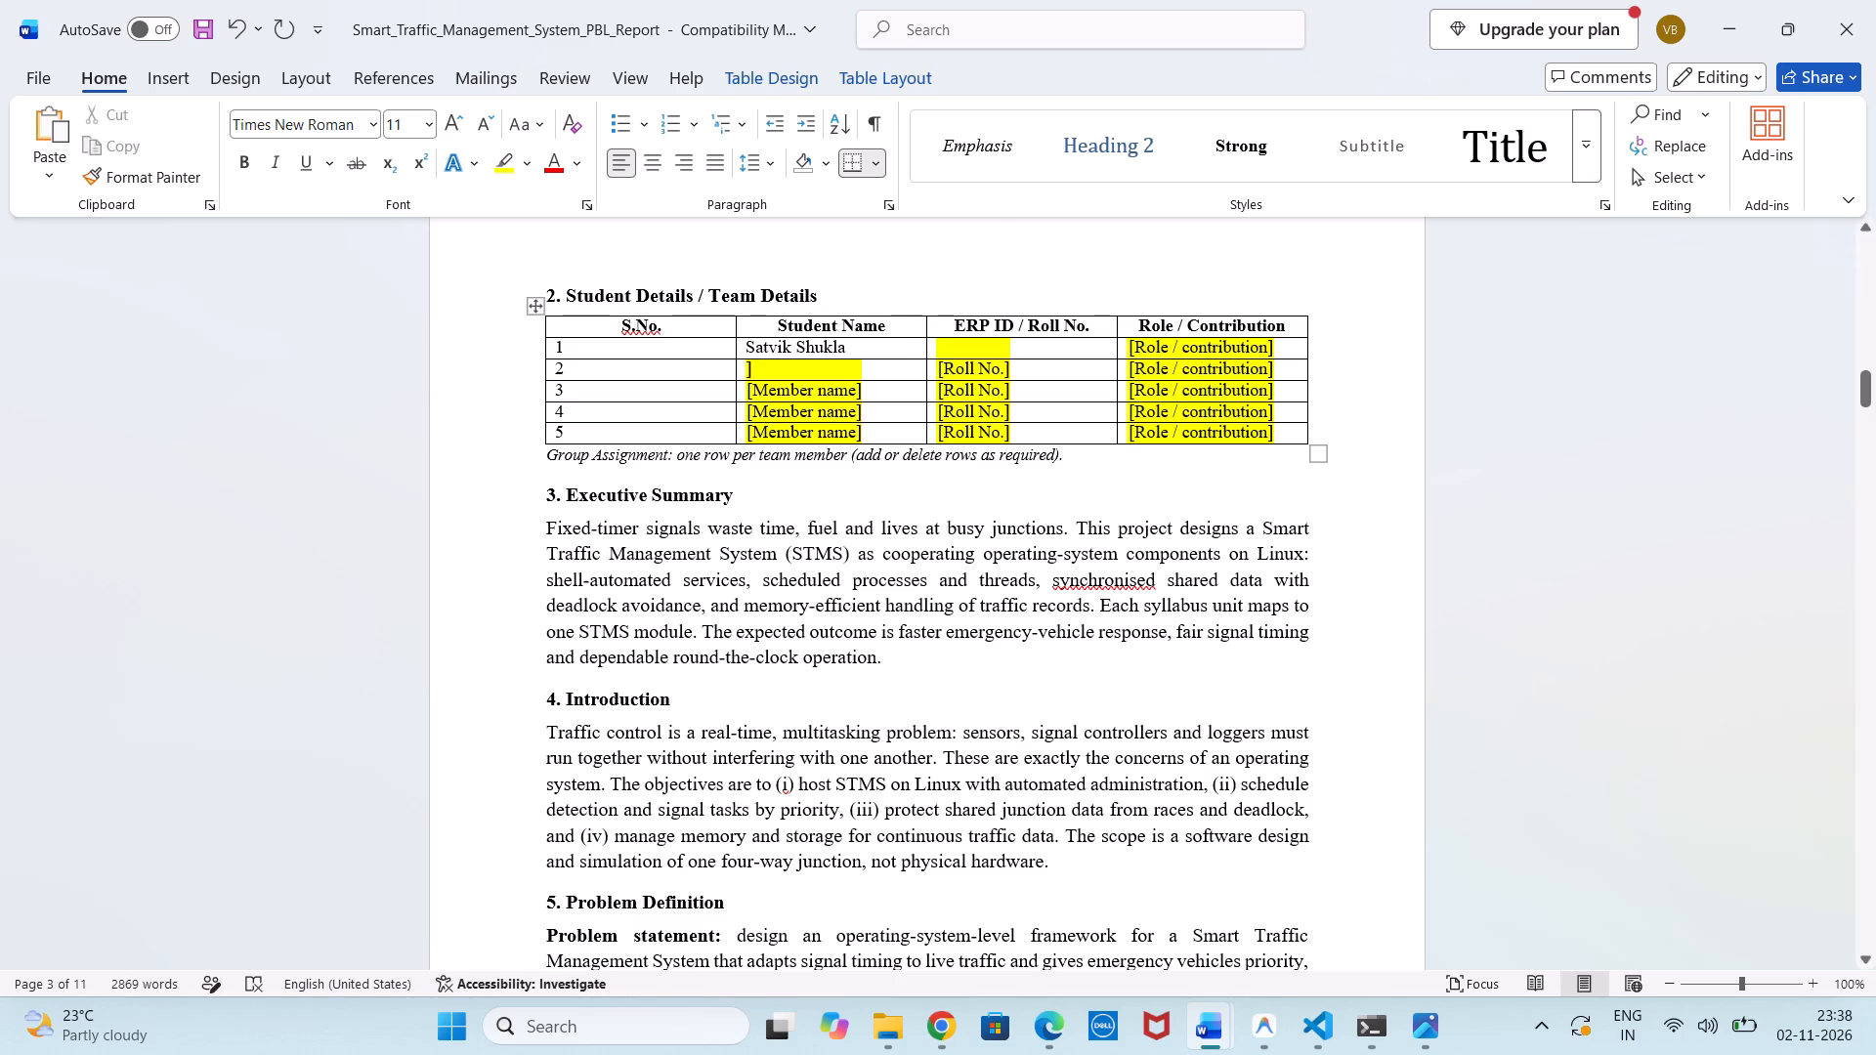
# Remove the leftover closing bracket from the Student Name cell in row 2, leaving the cell without text.
pyautogui.click(849, 367)
pyautogui.write('gu')
pyautogui.press('b')
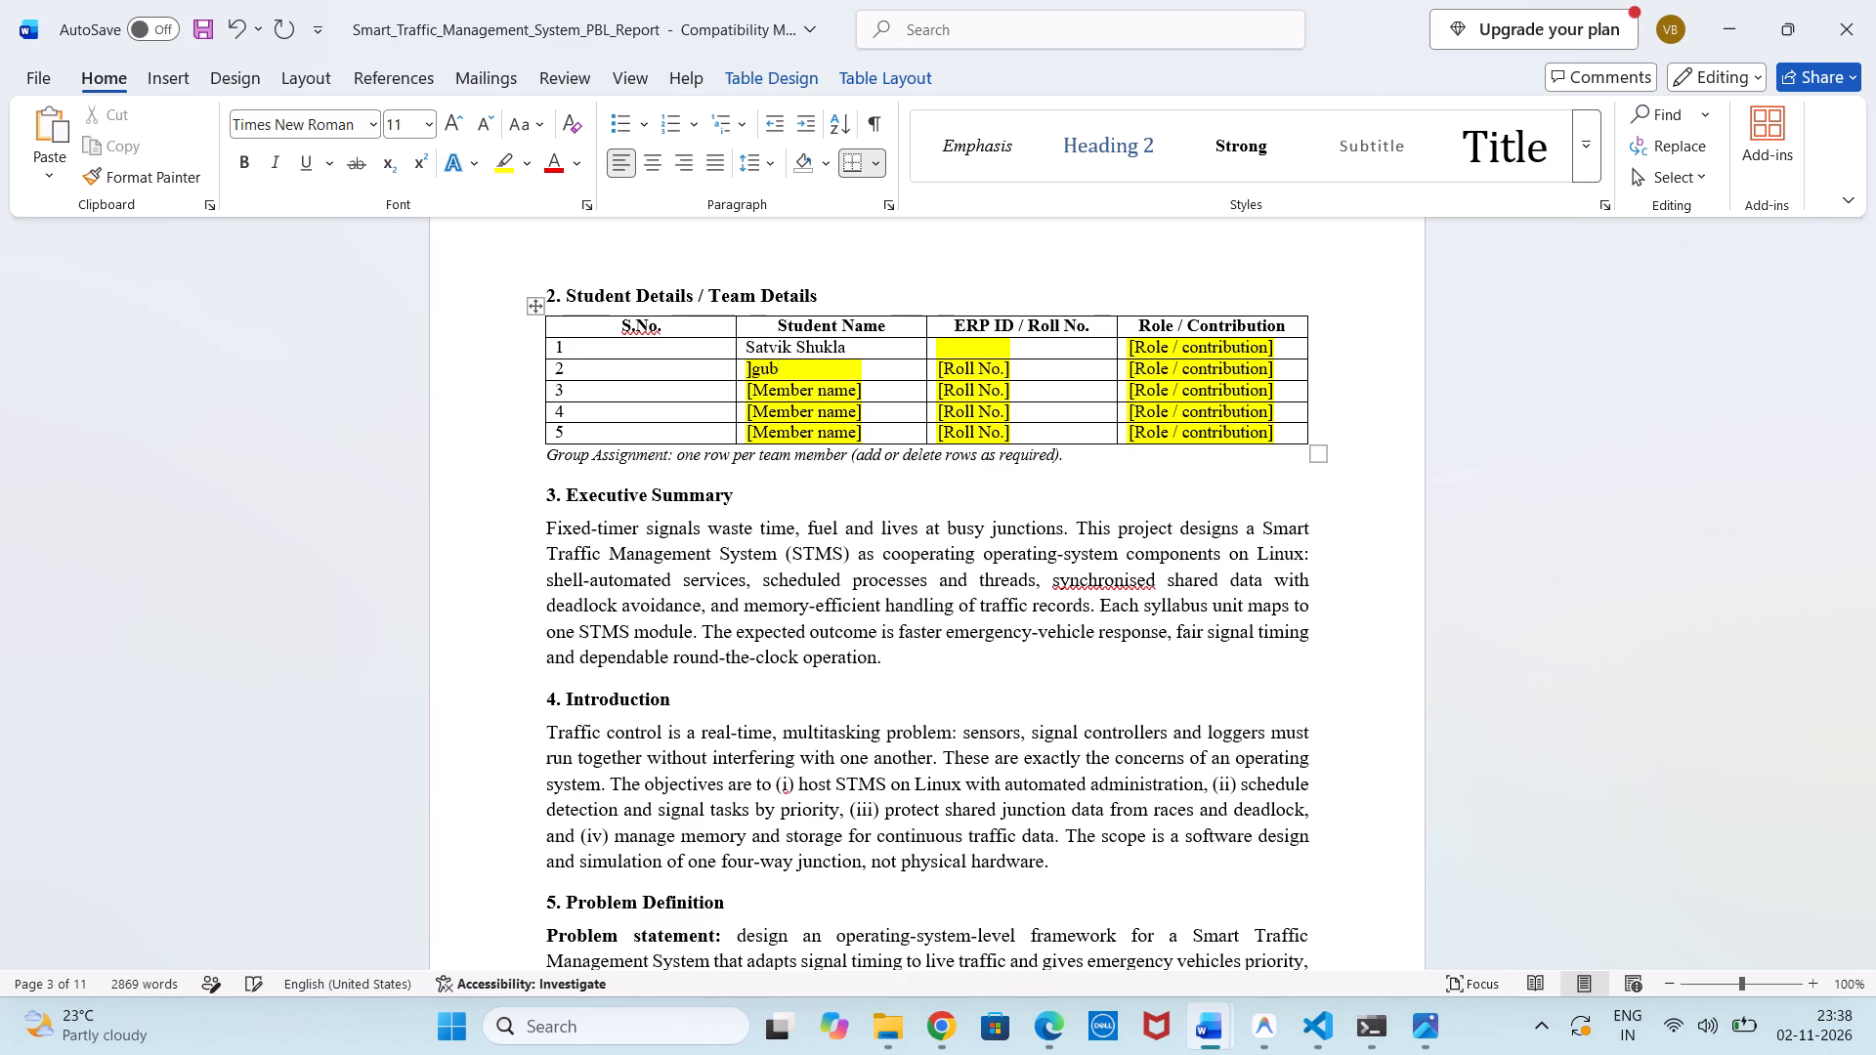
pyautogui.press('BackSpace')
pyautogui.press('BackSpace')
pyautogui.press('BackSpace')
pyautogui.press('BackSpace')
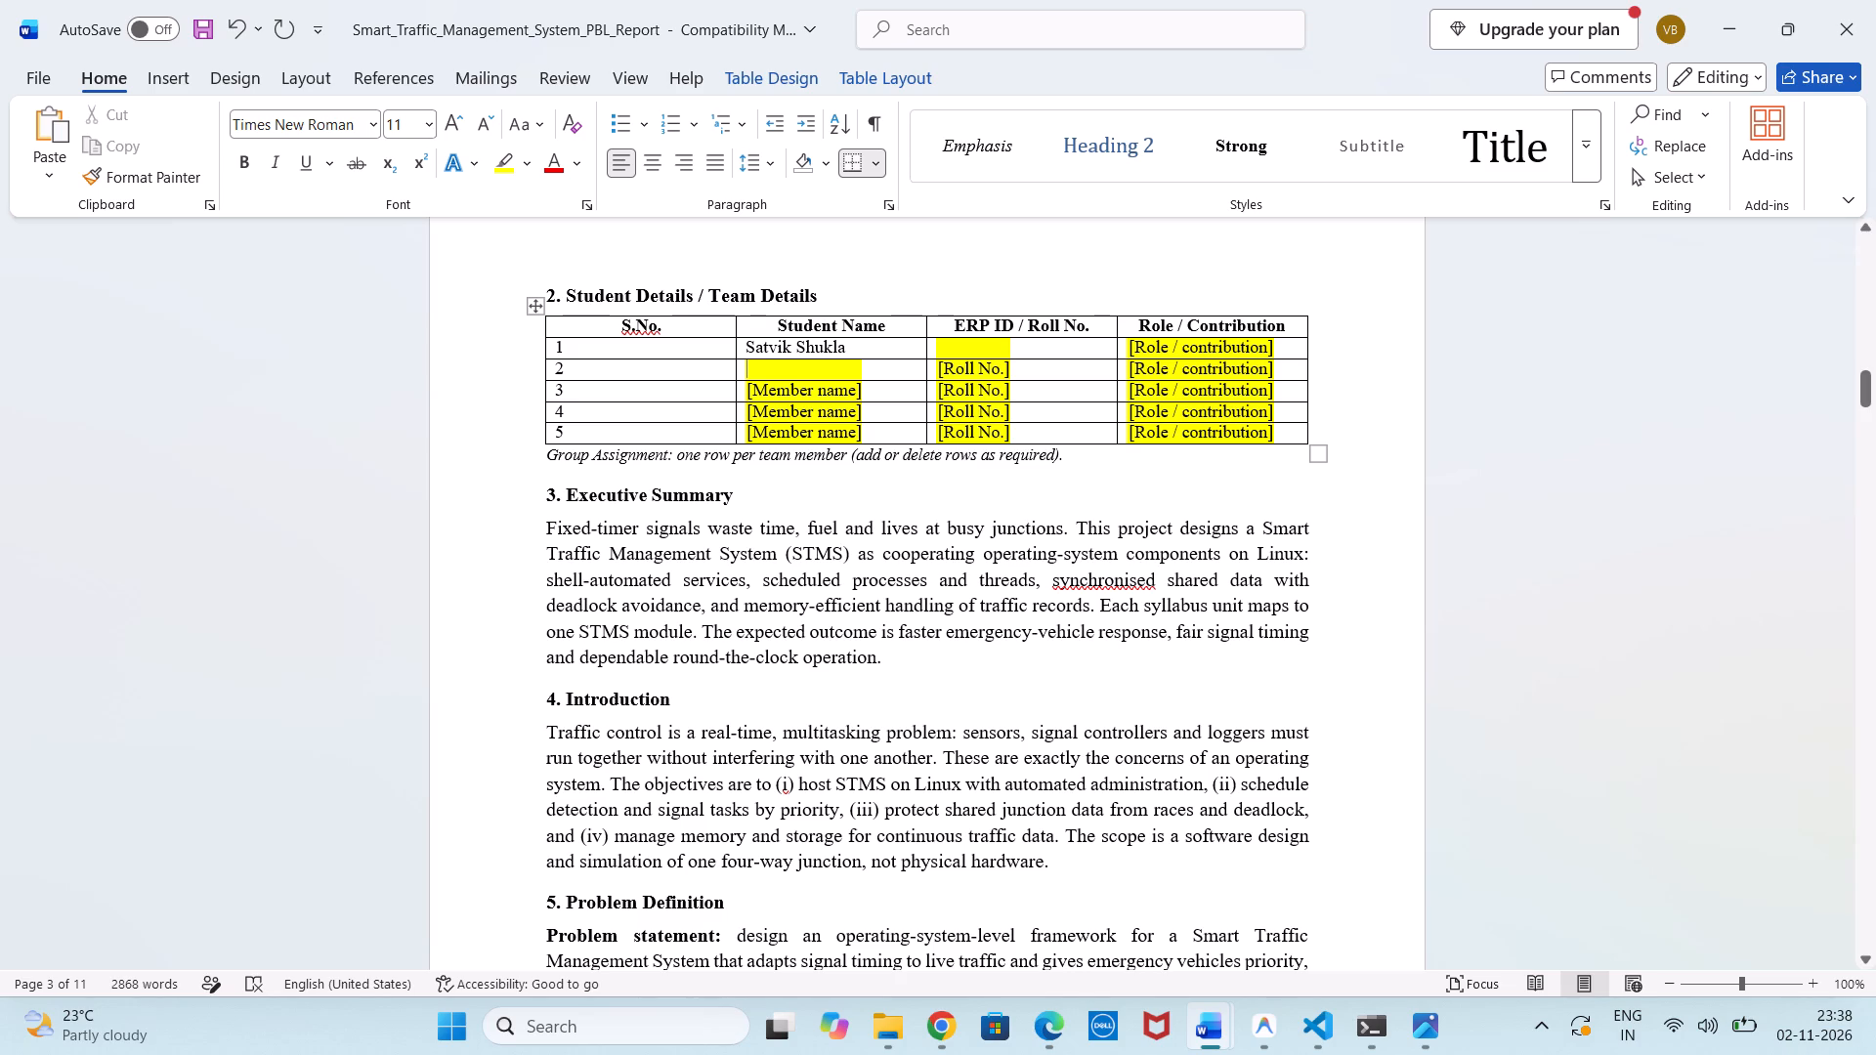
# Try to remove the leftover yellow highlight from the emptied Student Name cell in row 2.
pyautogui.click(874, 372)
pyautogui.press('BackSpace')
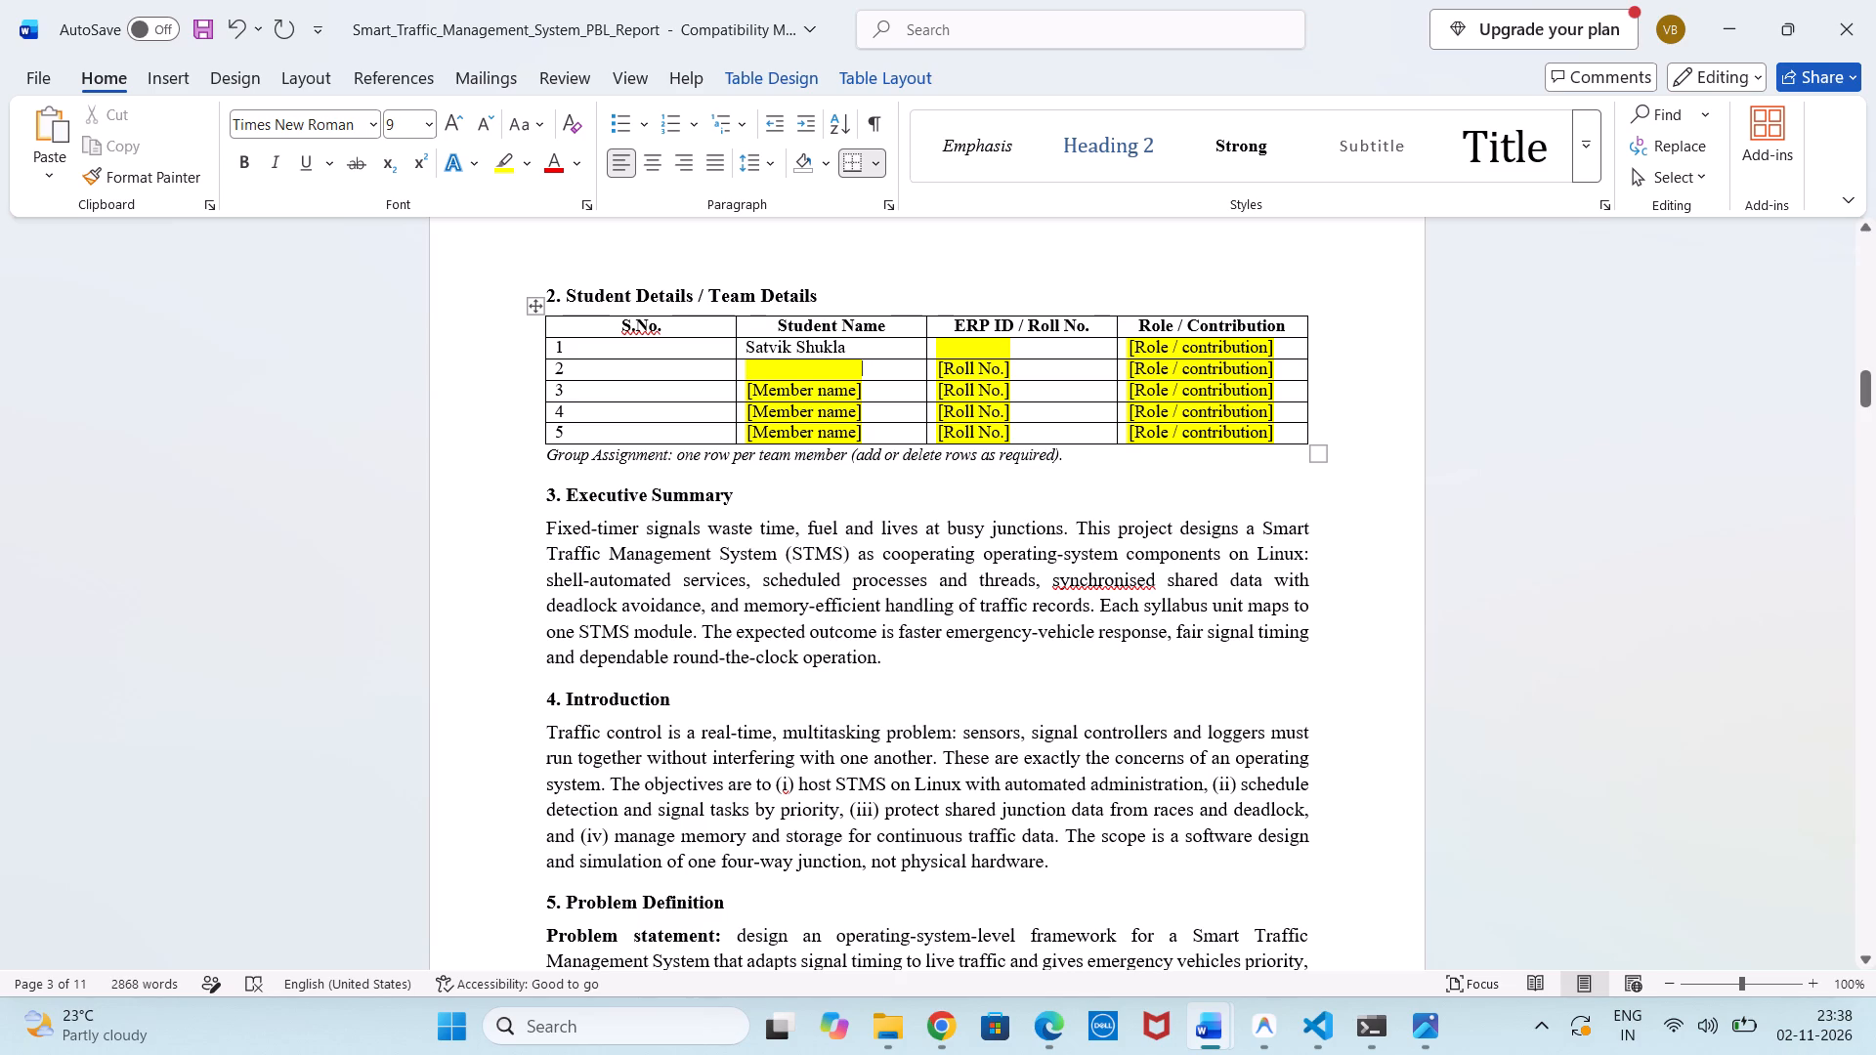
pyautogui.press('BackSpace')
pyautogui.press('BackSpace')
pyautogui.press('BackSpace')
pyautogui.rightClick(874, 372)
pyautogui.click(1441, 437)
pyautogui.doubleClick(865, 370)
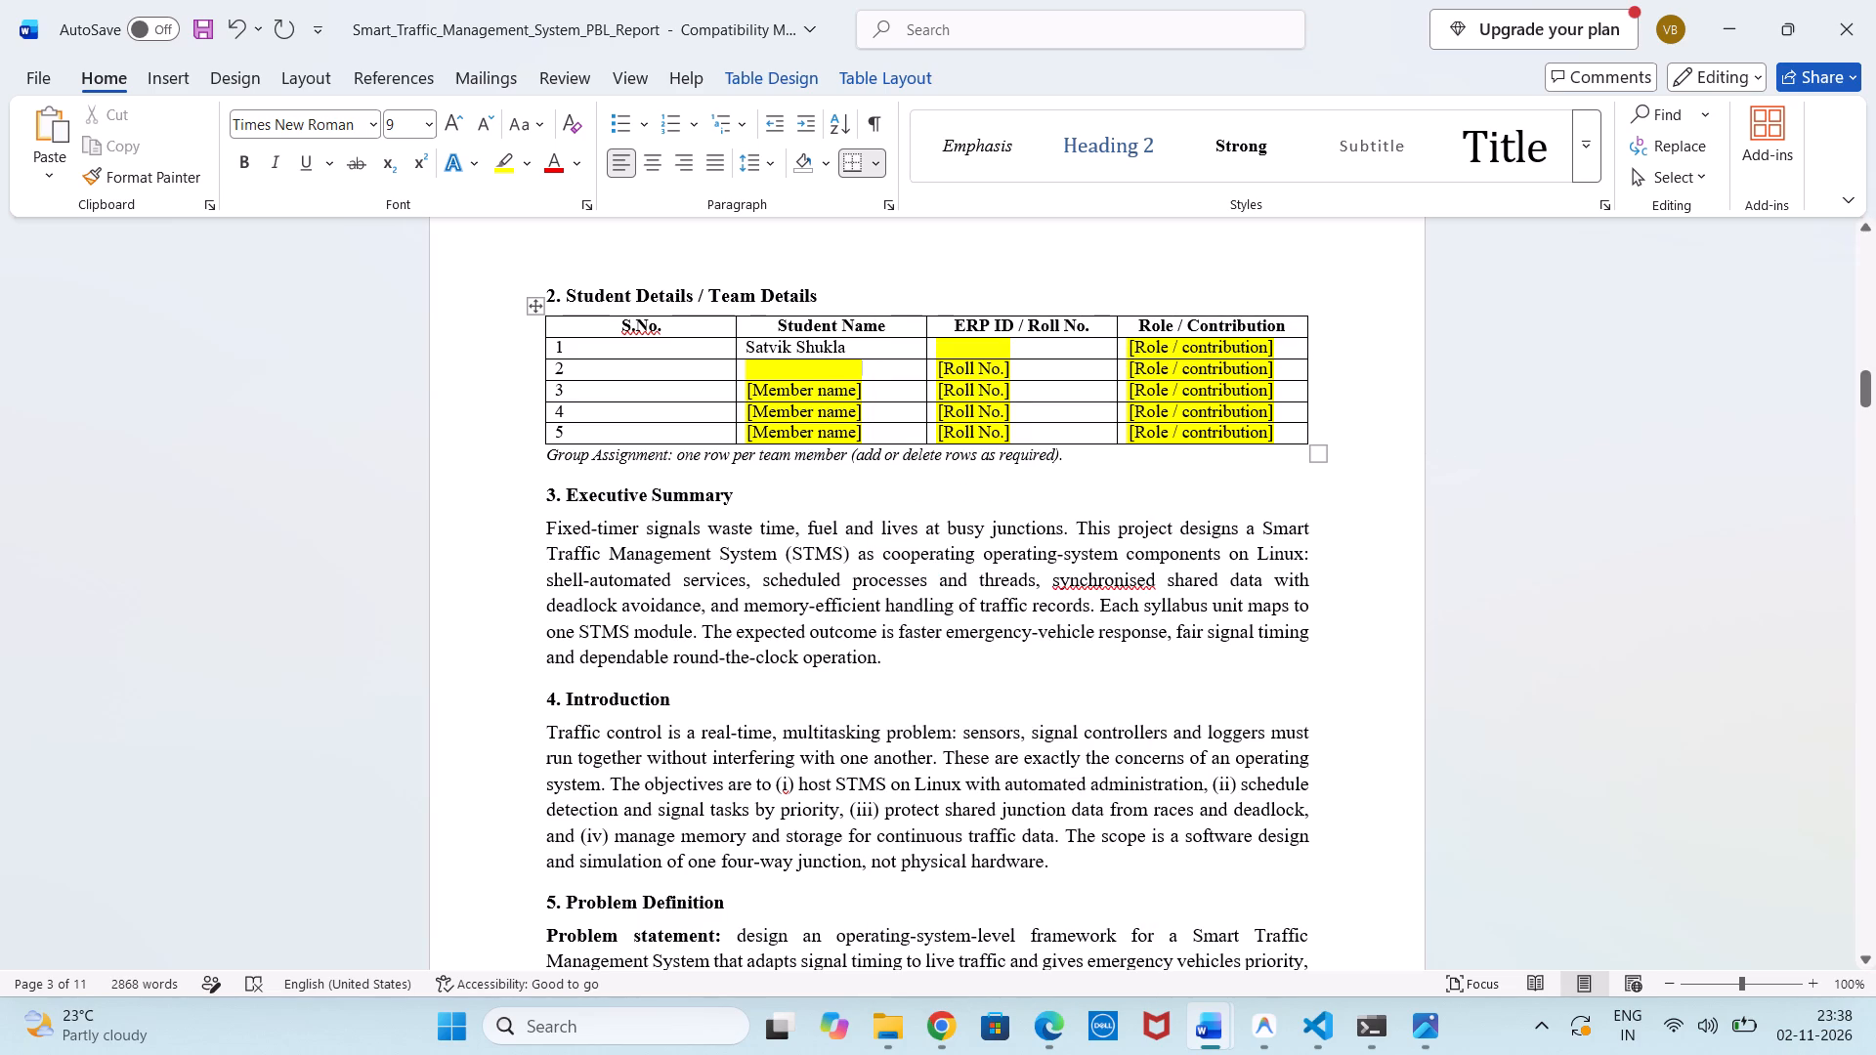
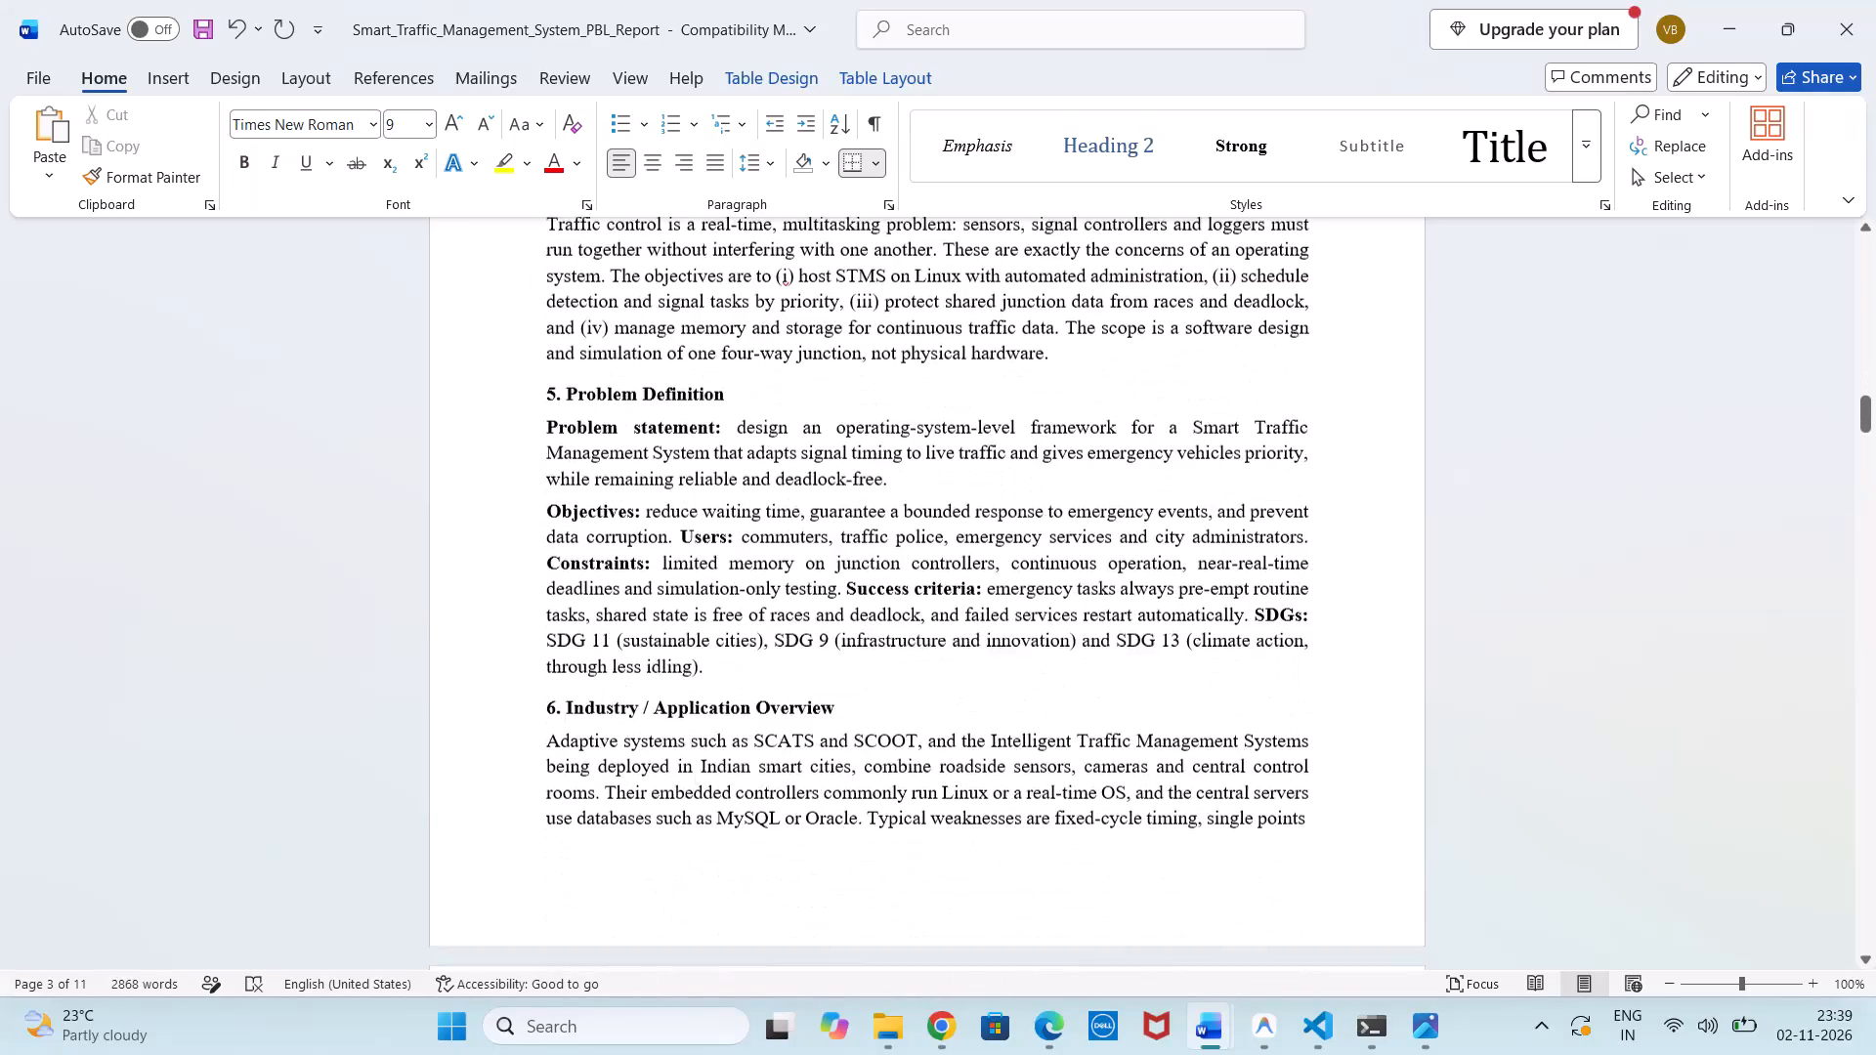
# Look through the report down to the repository link section, and back up to the cover page's assignment details and student declaration.
pyautogui.scroll(-20, 677, 434)
pyautogui.scroll(-6, 677, 434)
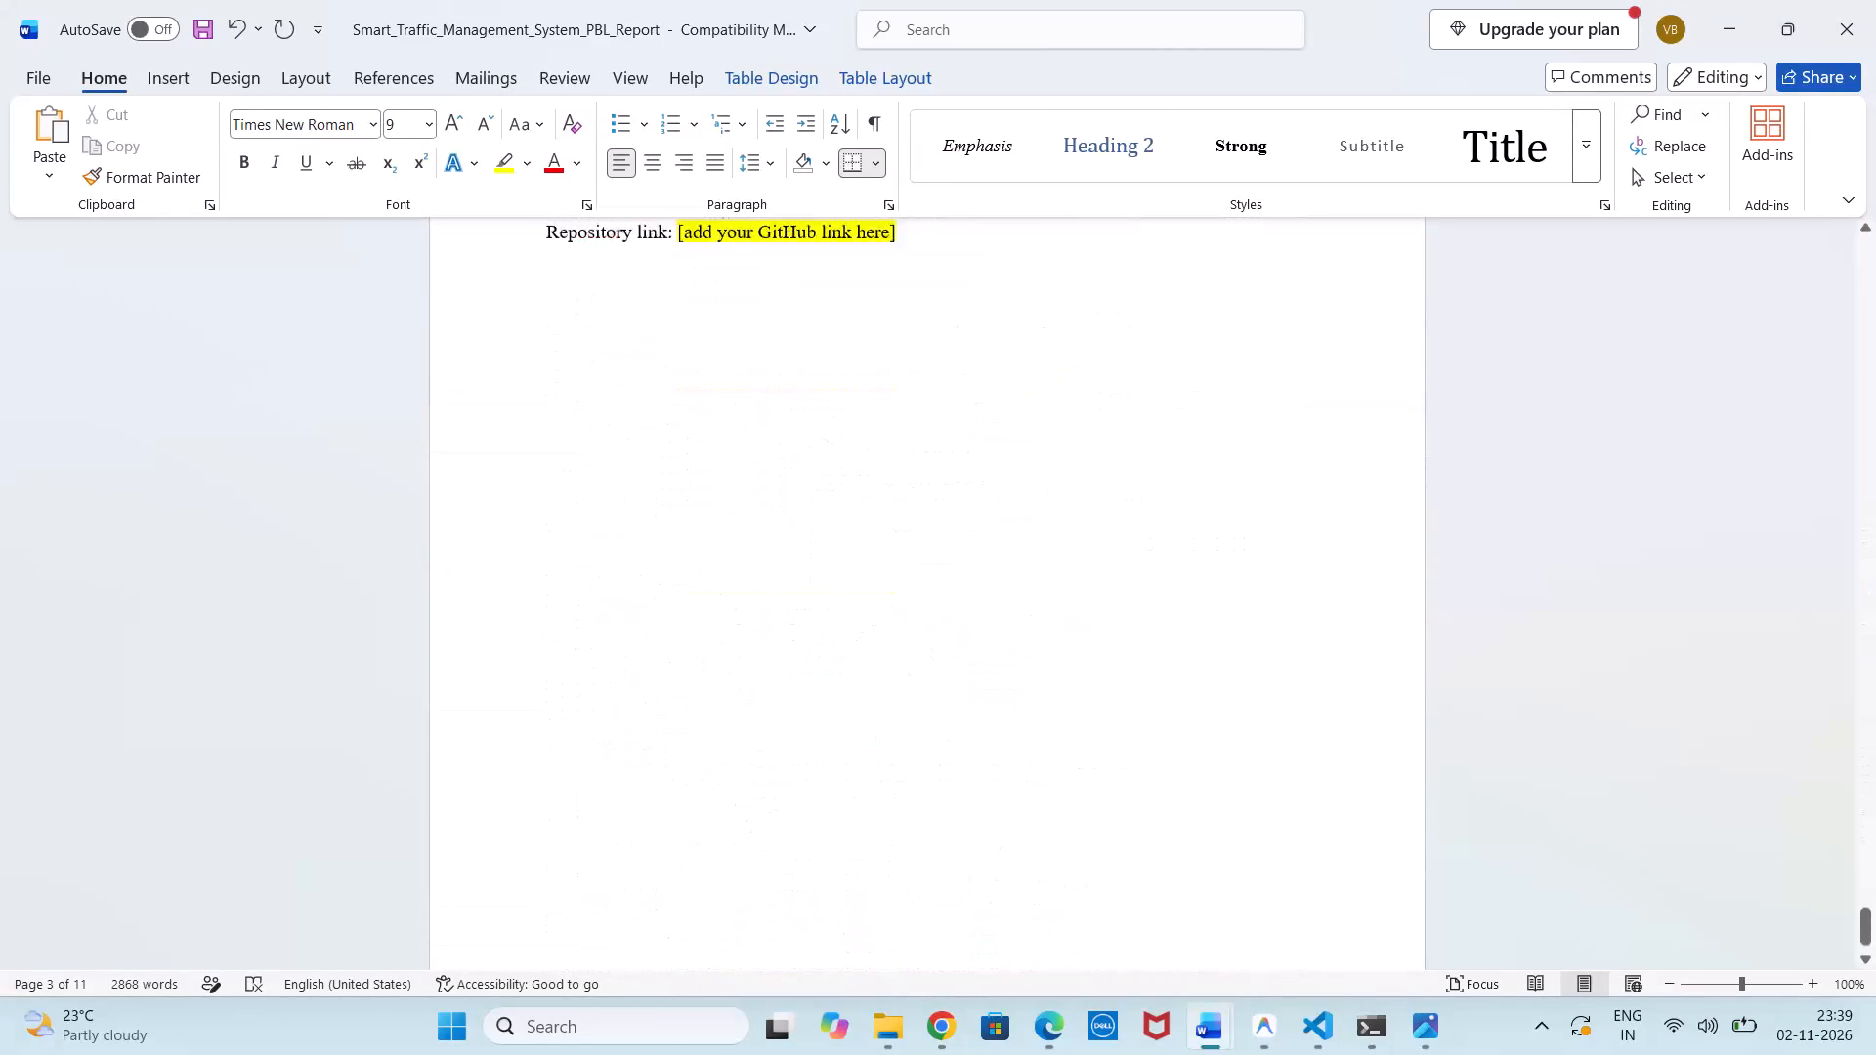
pyautogui.scroll(16, 677, 434)
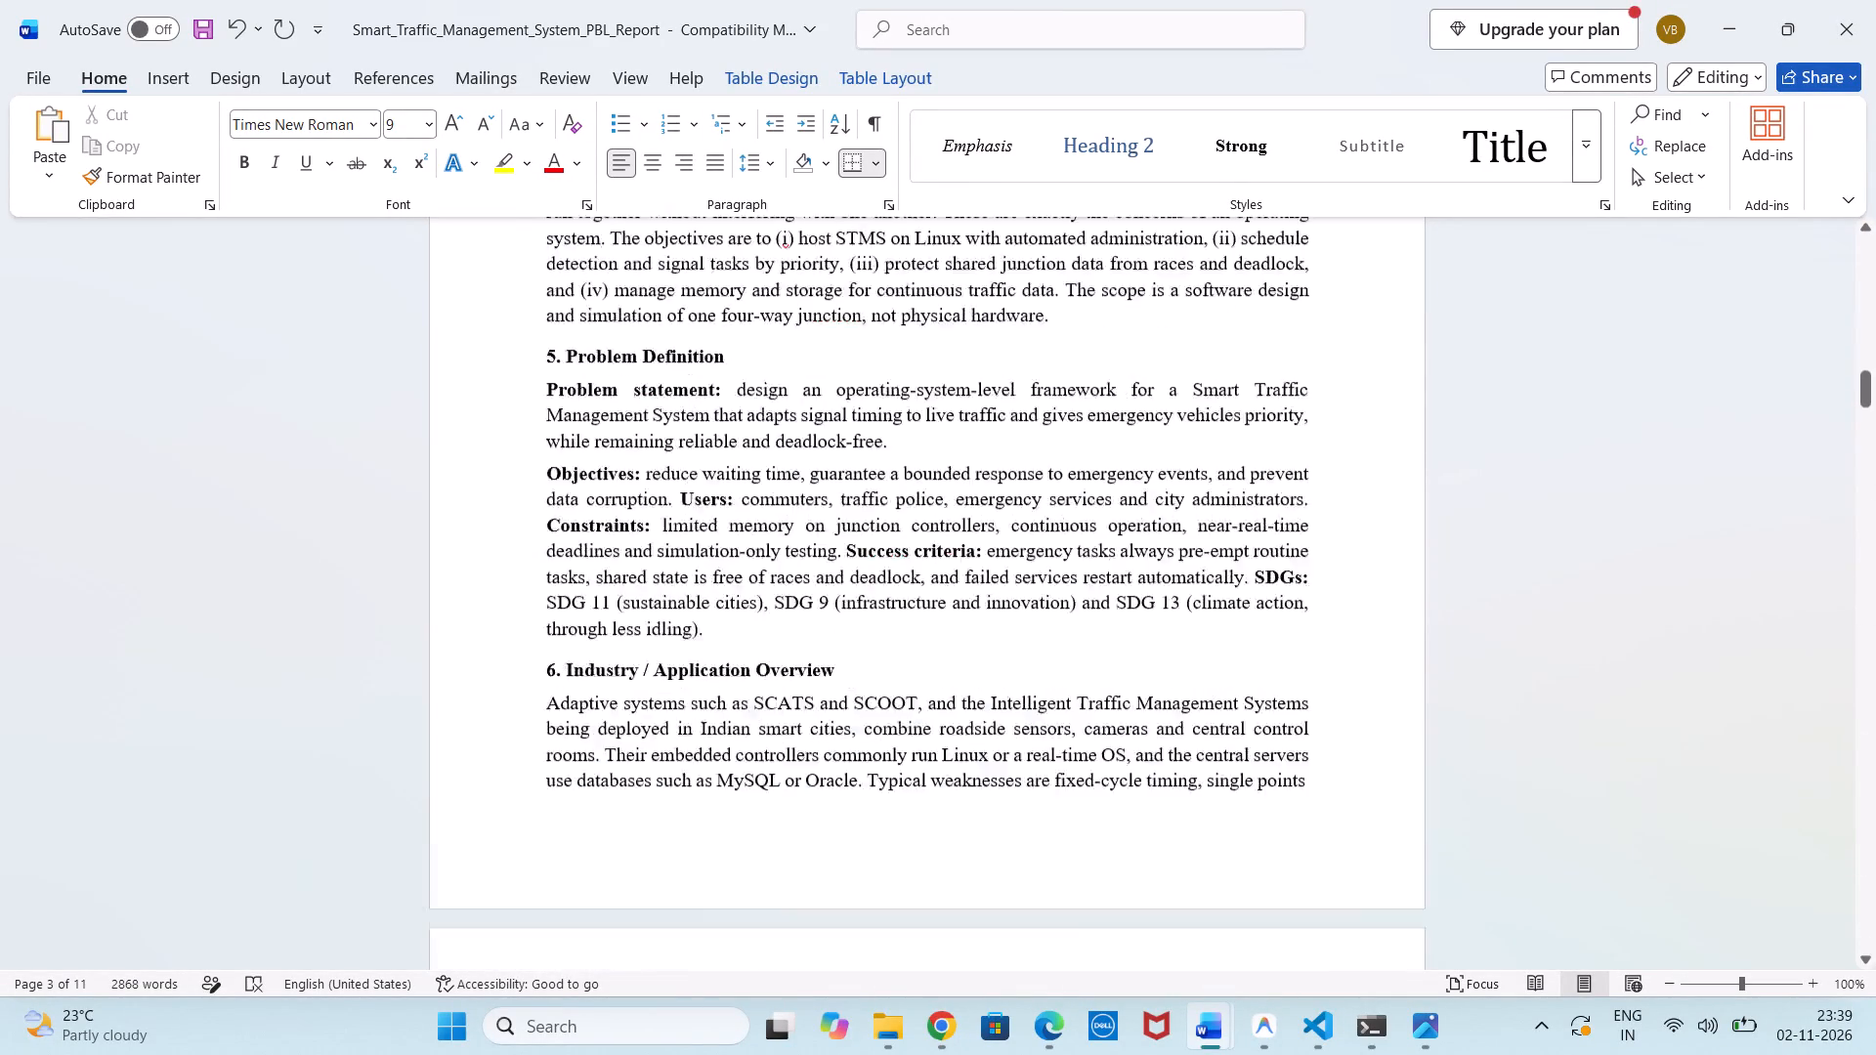
pyautogui.scroll(5, 677, 434)
pyautogui.scroll(-3, 677, 434)
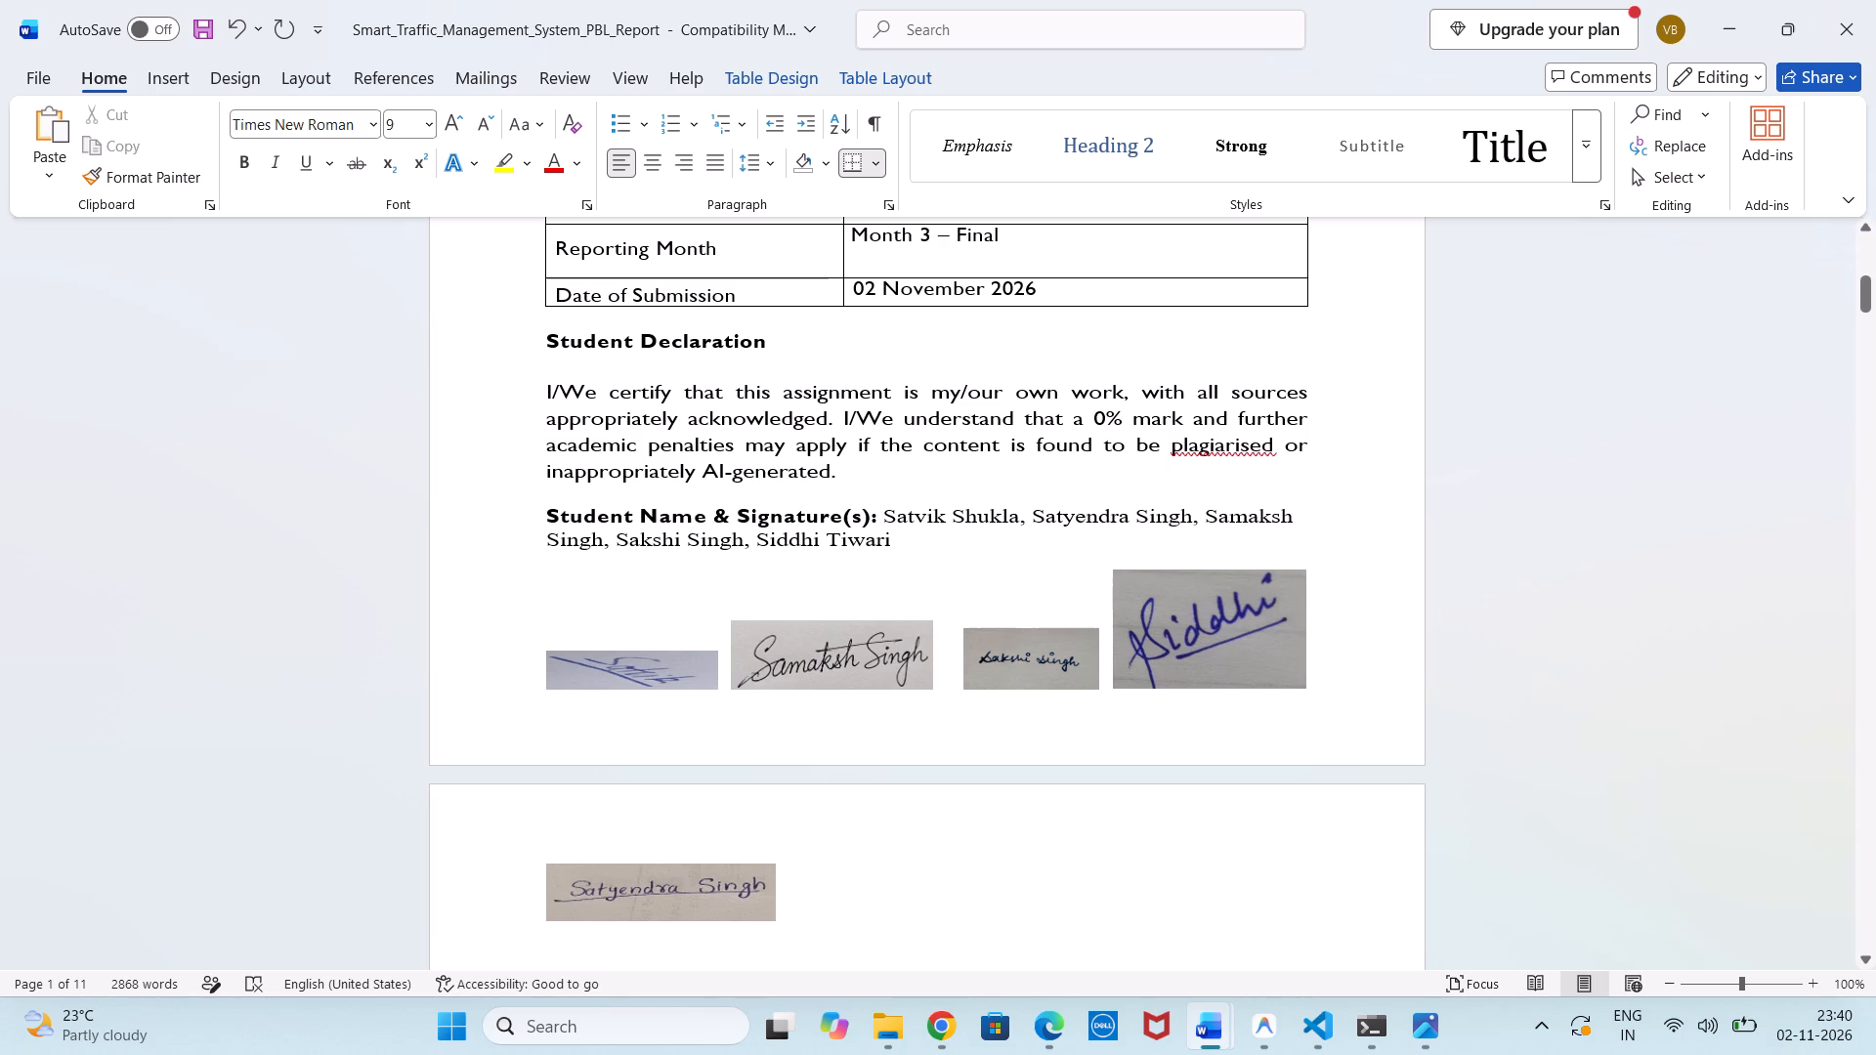
pyautogui.scroll(1, 1464, 417)
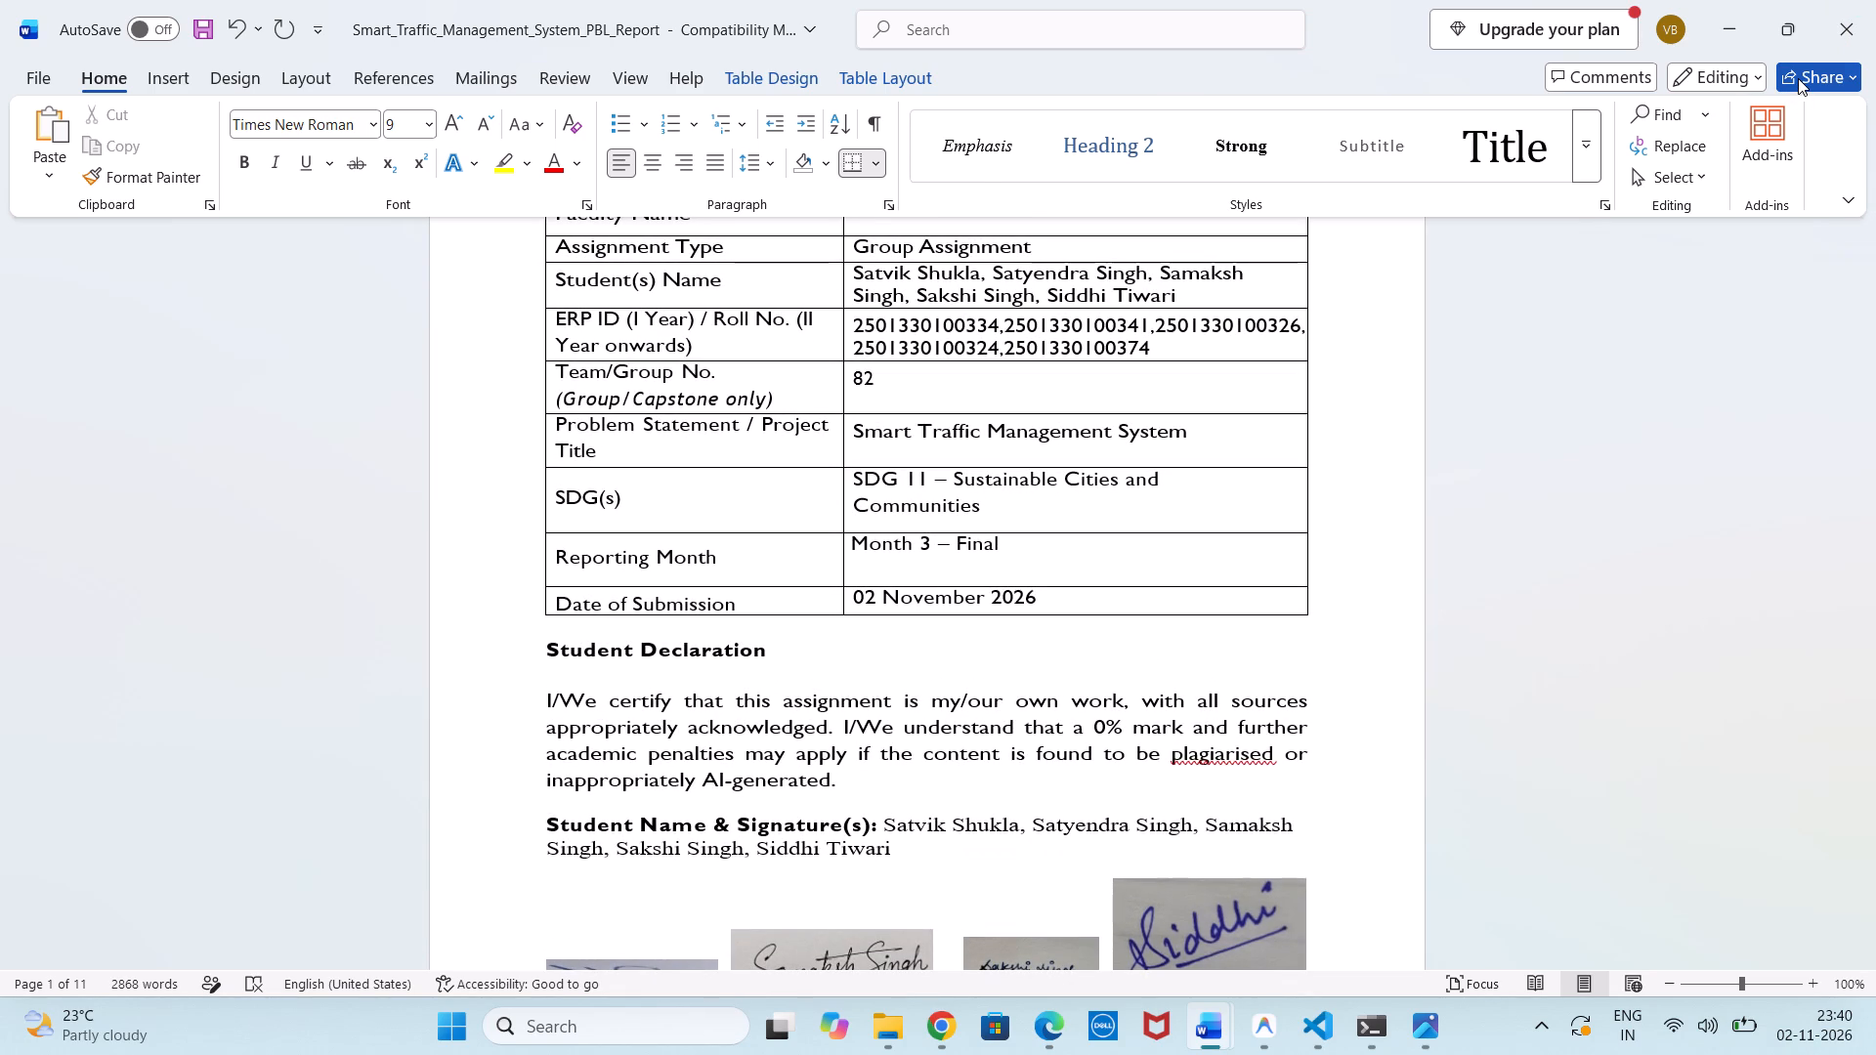
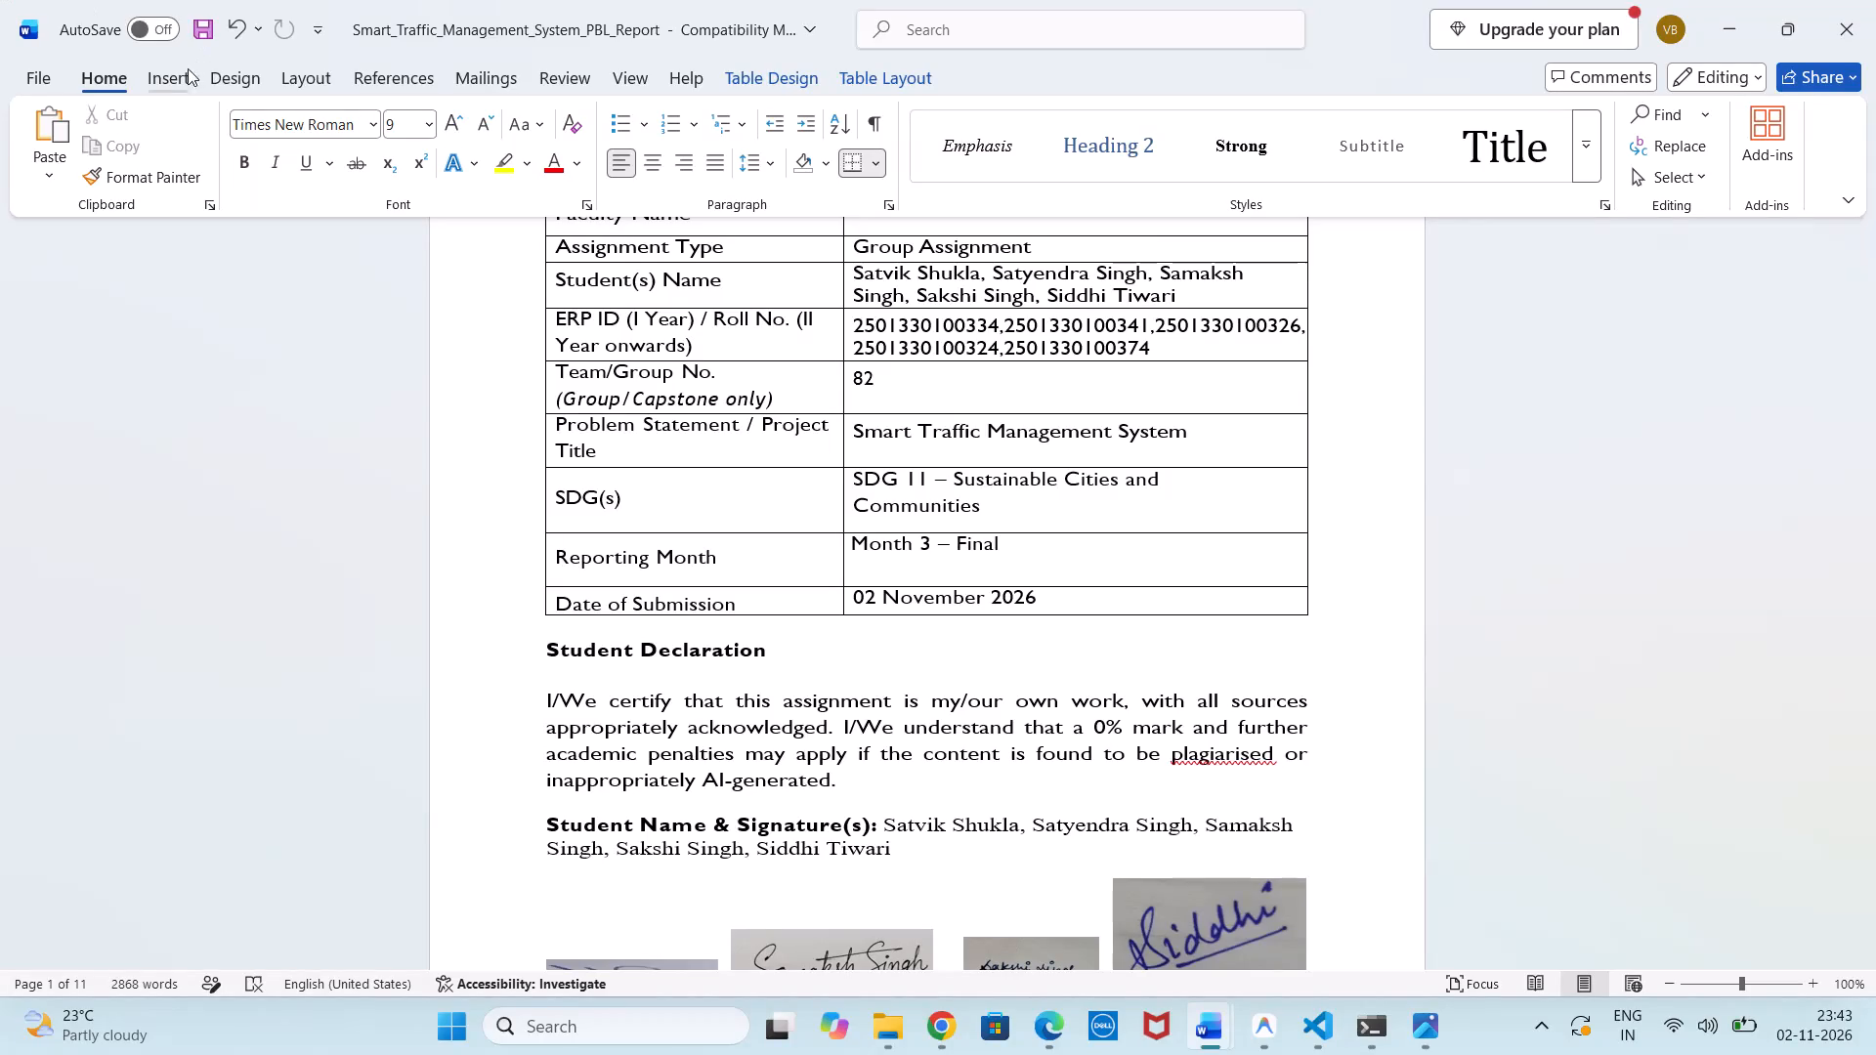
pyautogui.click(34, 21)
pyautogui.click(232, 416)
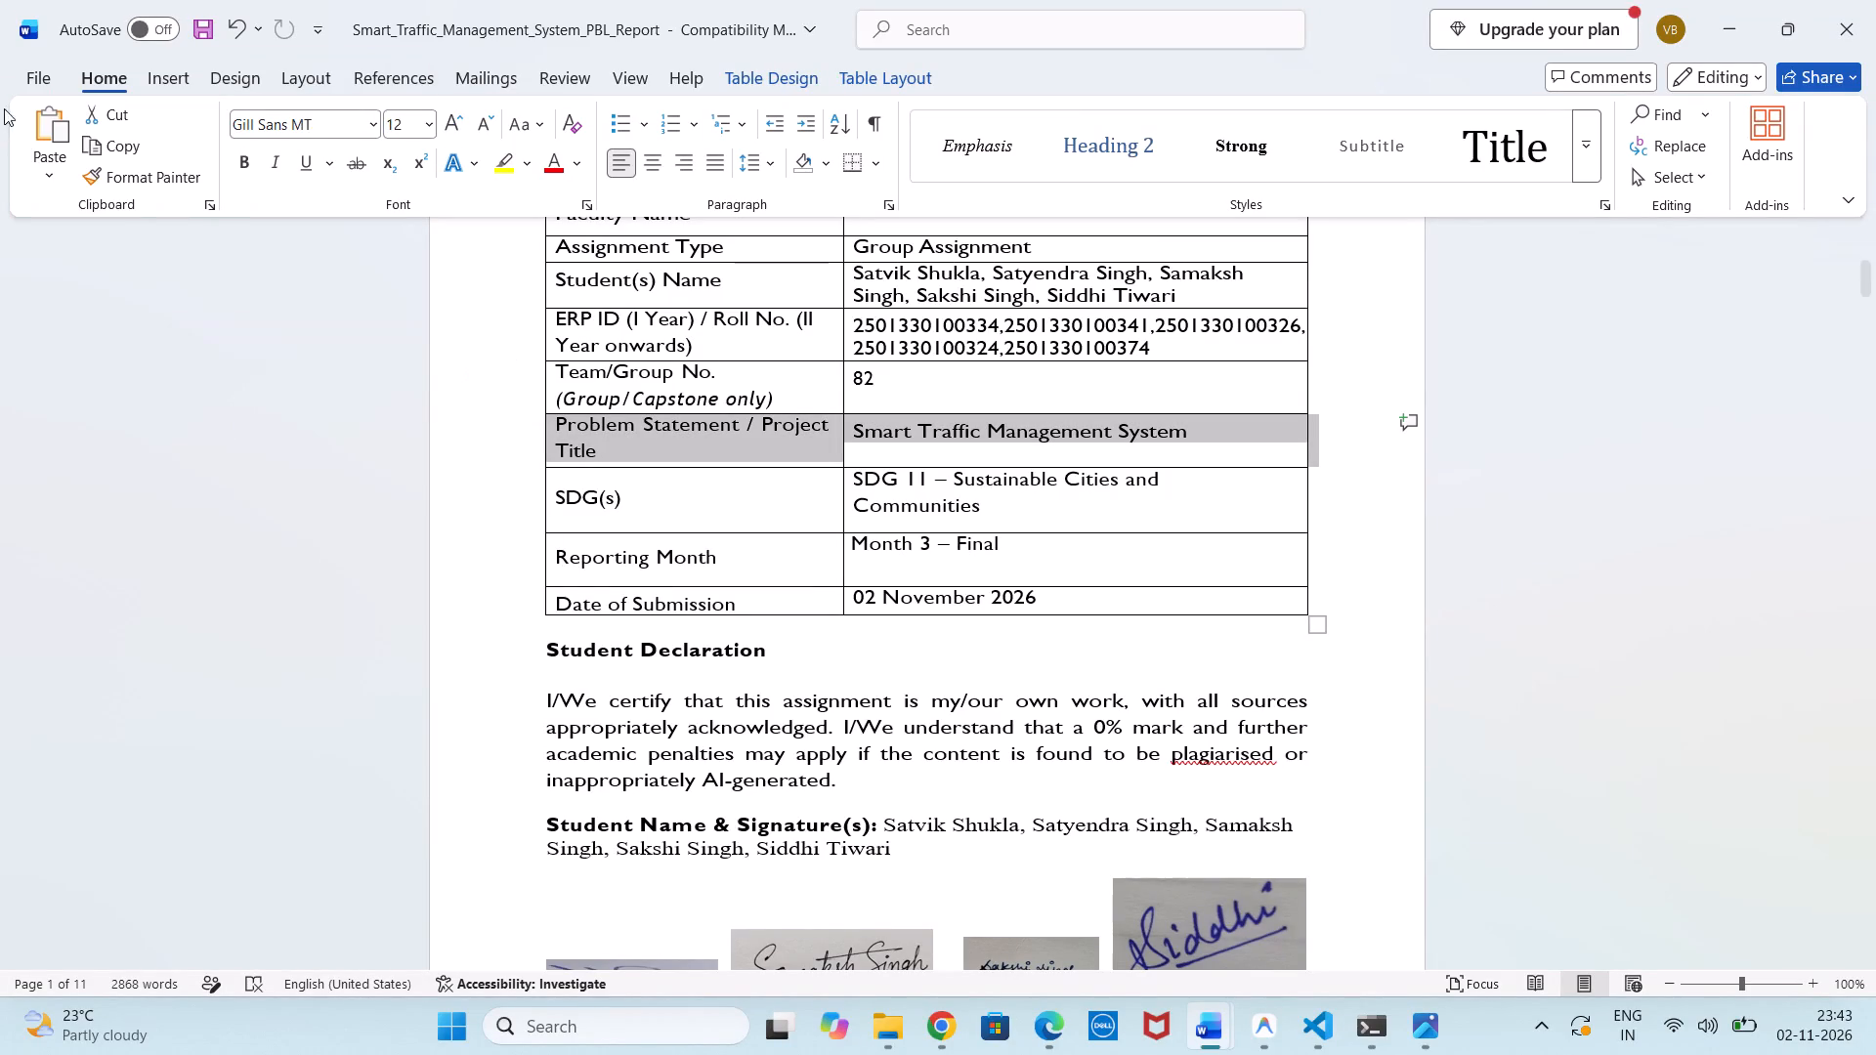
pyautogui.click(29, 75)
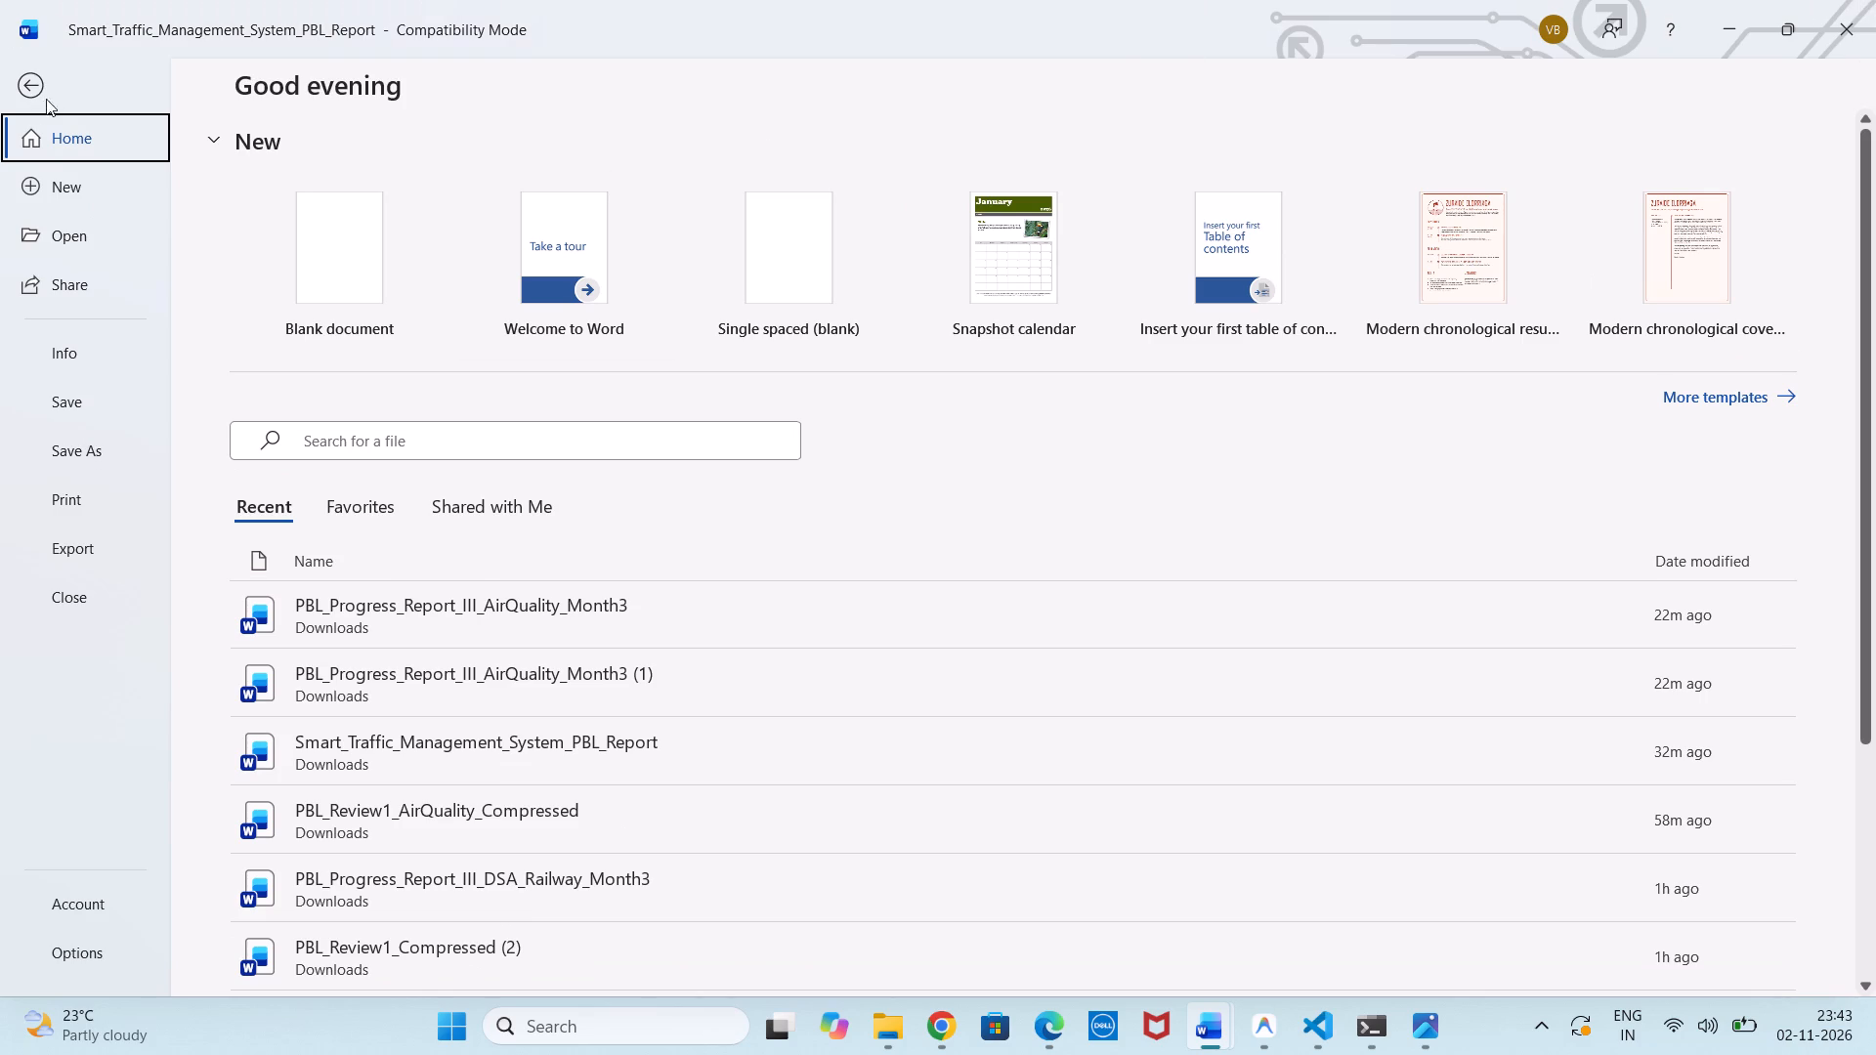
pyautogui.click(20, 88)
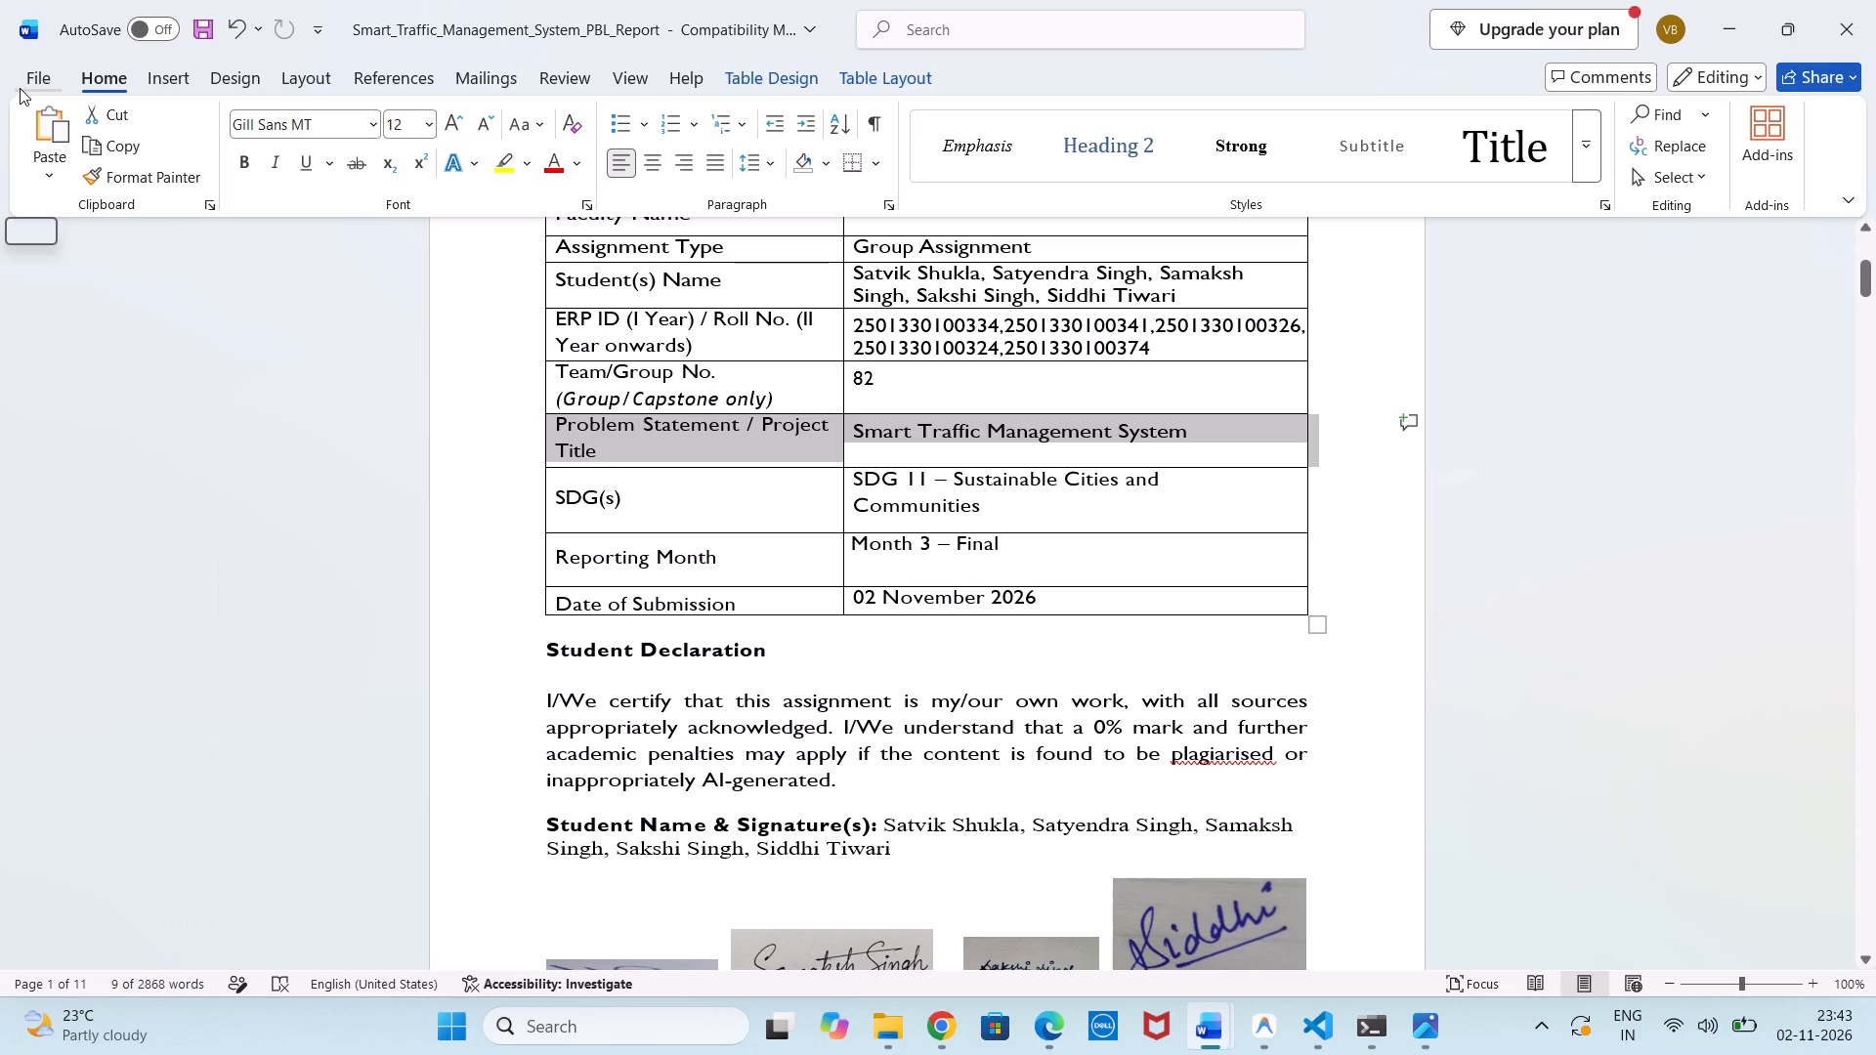
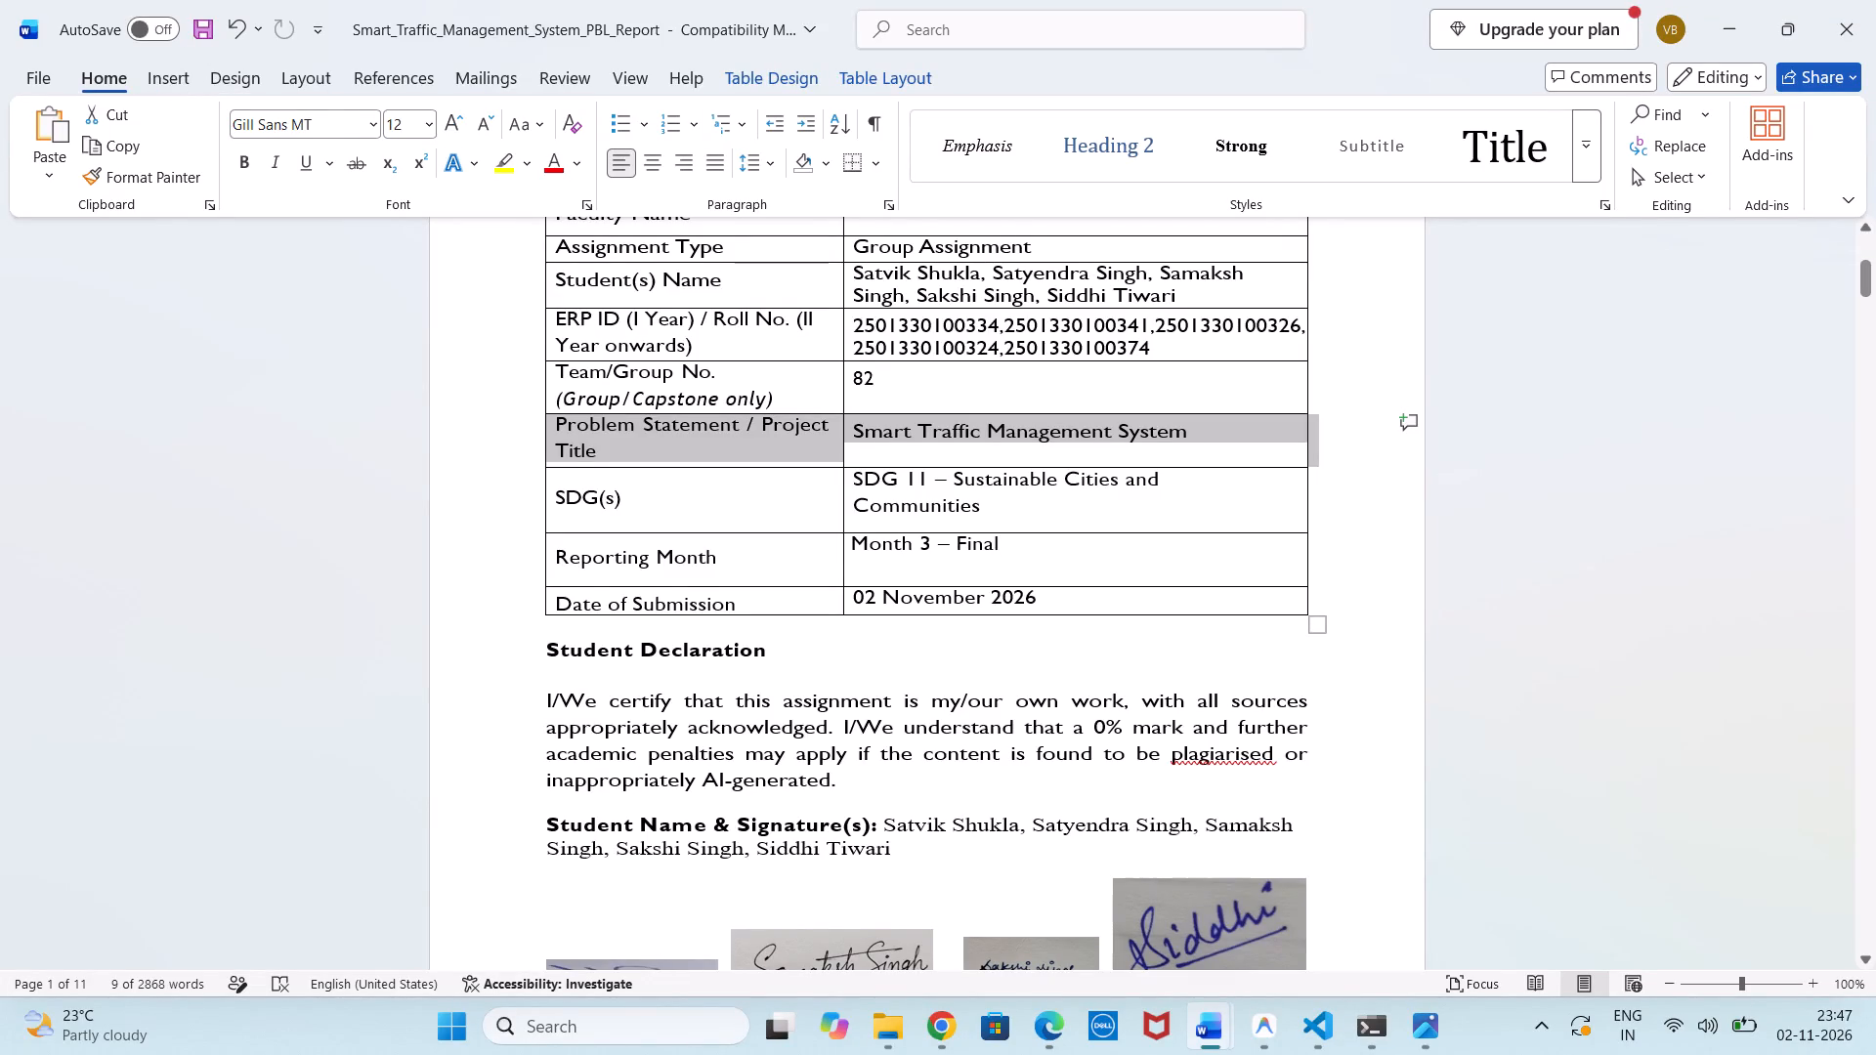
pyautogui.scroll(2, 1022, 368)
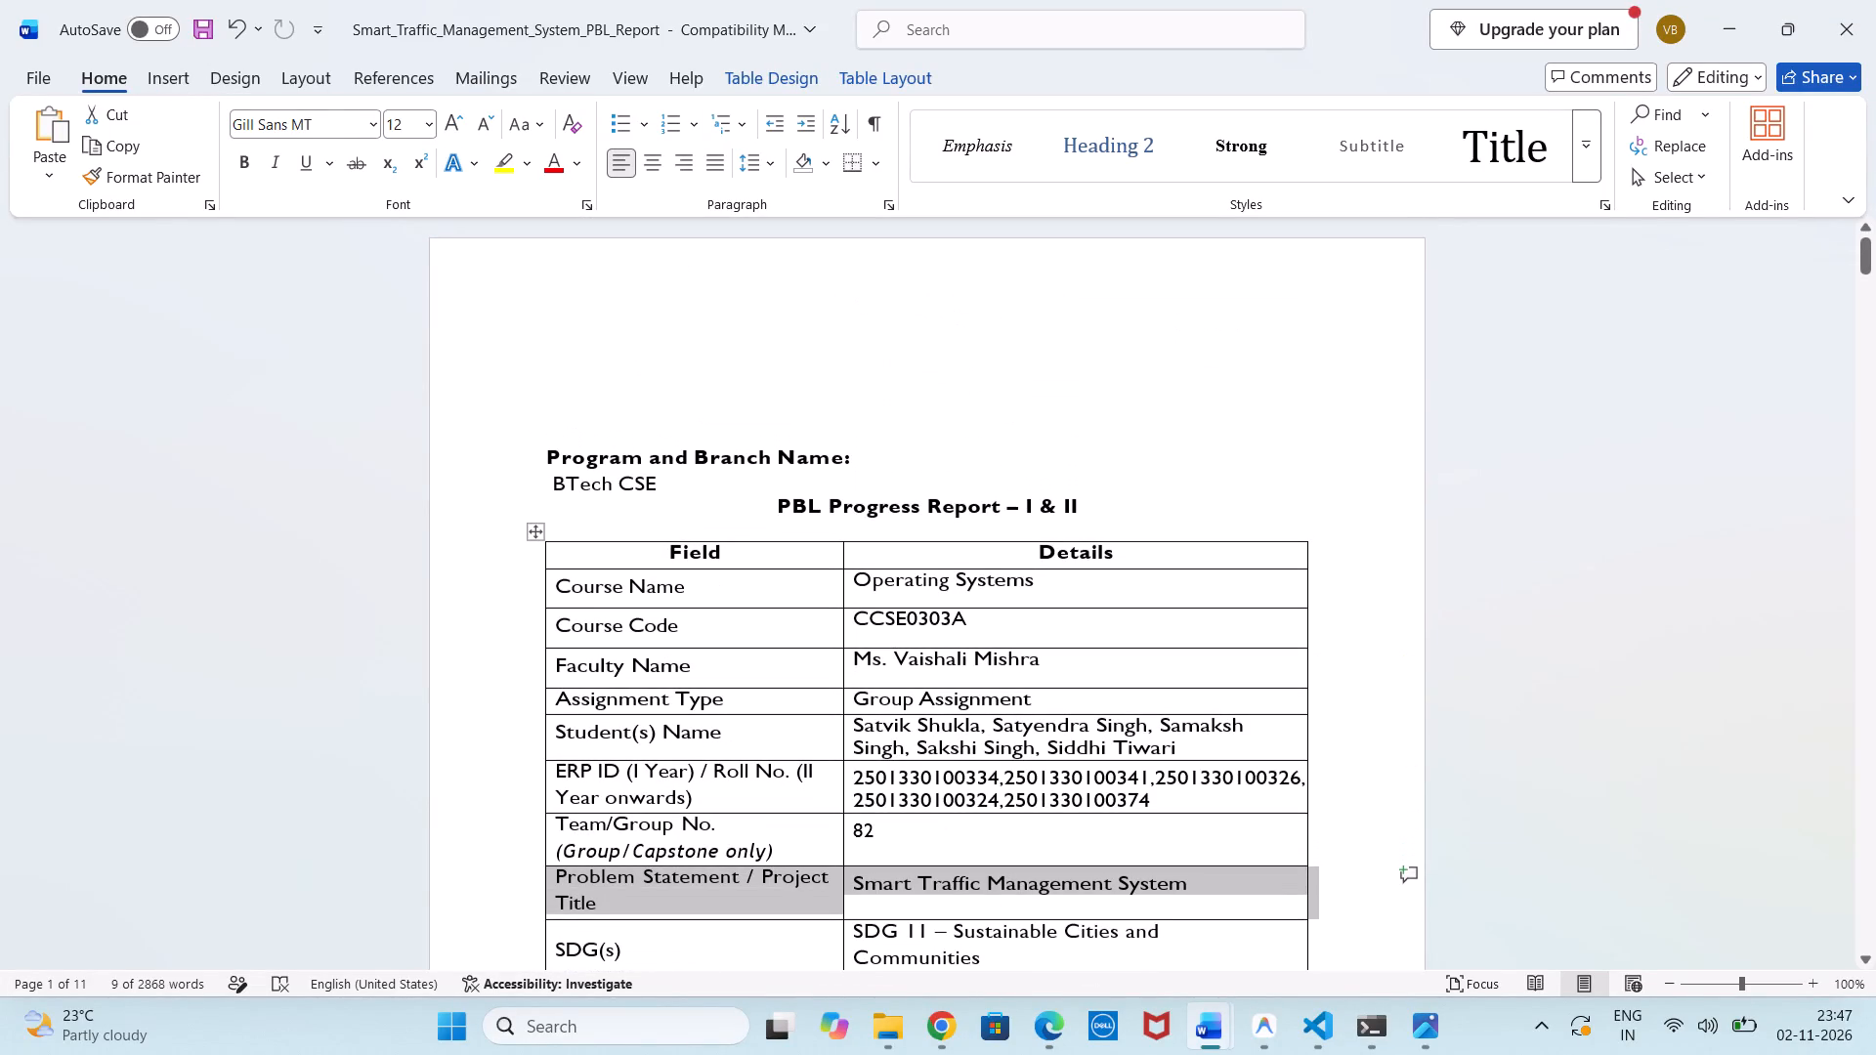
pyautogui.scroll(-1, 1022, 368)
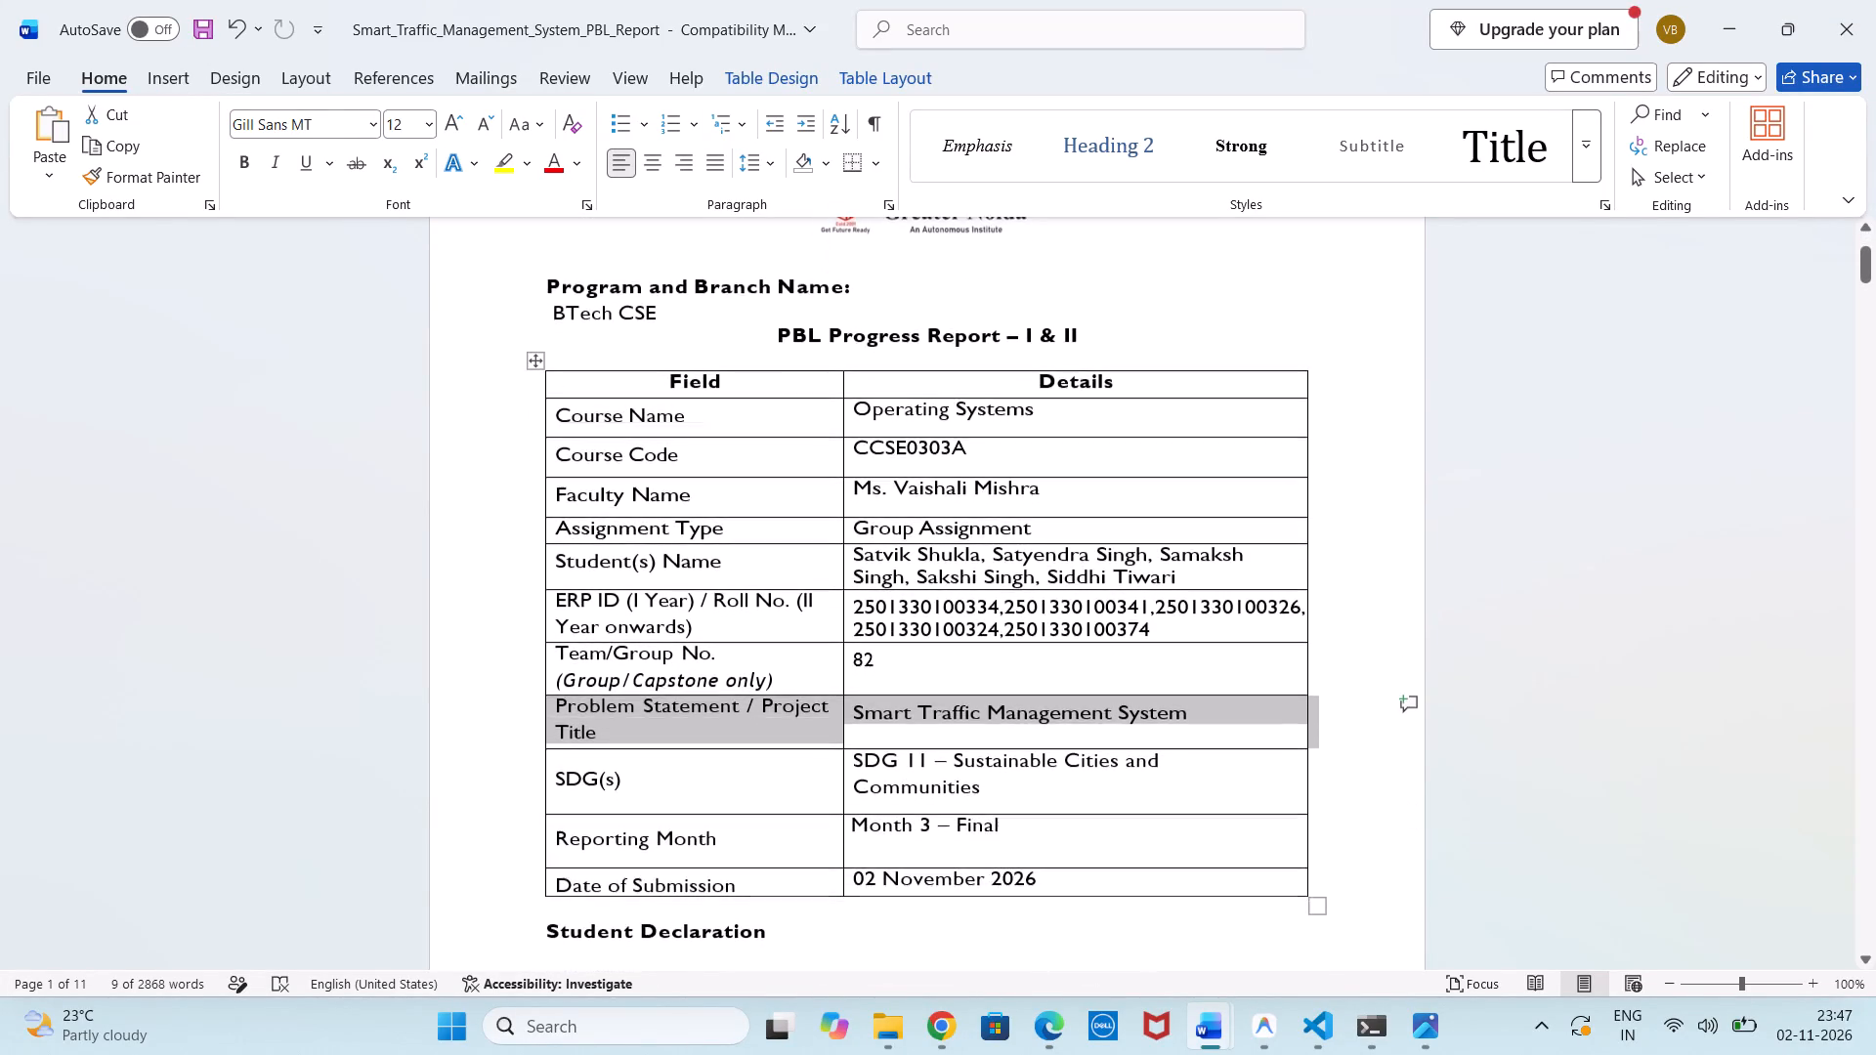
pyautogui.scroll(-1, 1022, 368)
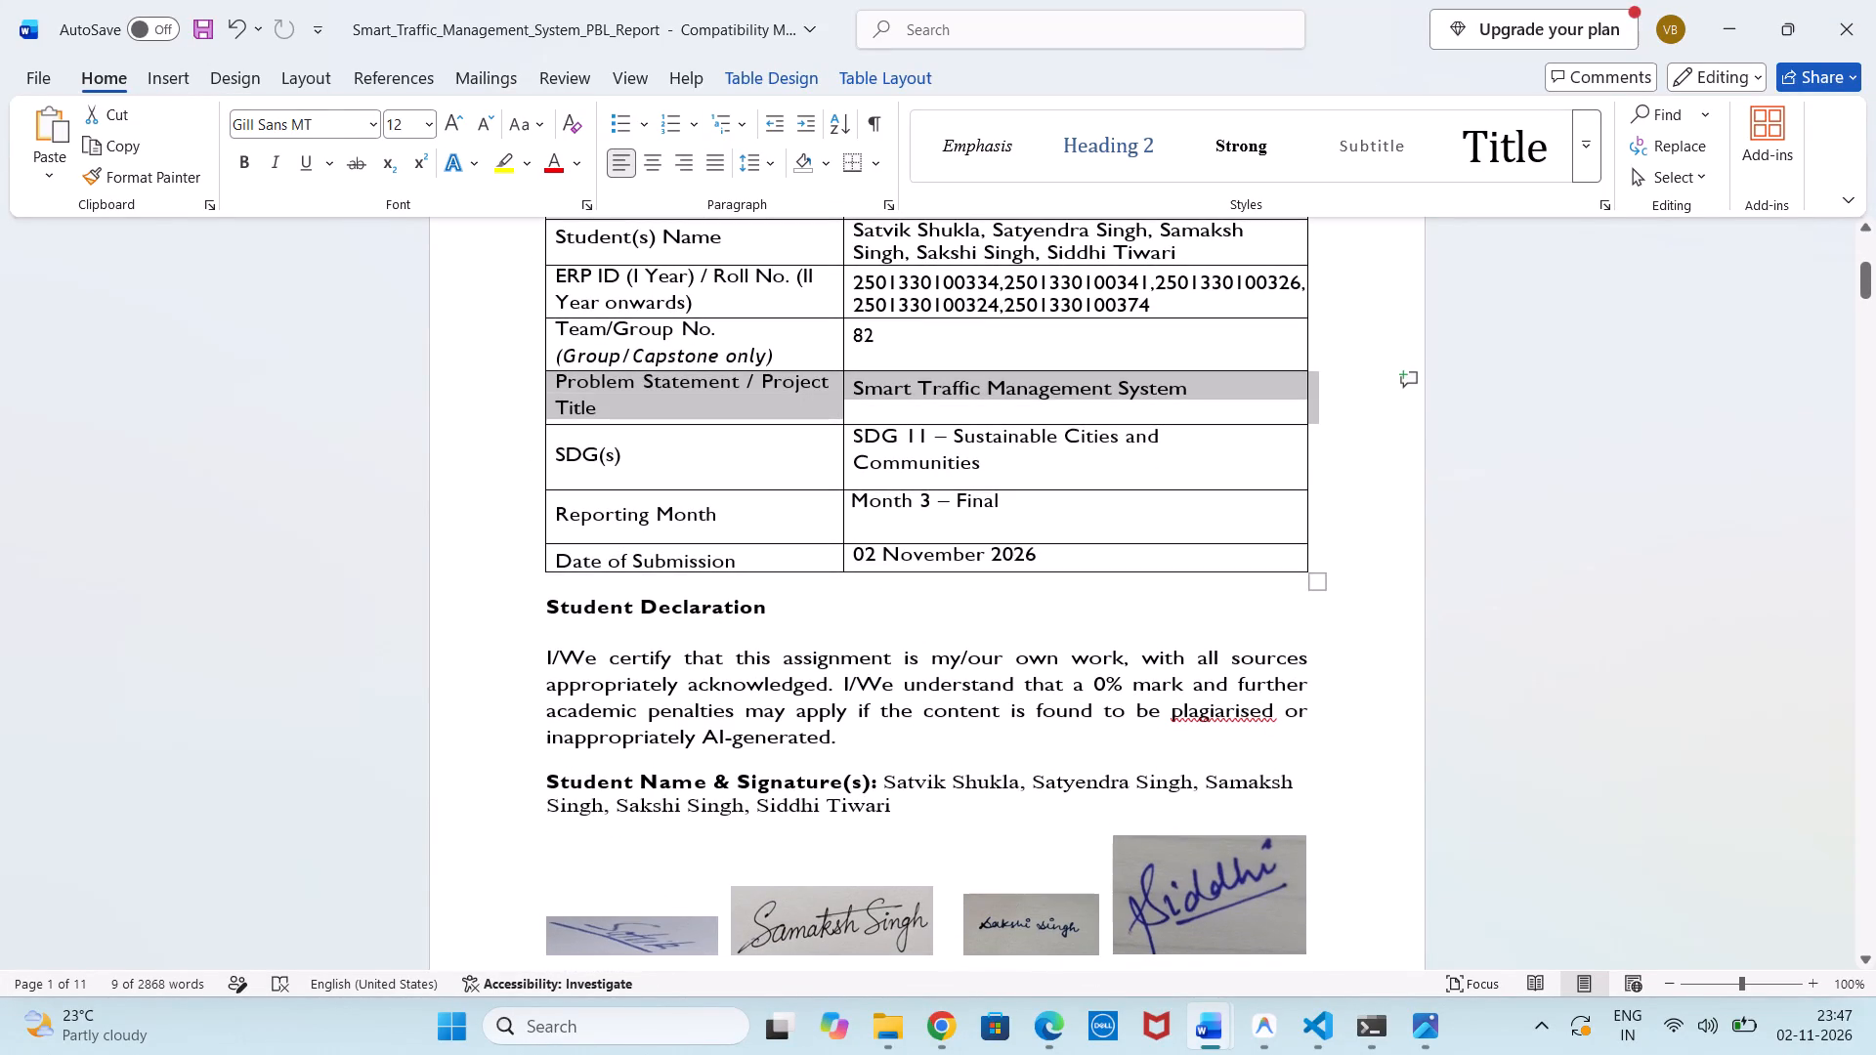
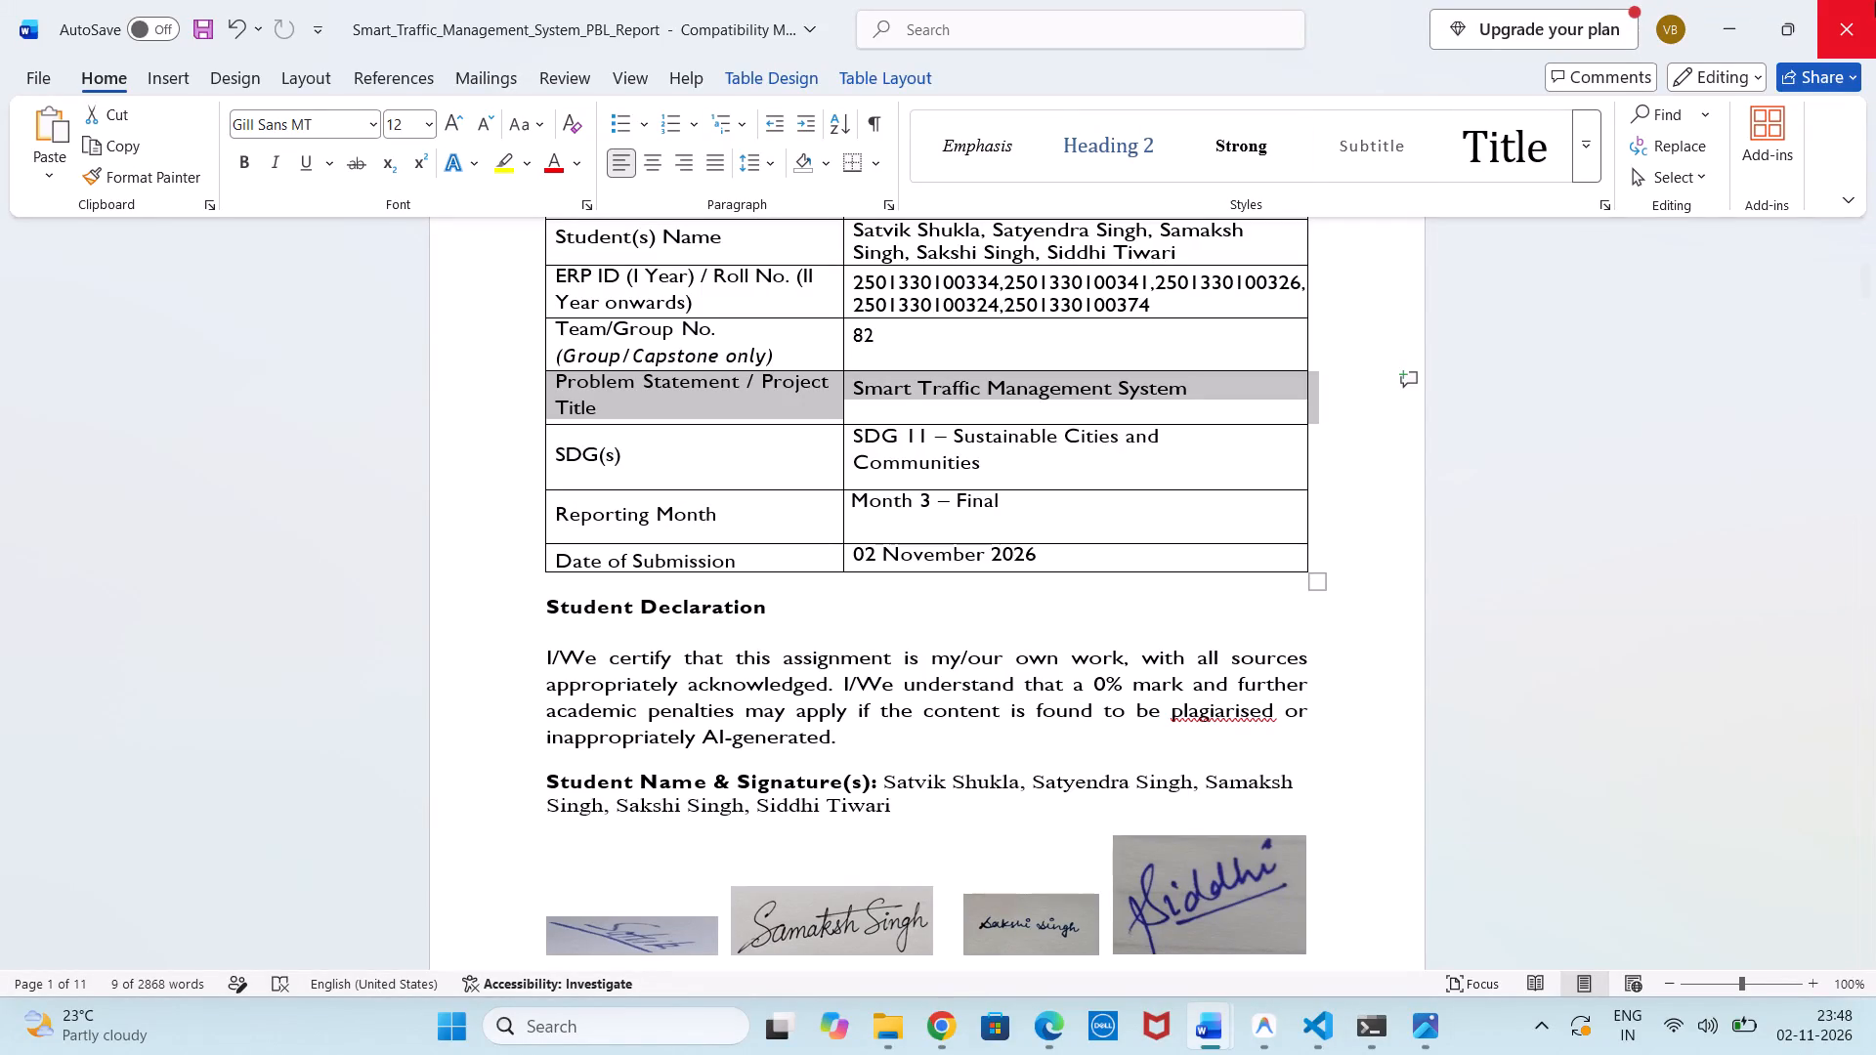
# Close the Smart_Traffic_Management_System_PBL_Report document.
pyautogui.click(1872, 6)
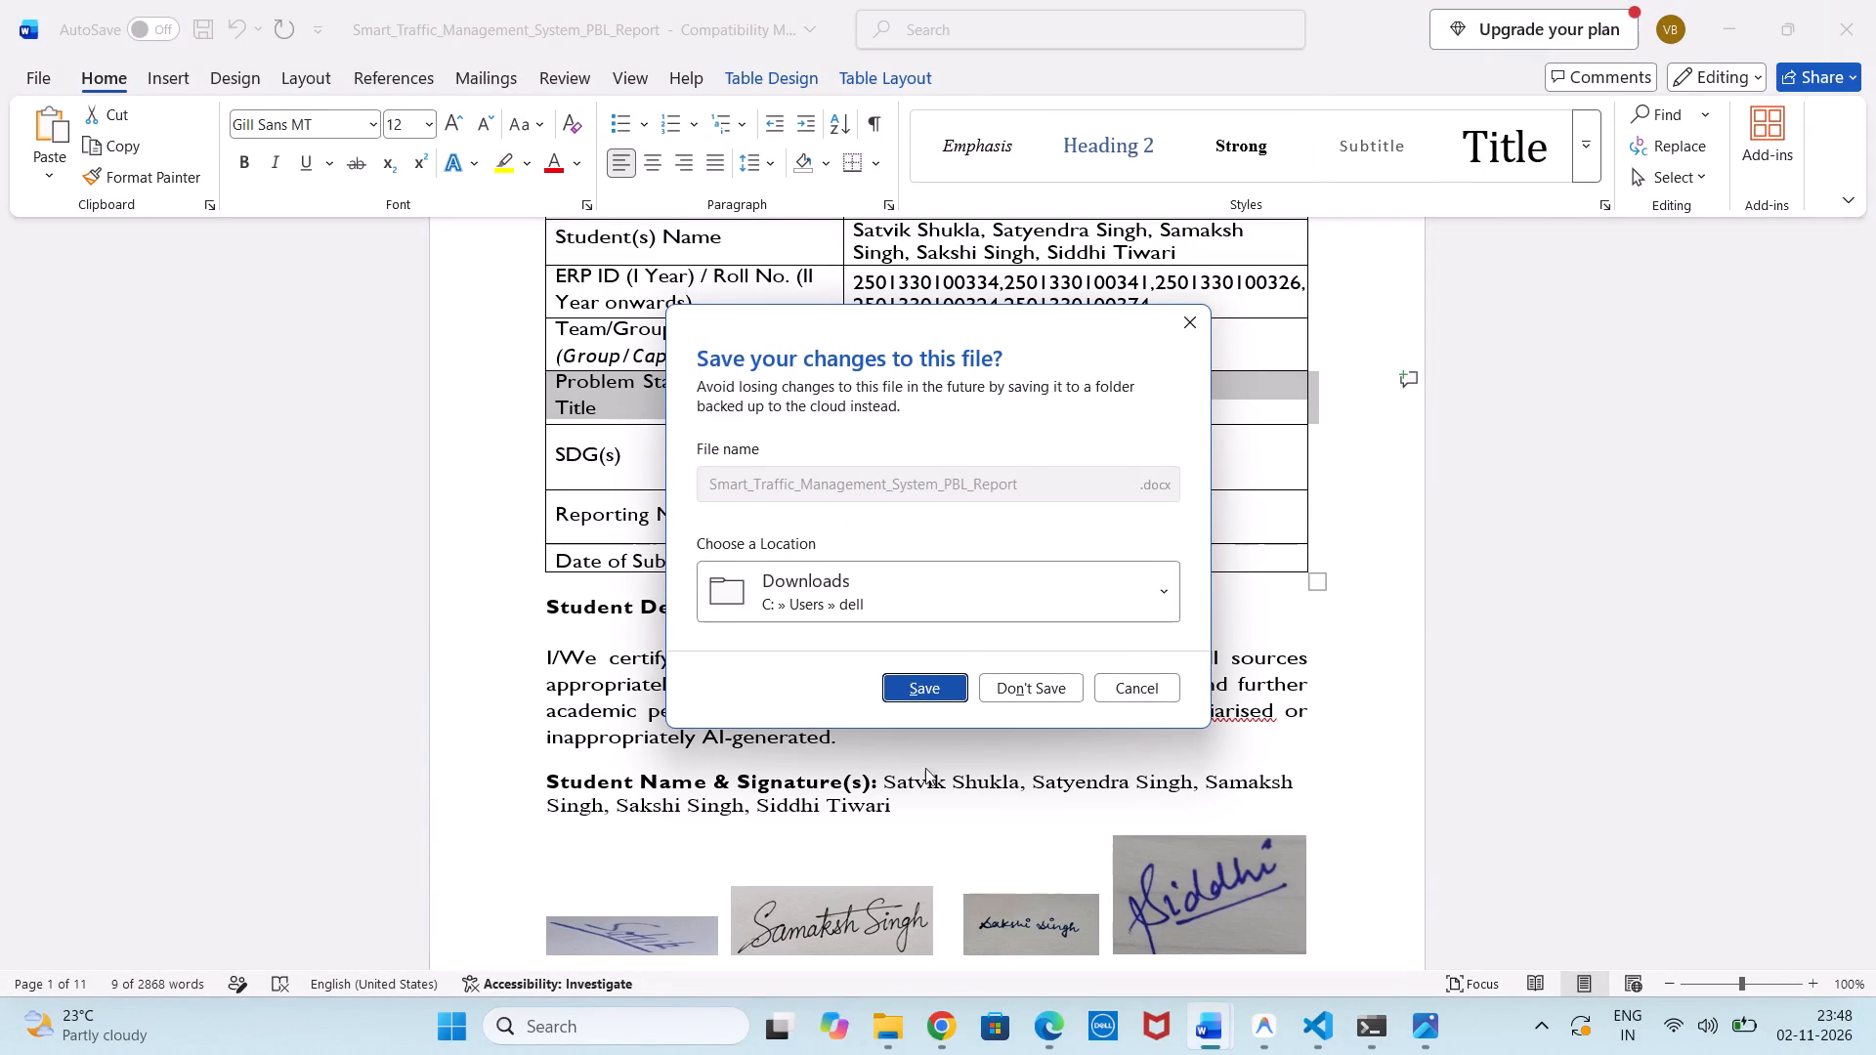